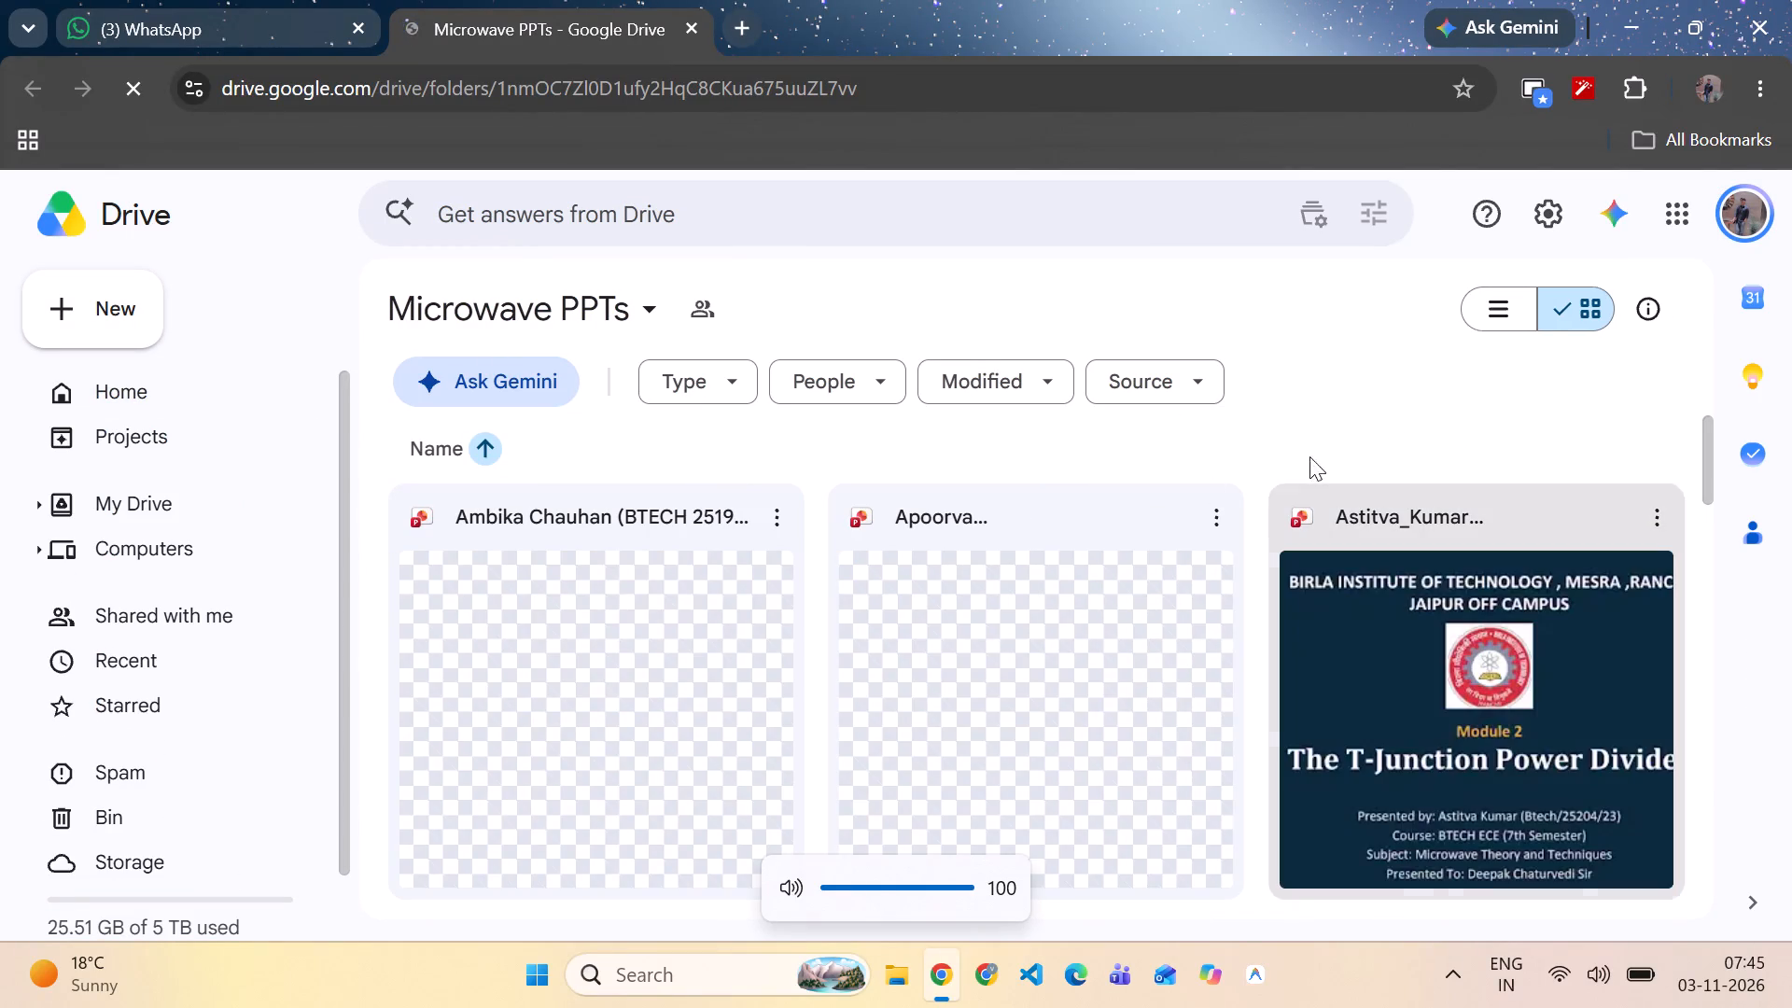
# Look through all the presentations in the Microwave PPTs folder to see which topics they cover.
pyautogui.scroll(-1, 1338, 414)
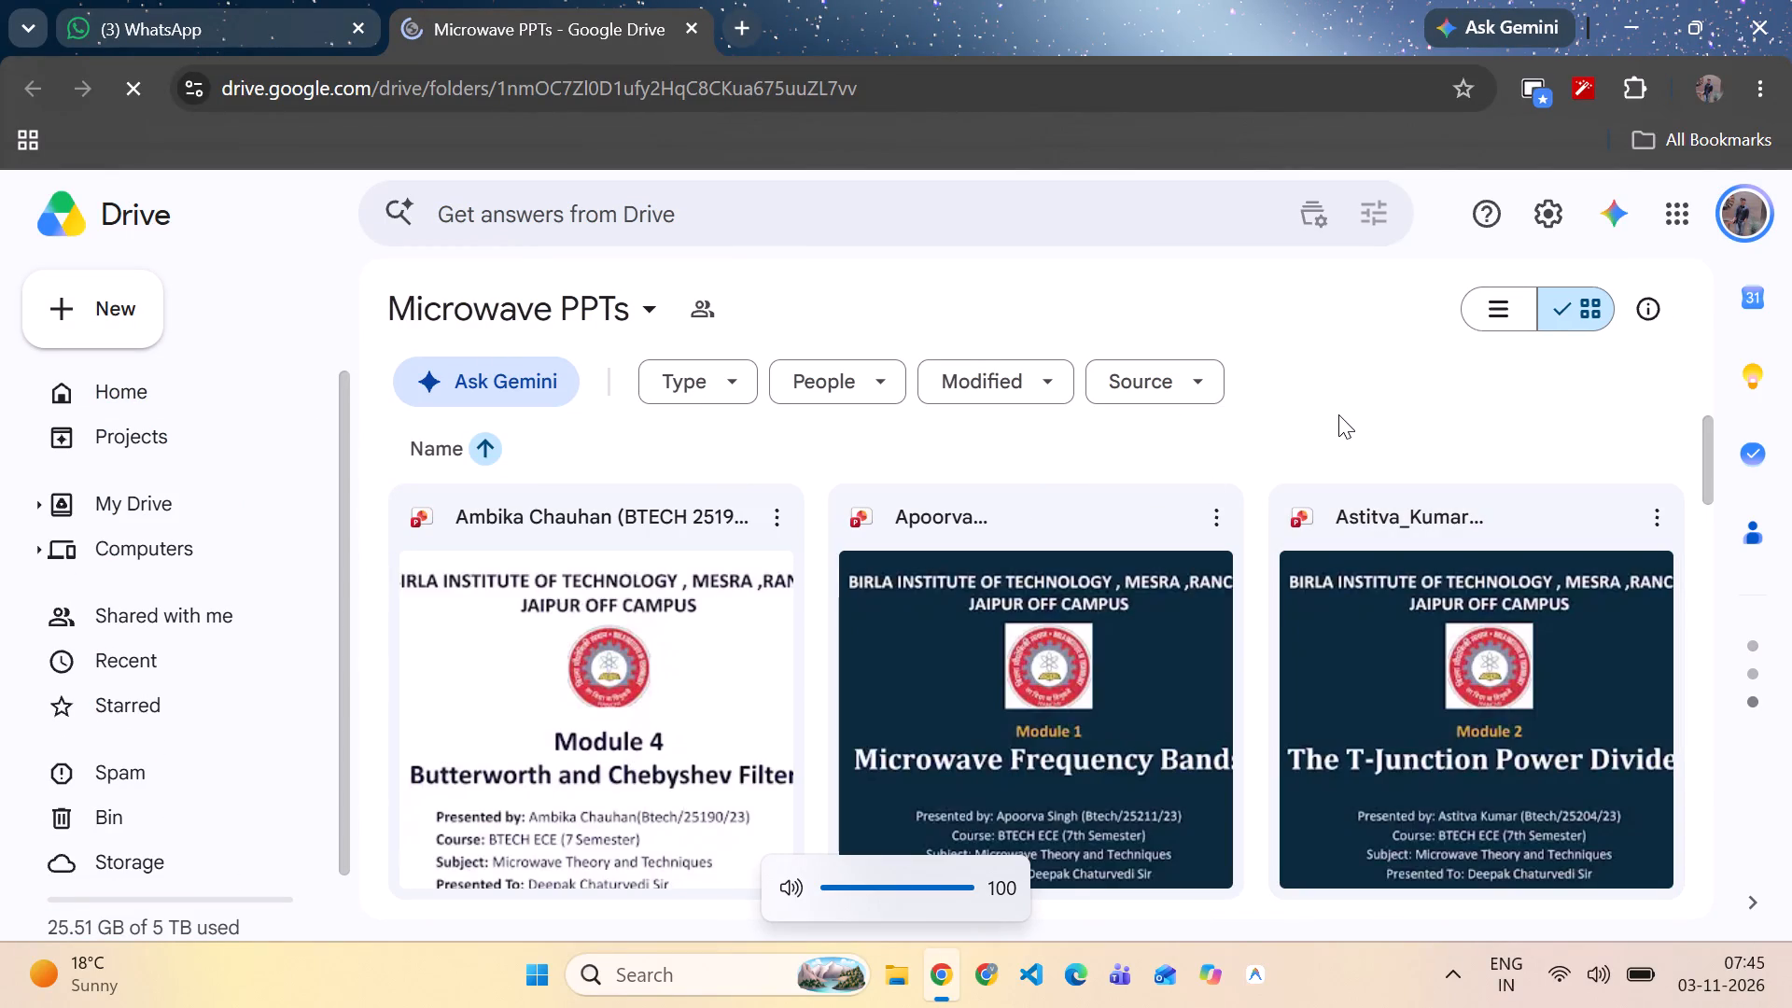
pyautogui.scroll(-2, 1338, 414)
pyautogui.scroll(-2, 1152, 600)
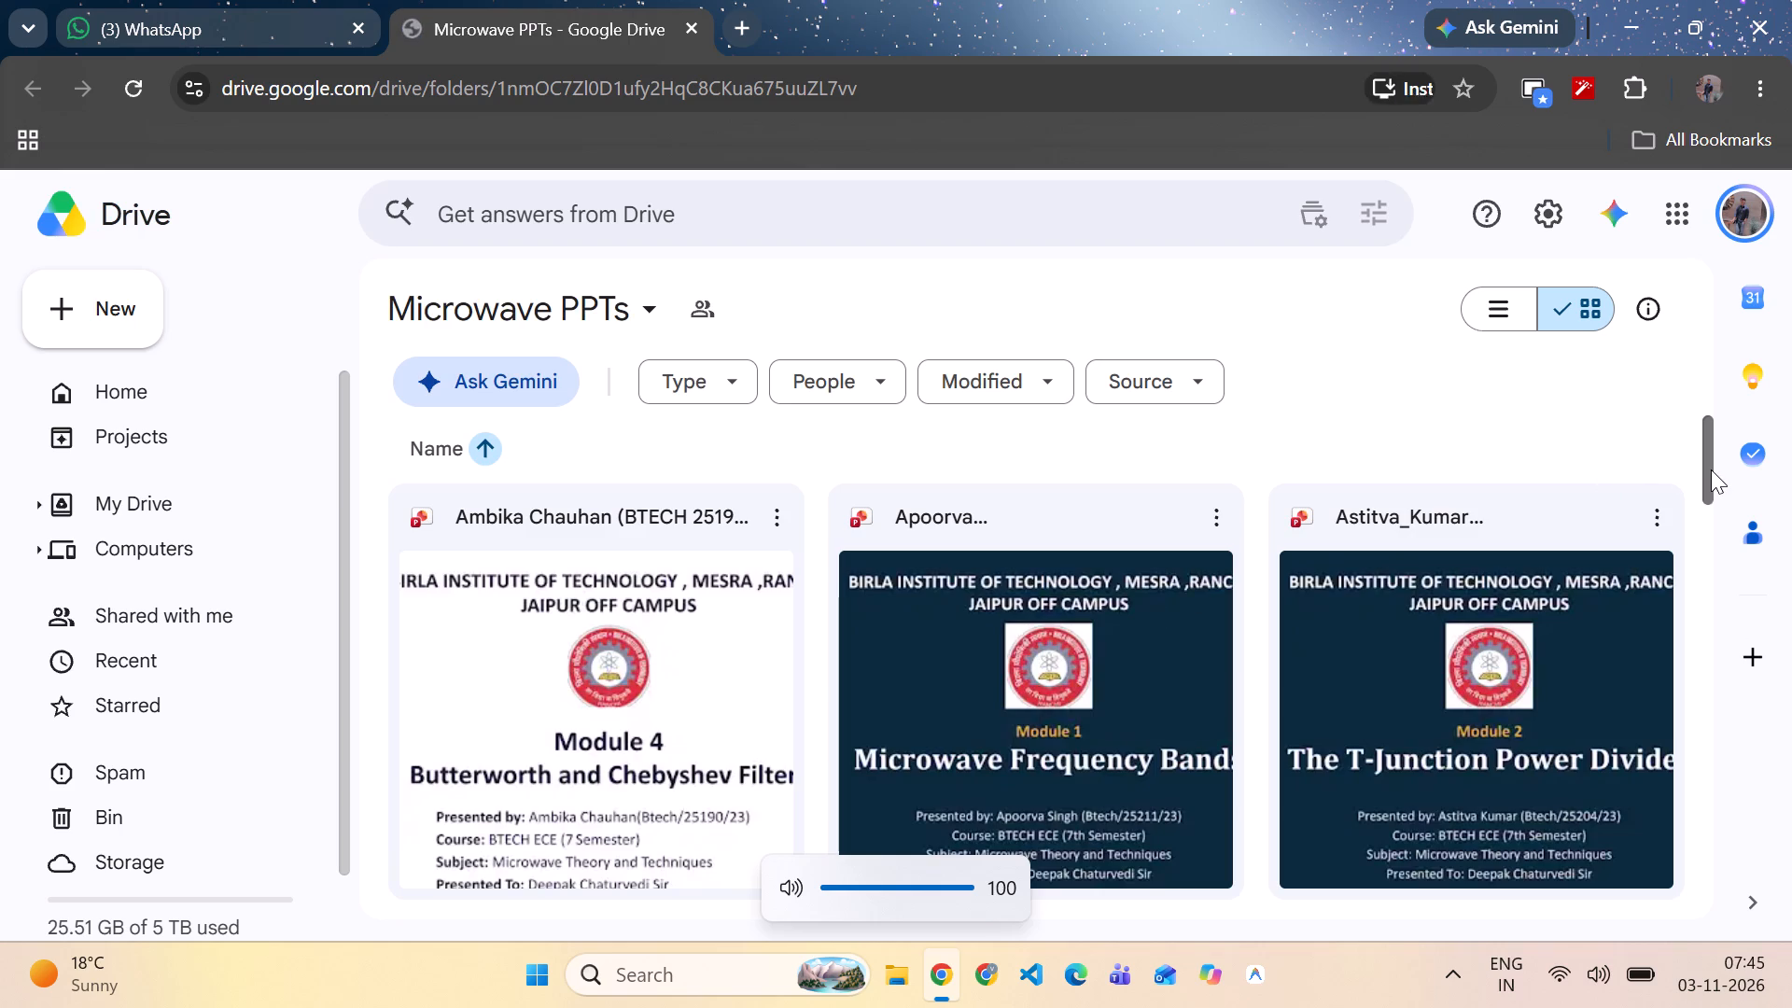
pyautogui.moveTo(1711, 469); pyautogui.dragTo(1716, 538)
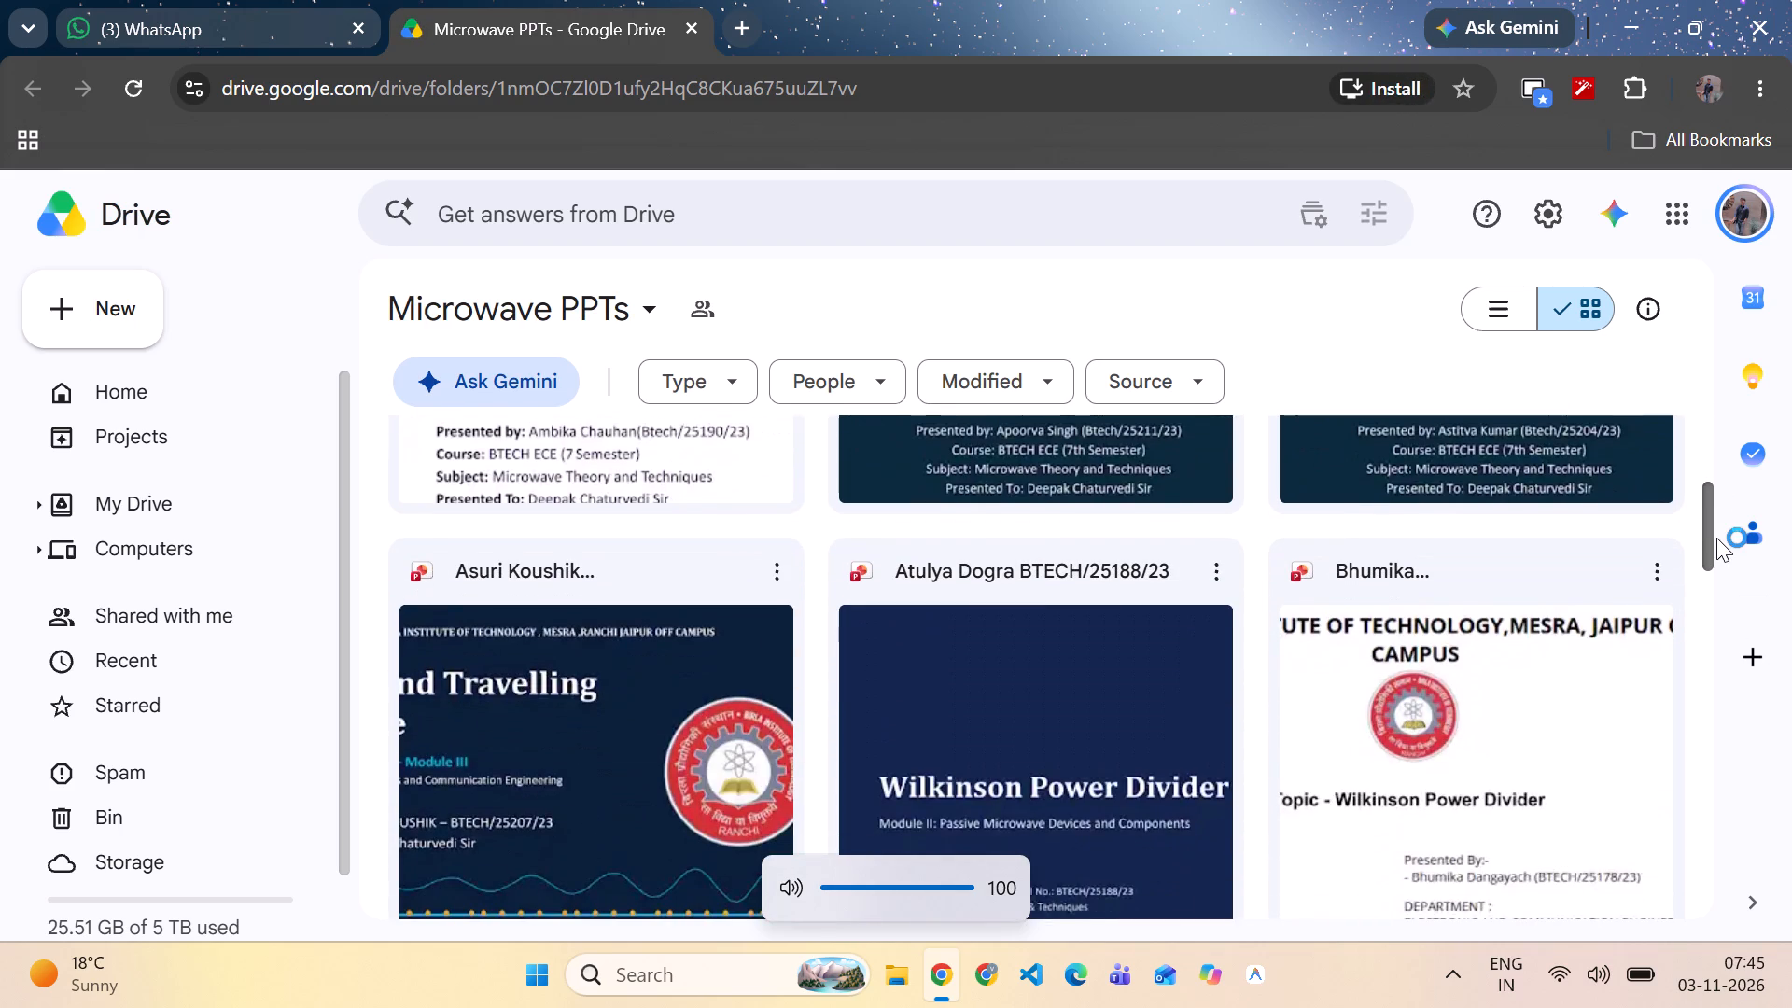
pyautogui.moveTo(1716, 538); pyautogui.dragTo(1725, 607)
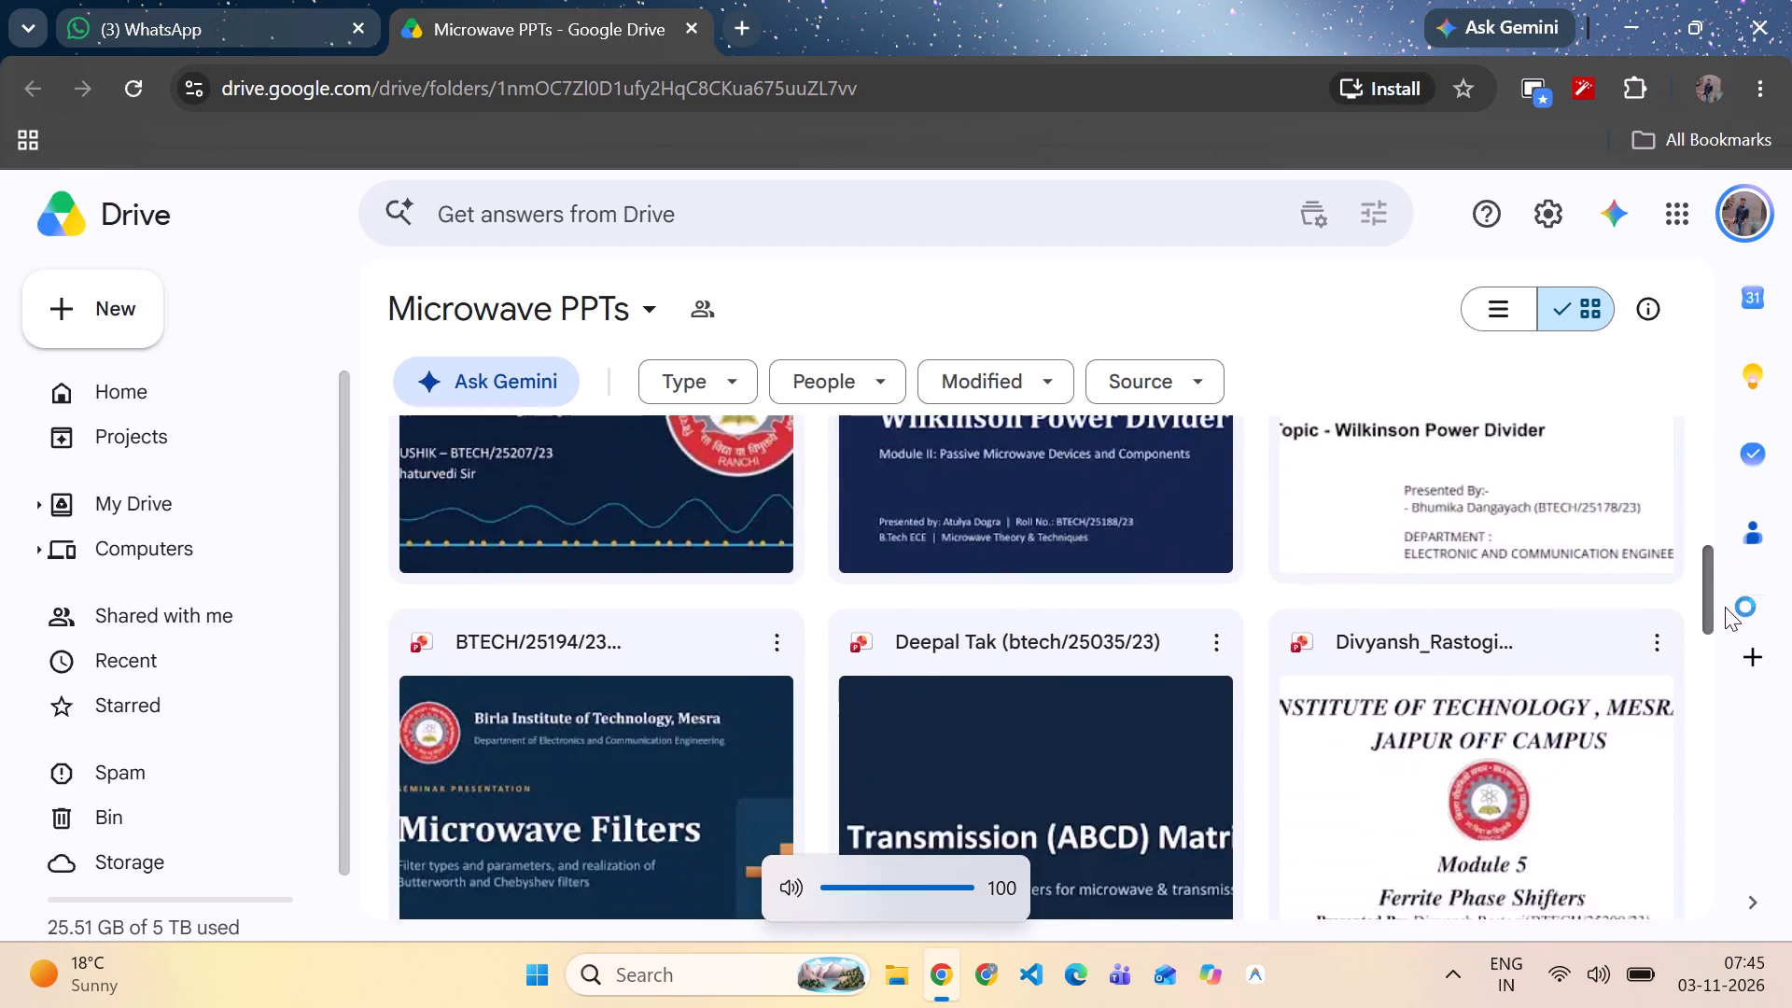
pyautogui.moveTo(1725, 607); pyautogui.dragTo(1691, 723)
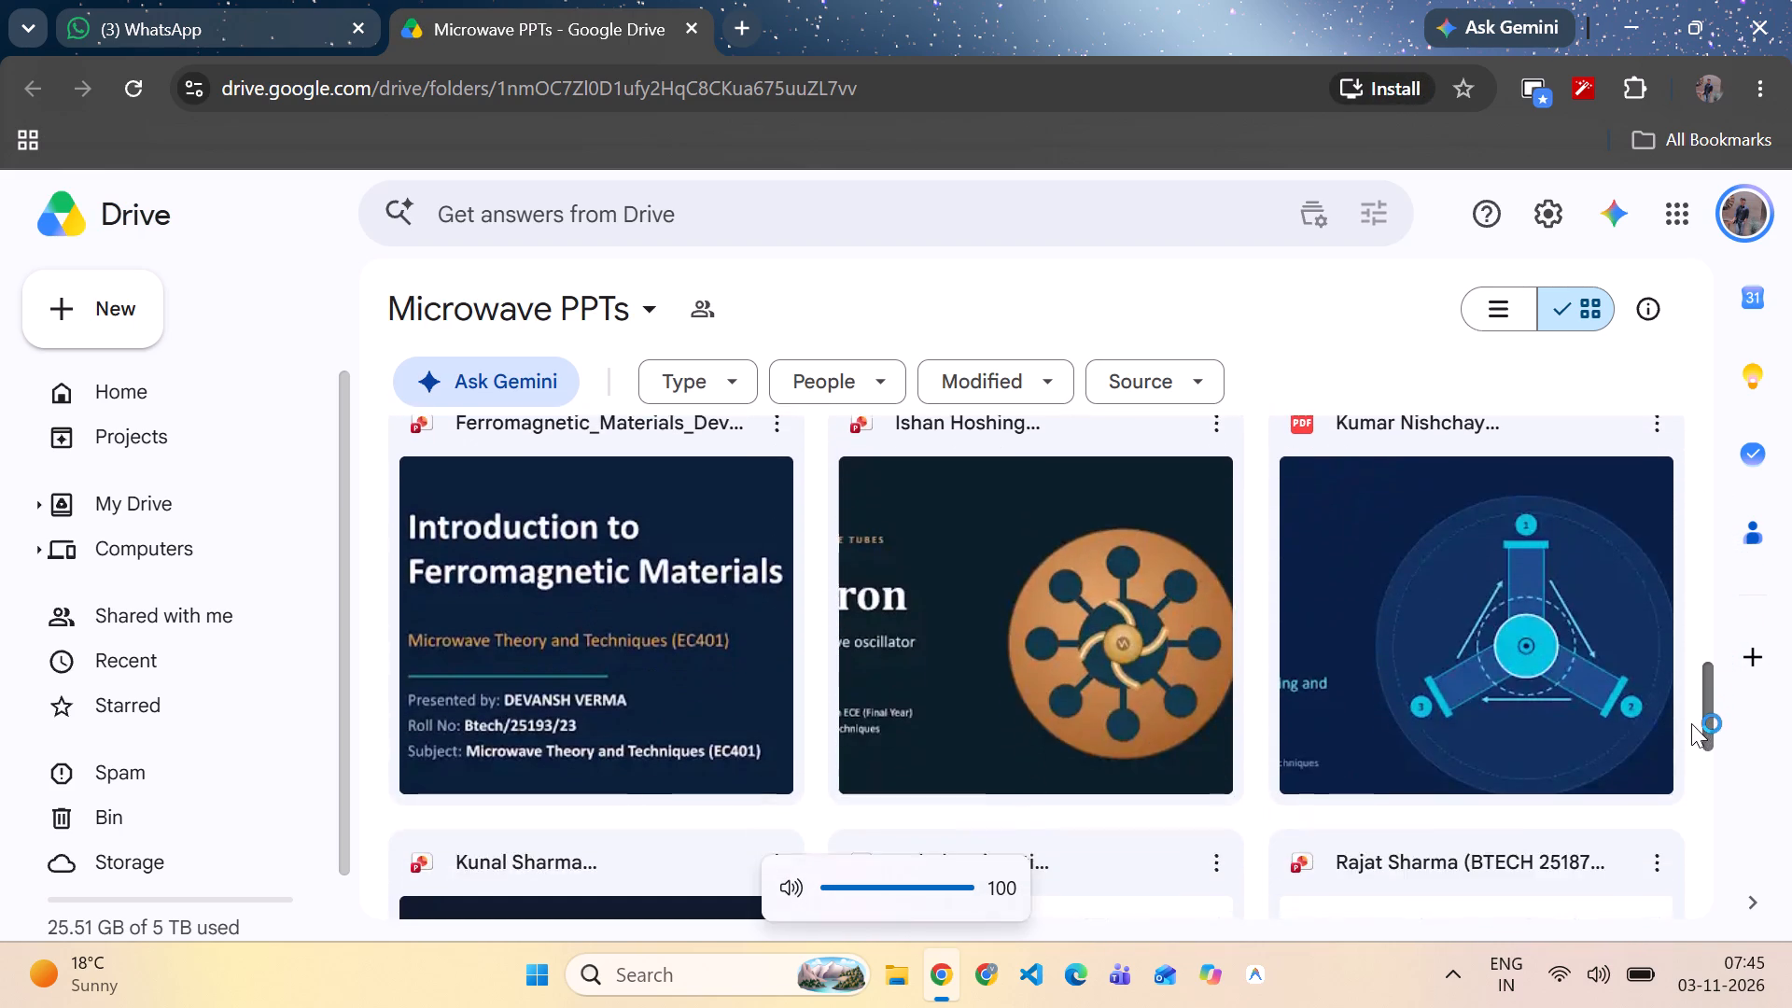
pyautogui.moveTo(1691, 723); pyautogui.dragTo(1691, 763)
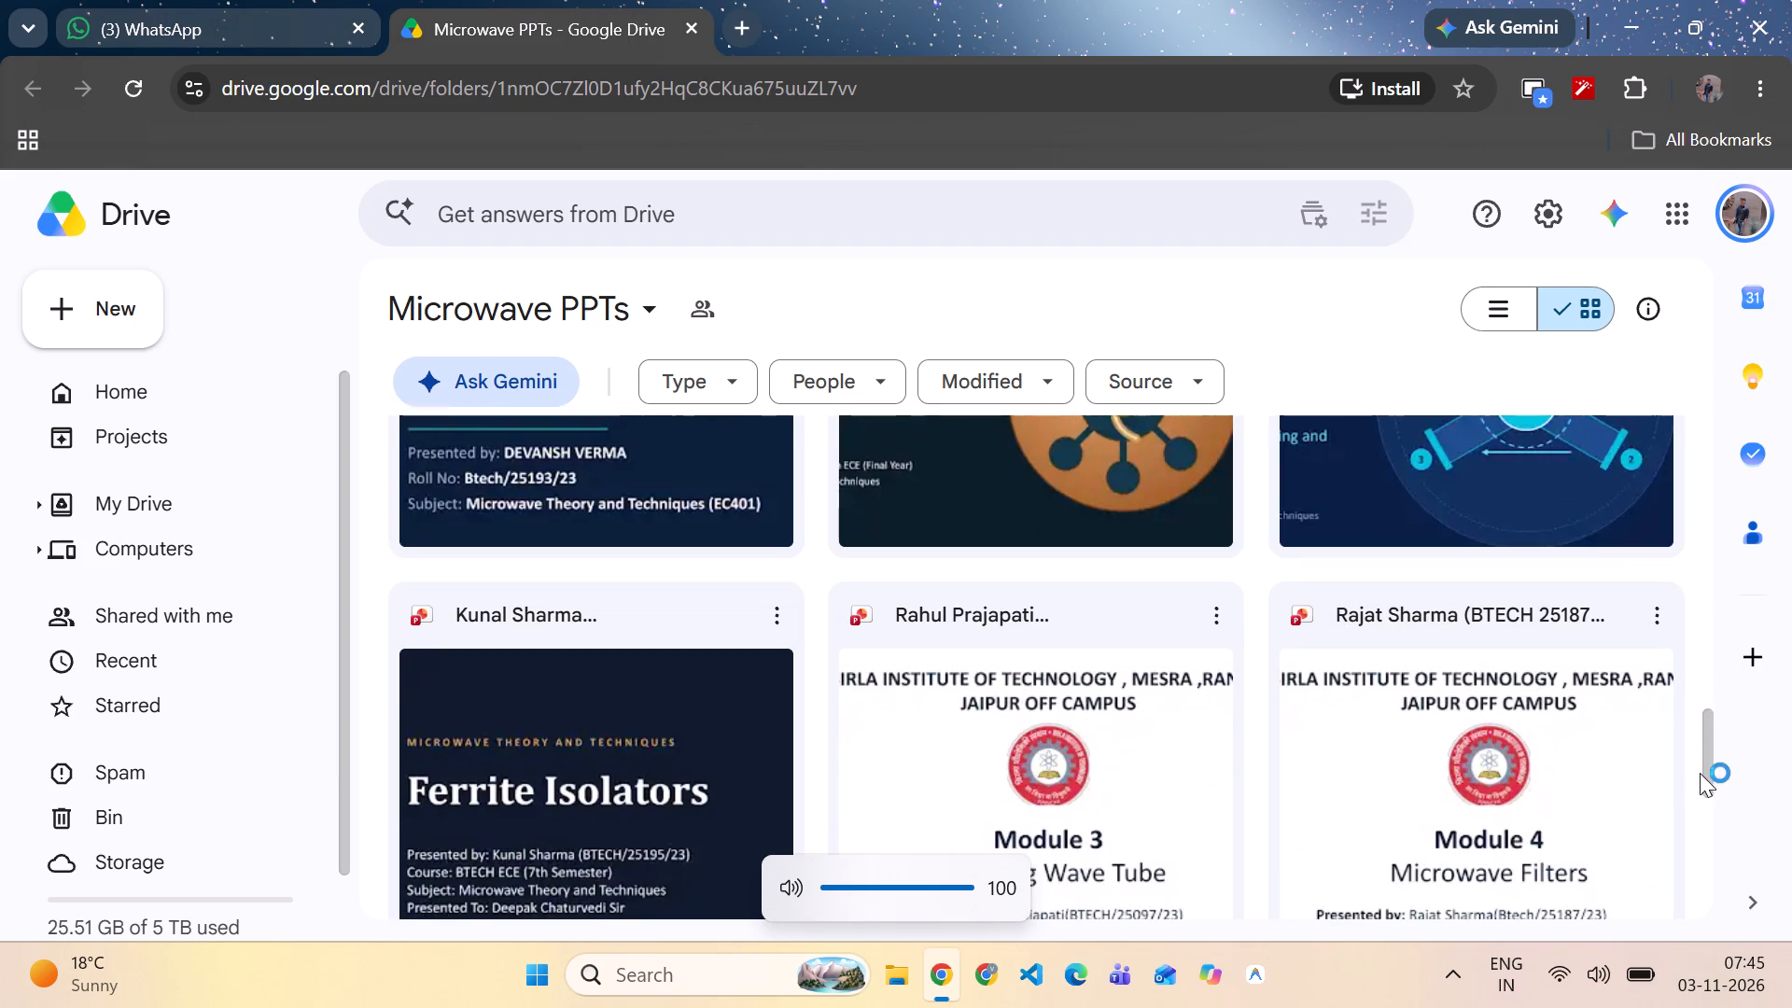
pyautogui.moveTo(1705, 772); pyautogui.dragTo(1717, 891)
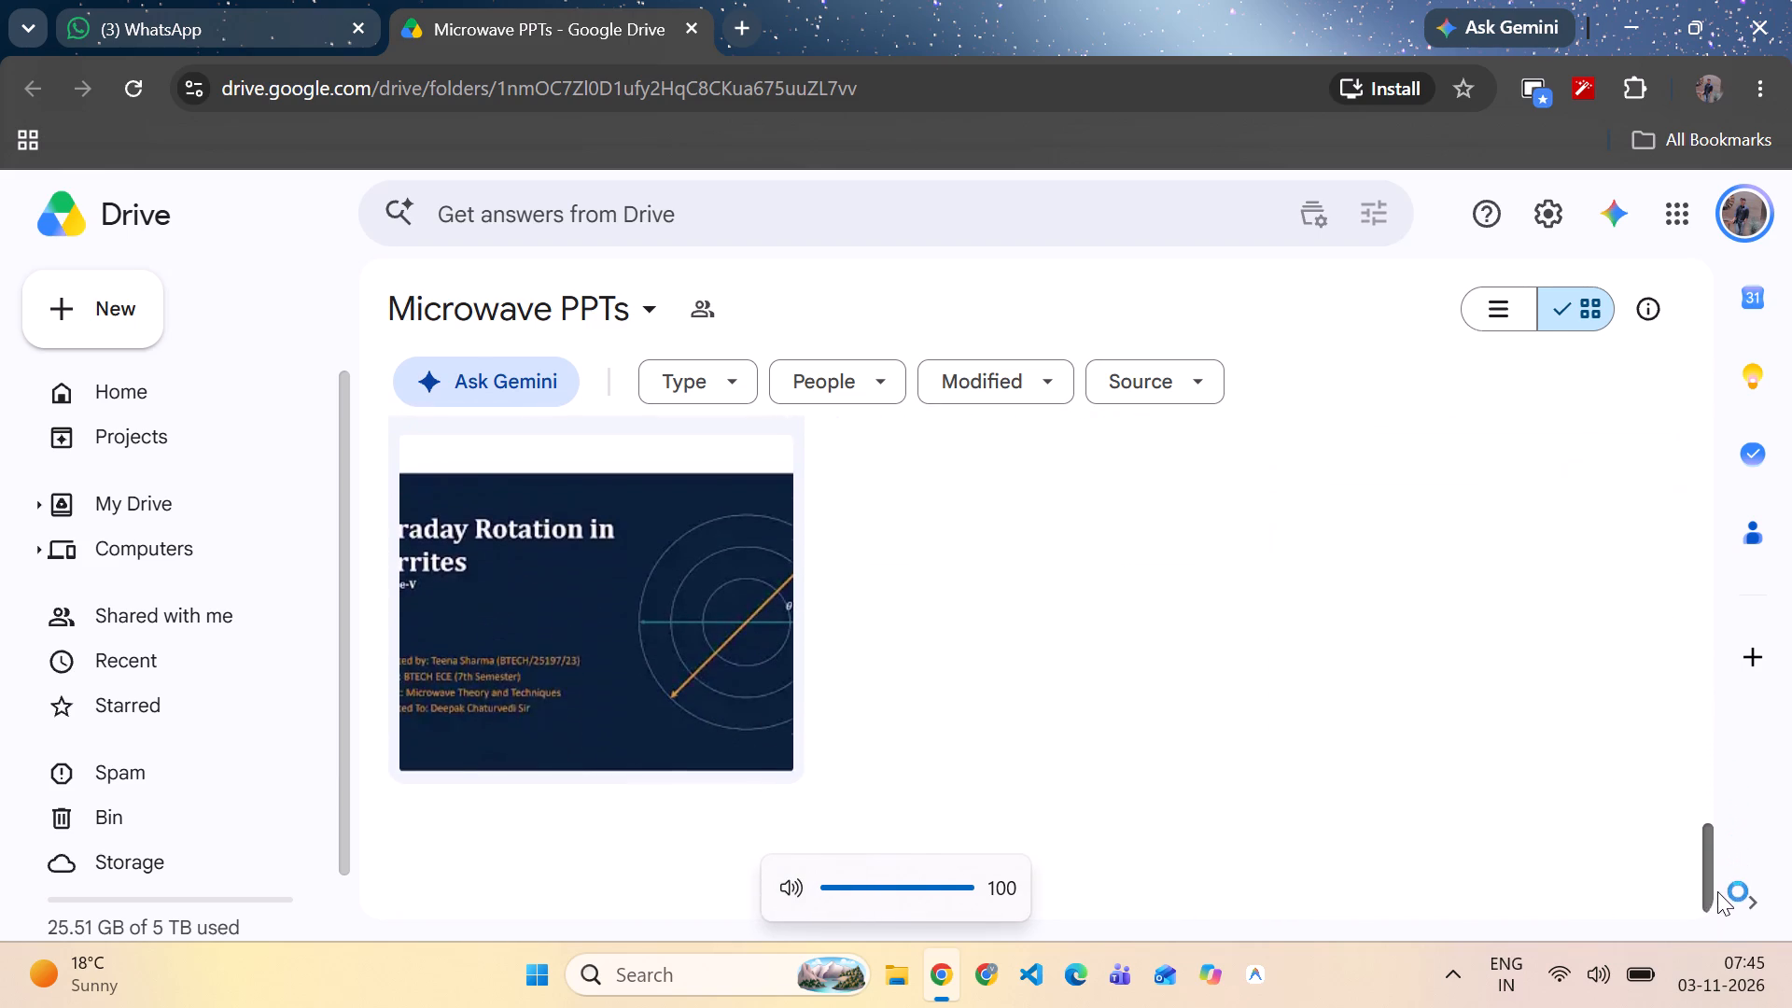
pyautogui.moveTo(1717, 891); pyautogui.dragTo(1717, 898)
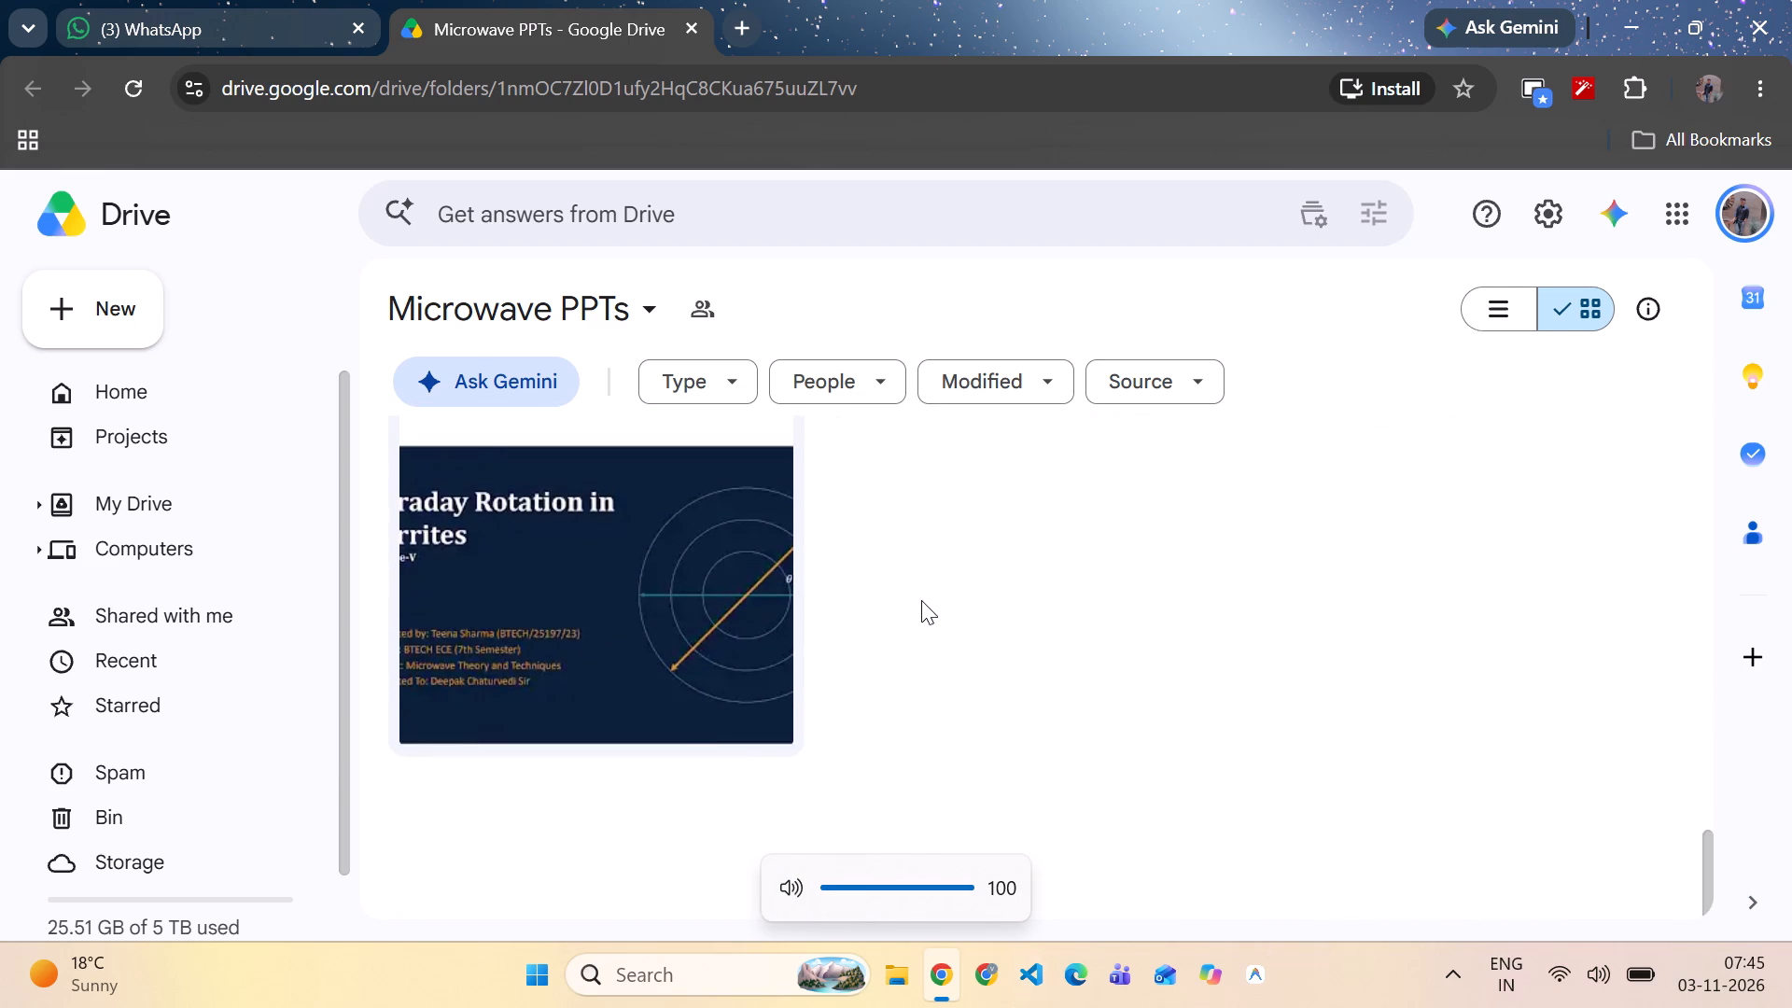
# Open the B.Tech ECE course structure and syllabus PDF from the Downloads folder in File Explorer.
pyautogui.click(889, 982)
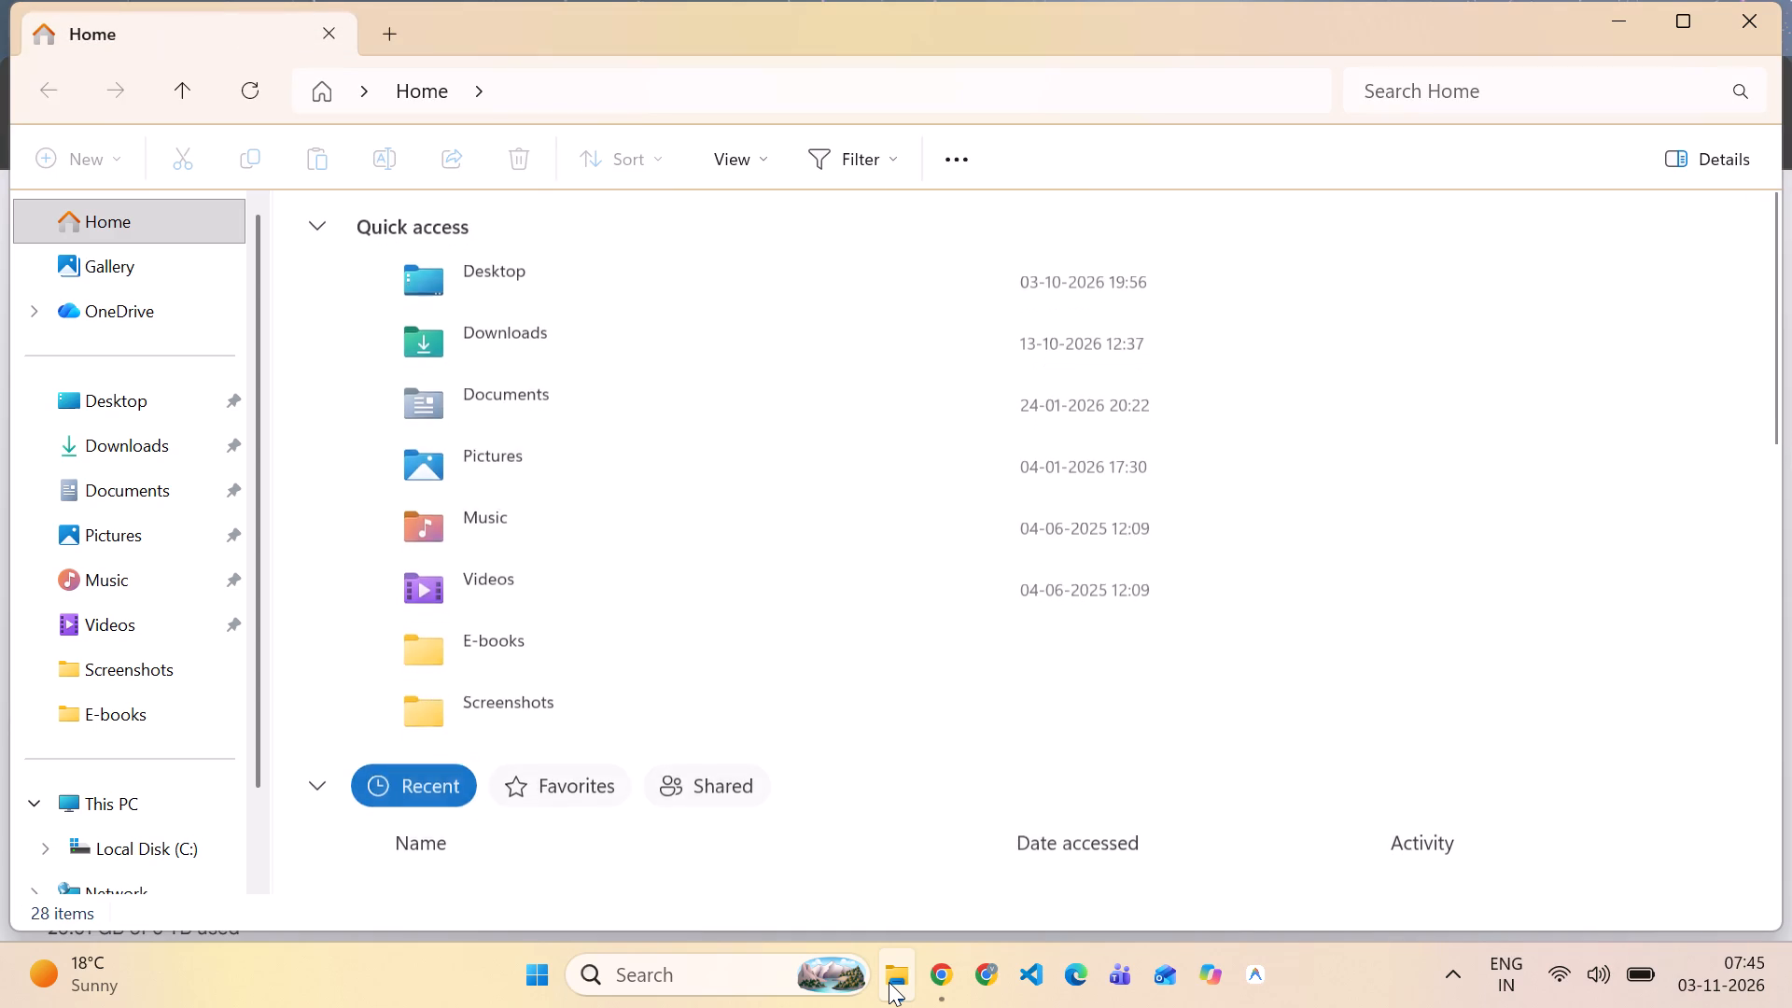
pyautogui.click(141, 444)
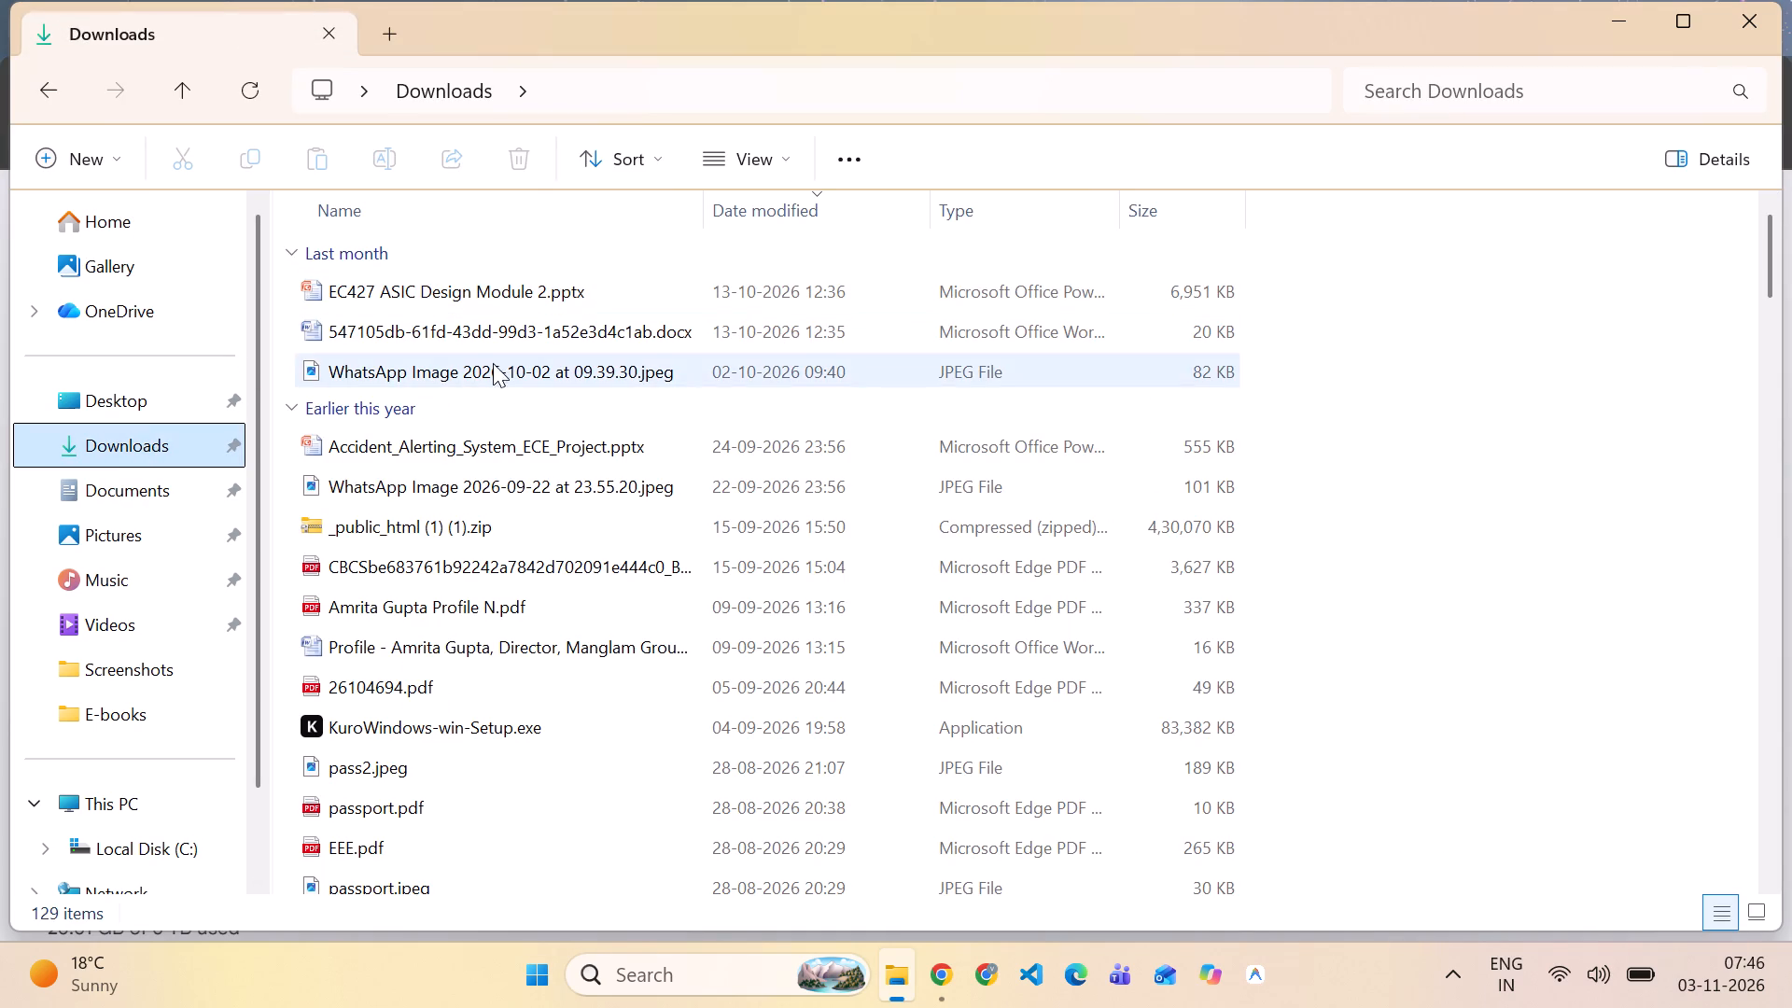
pyautogui.doubleClick(406, 565)
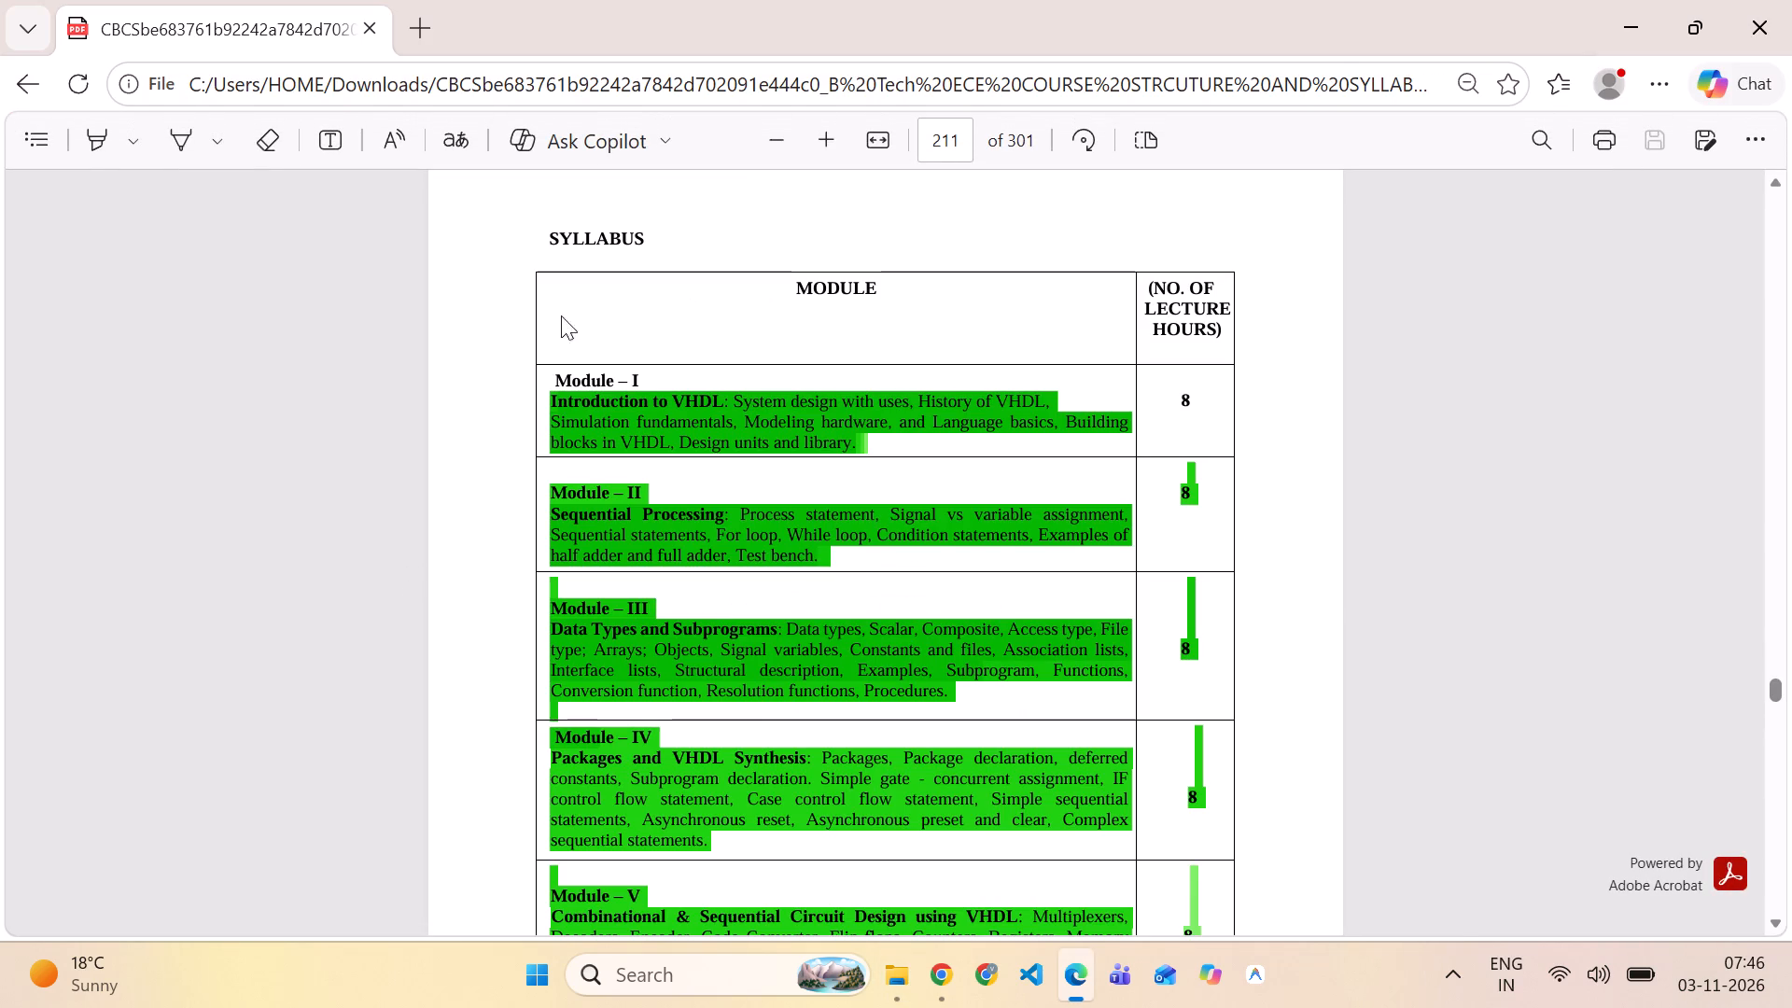
# Go to page 10 of the syllabus PDF.
pyautogui.scroll(6, 1069, 380)
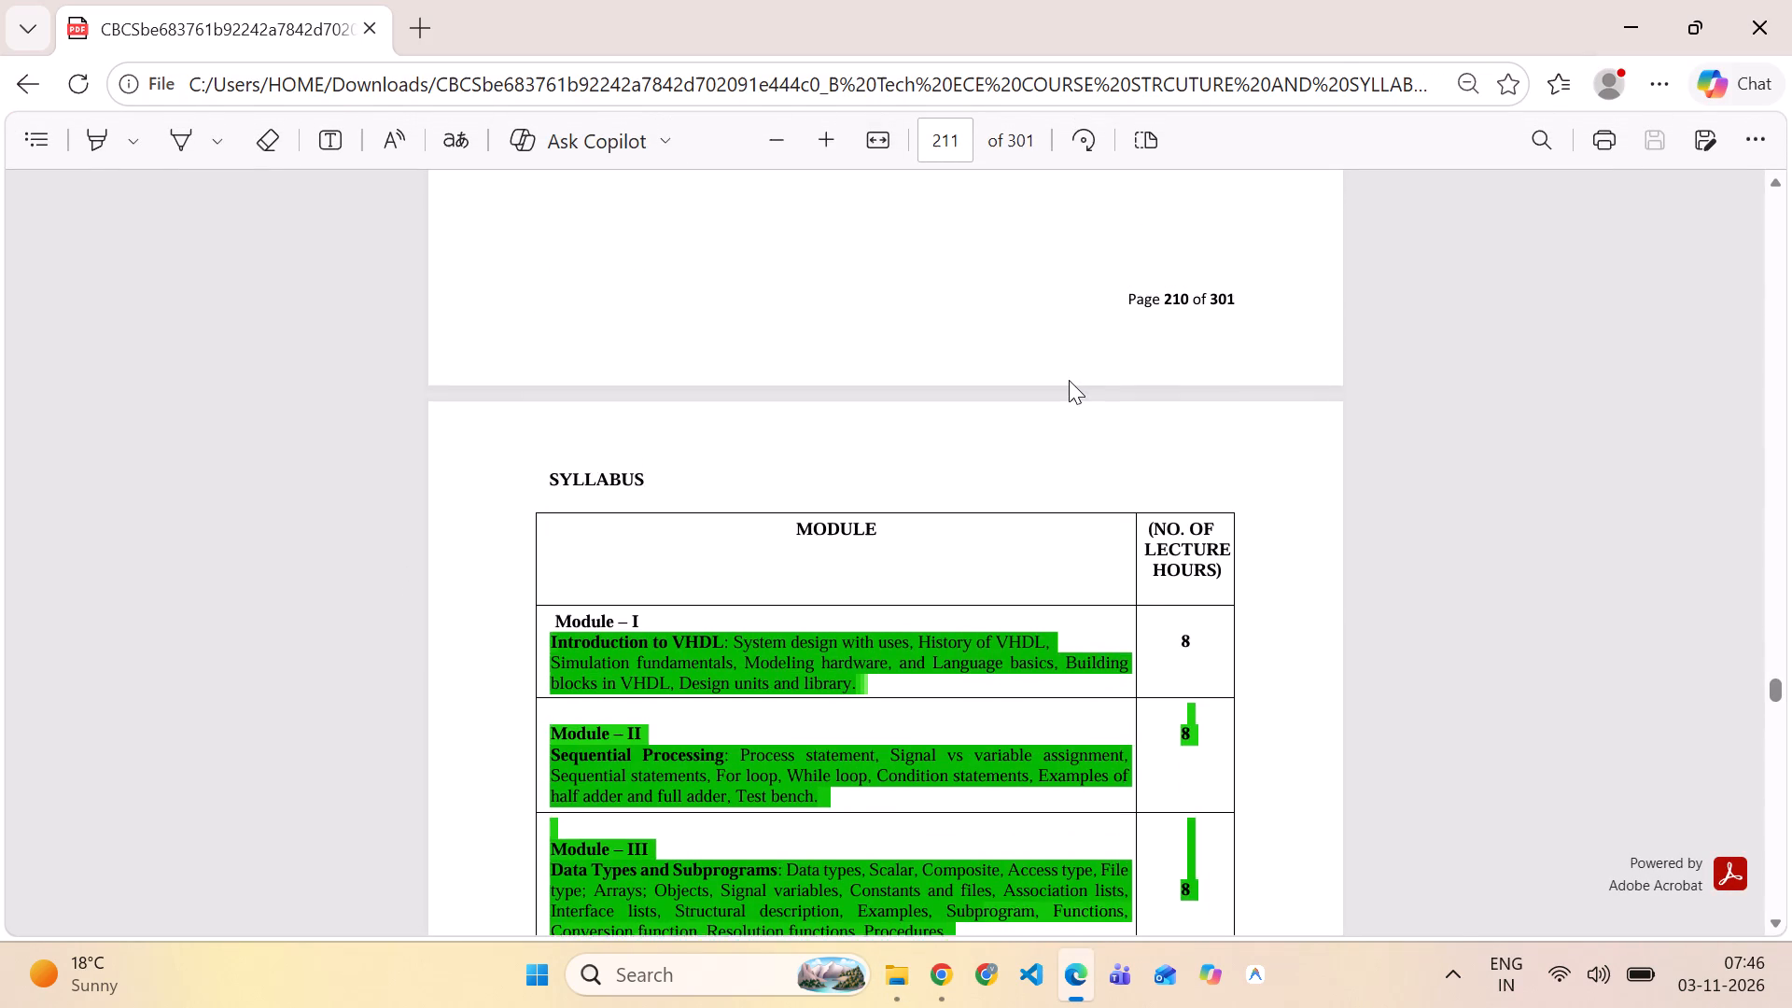
pyautogui.scroll(8, 1069, 380)
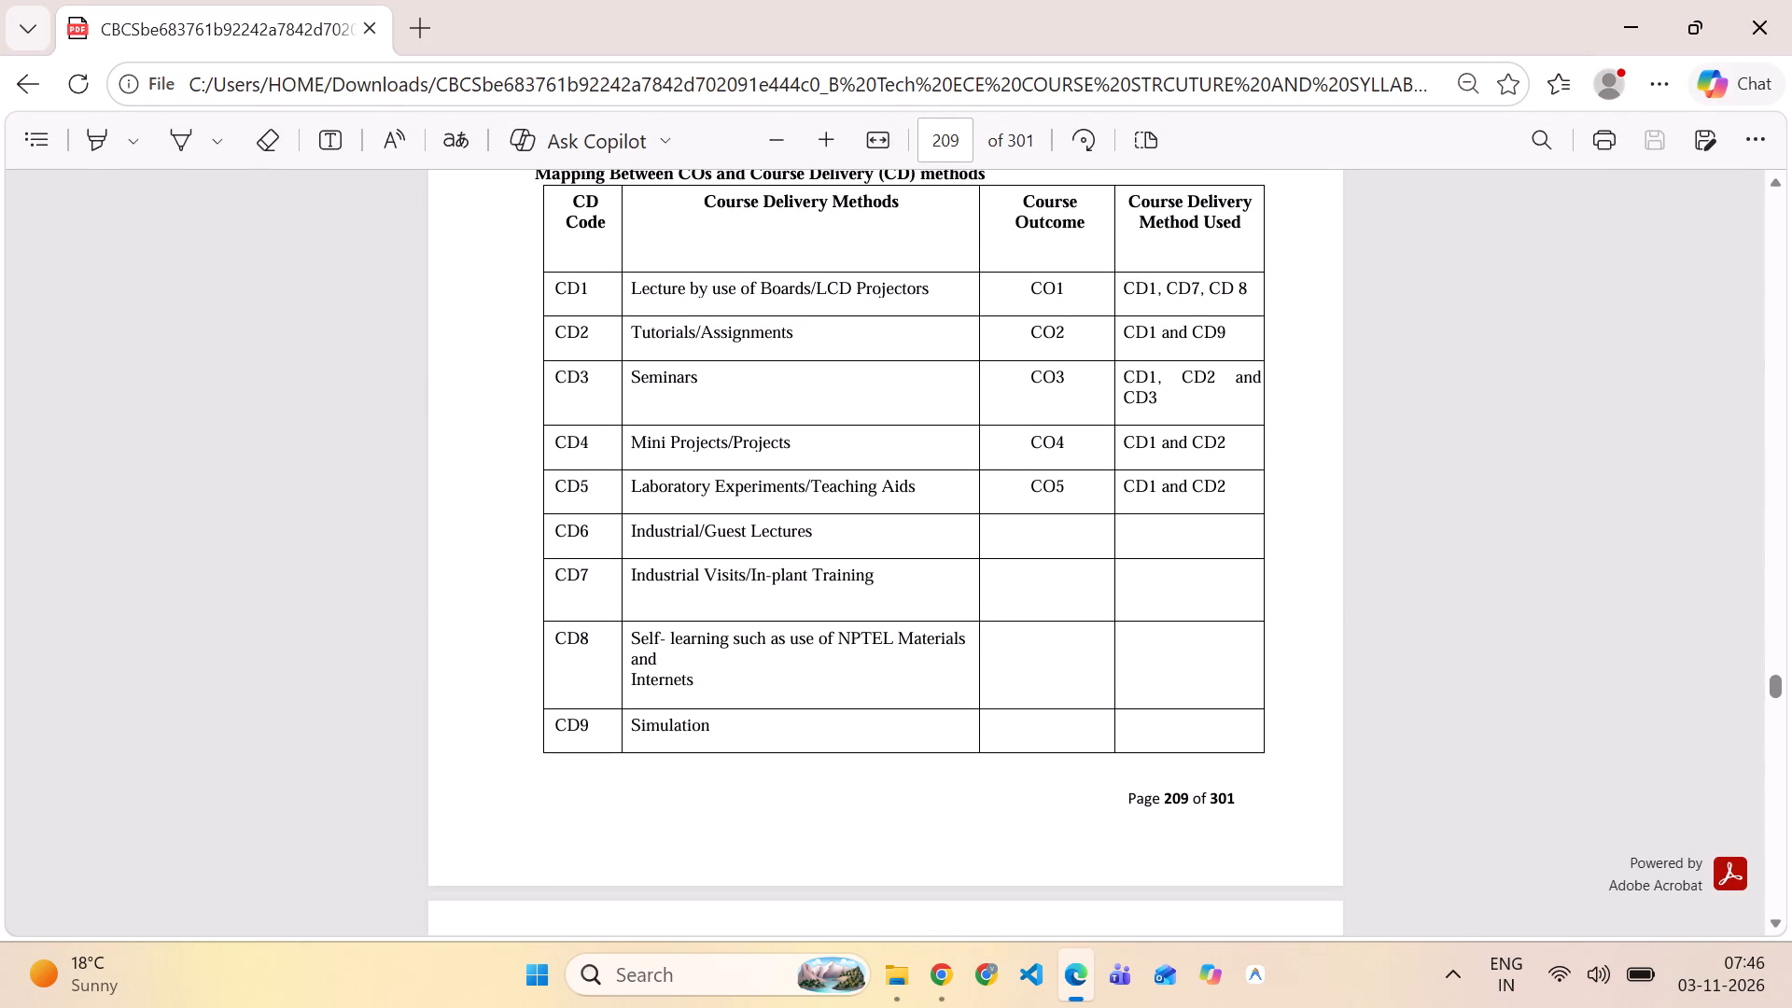
pyautogui.click(946, 141)
pyautogui.write('10')
pyautogui.press('Return')
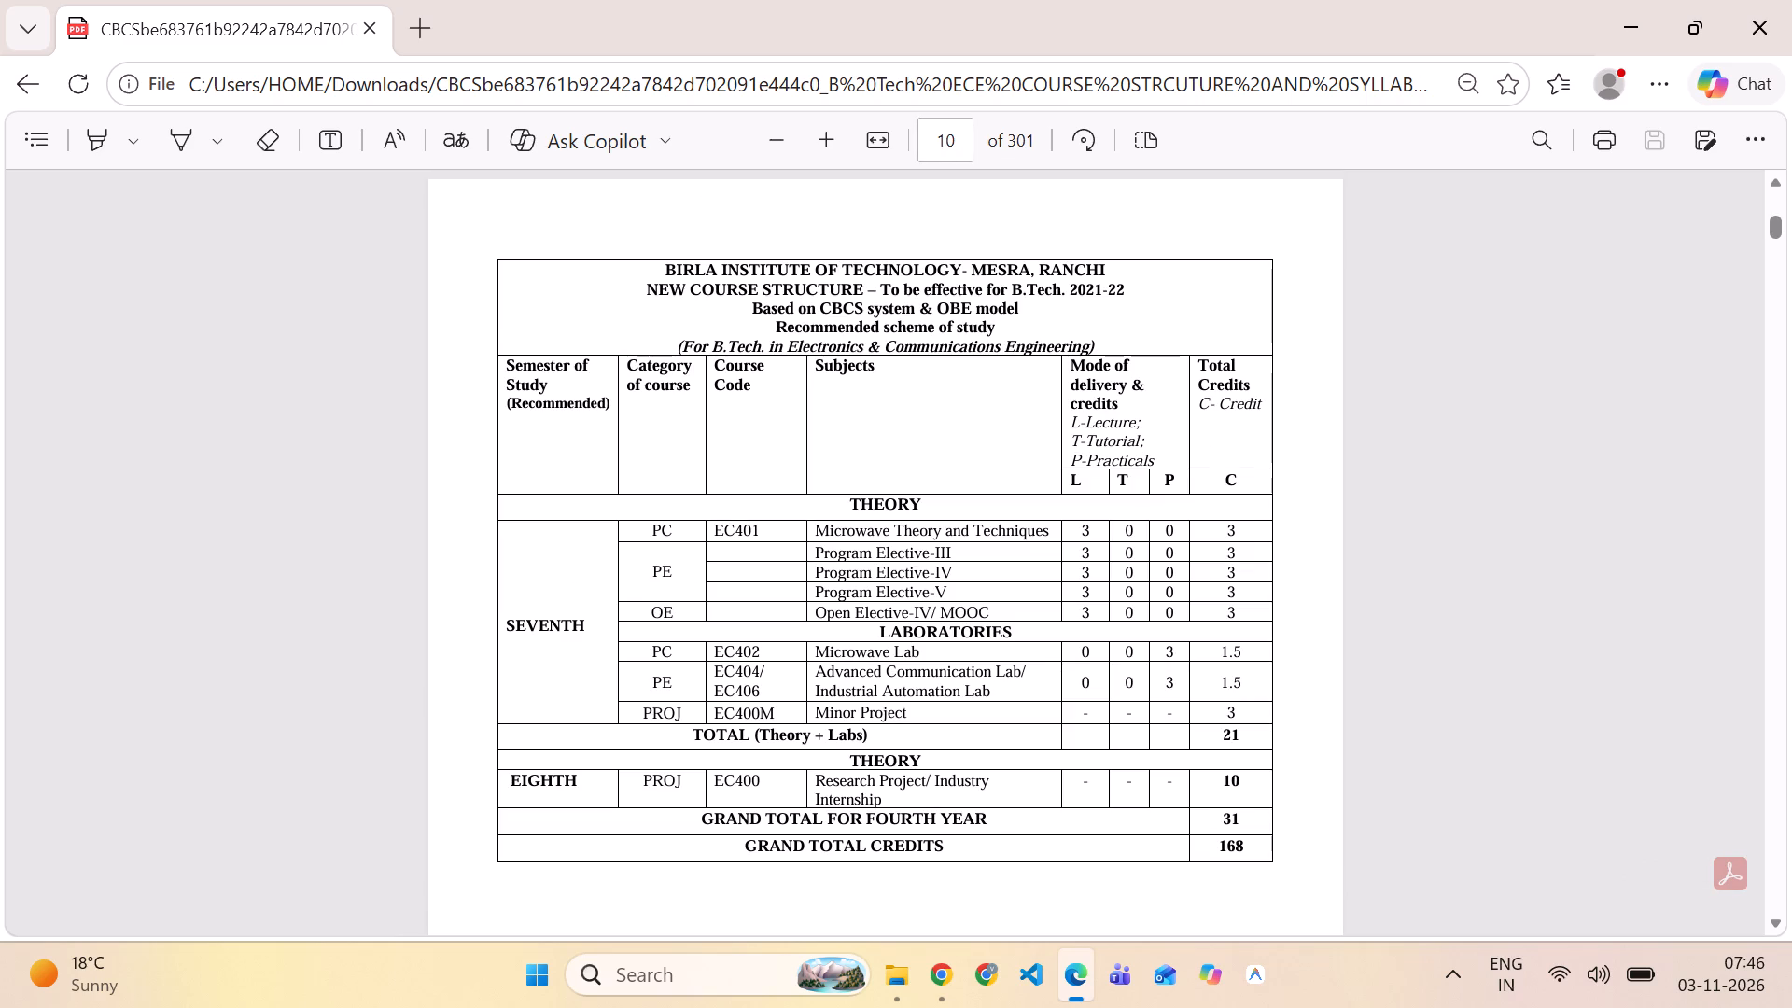
# Search the PDF for the course code EC401 and move on to the next match.
pyautogui.click(1555, 133)
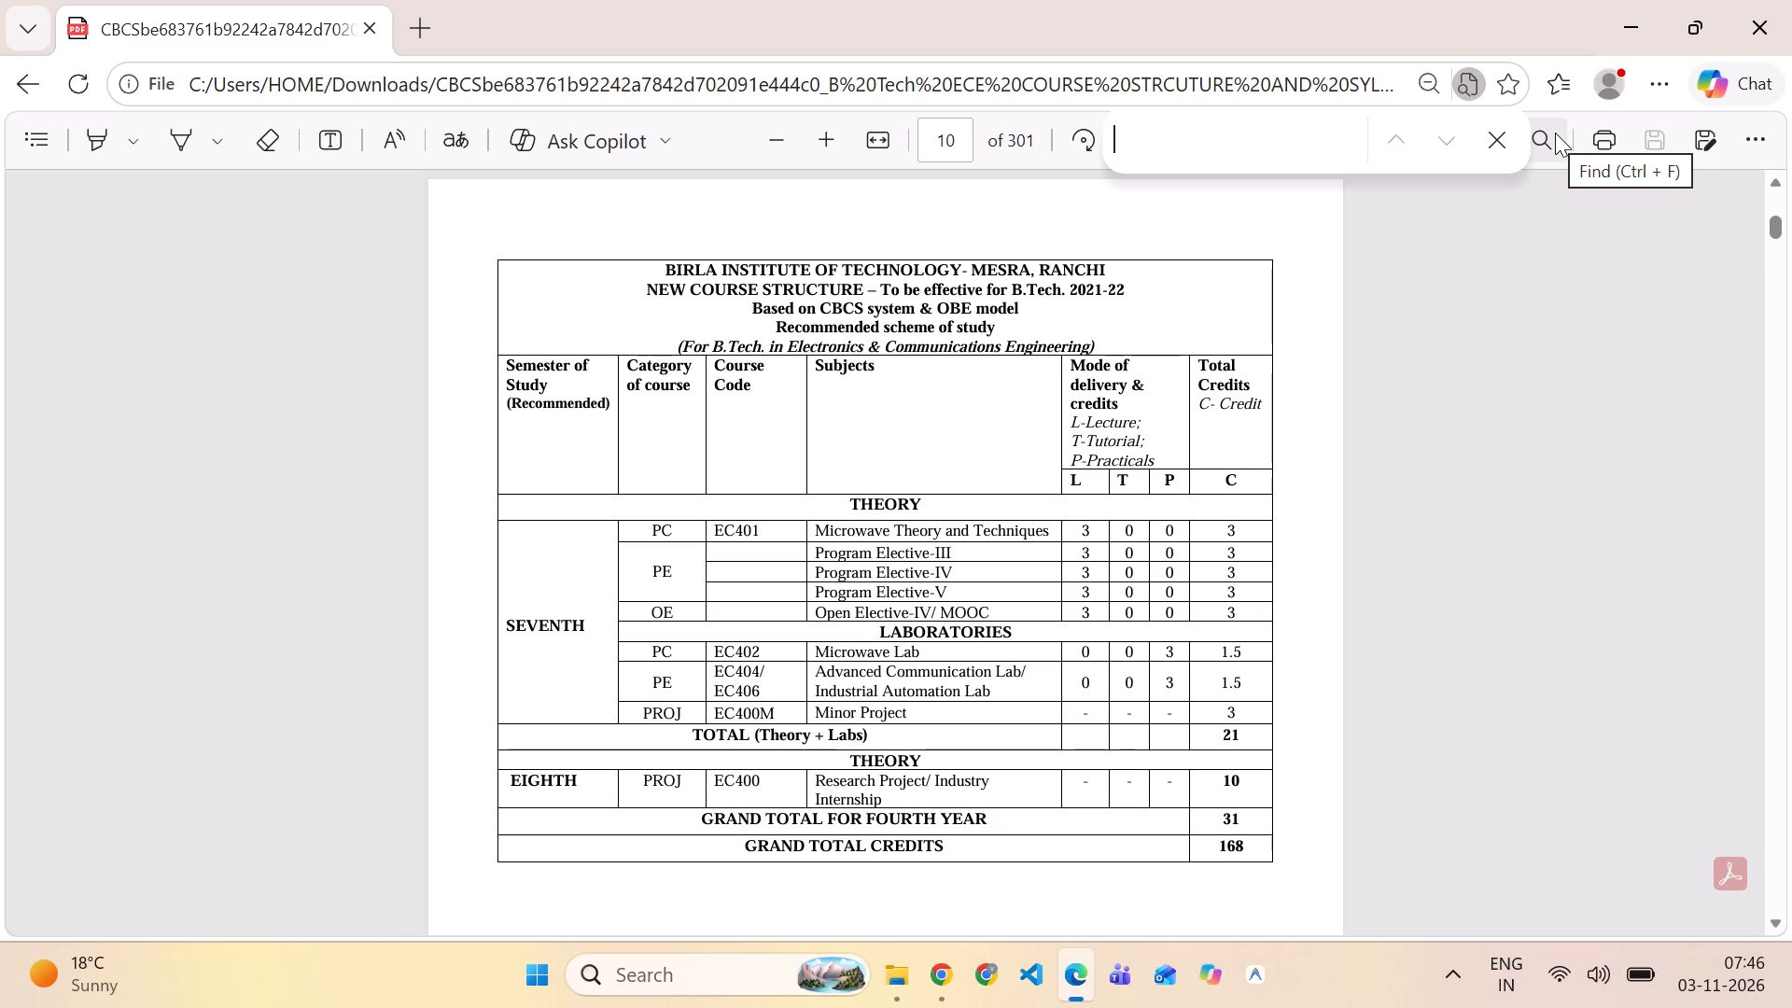
pyautogui.write('EC')
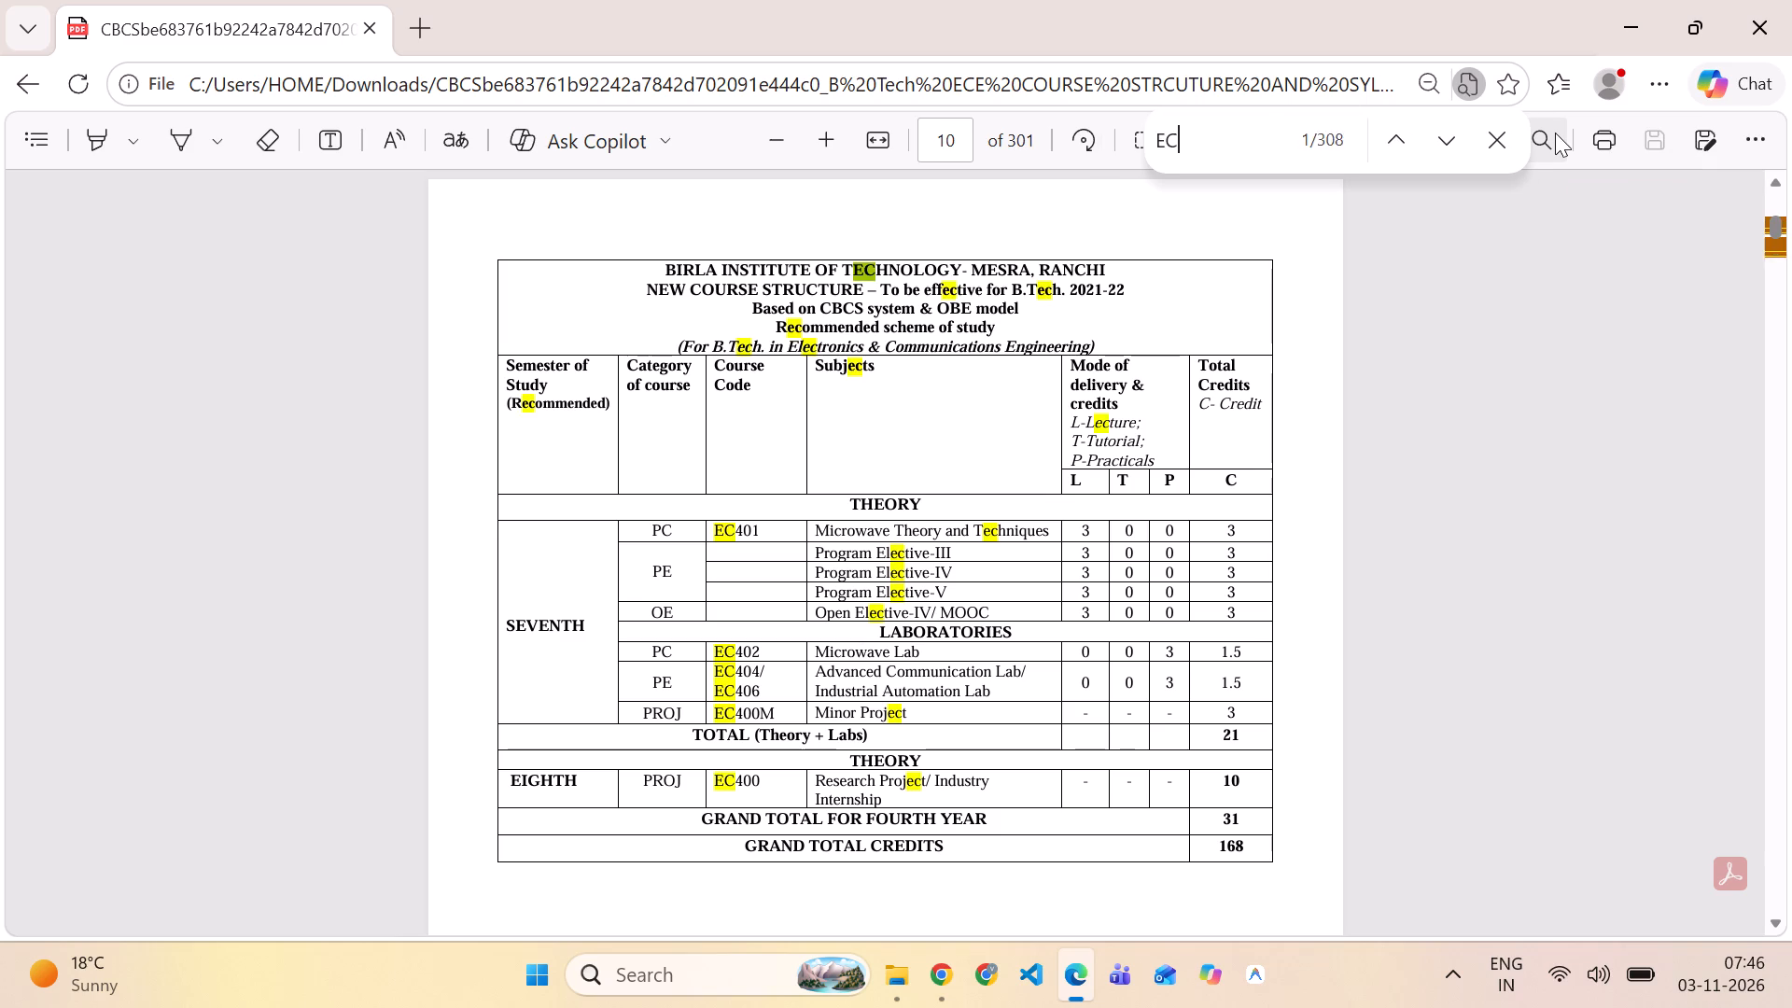
pyautogui.write(';401')
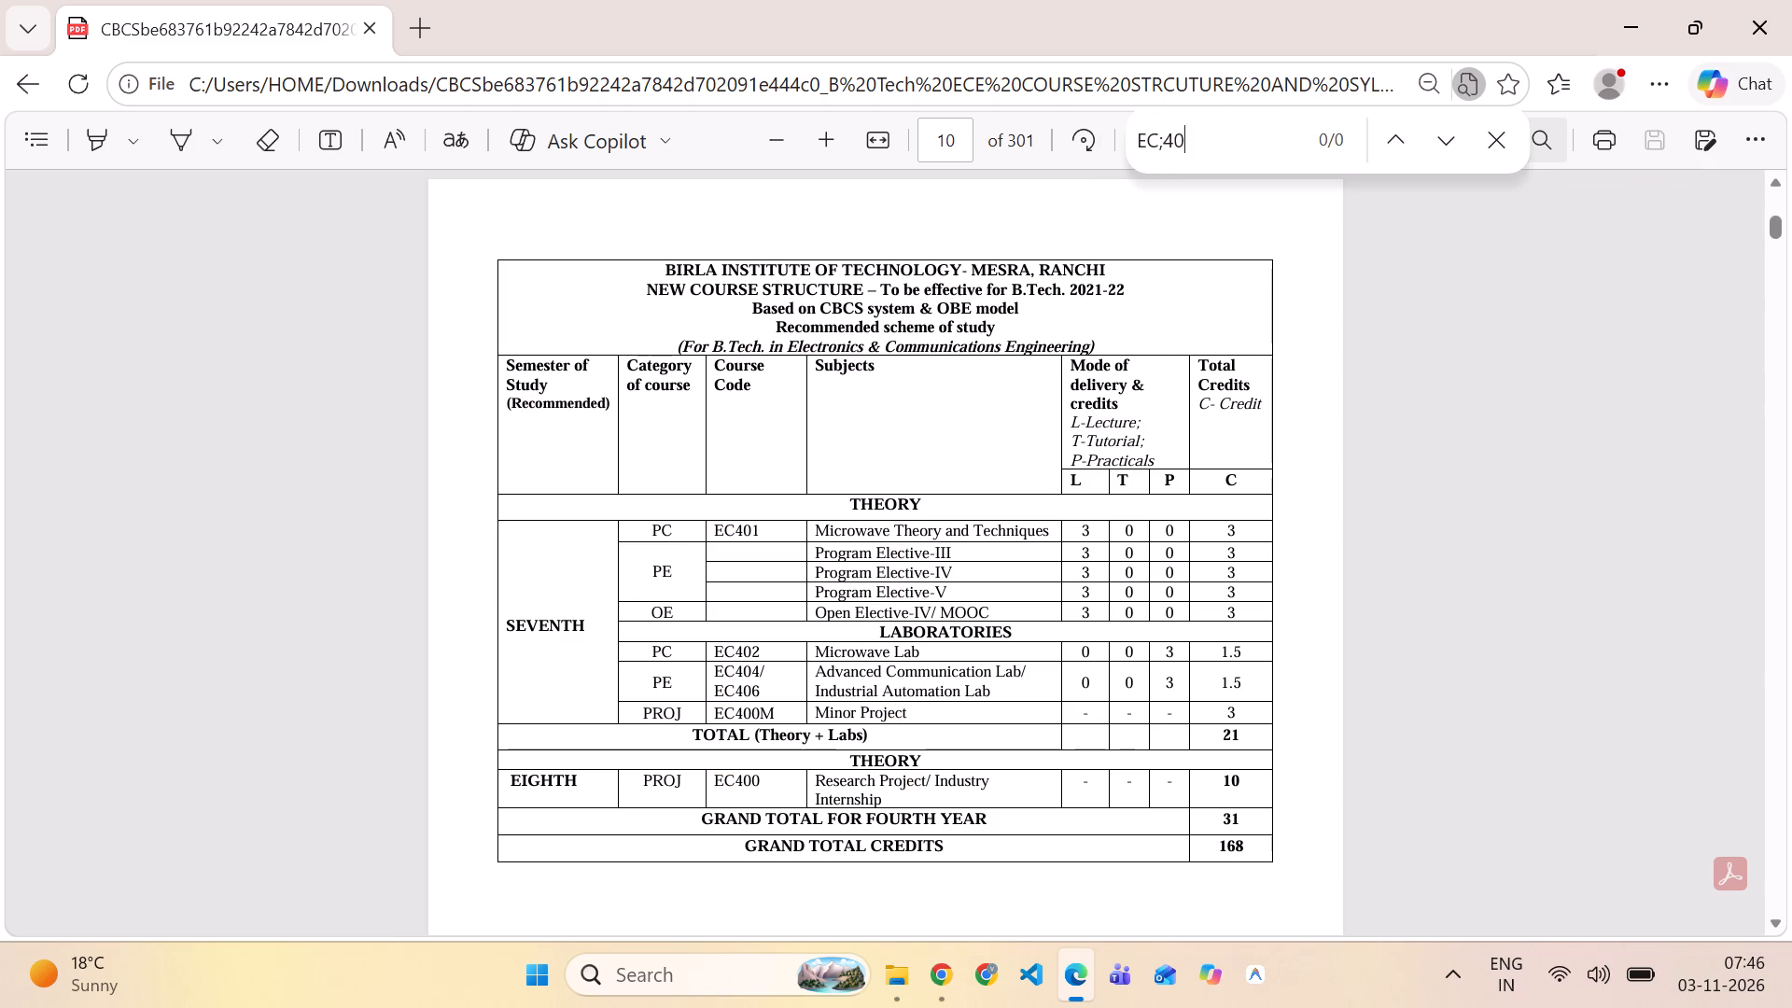
pyautogui.press('Left')
pyautogui.press('Left')
pyautogui.press('Left')
pyautogui.press('Left')
pyautogui.press('Right')
pyautogui.press('BackSpace')
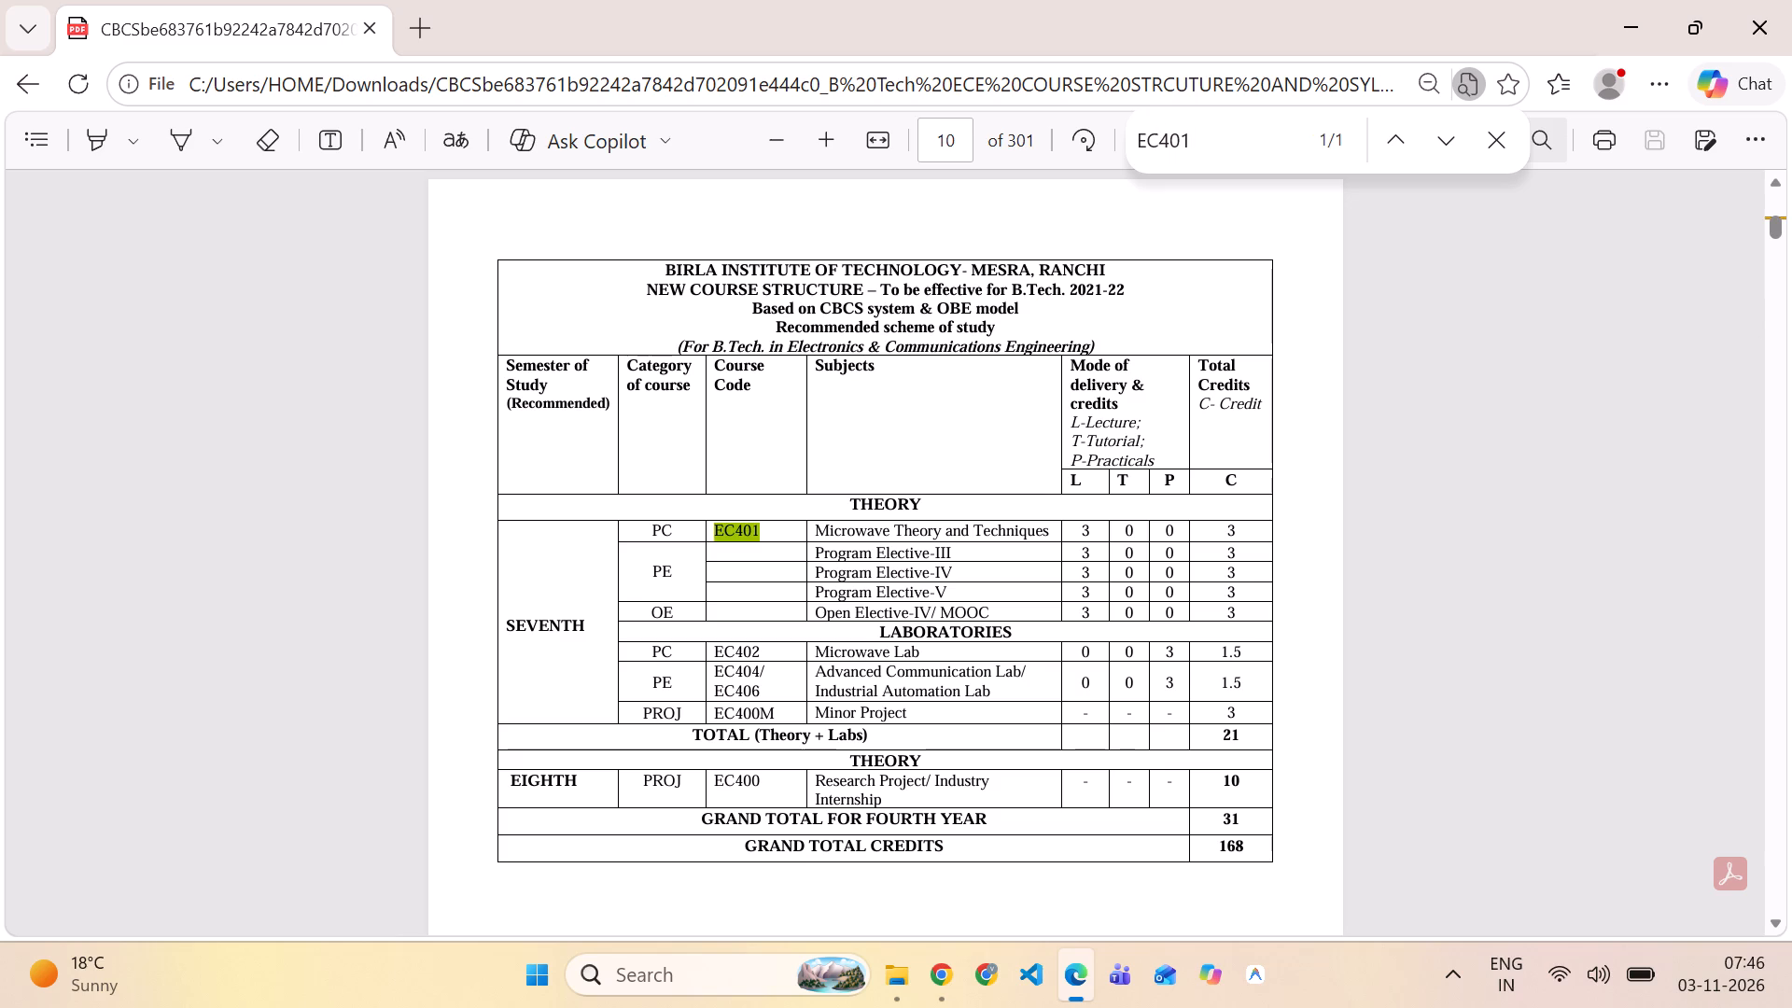
pyautogui.click(1445, 130)
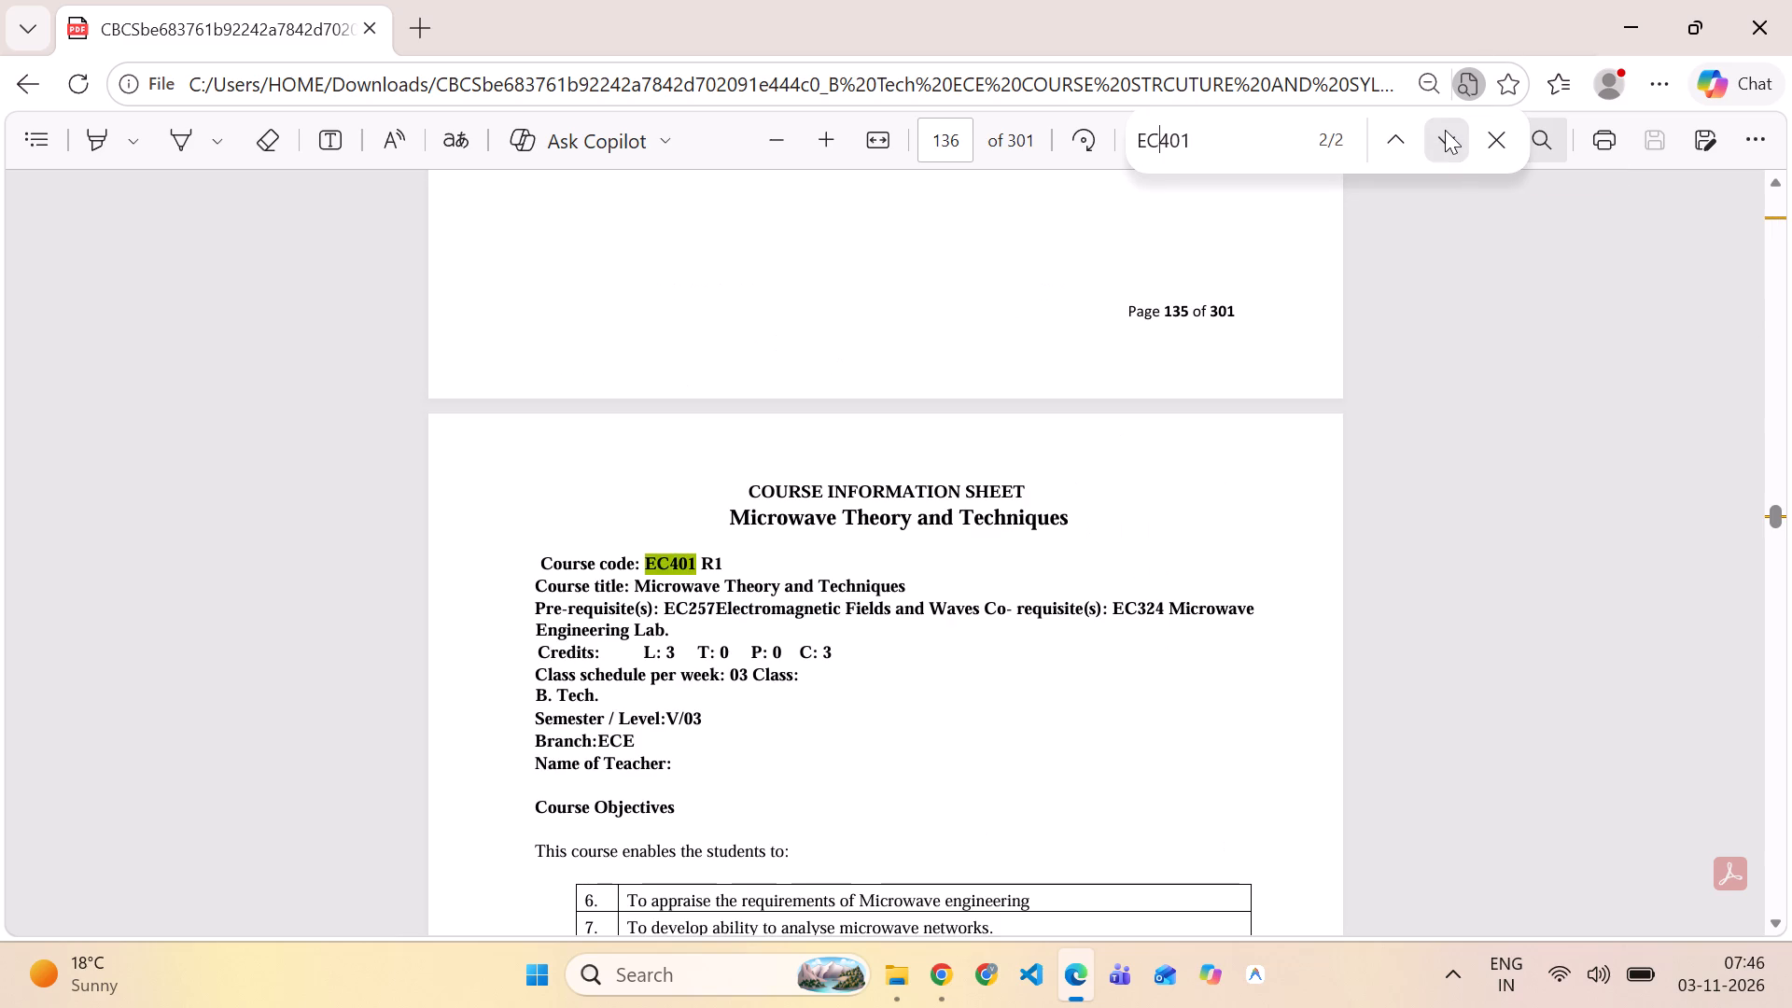
# Go to the Microwave Theory and Techniques syllabus table on page 137 and close the search.
pyautogui.click(1230, 567)
pyautogui.scroll(-5, 1230, 567)
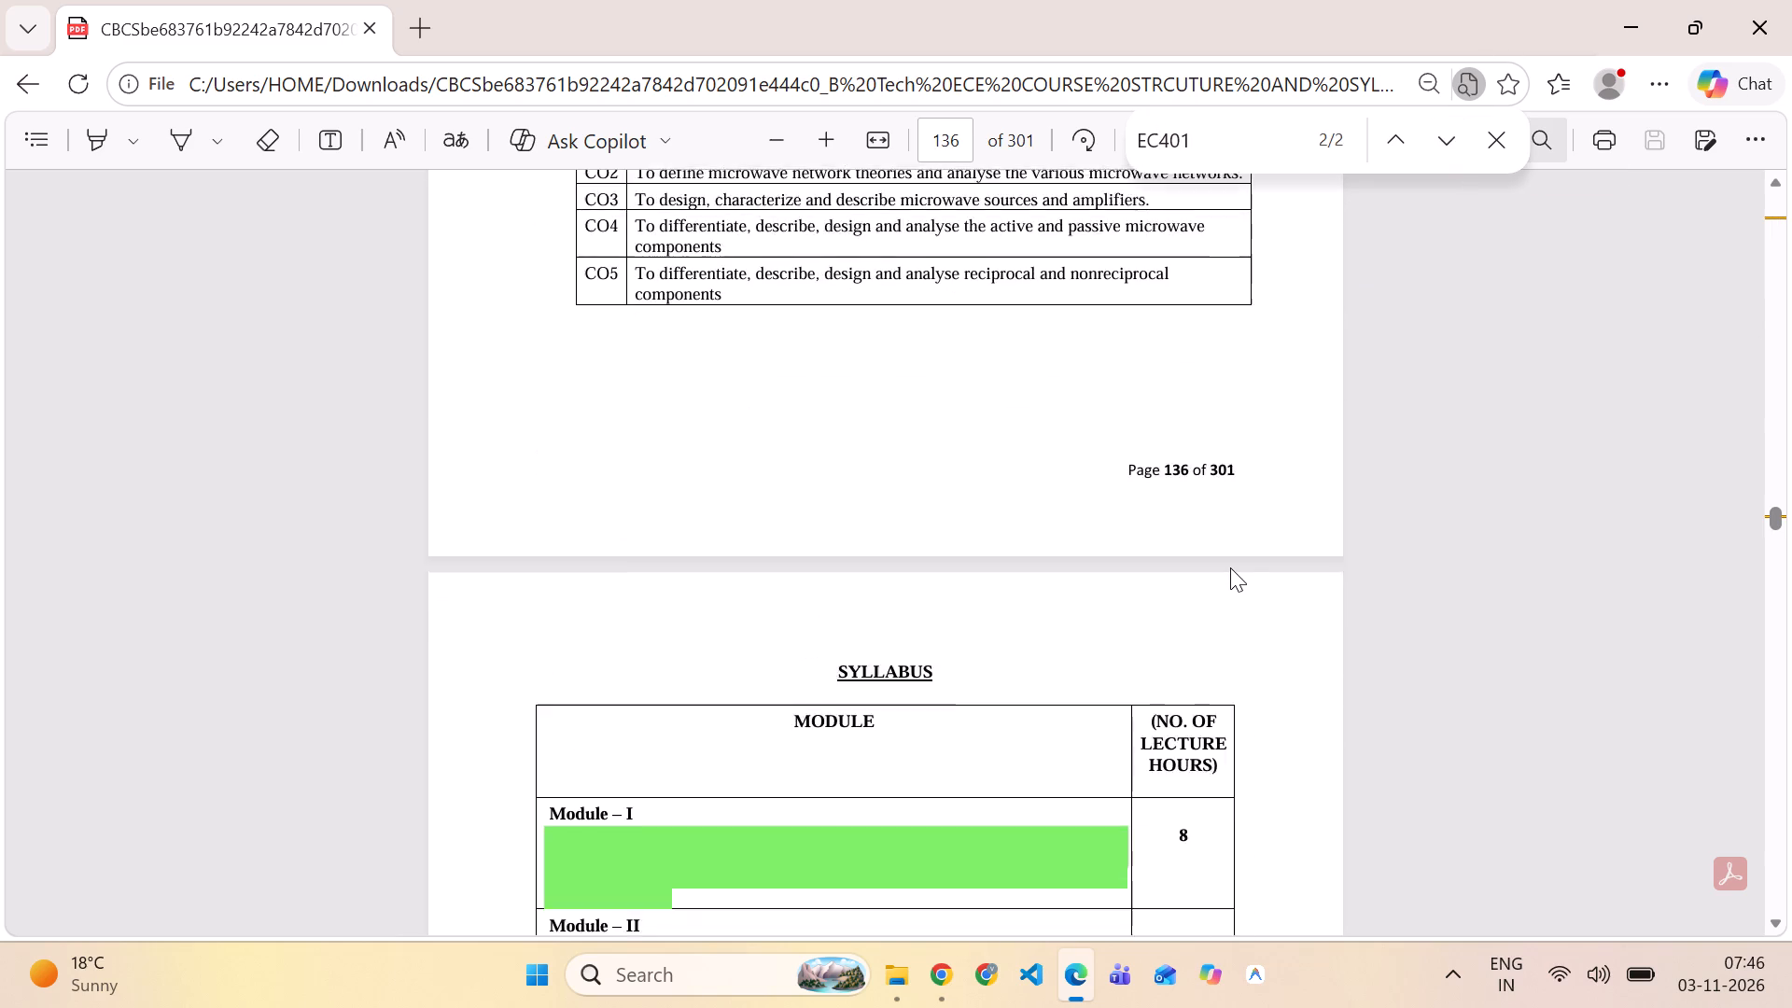
pyautogui.scroll(-7, 1230, 567)
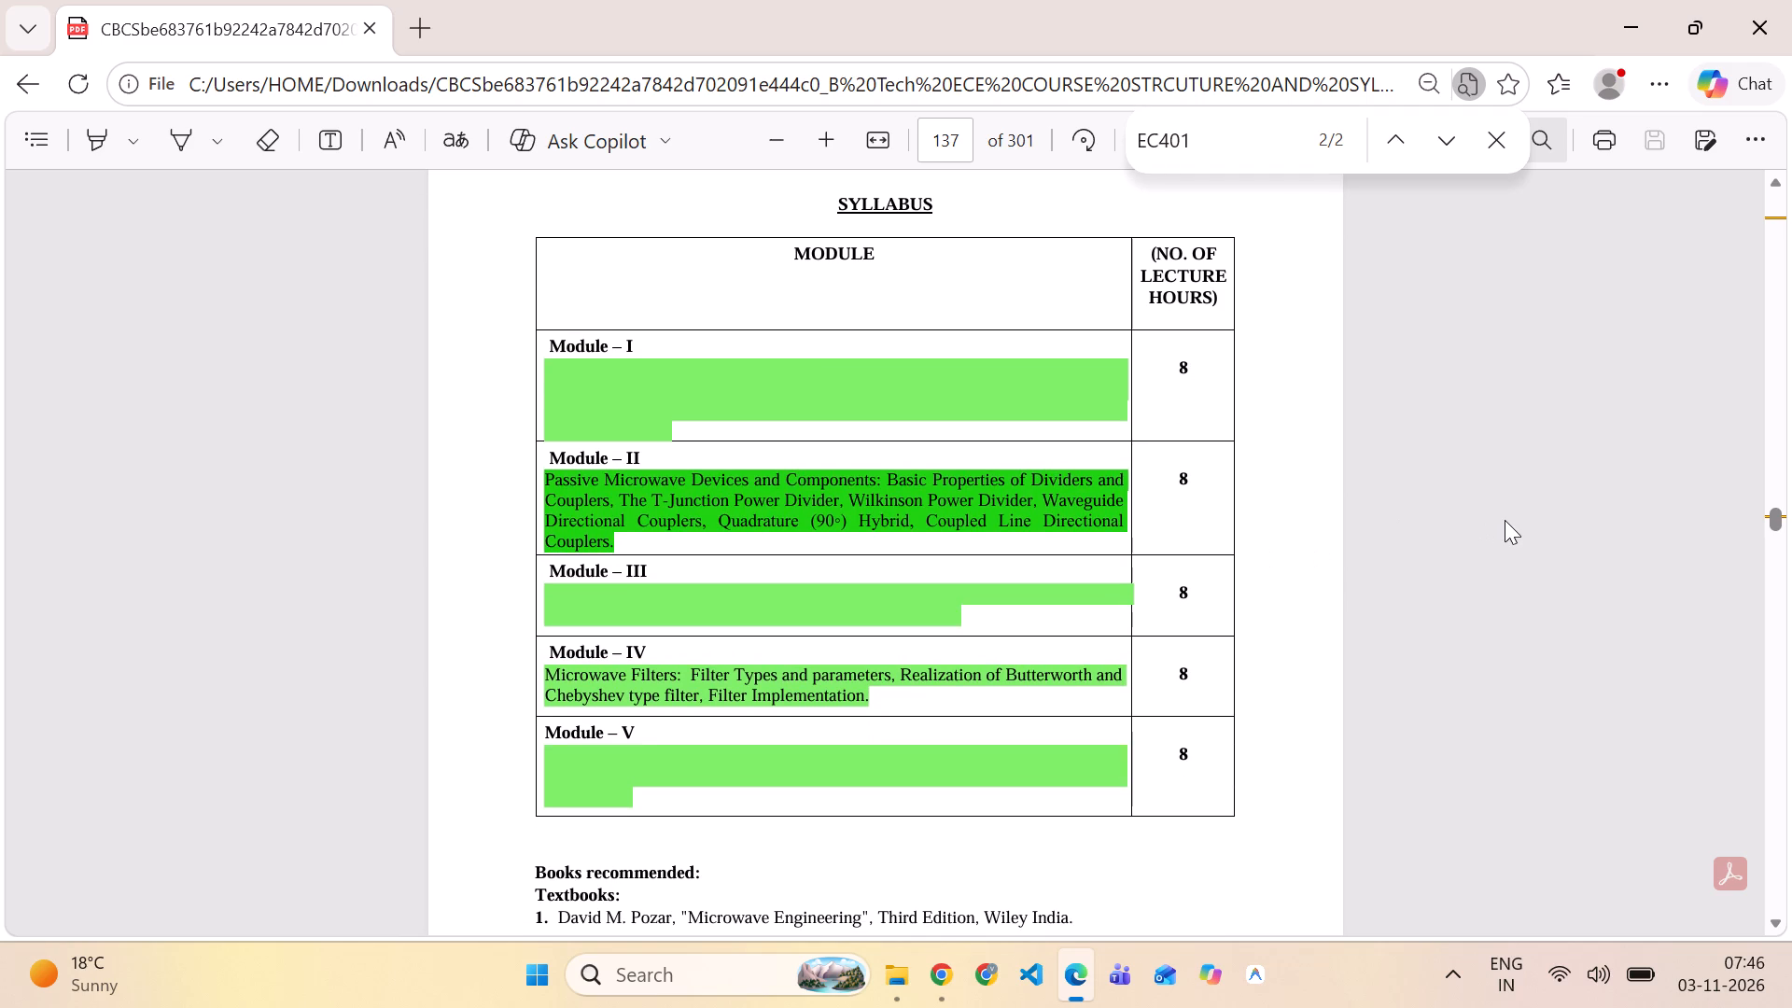
pyautogui.click(1505, 520)
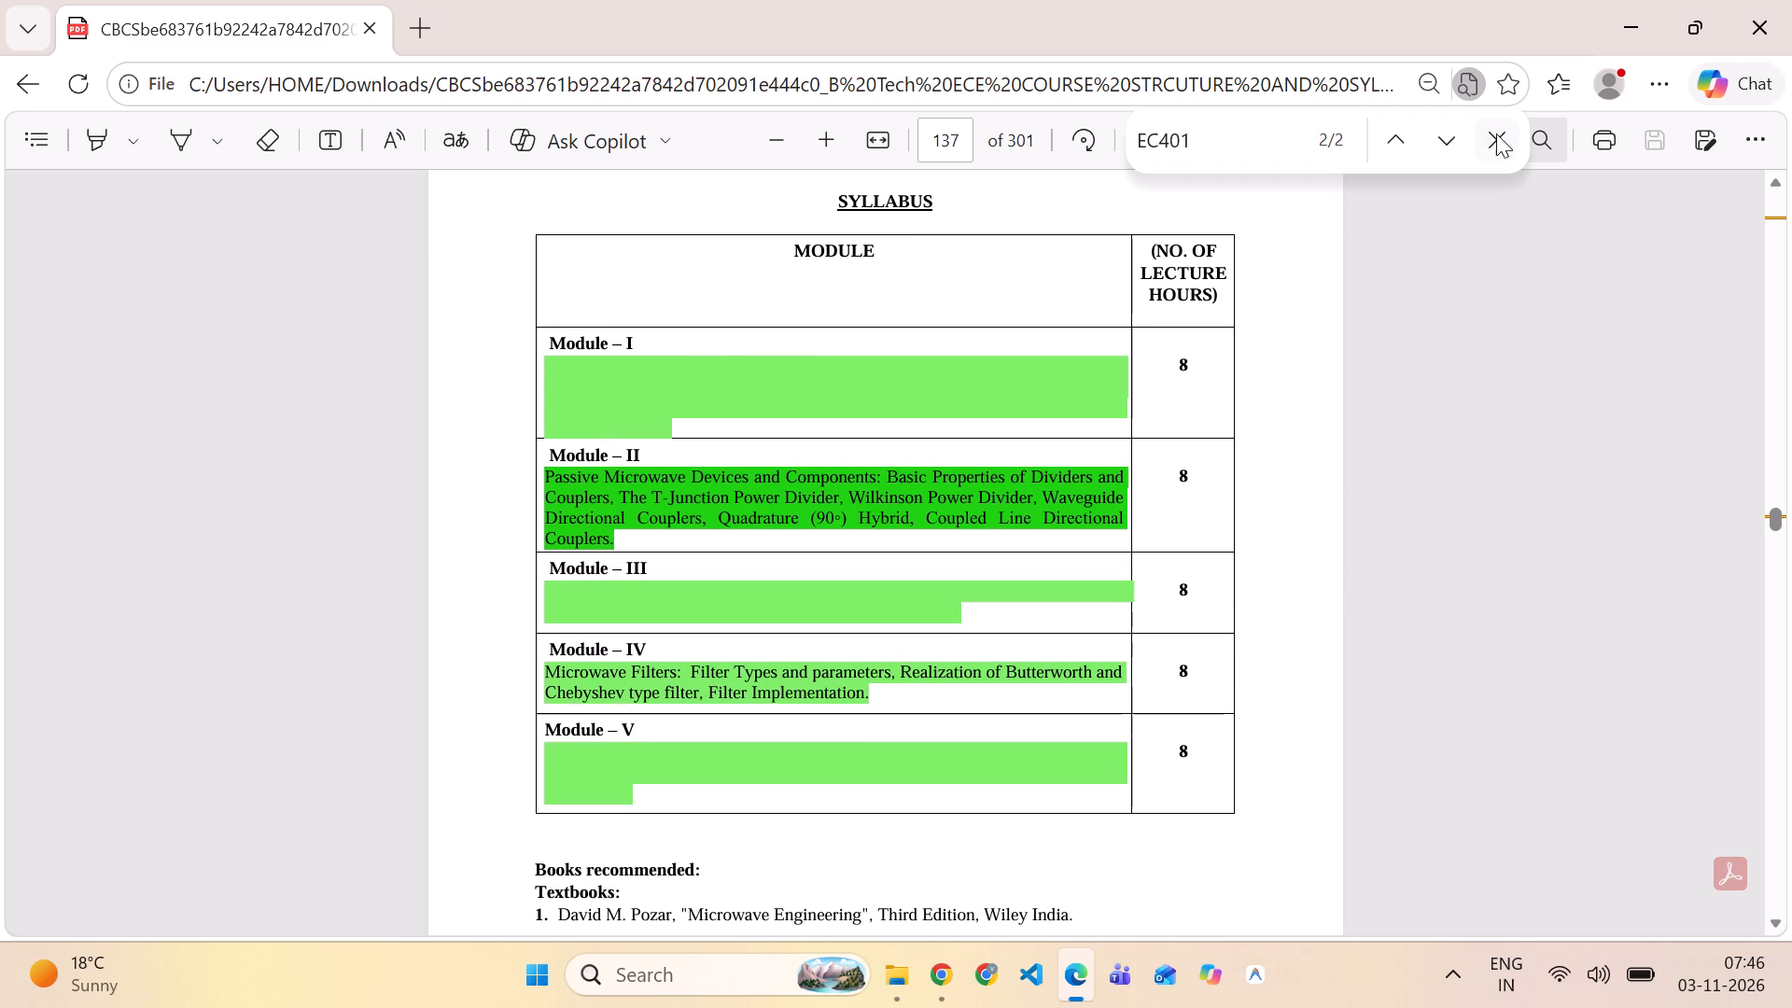
pyautogui.click(1513, 135)
# Remove the top green highlight from the Module – I text in the syllabus table.
pyautogui.click(999, 380)
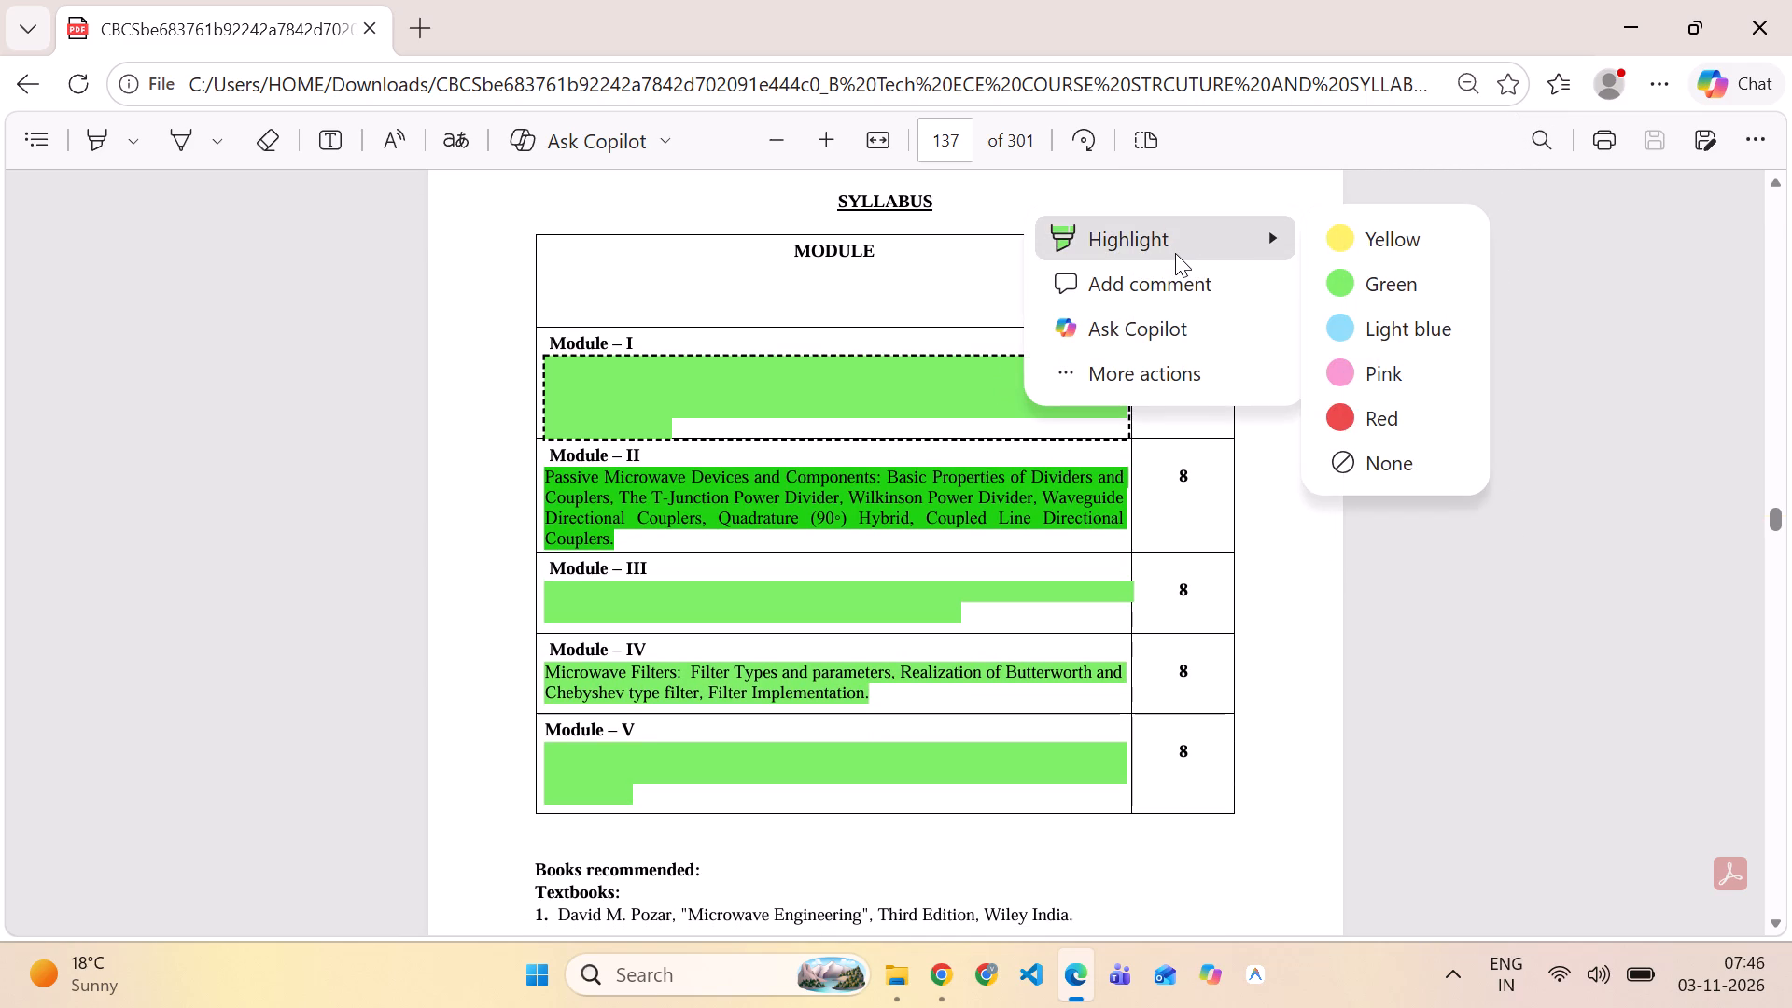
pyautogui.click(1325, 457)
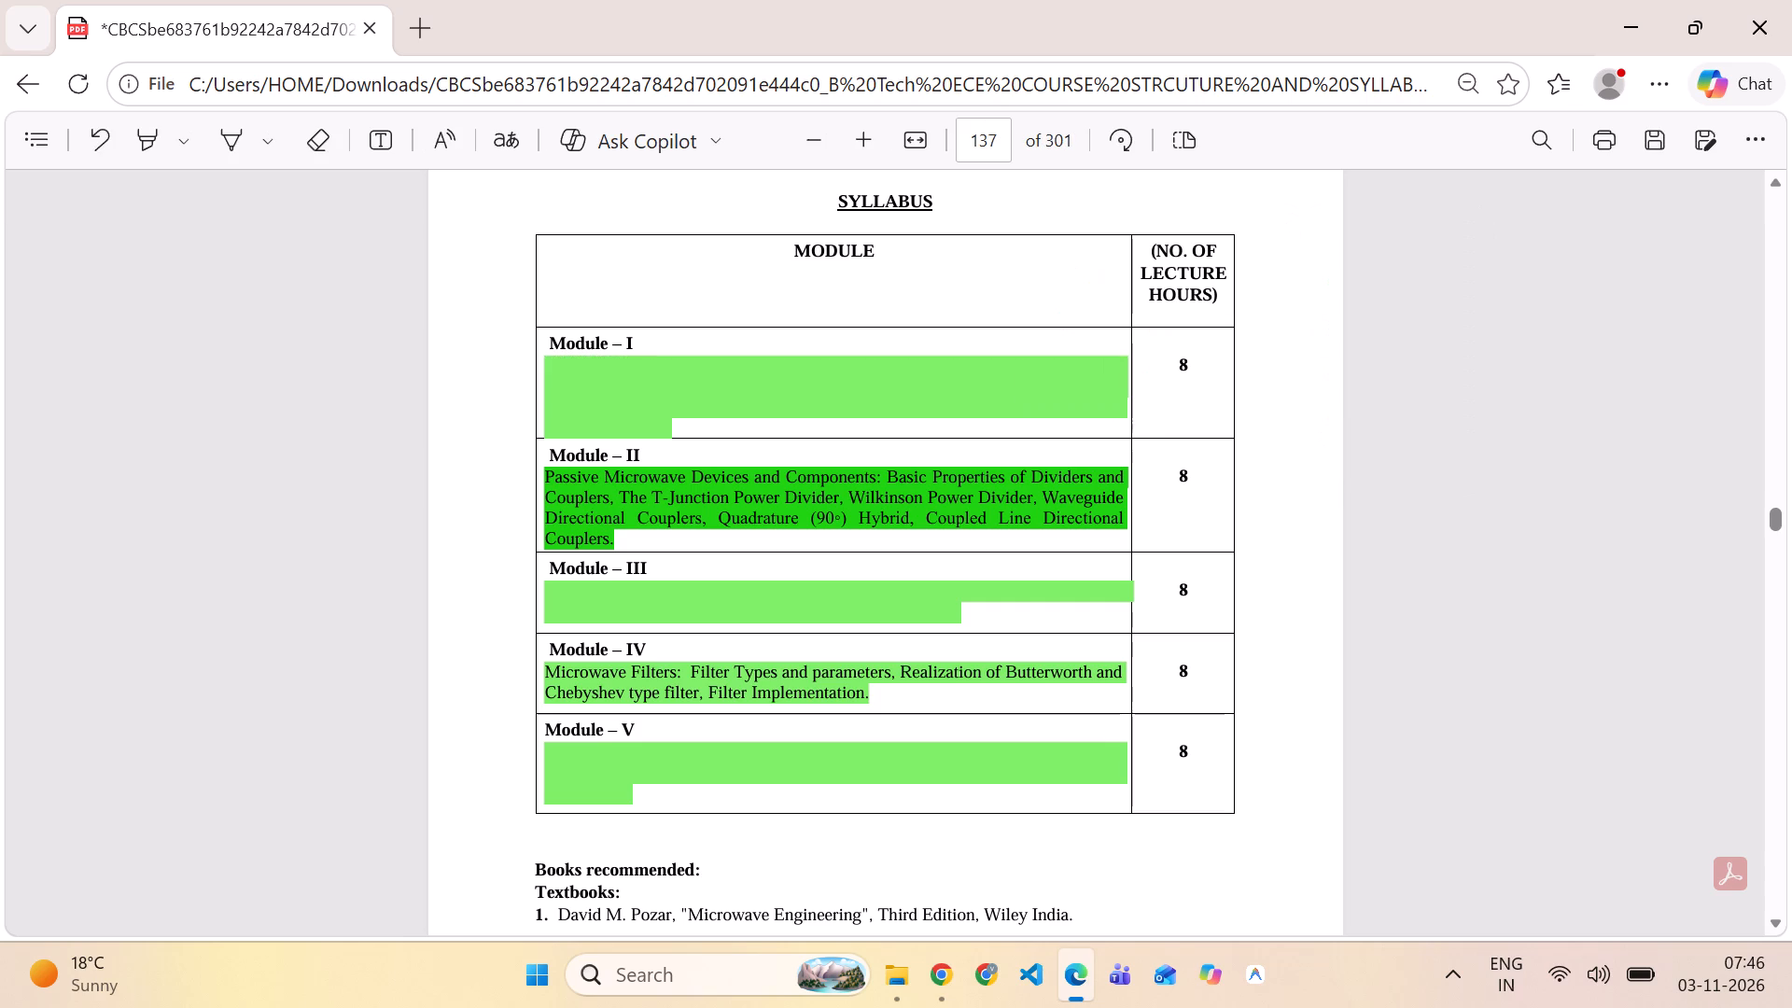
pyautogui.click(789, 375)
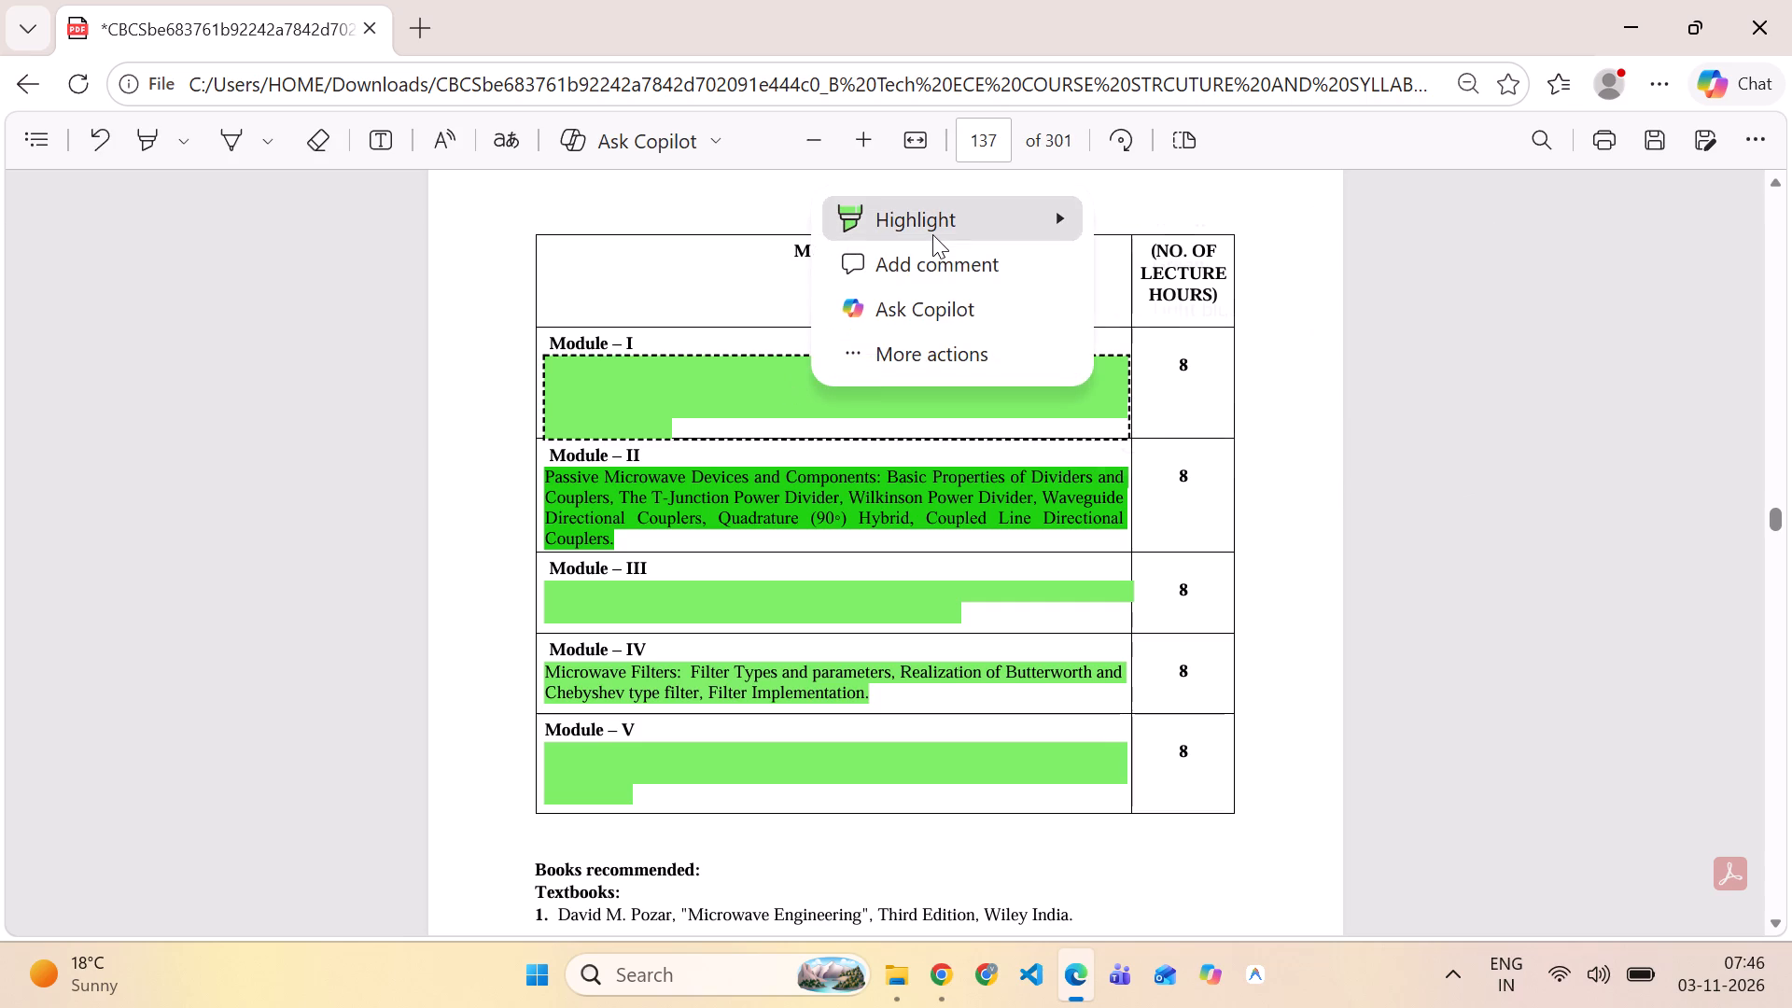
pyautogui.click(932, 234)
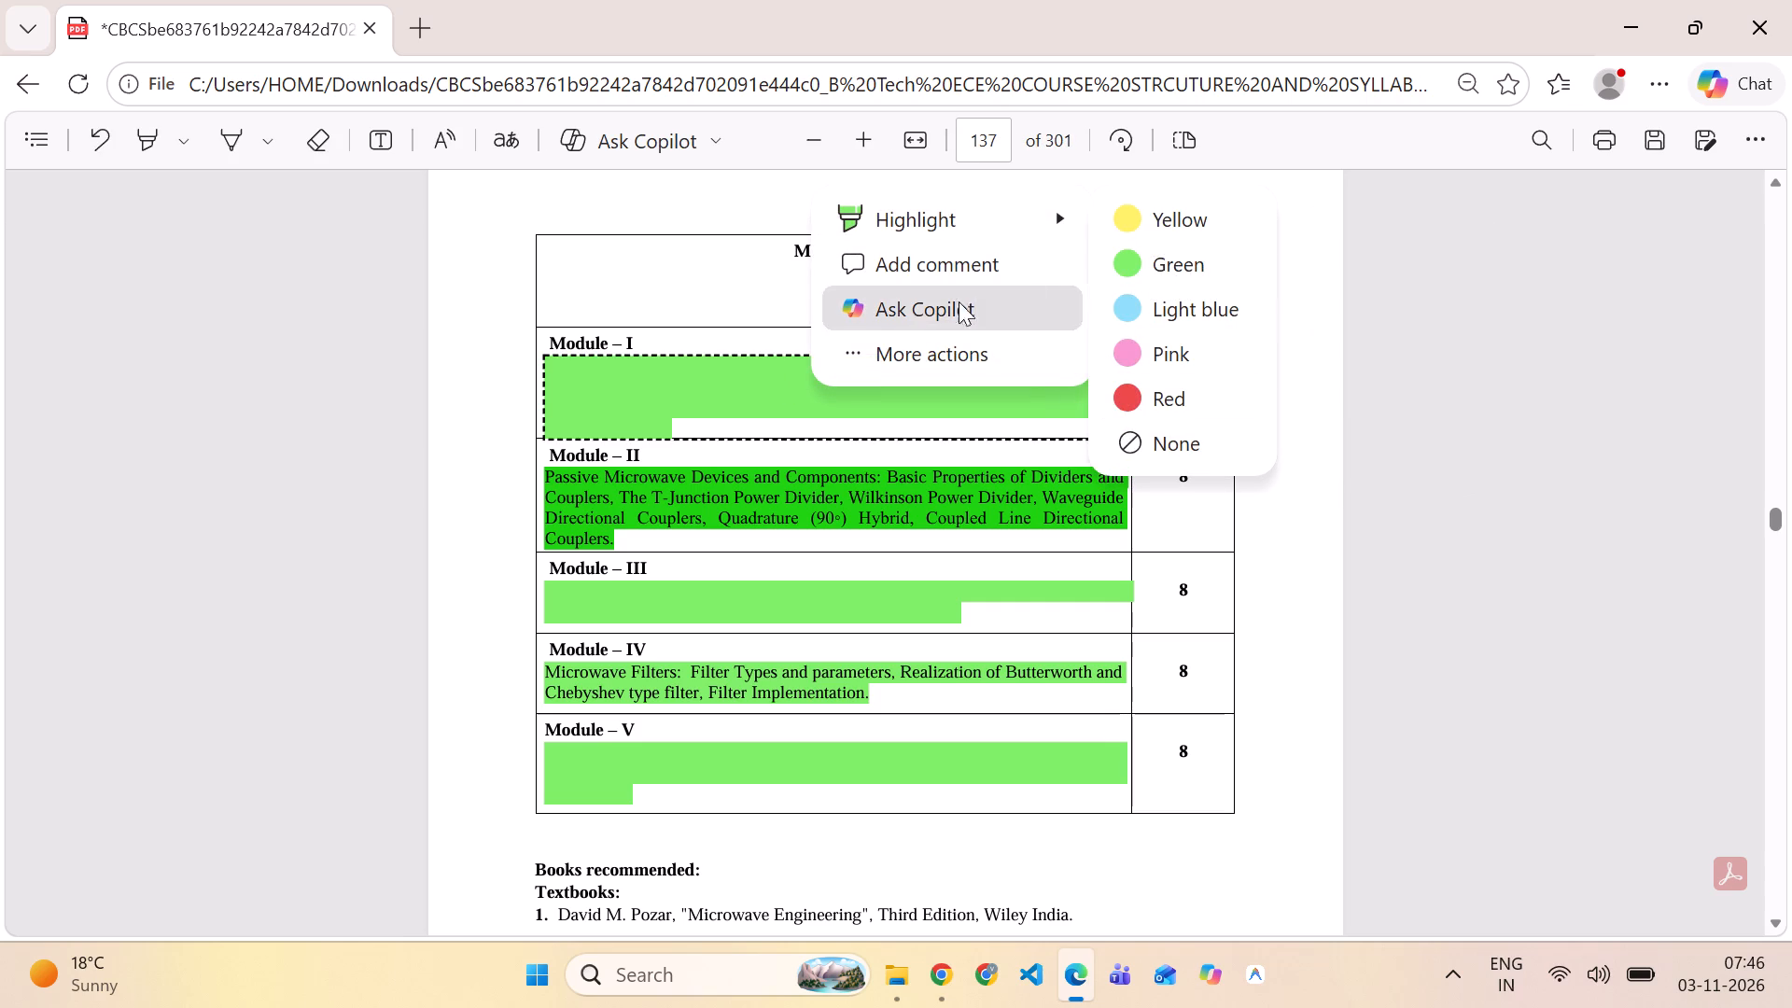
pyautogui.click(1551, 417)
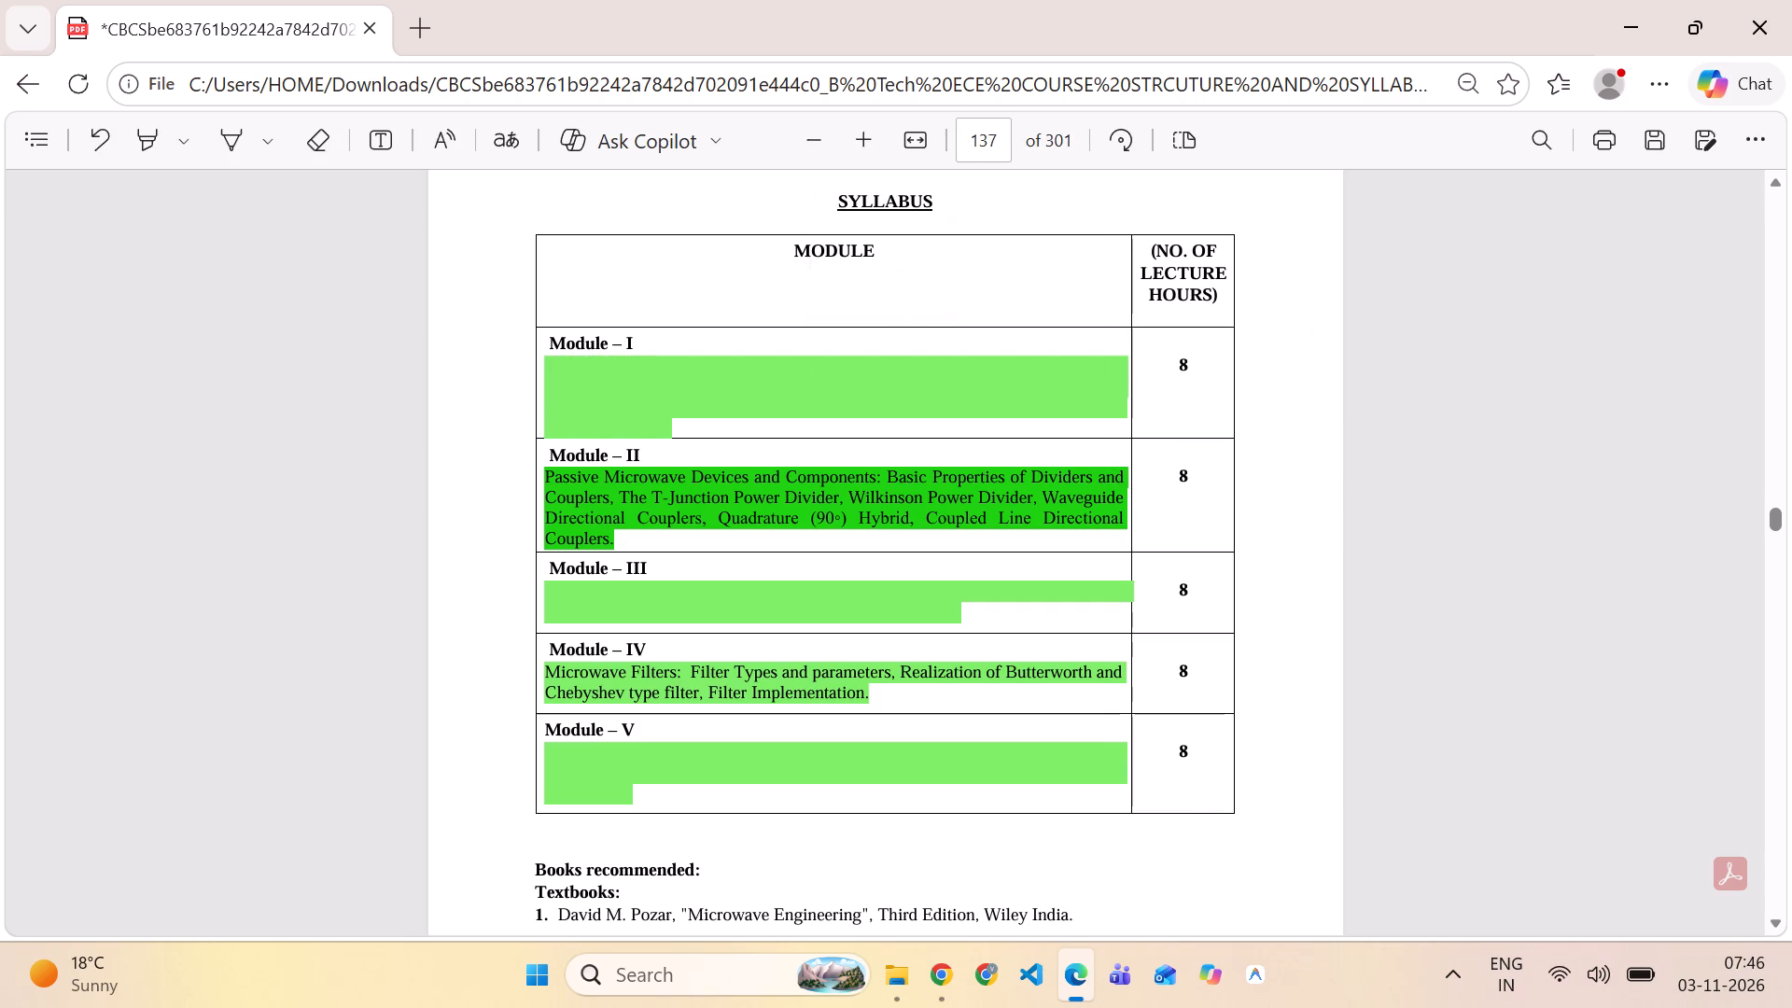
# Remove another green highlight layer still covering the Module – I text by setting its highlight to None.
pyautogui.rightClick(658, 396)
pyautogui.click(858, 133)
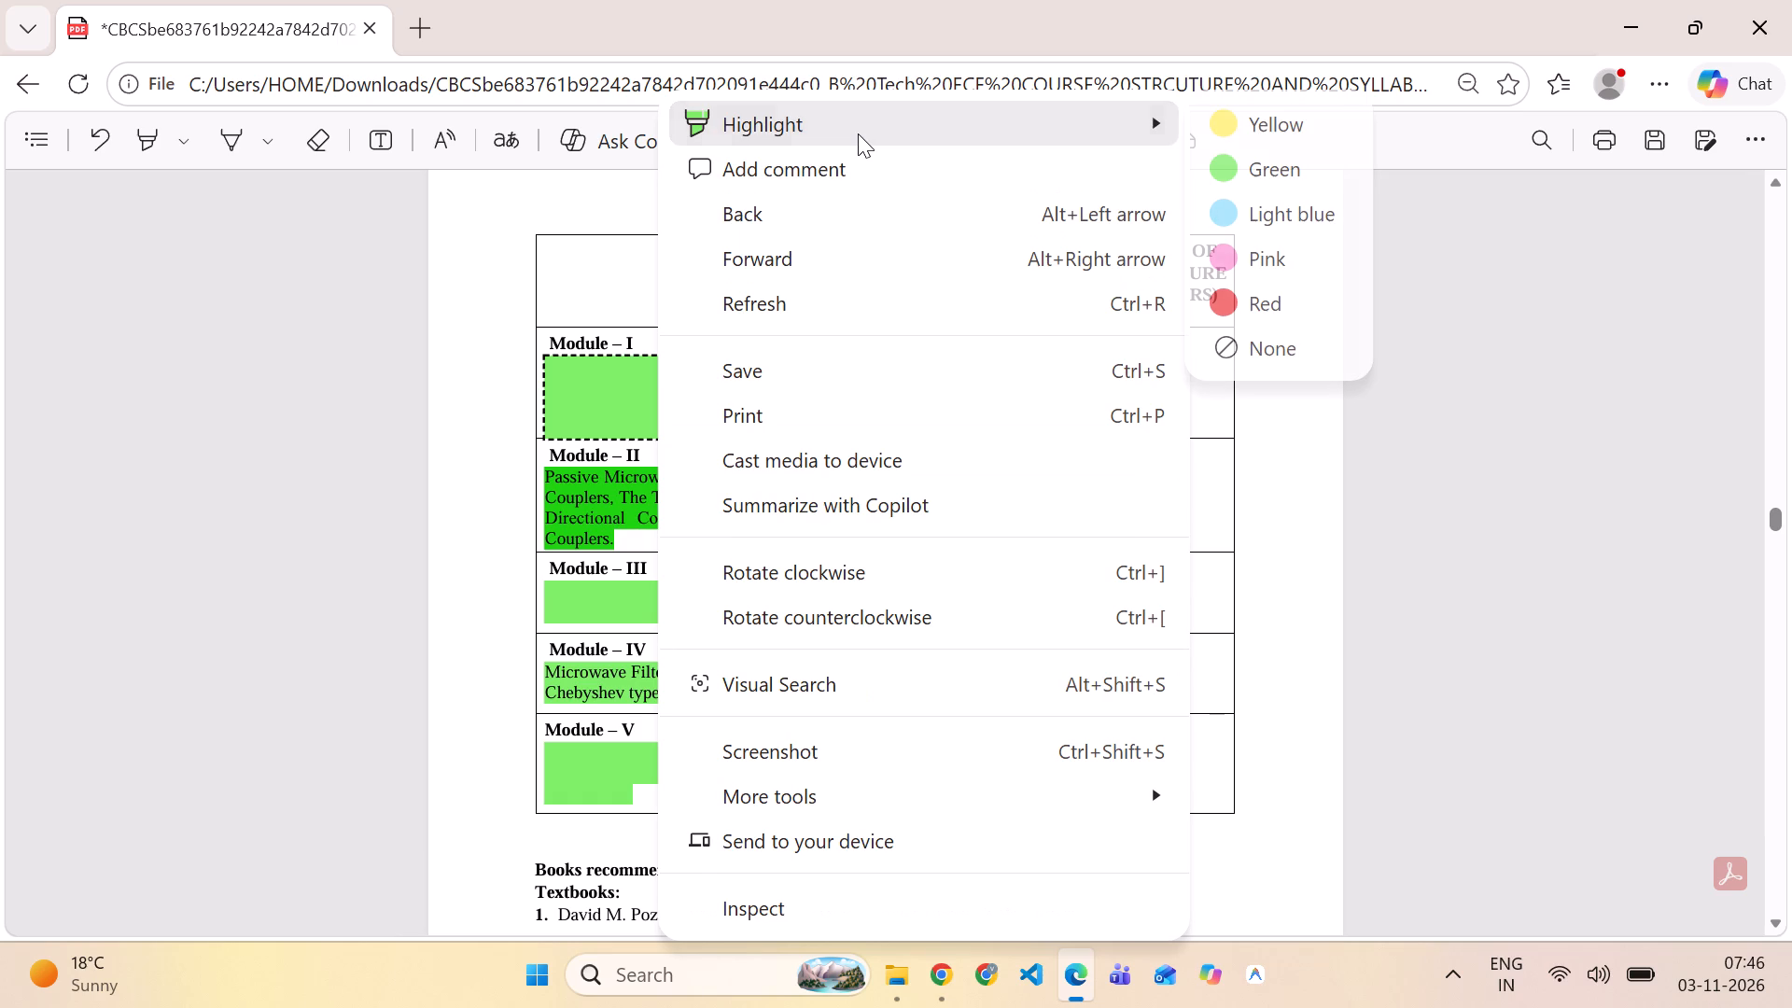
pyautogui.click(1293, 342)
# Remove the green highlight covering the Module – III text by setting its highlight to None.
pyautogui.scroll(-1, 1480, 493)
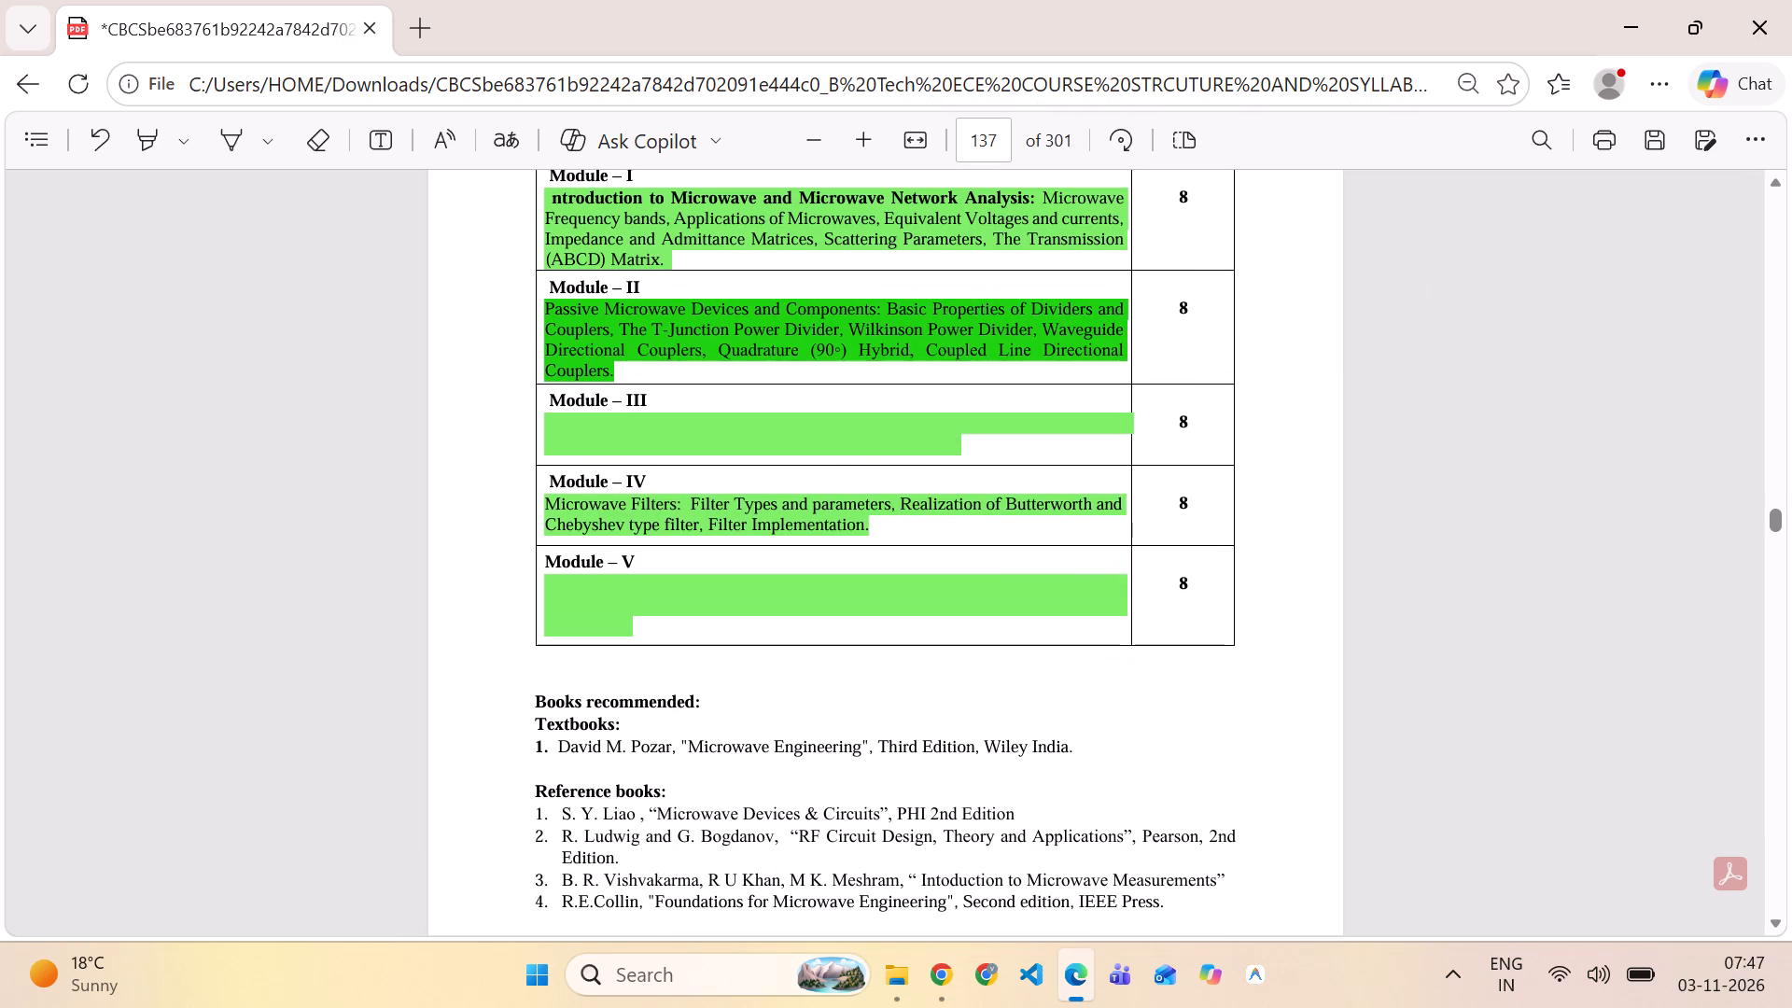
pyautogui.click(839, 426)
pyautogui.rightClick(839, 426)
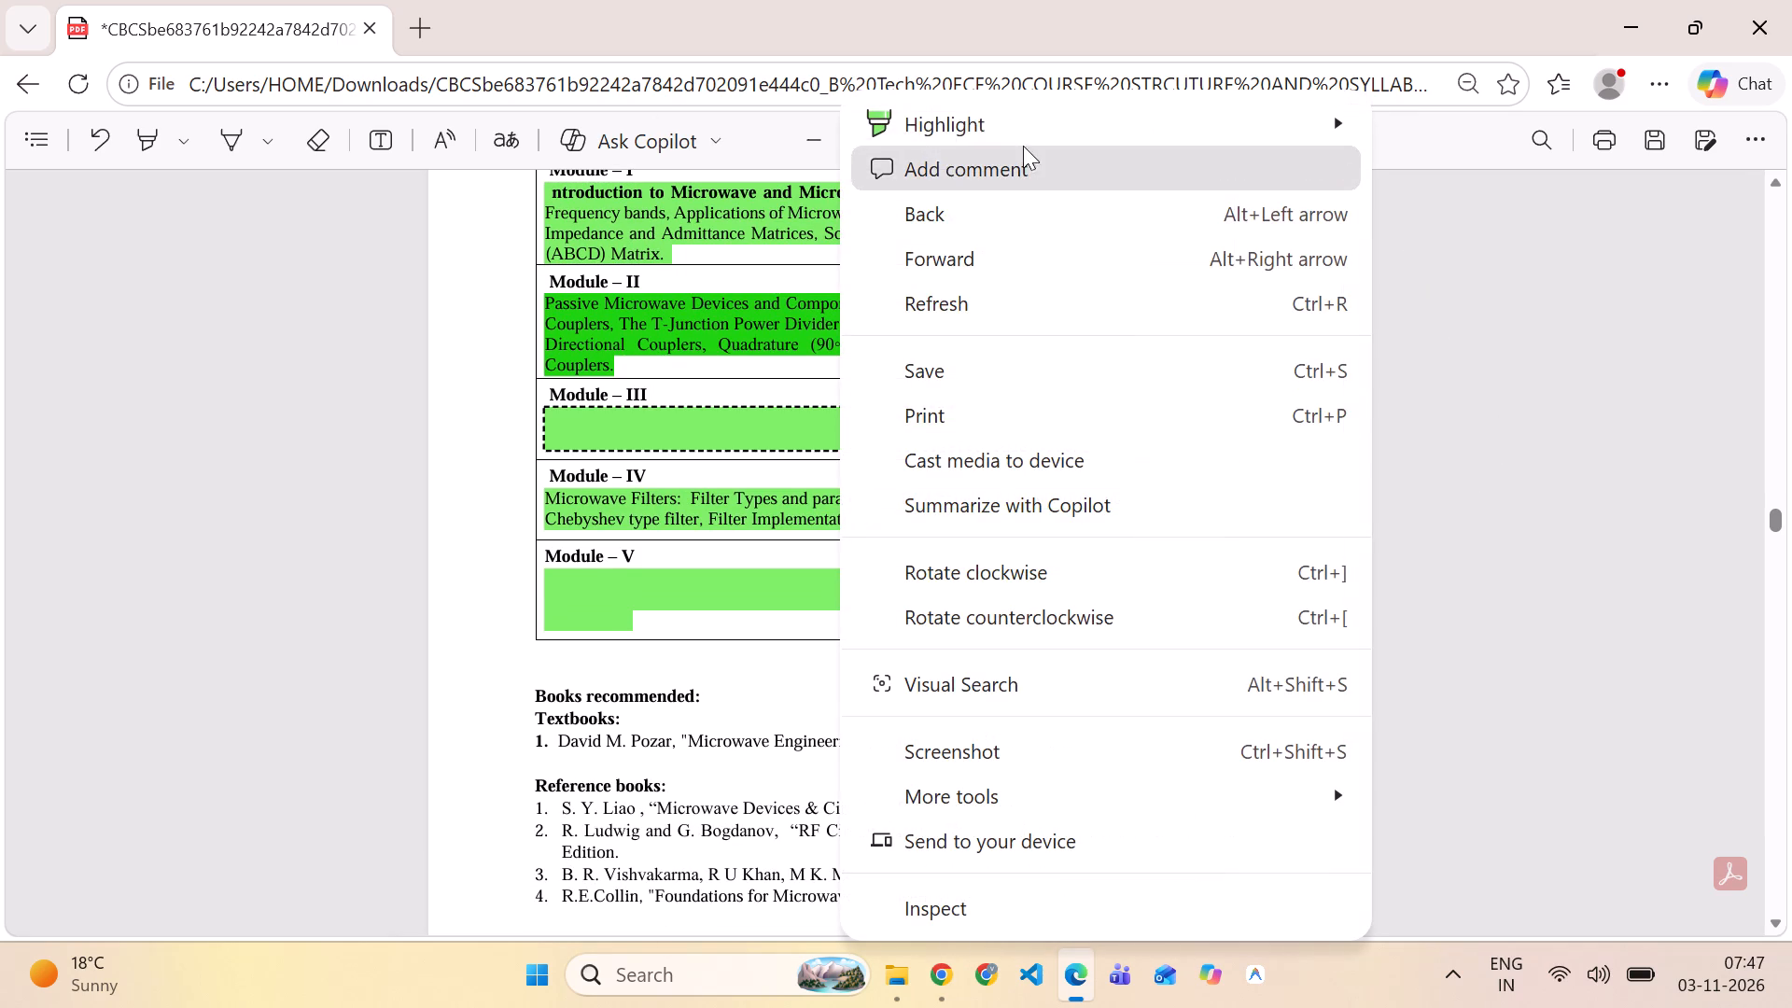
pyautogui.click(1043, 122)
pyautogui.click(1444, 342)
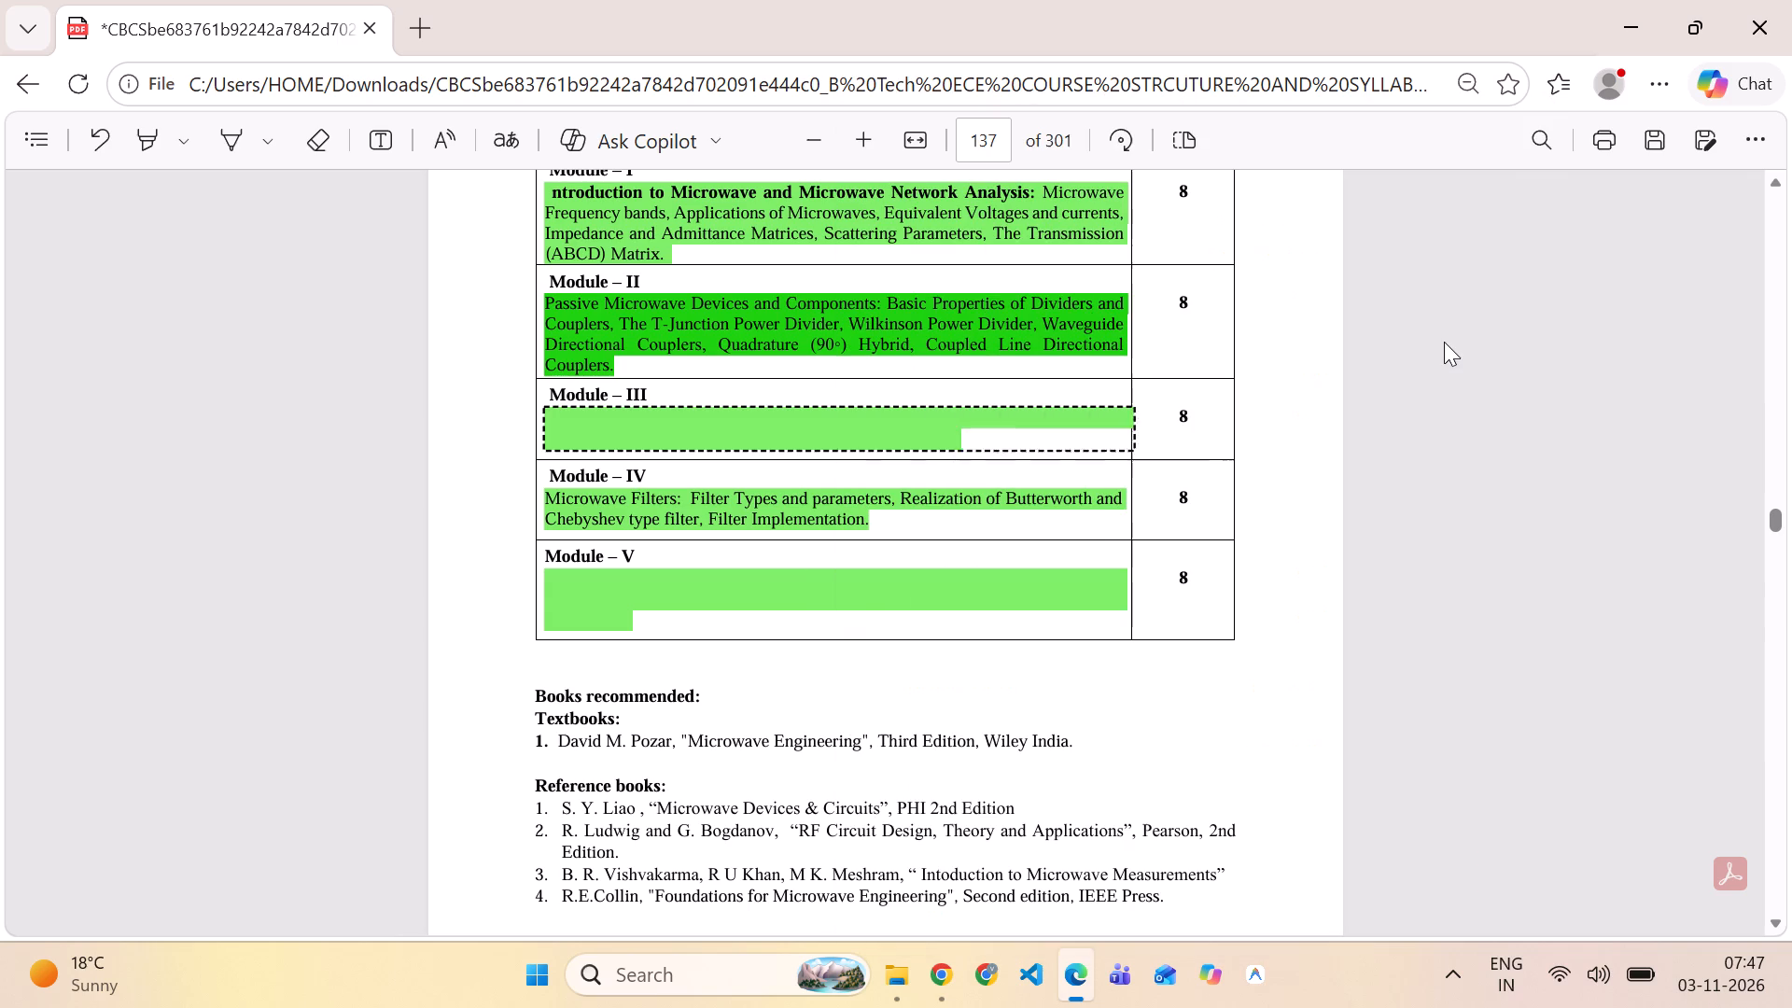
# Remove the green highlight covering the Module – V text by setting its highlight to None.
pyautogui.click(597, 595)
pyautogui.rightClick(597, 595)
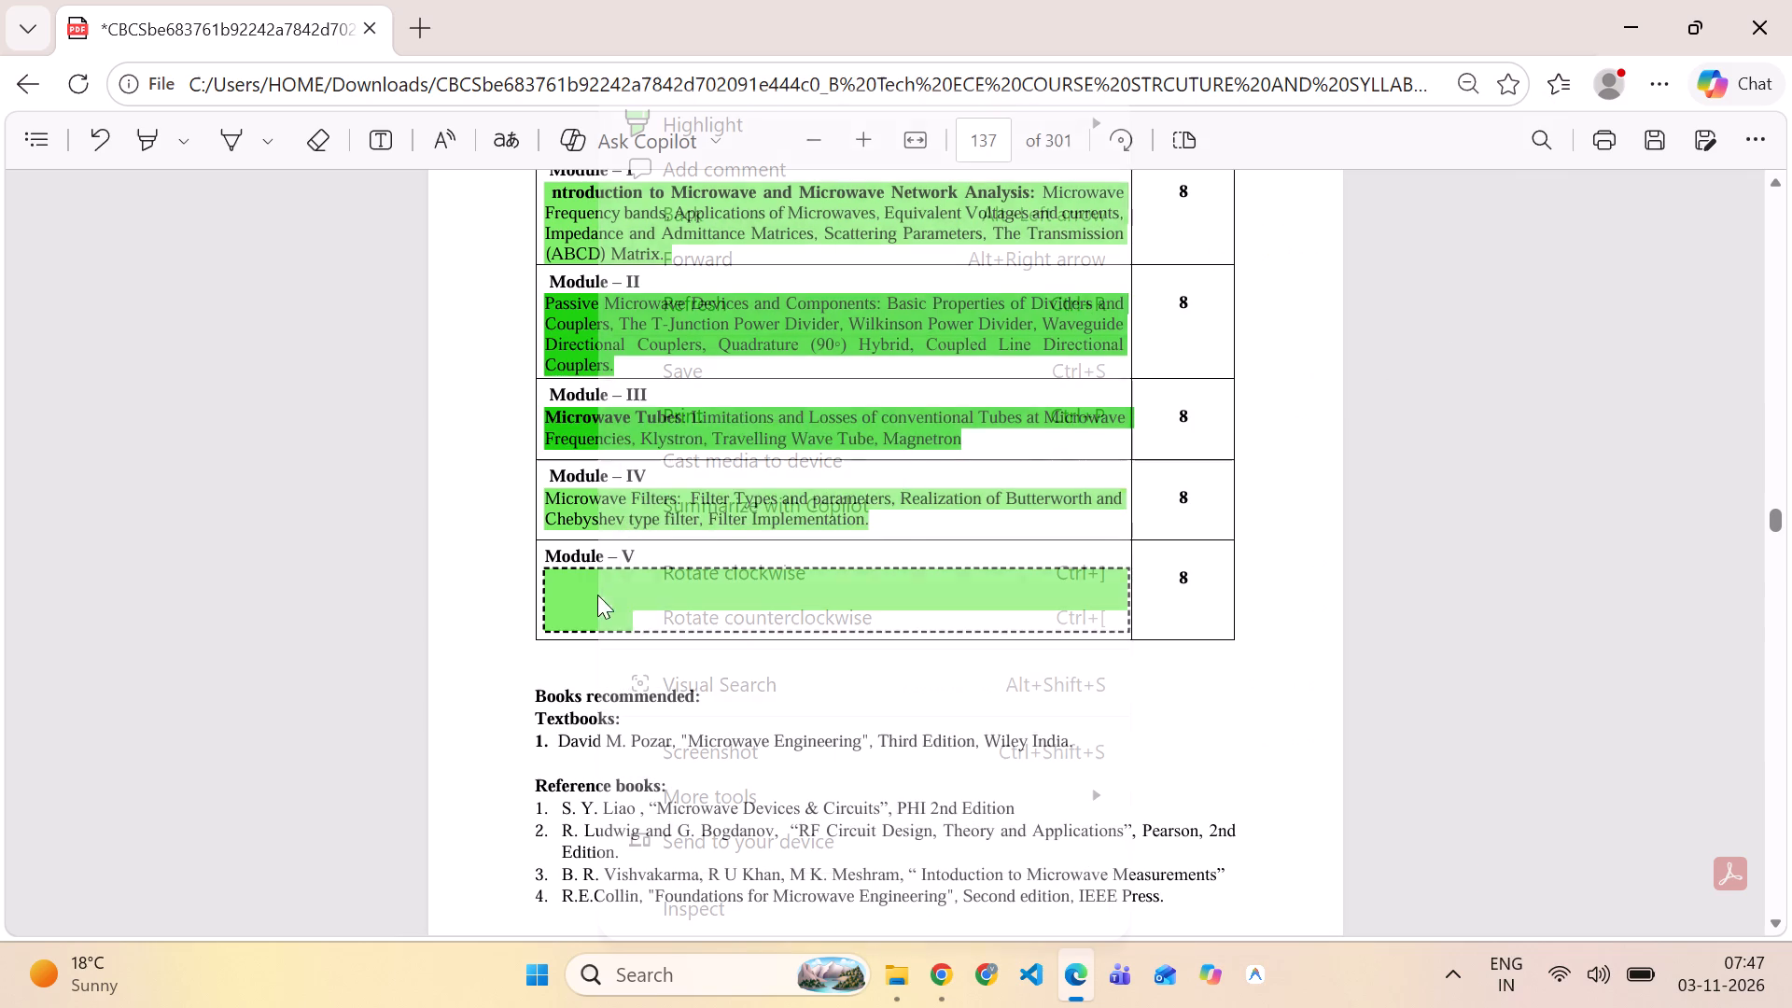
pyautogui.click(738, 123)
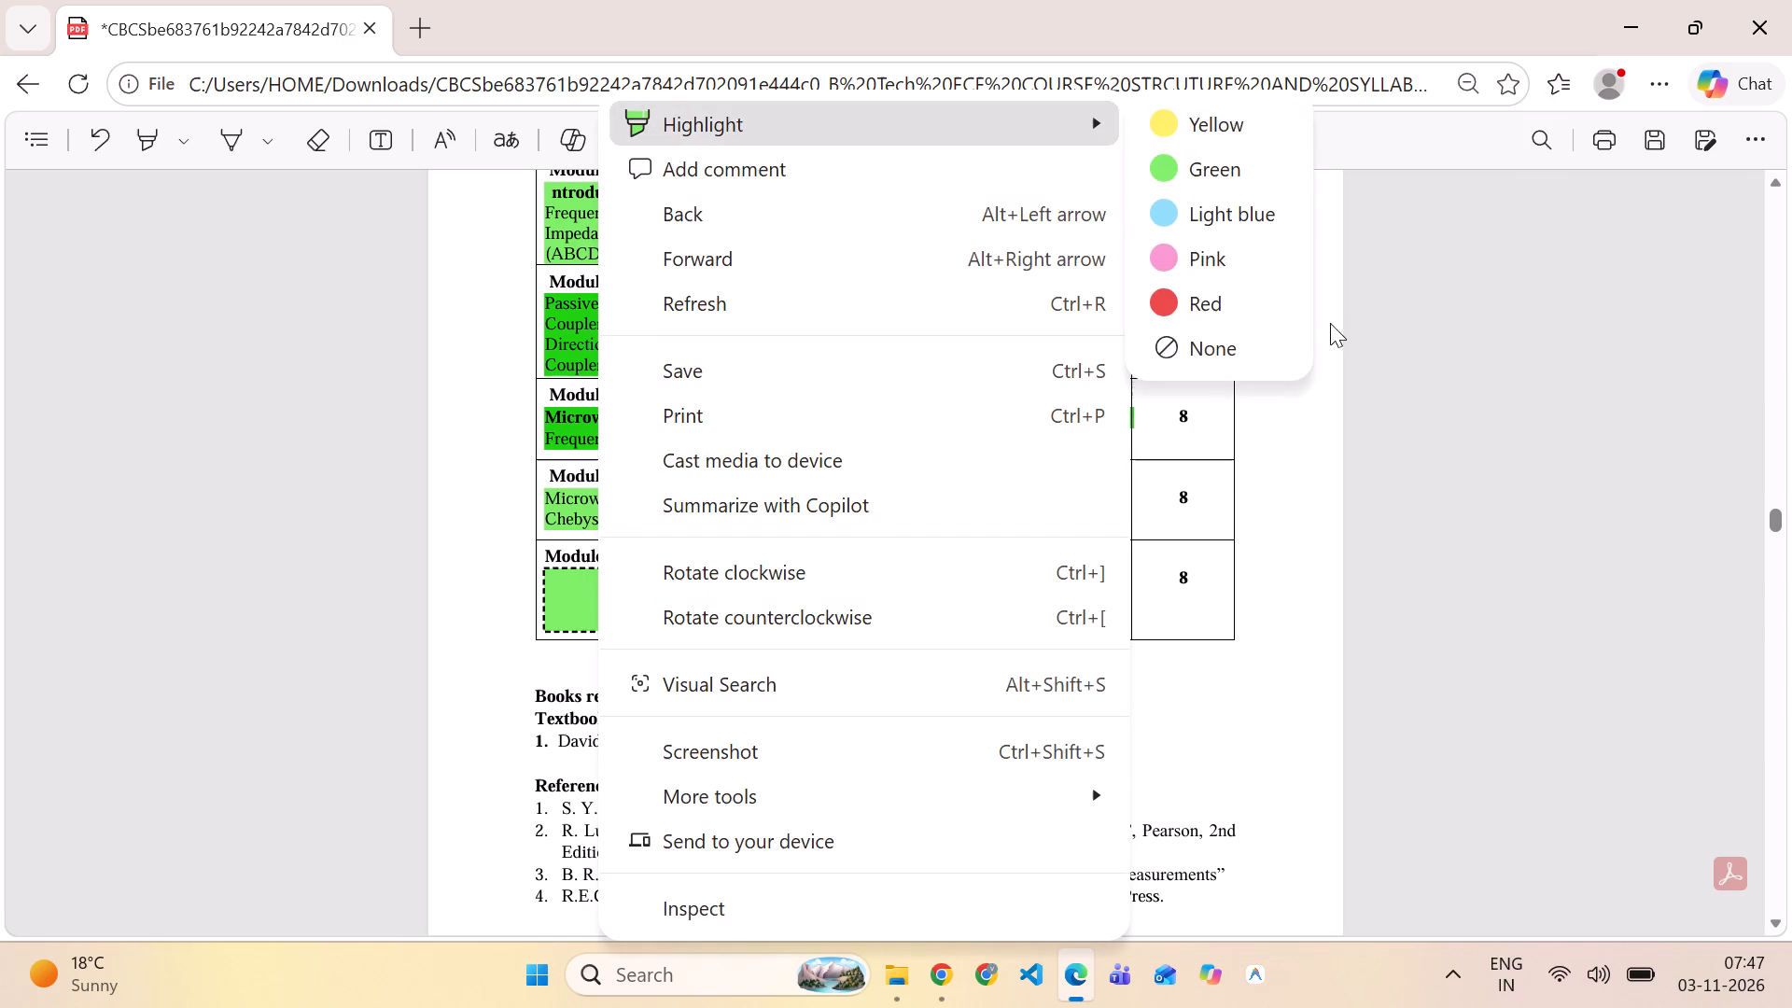
pyautogui.click(1276, 339)
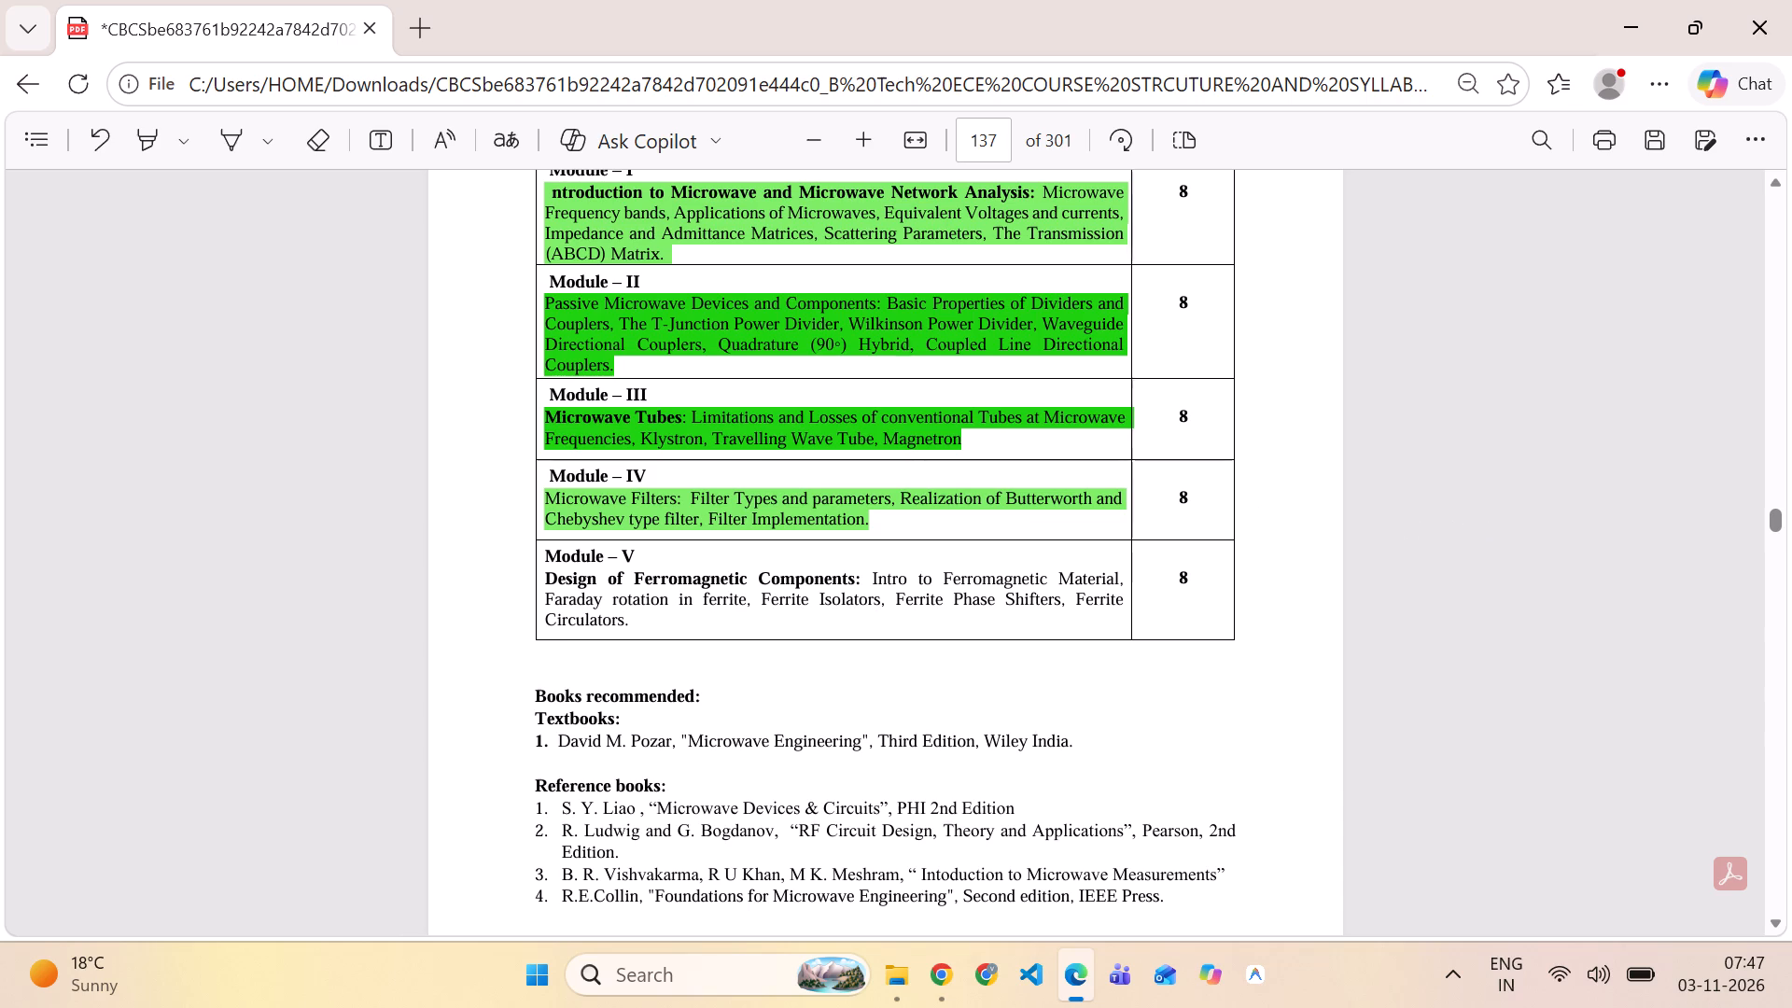
pyautogui.scroll(1, 904, 454)
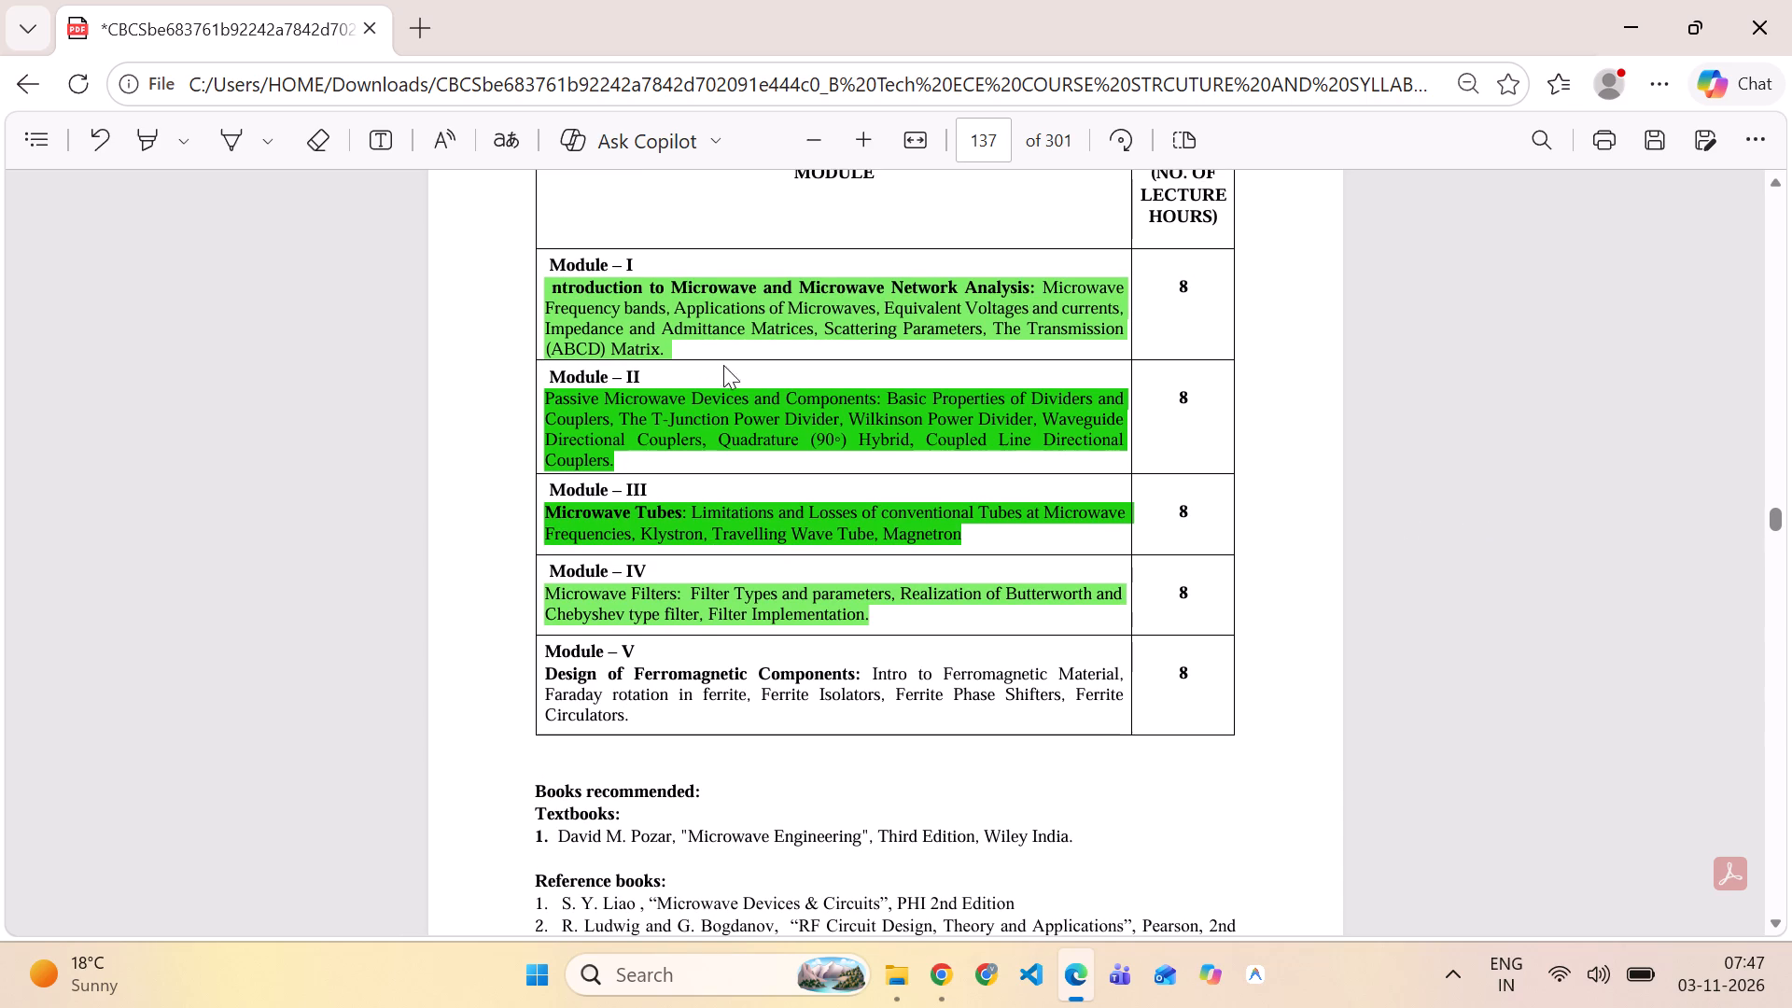
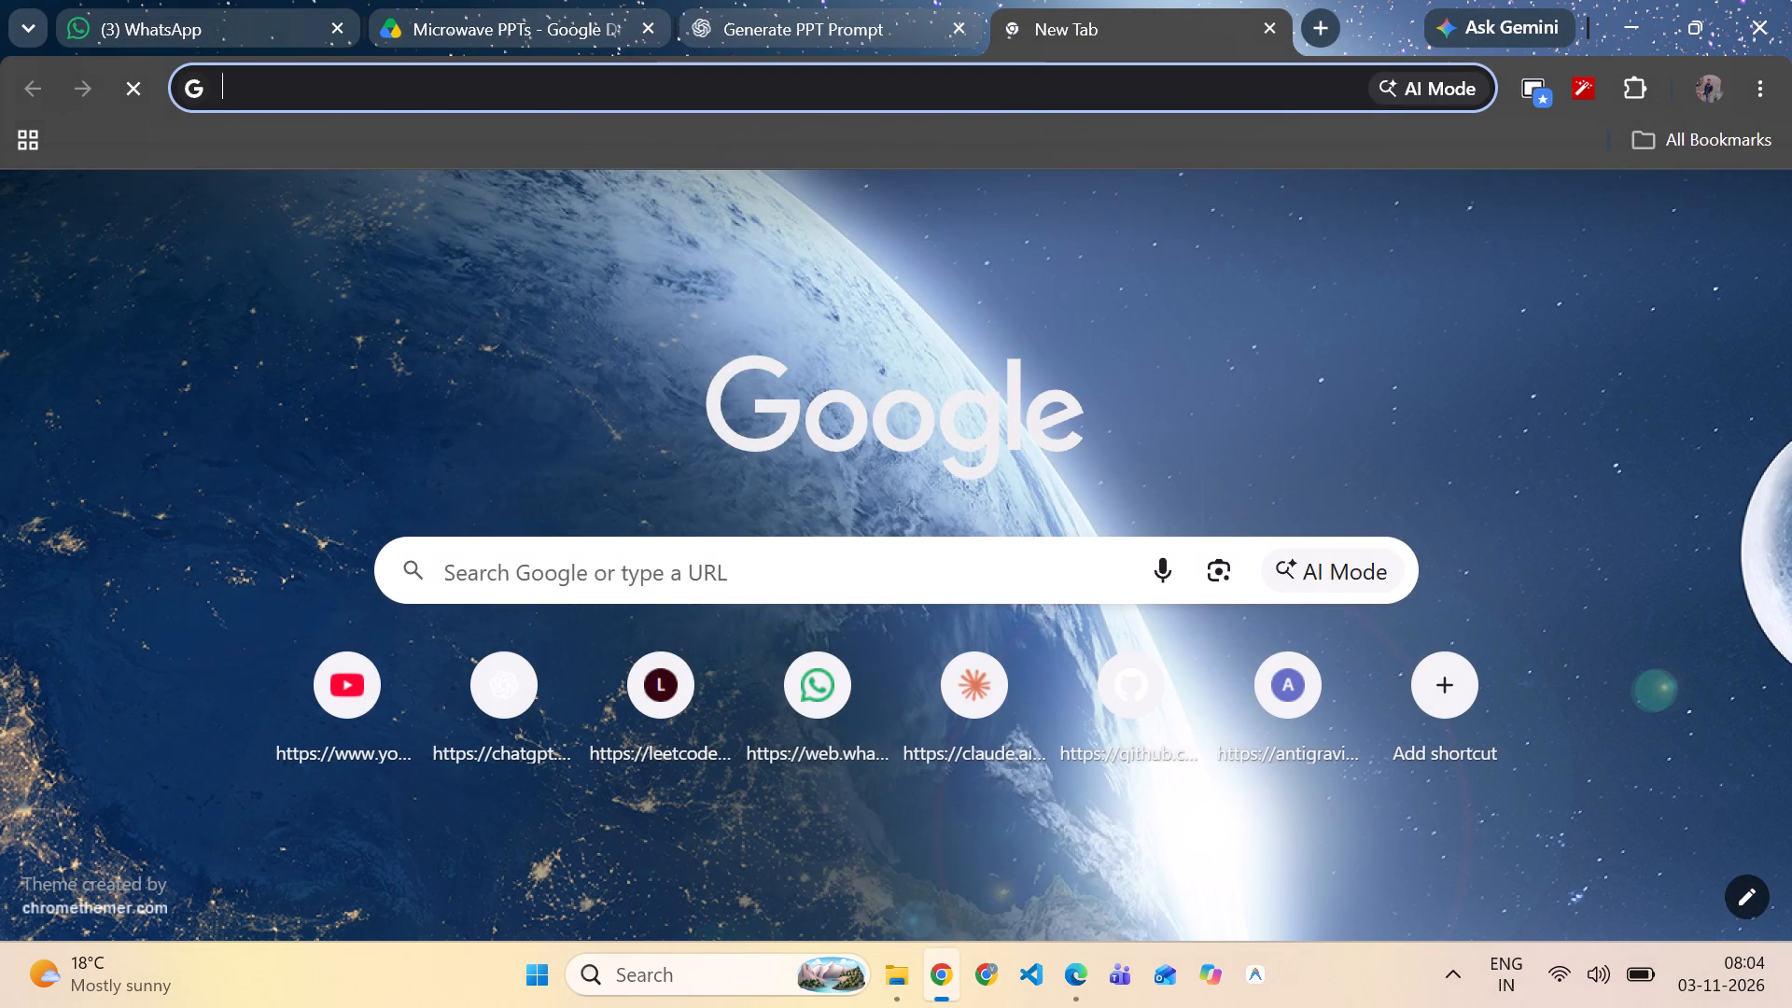
pyautogui.click(917, 92)
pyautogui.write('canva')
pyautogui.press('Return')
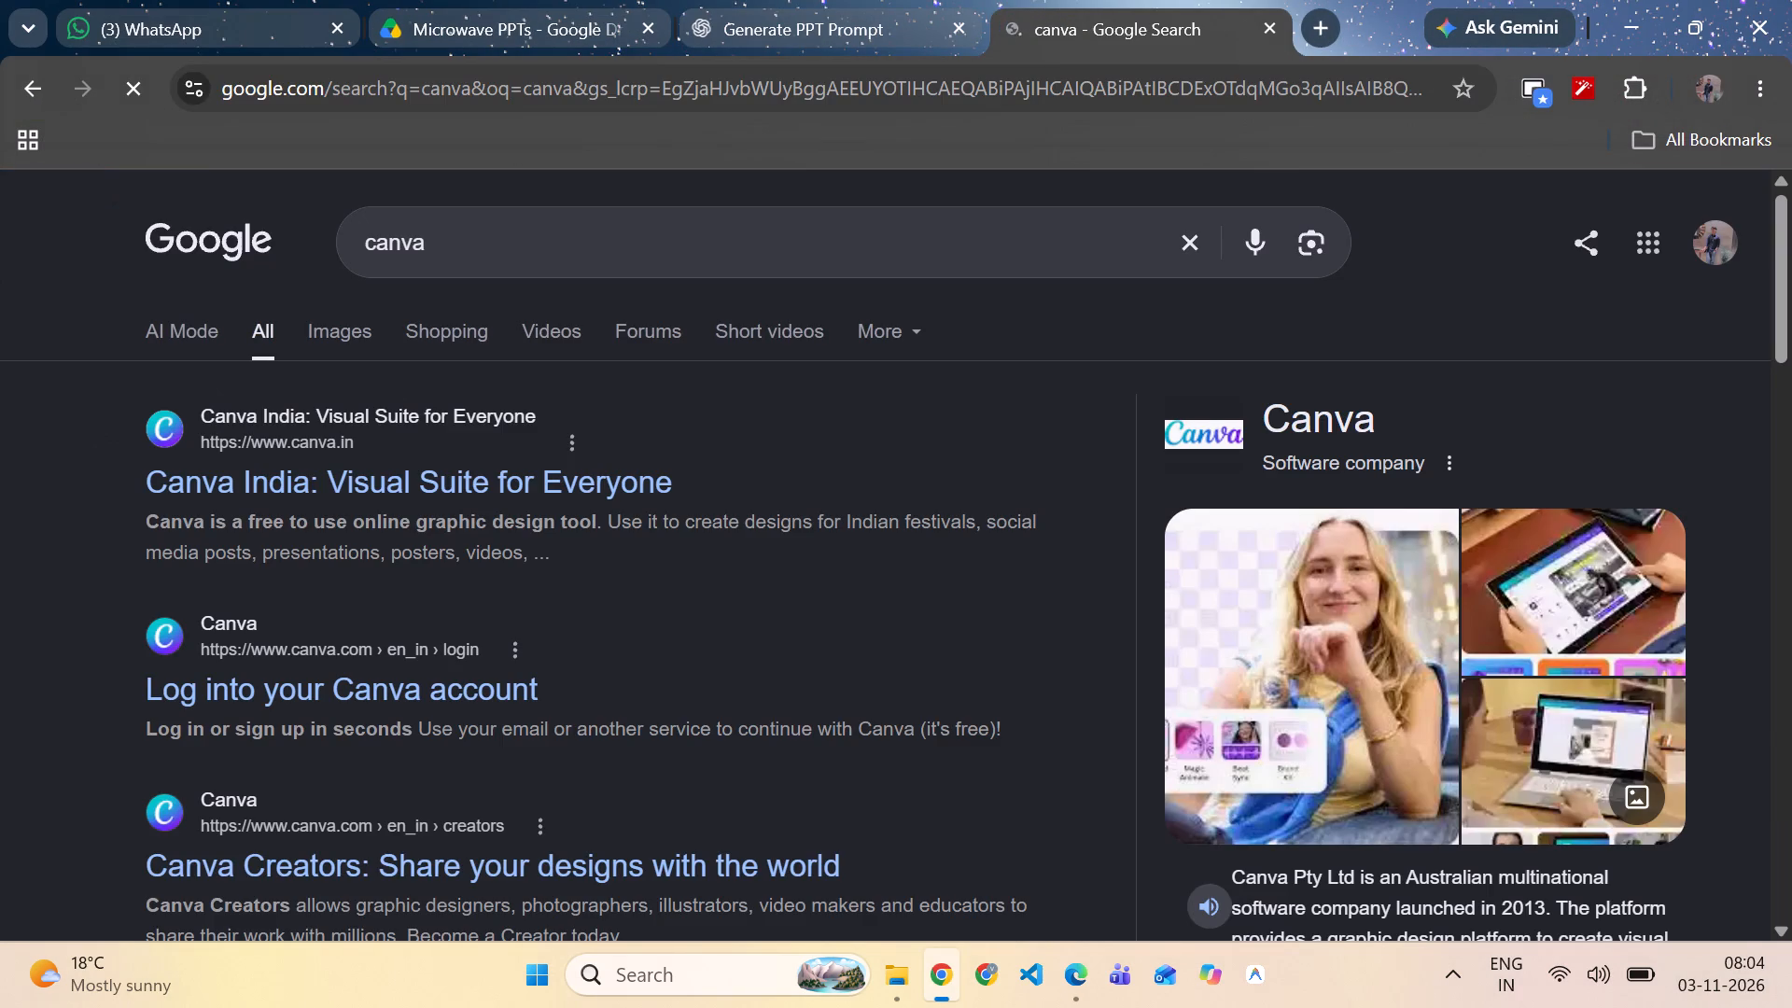
pyautogui.click(369, 492)
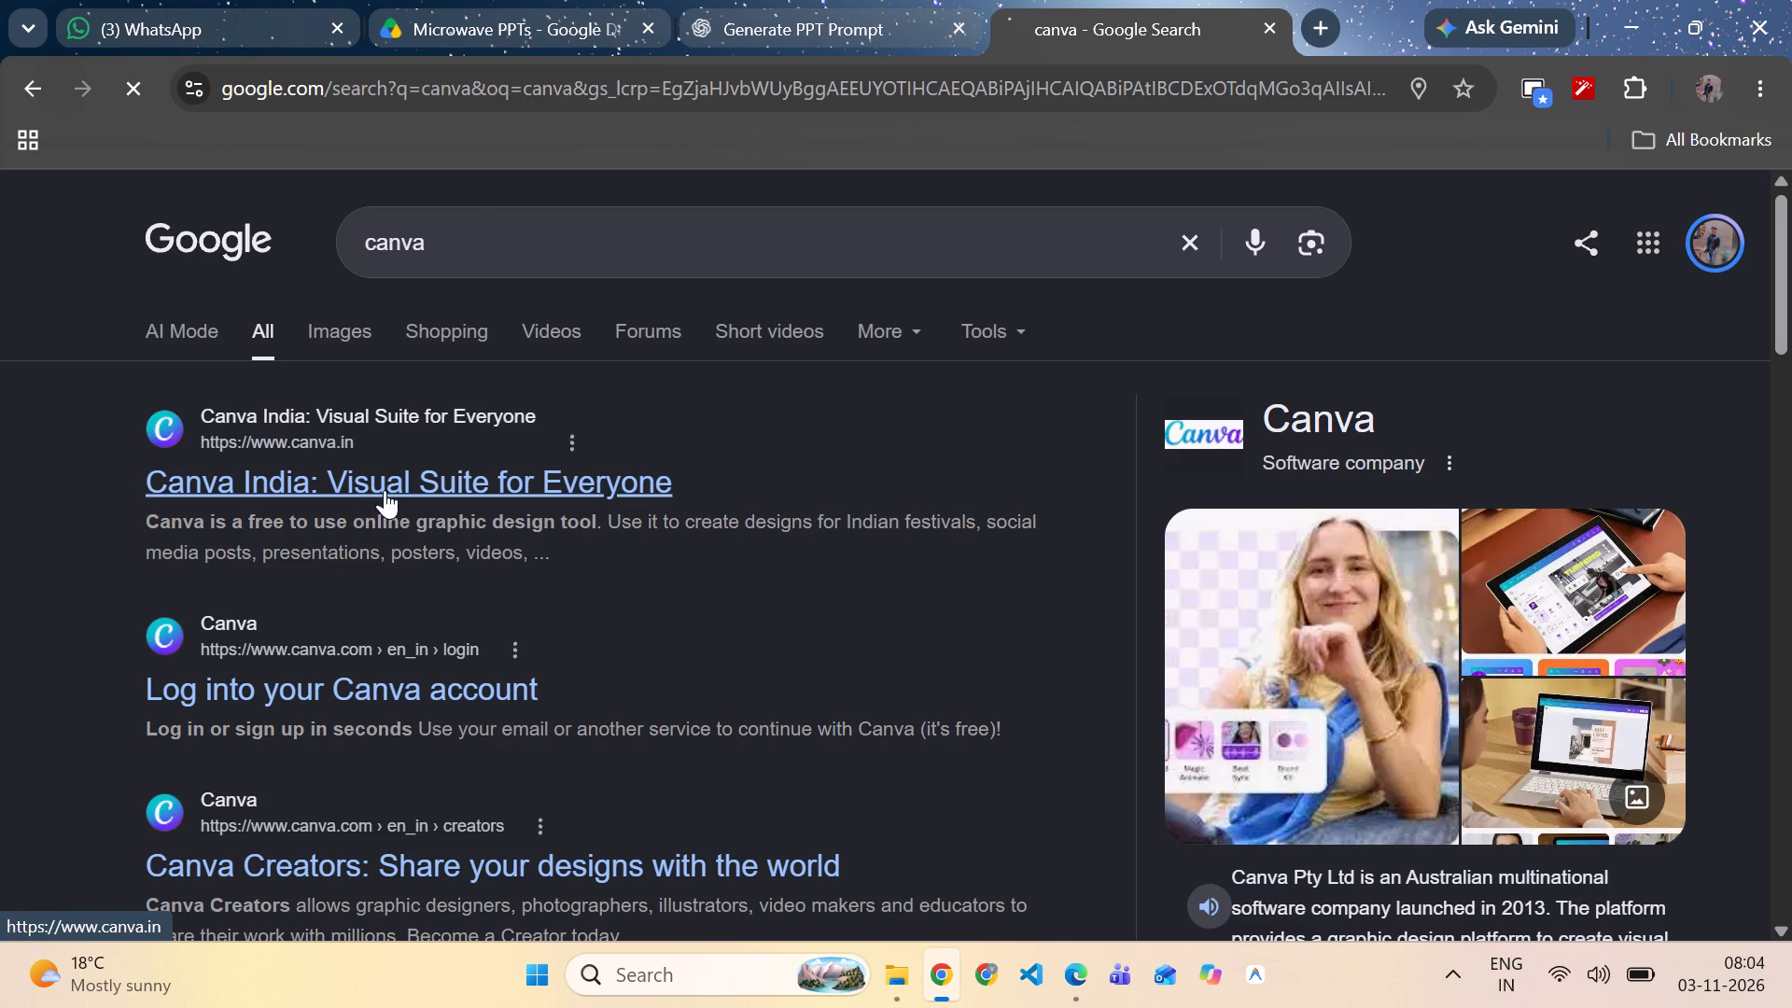
pyautogui.click(378, 477)
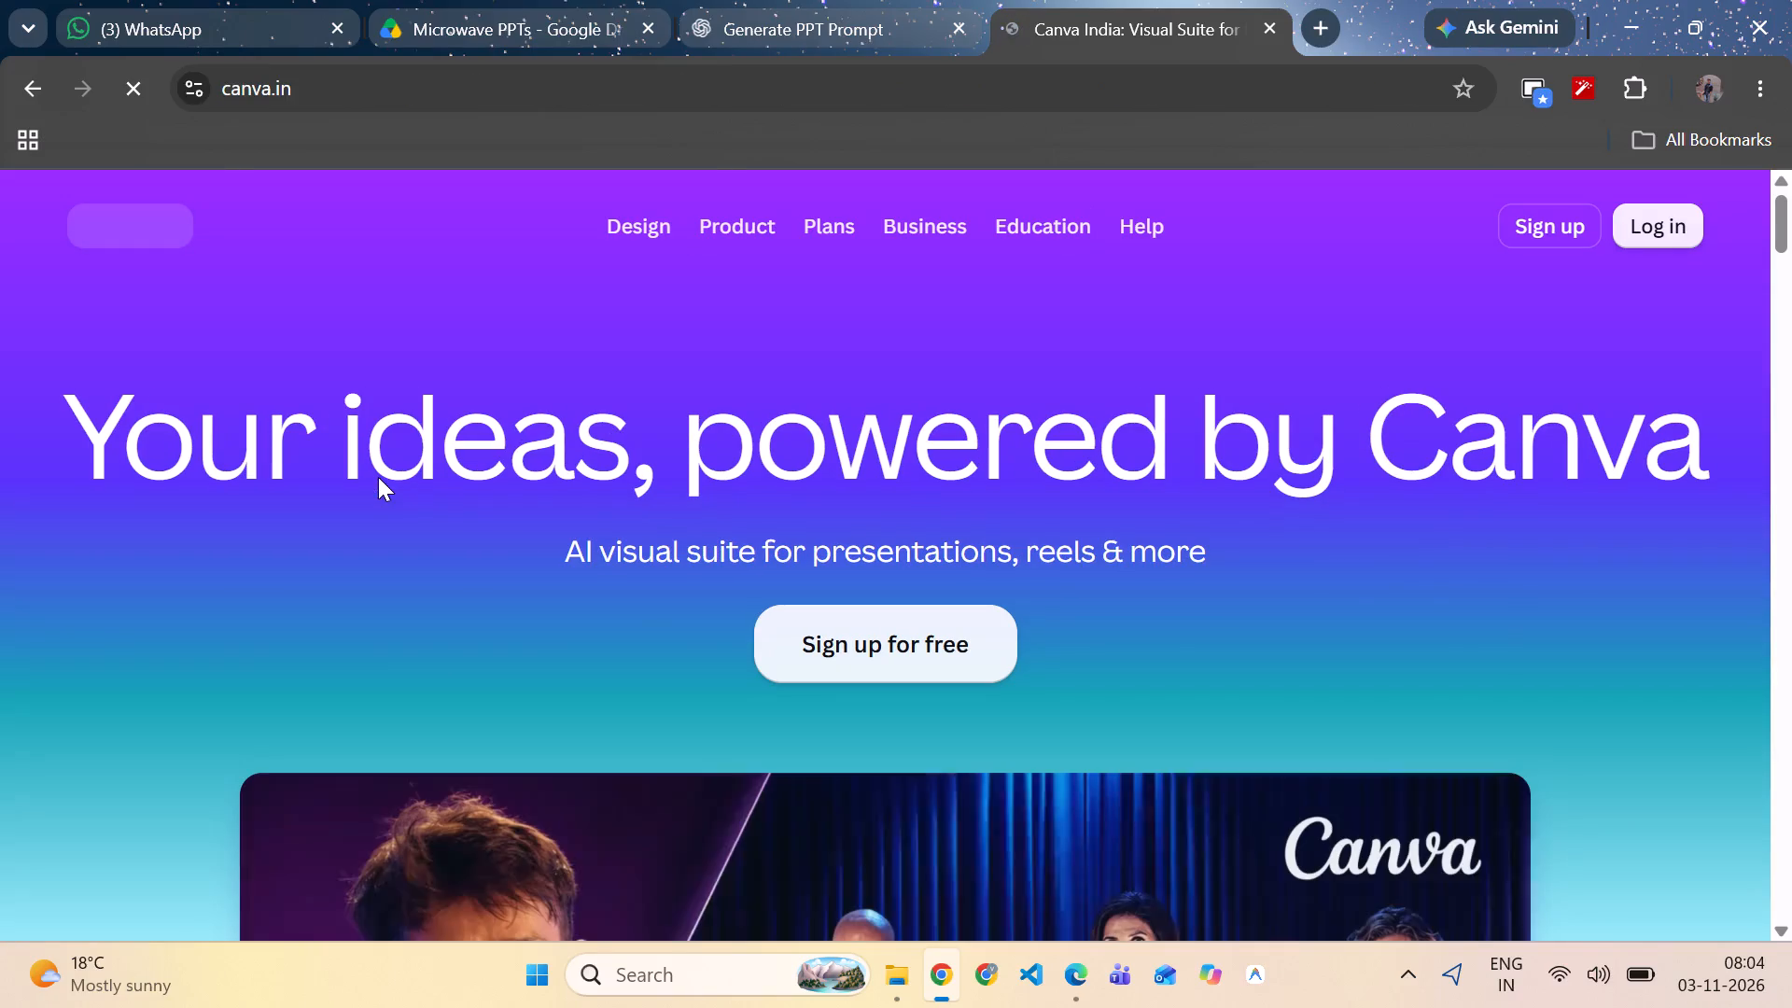
# Reopen the Canva India site from the search results and sign in with the first Google account, dismissing the student discount offer.
pyautogui.click(1127, 32)
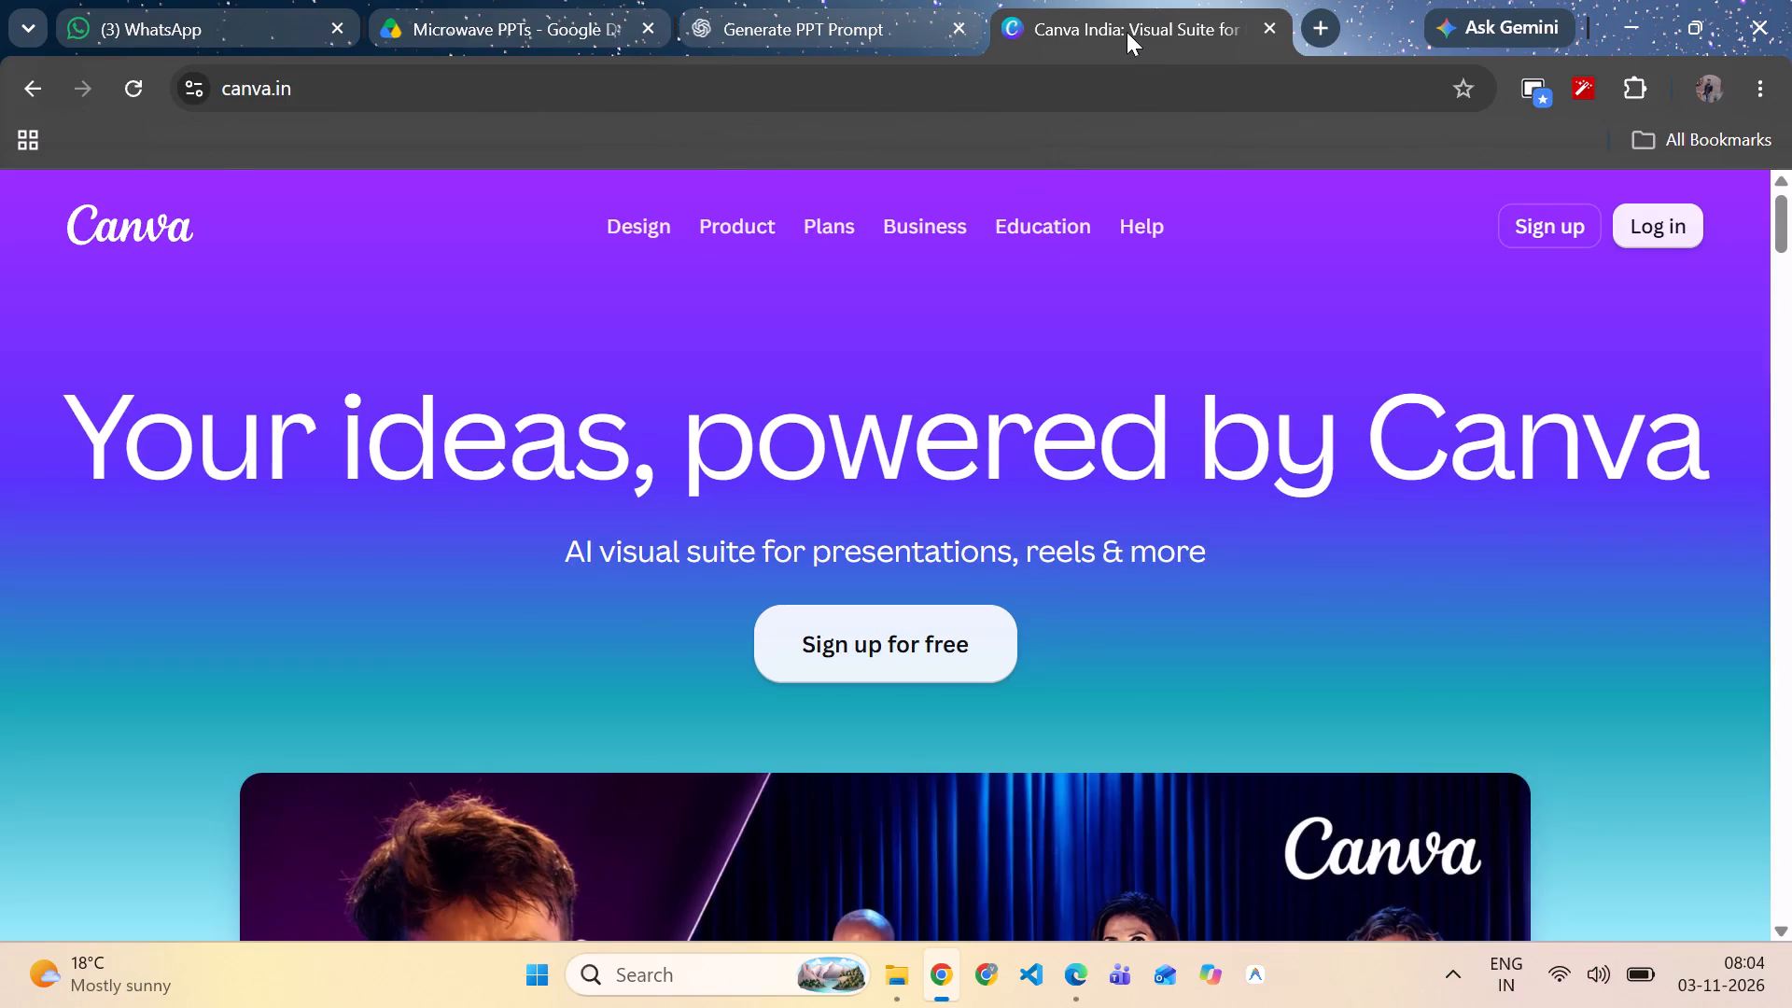
pyautogui.click(27, 81)
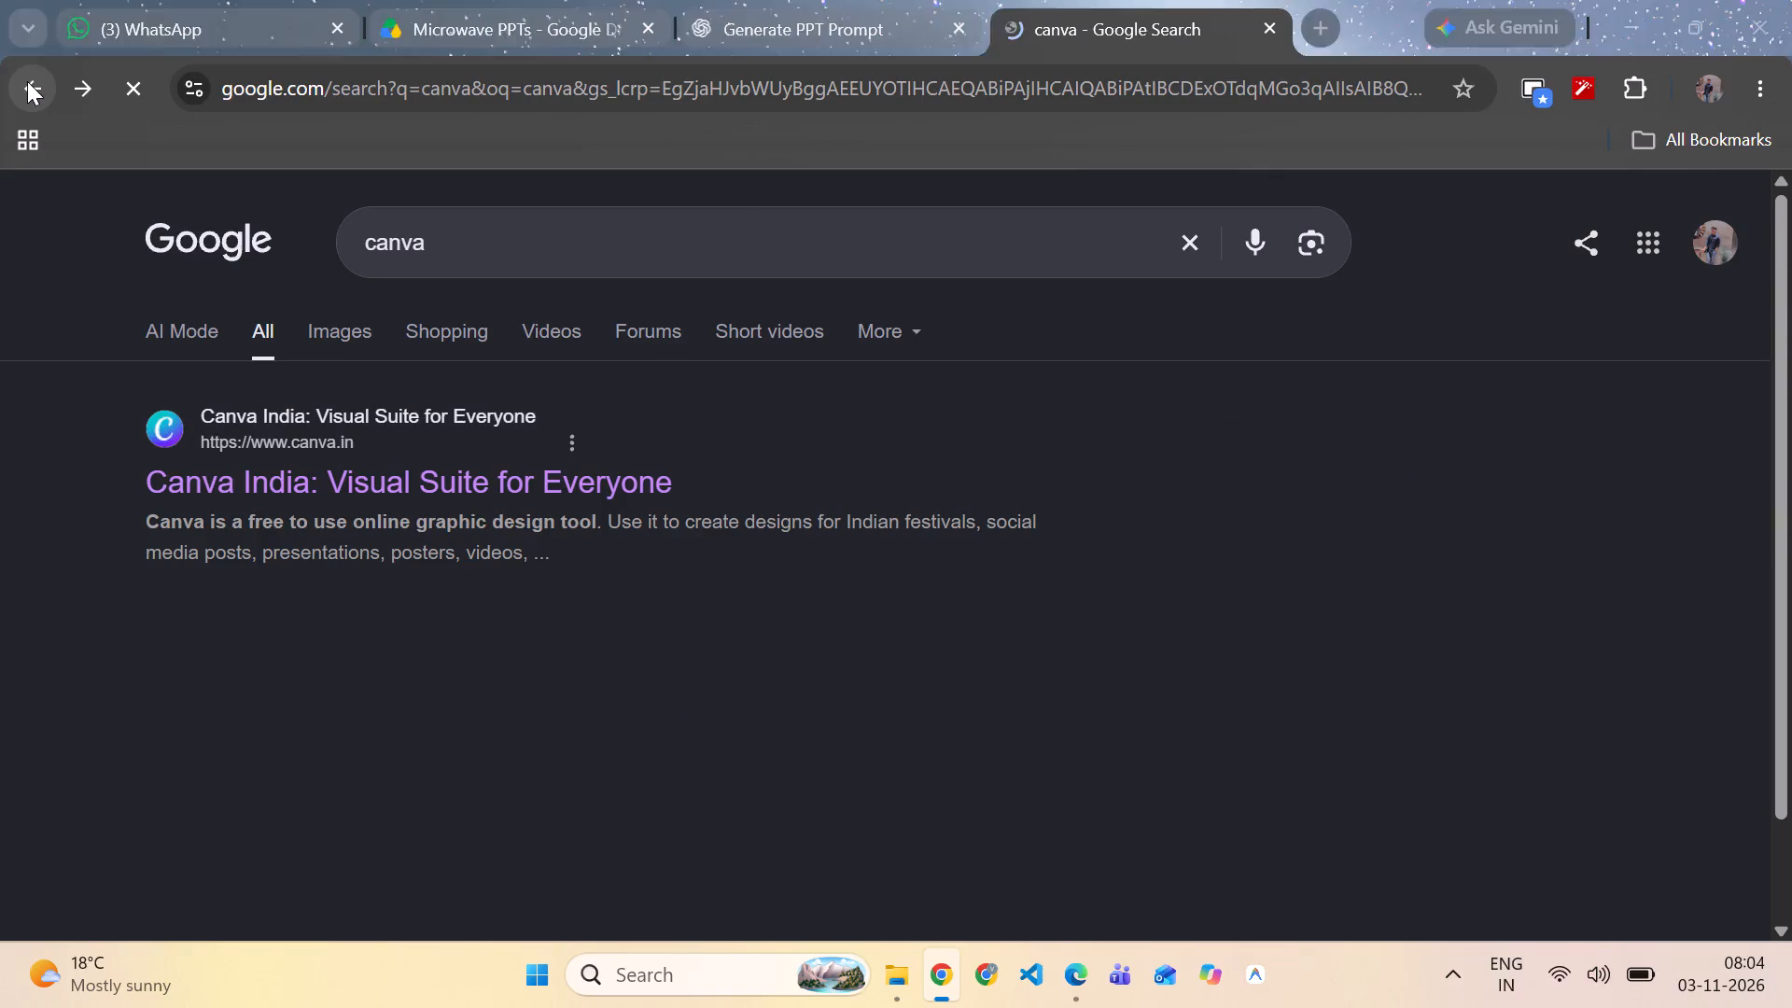
pyautogui.click(260, 465)
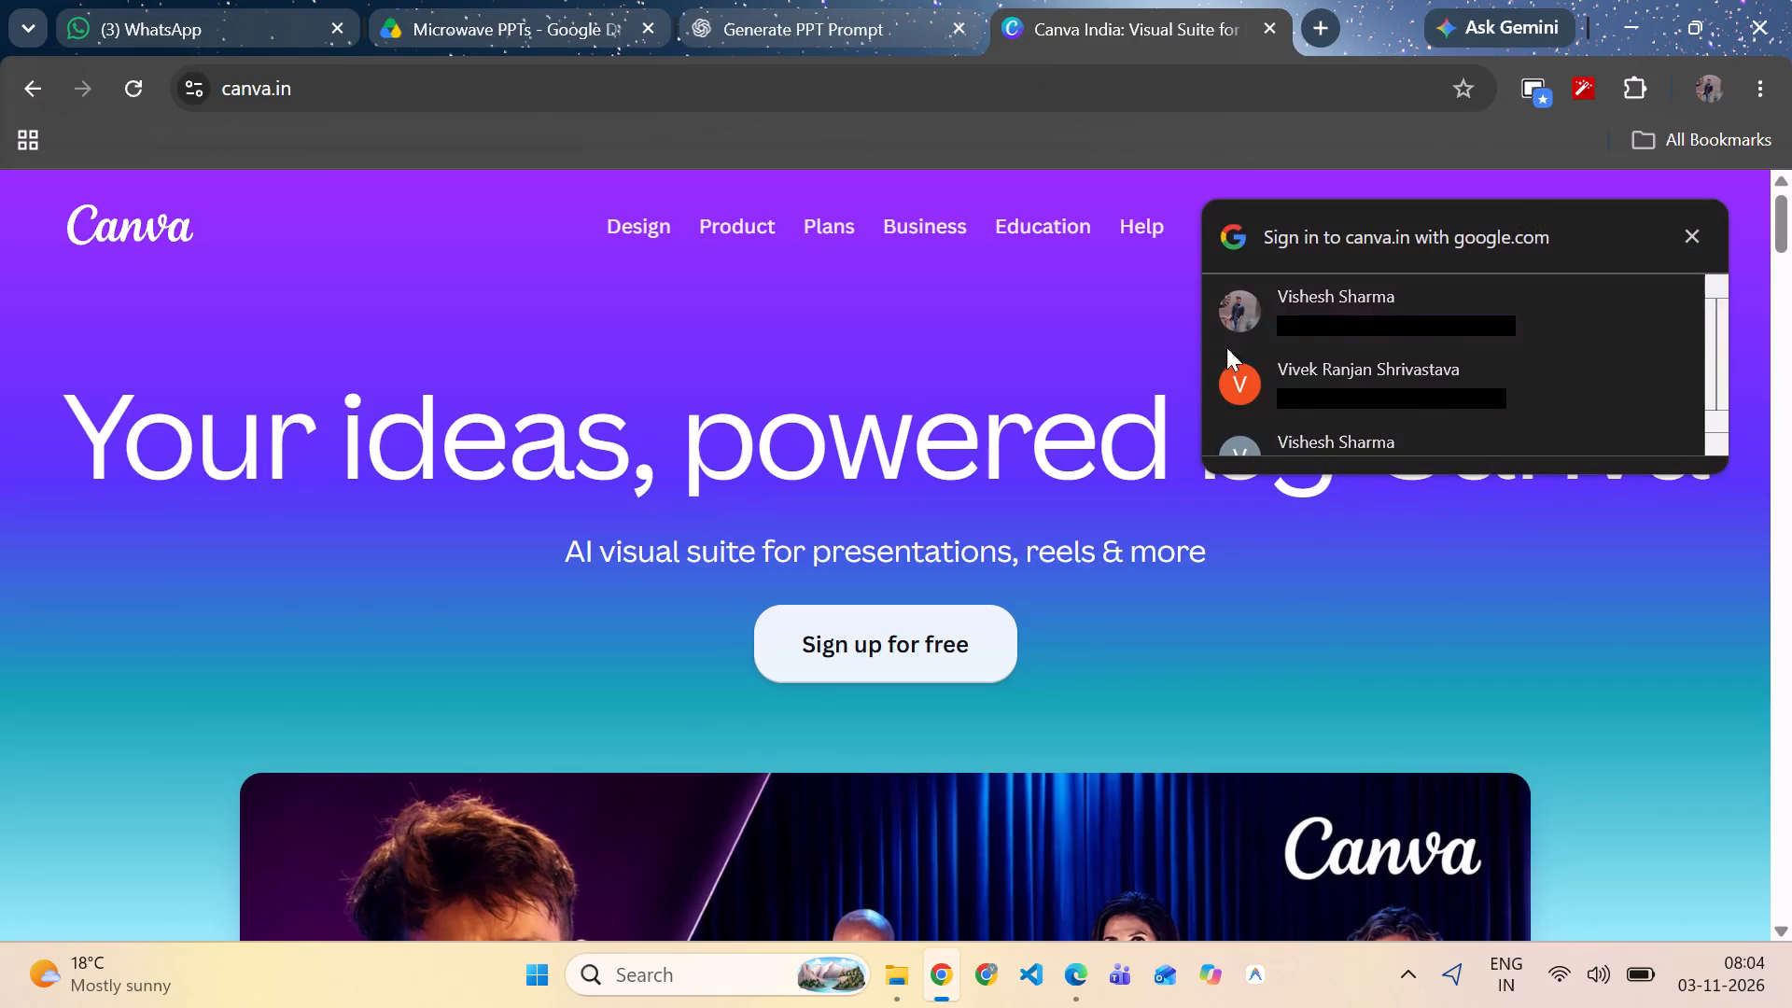
pyautogui.click(1500, 320)
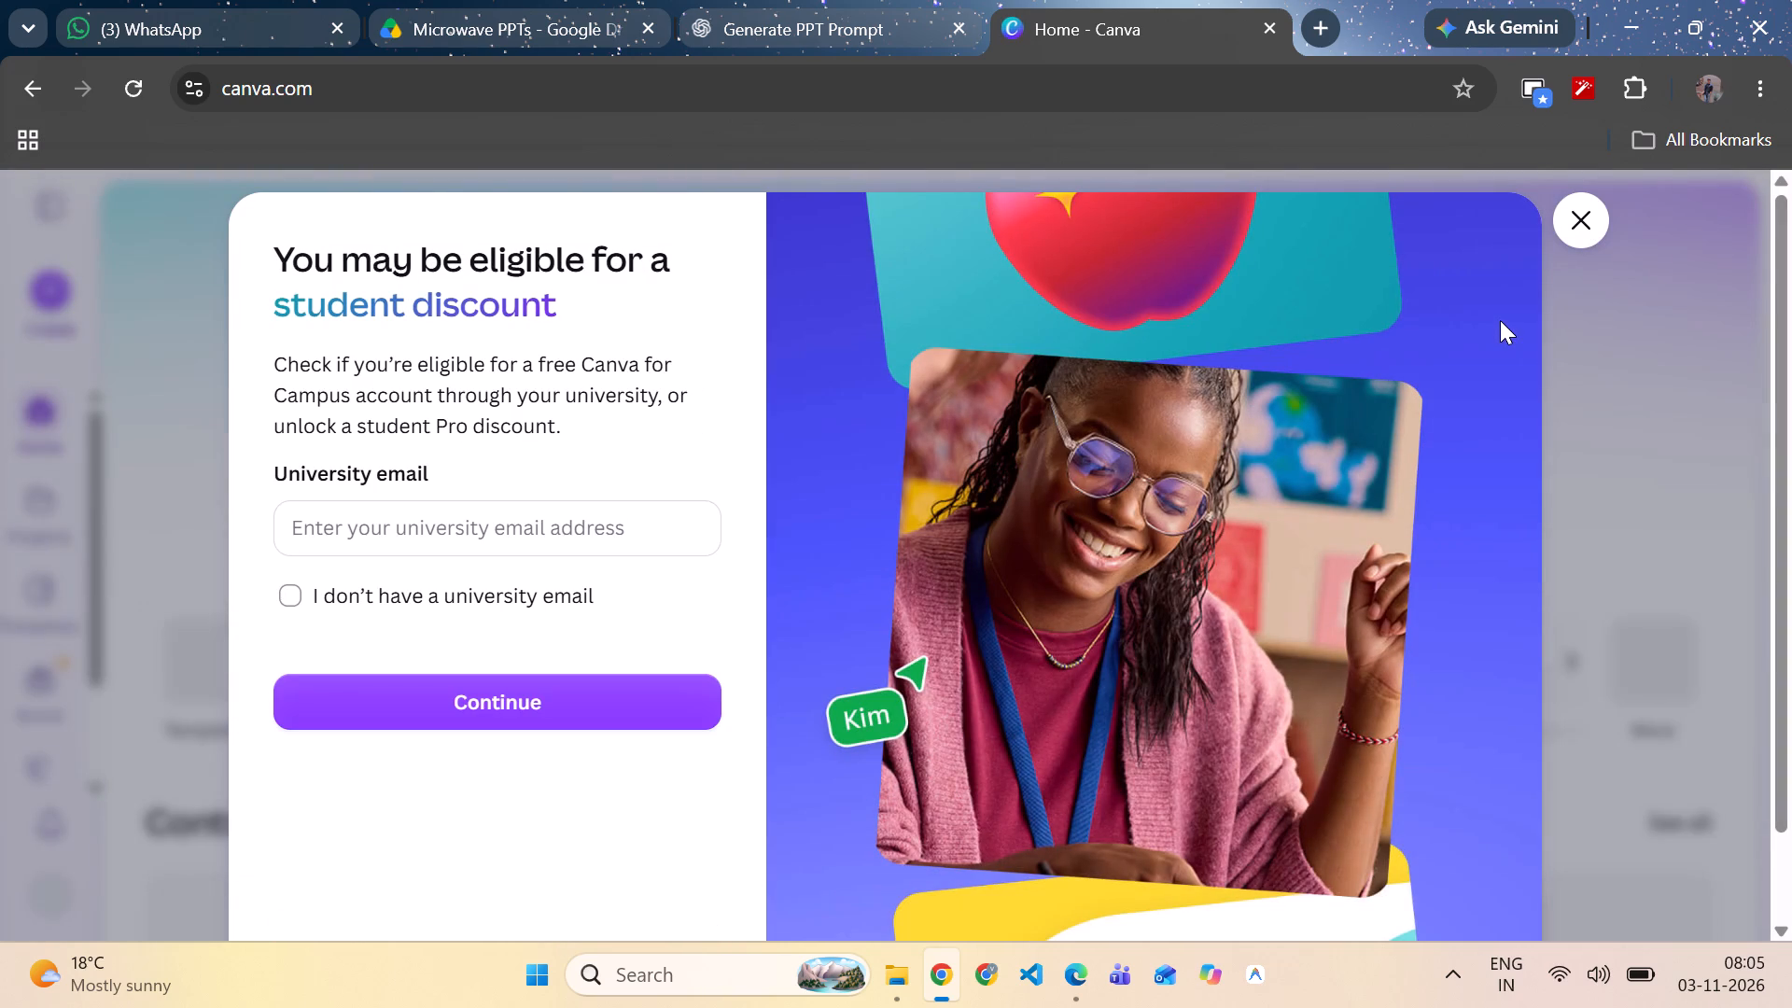
pyautogui.click(1589, 206)
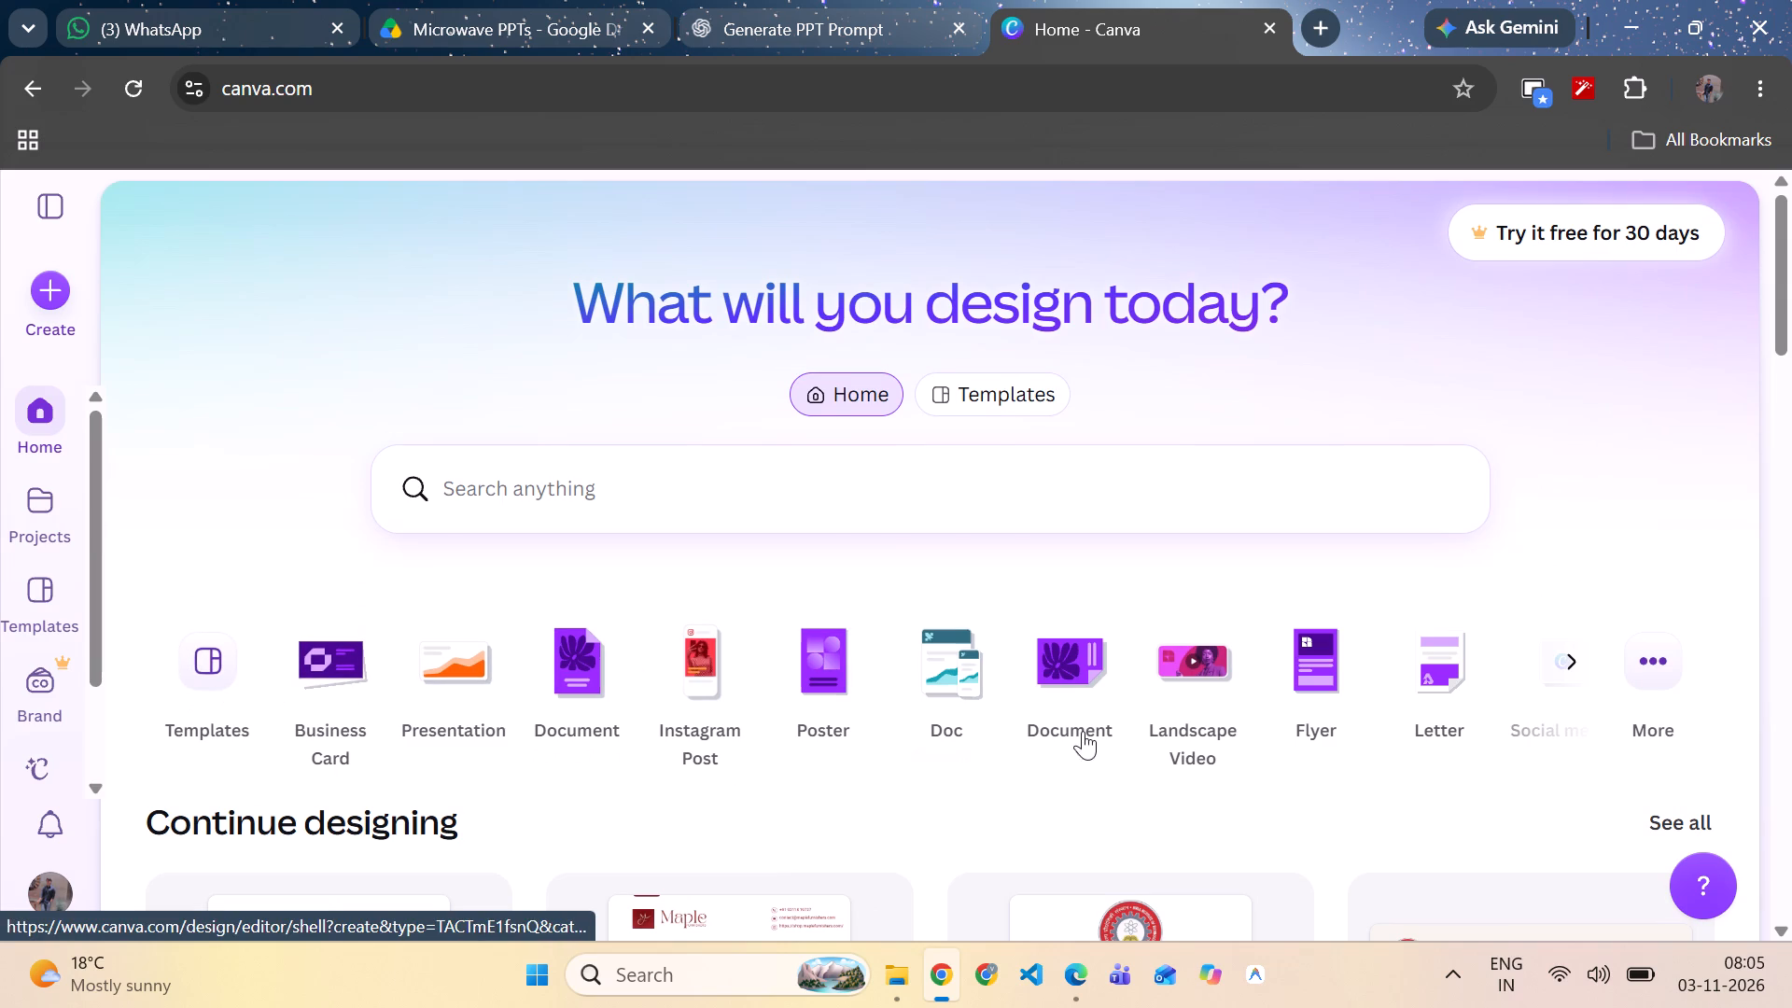
# Open the Canva projects and examine the recent designs and the full list of existing designs.
pyautogui.scroll(-1, 1536, 730)
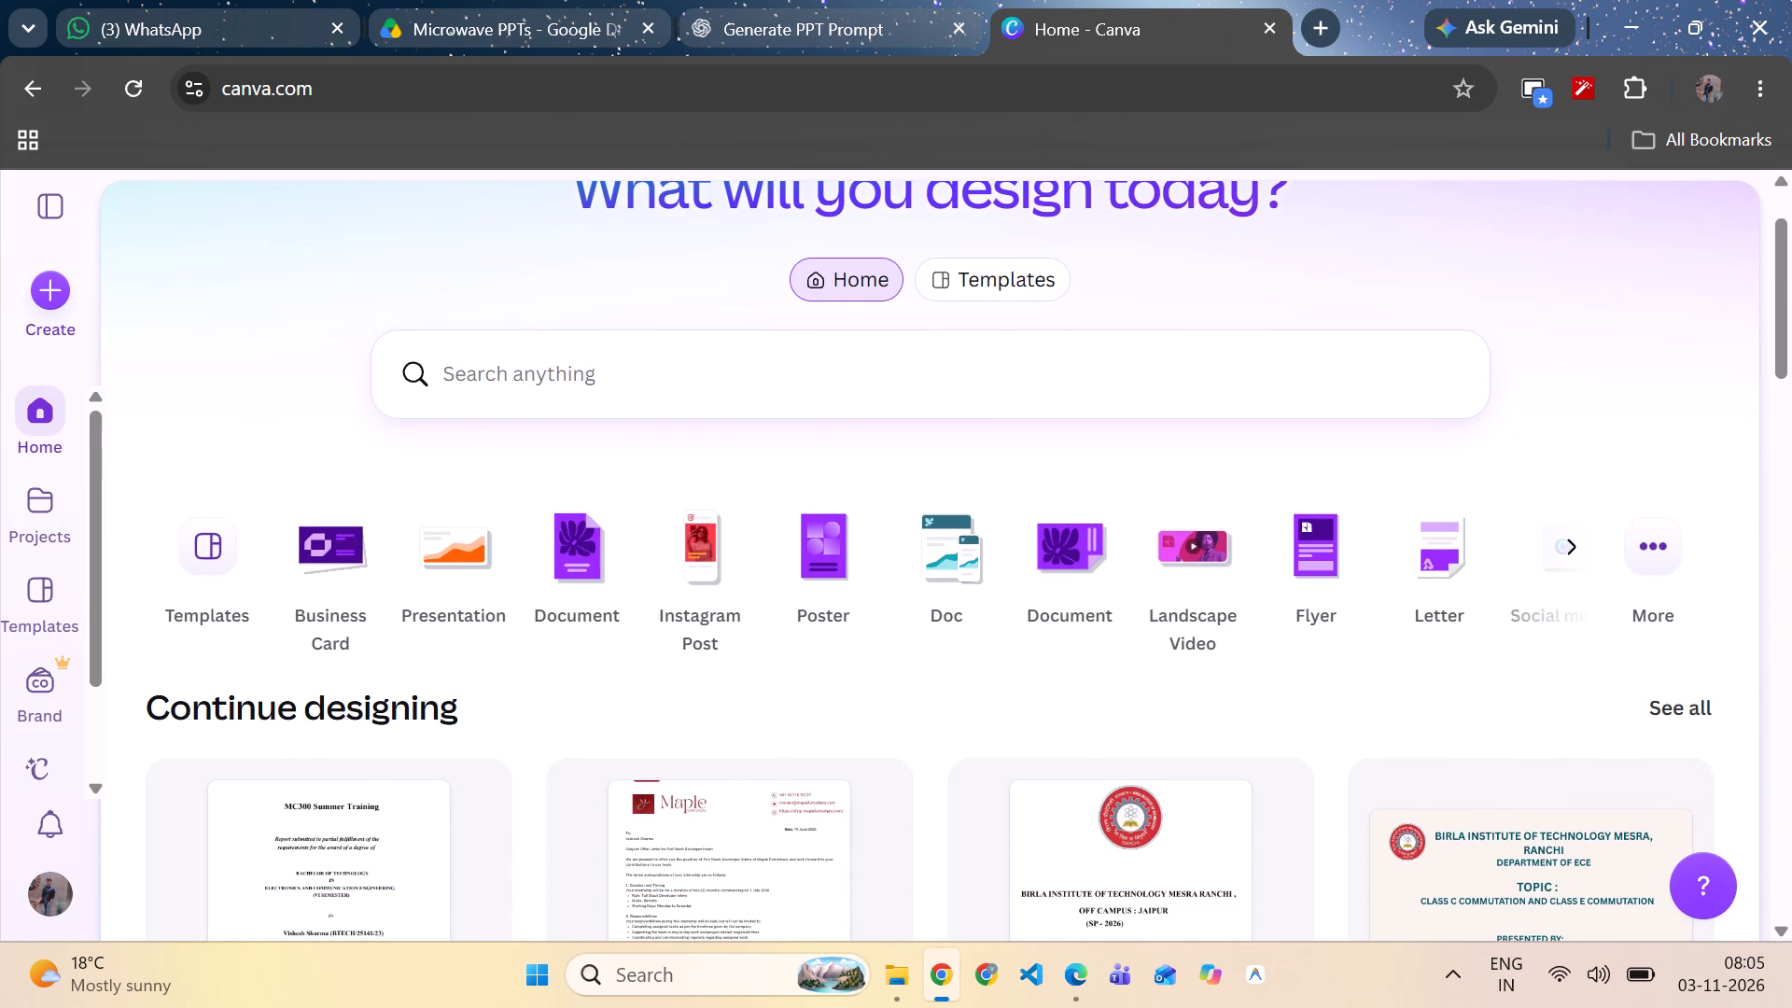
pyautogui.click(33, 539)
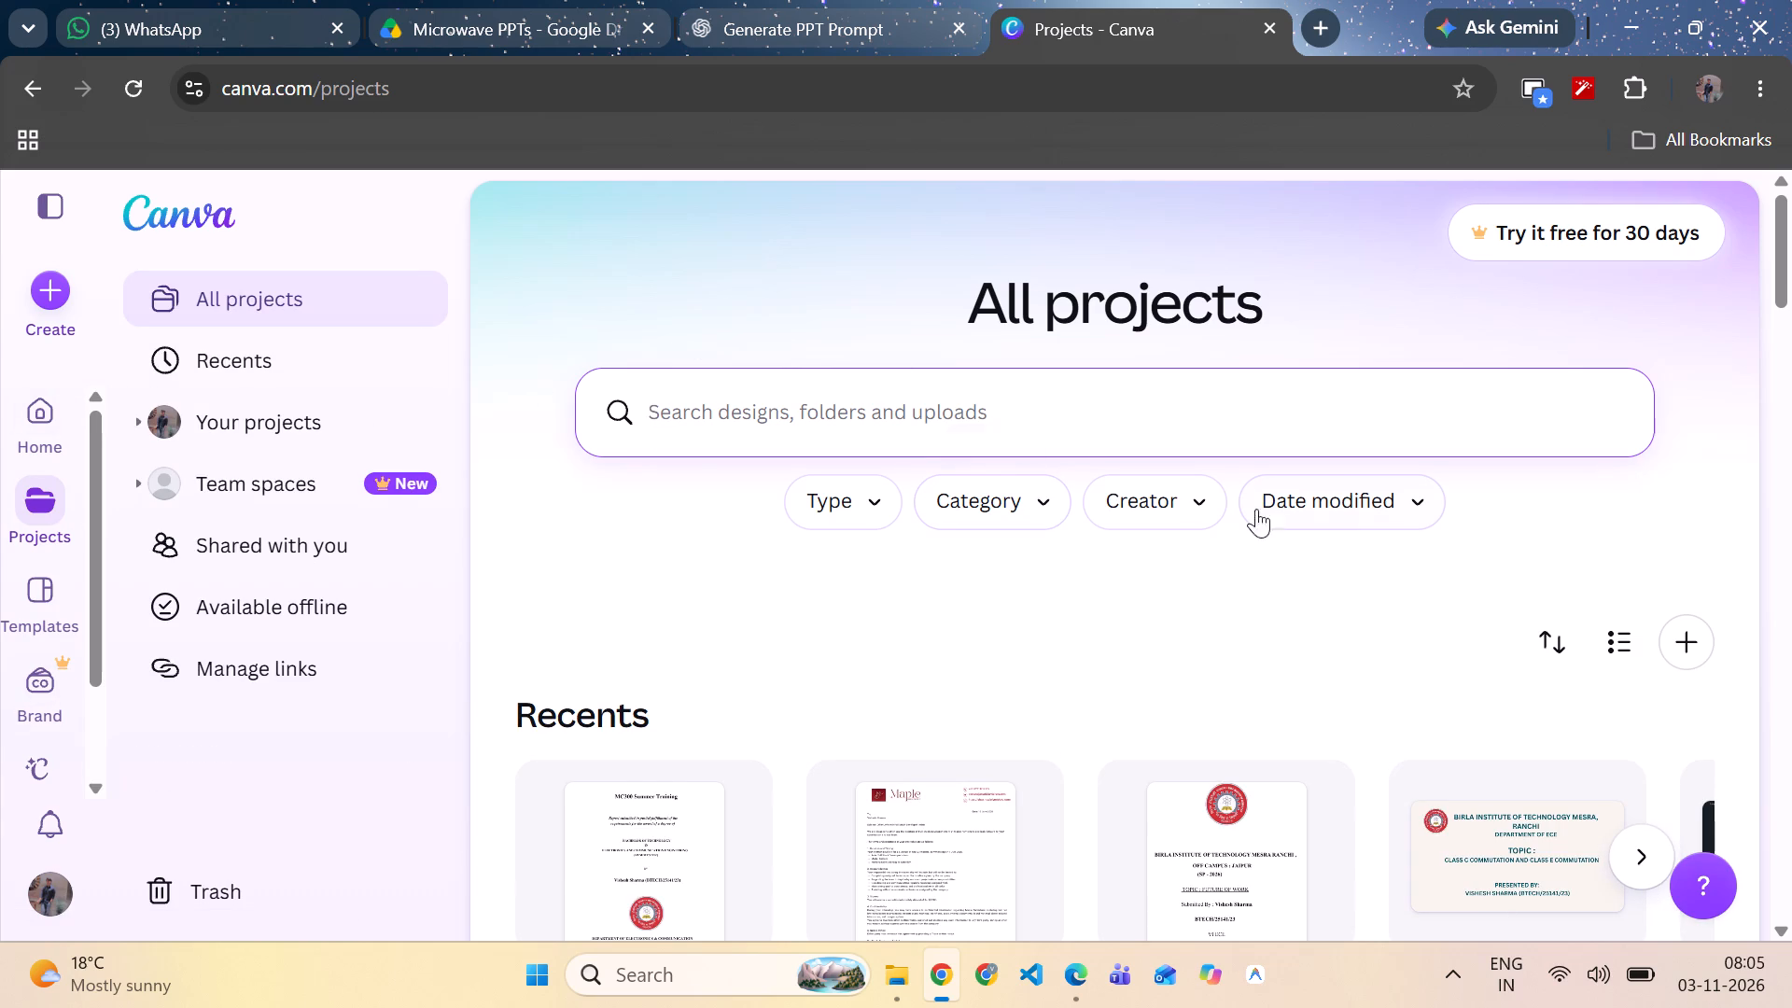
pyautogui.click(958, 421)
pyautogui.scroll(-3, 1375, 741)
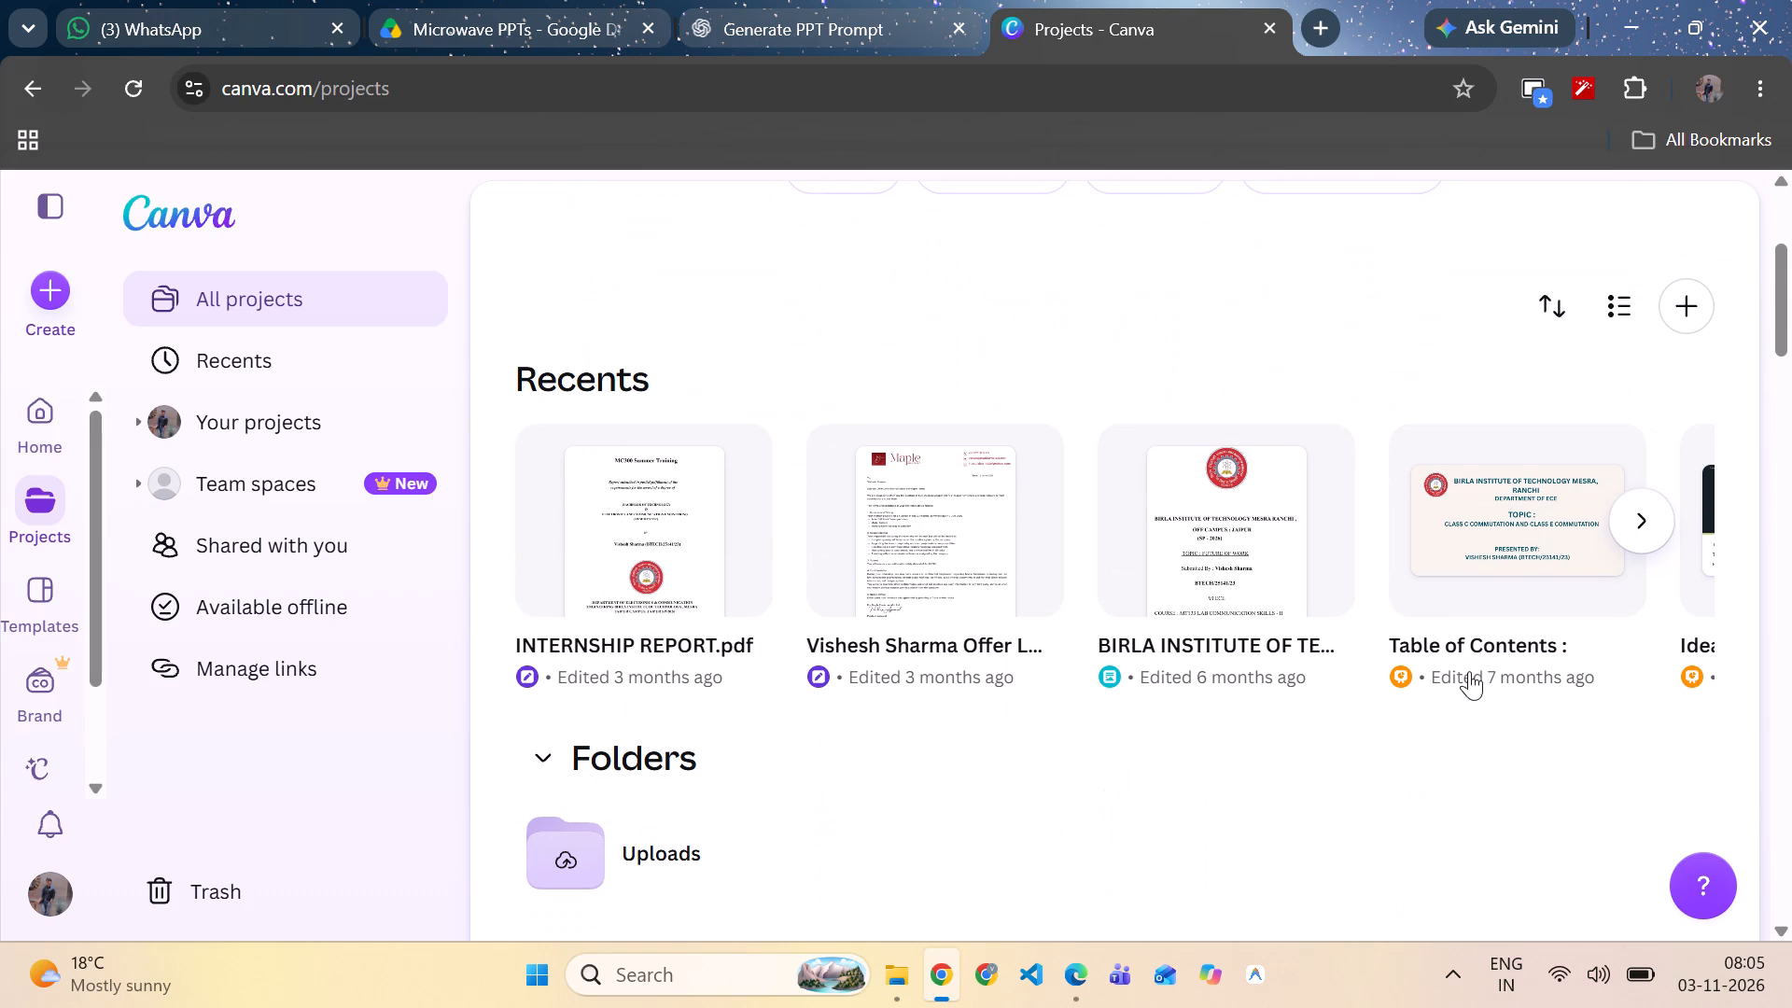
pyautogui.click(1641, 538)
pyautogui.tripleClick(1641, 538)
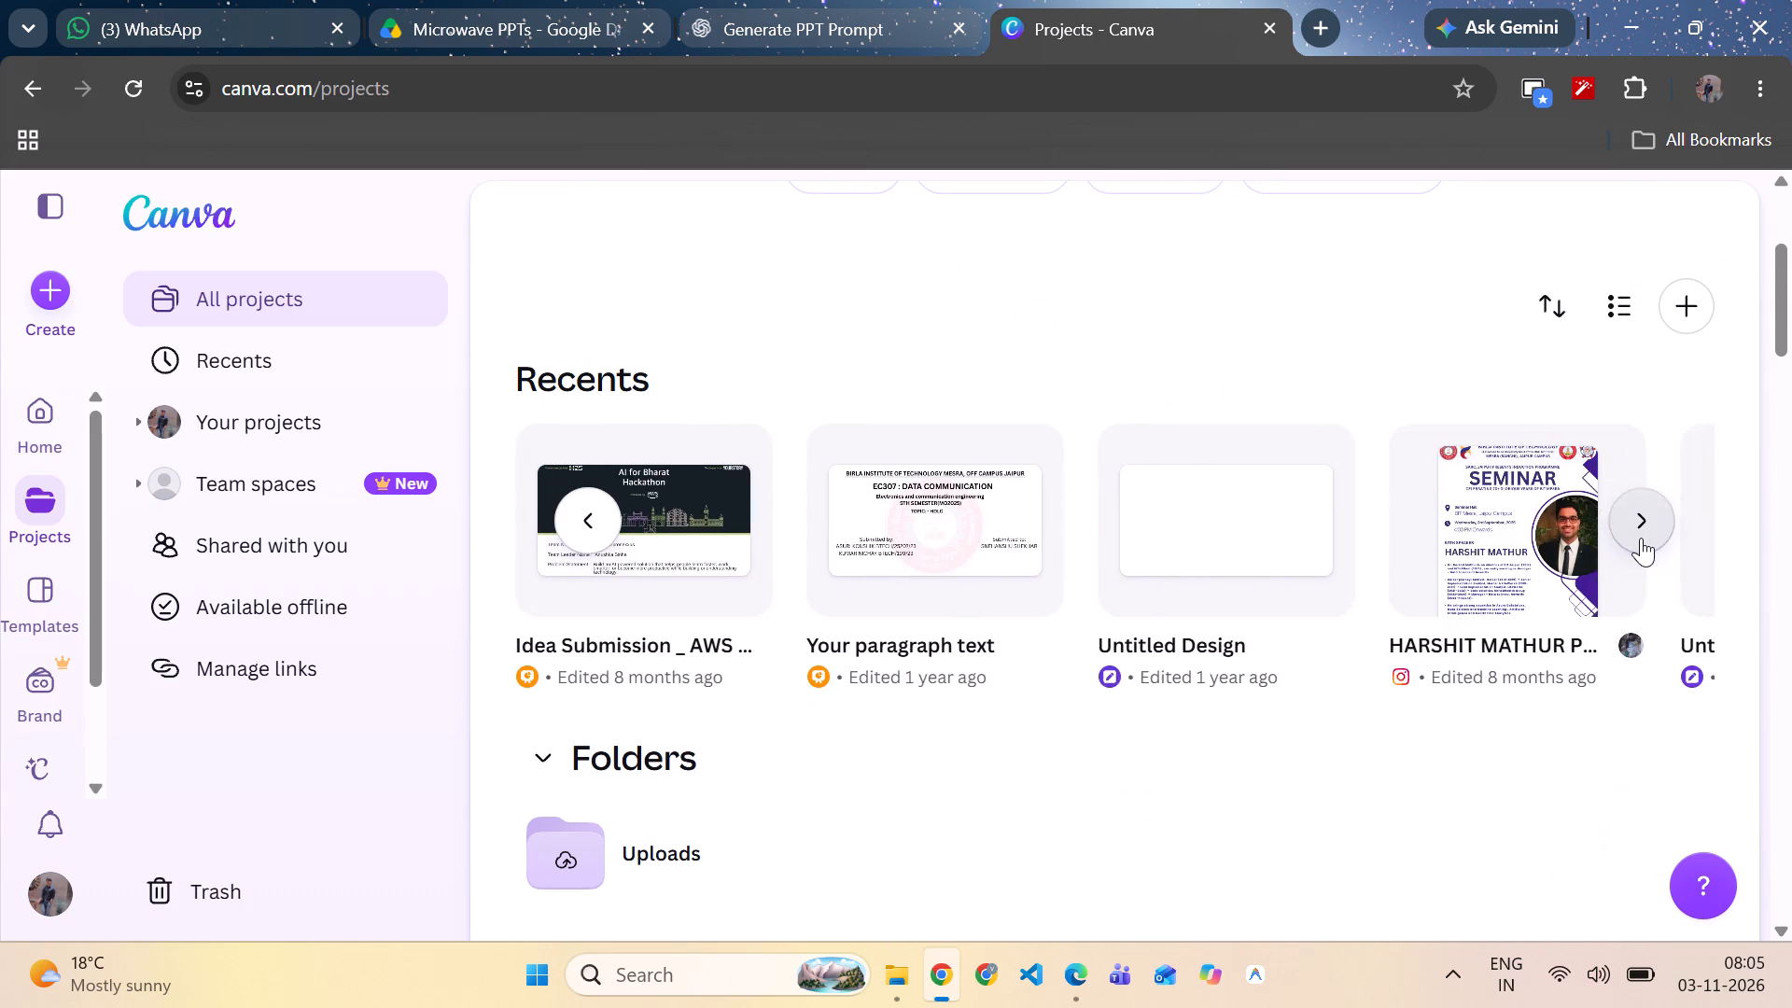
pyautogui.tripleClick(1641, 538)
pyautogui.tripleClick(1641, 538)
pyautogui.doubleClick(1641, 538)
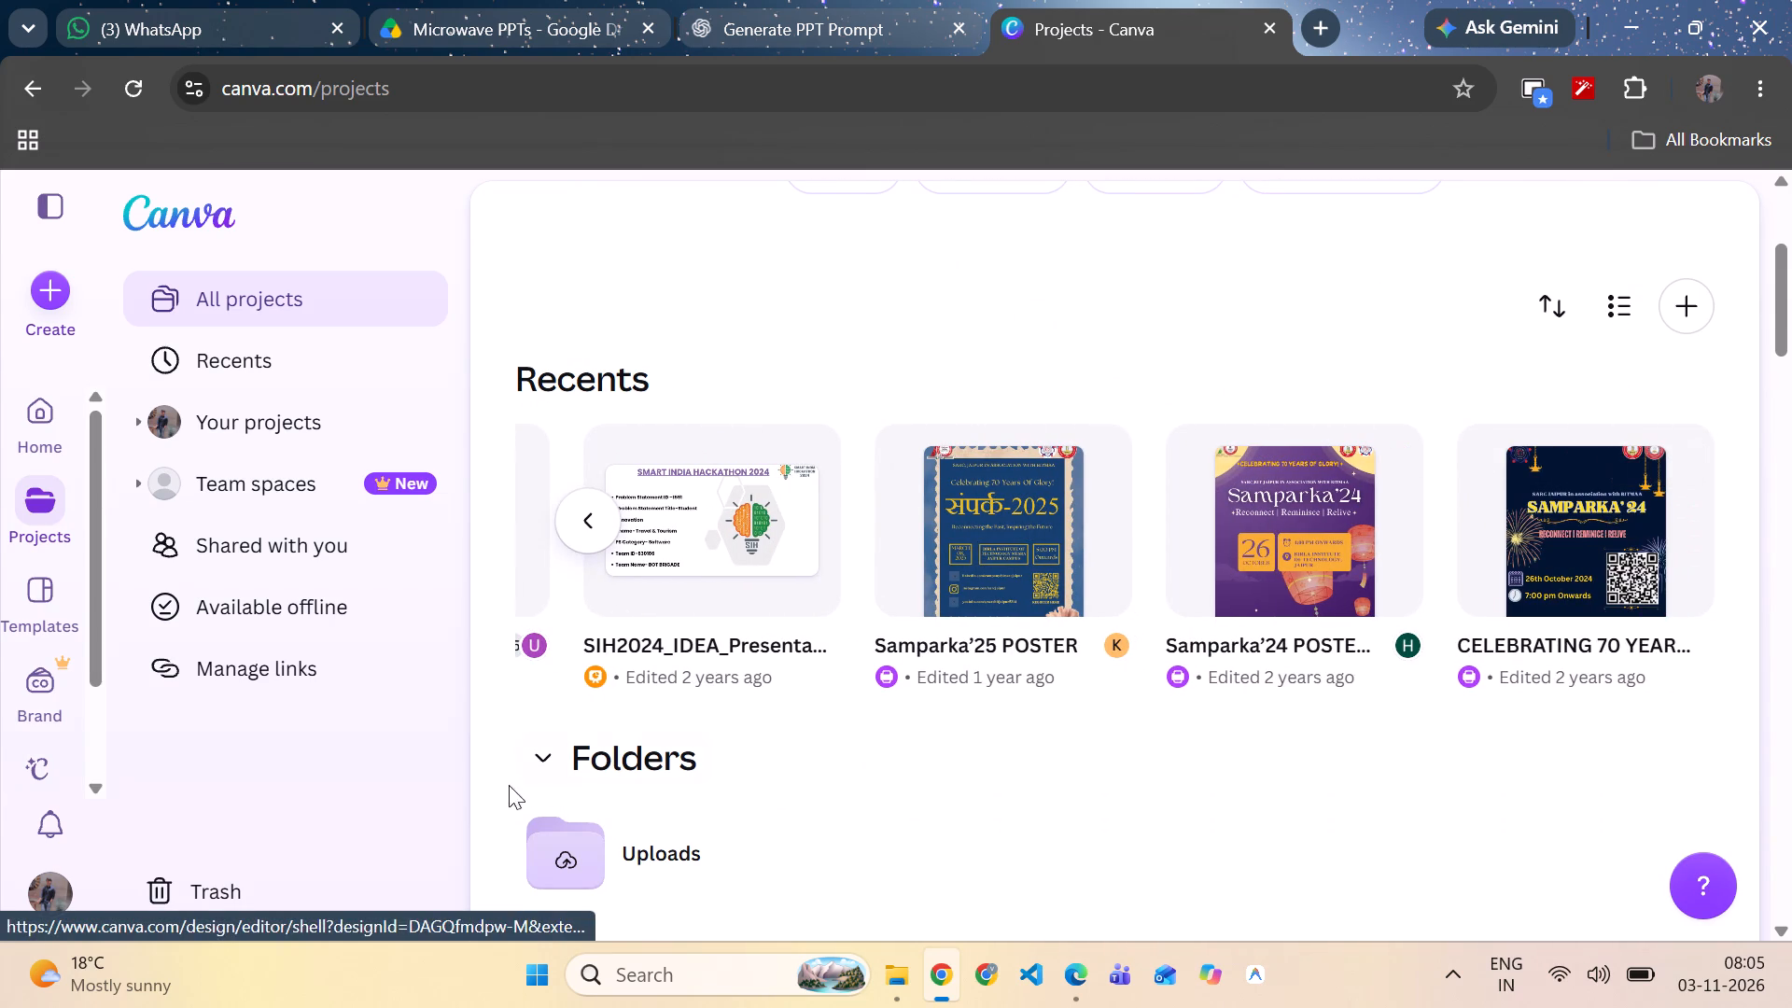
pyautogui.scroll(-6, 715, 829)
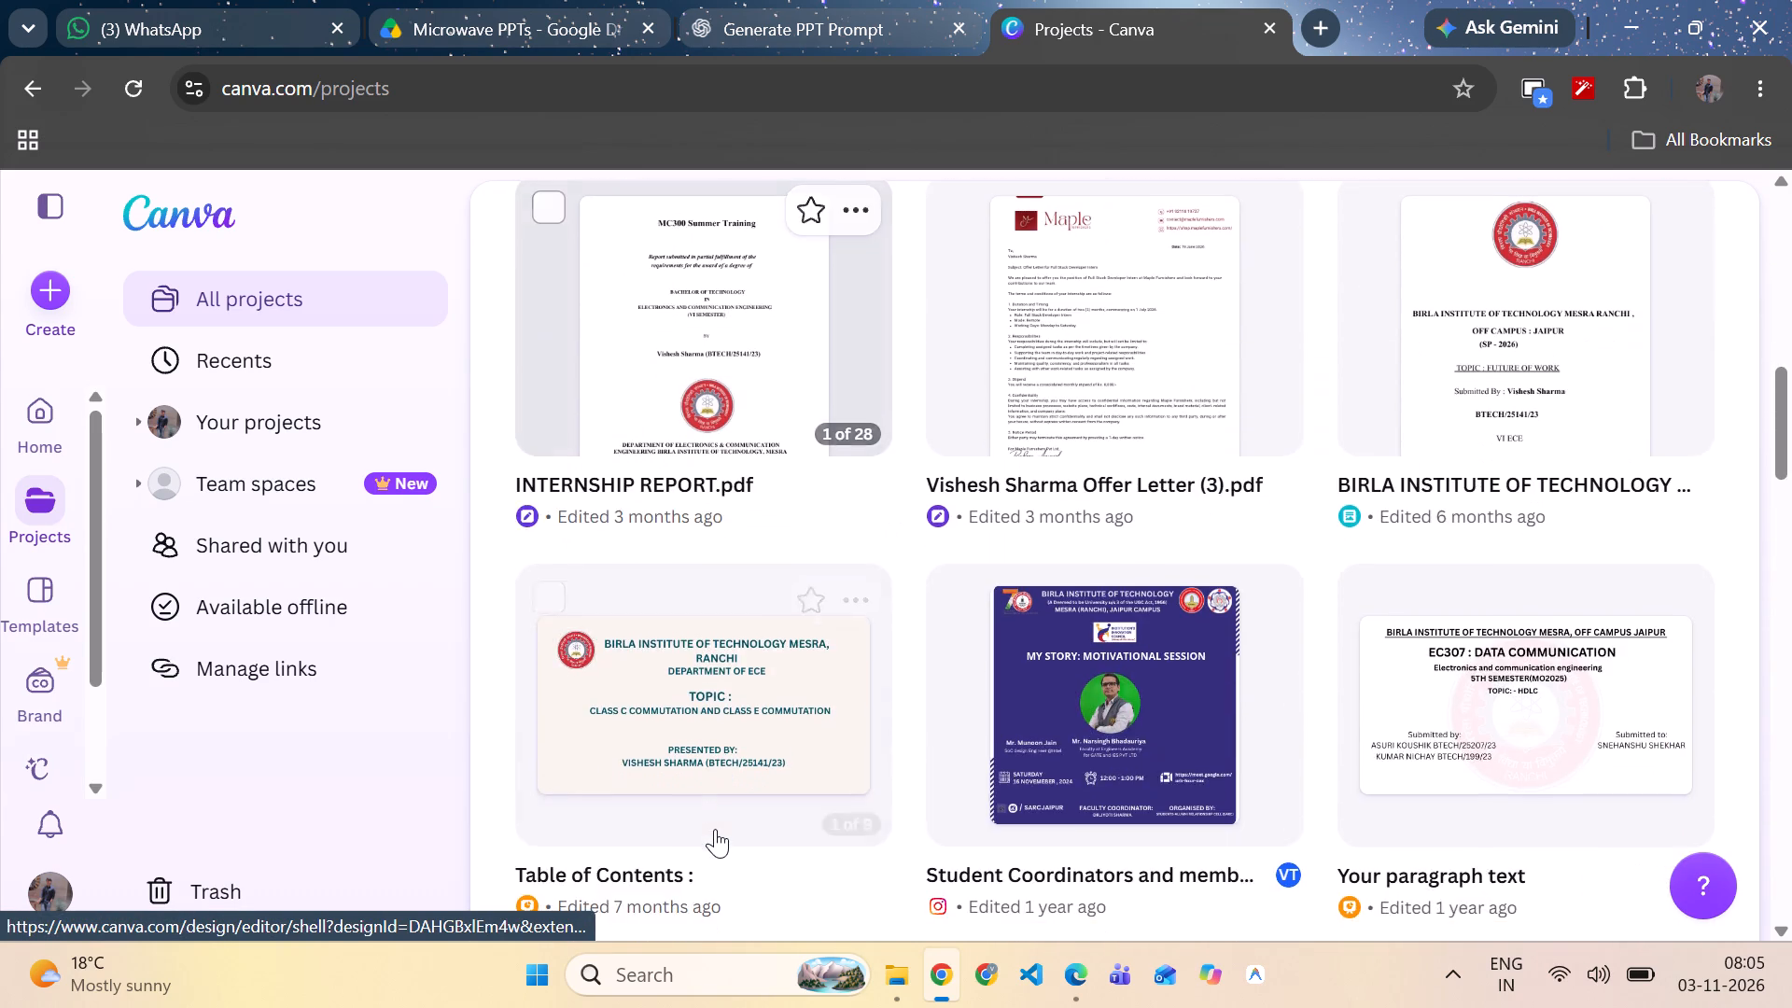
pyautogui.scroll(-6, 715, 829)
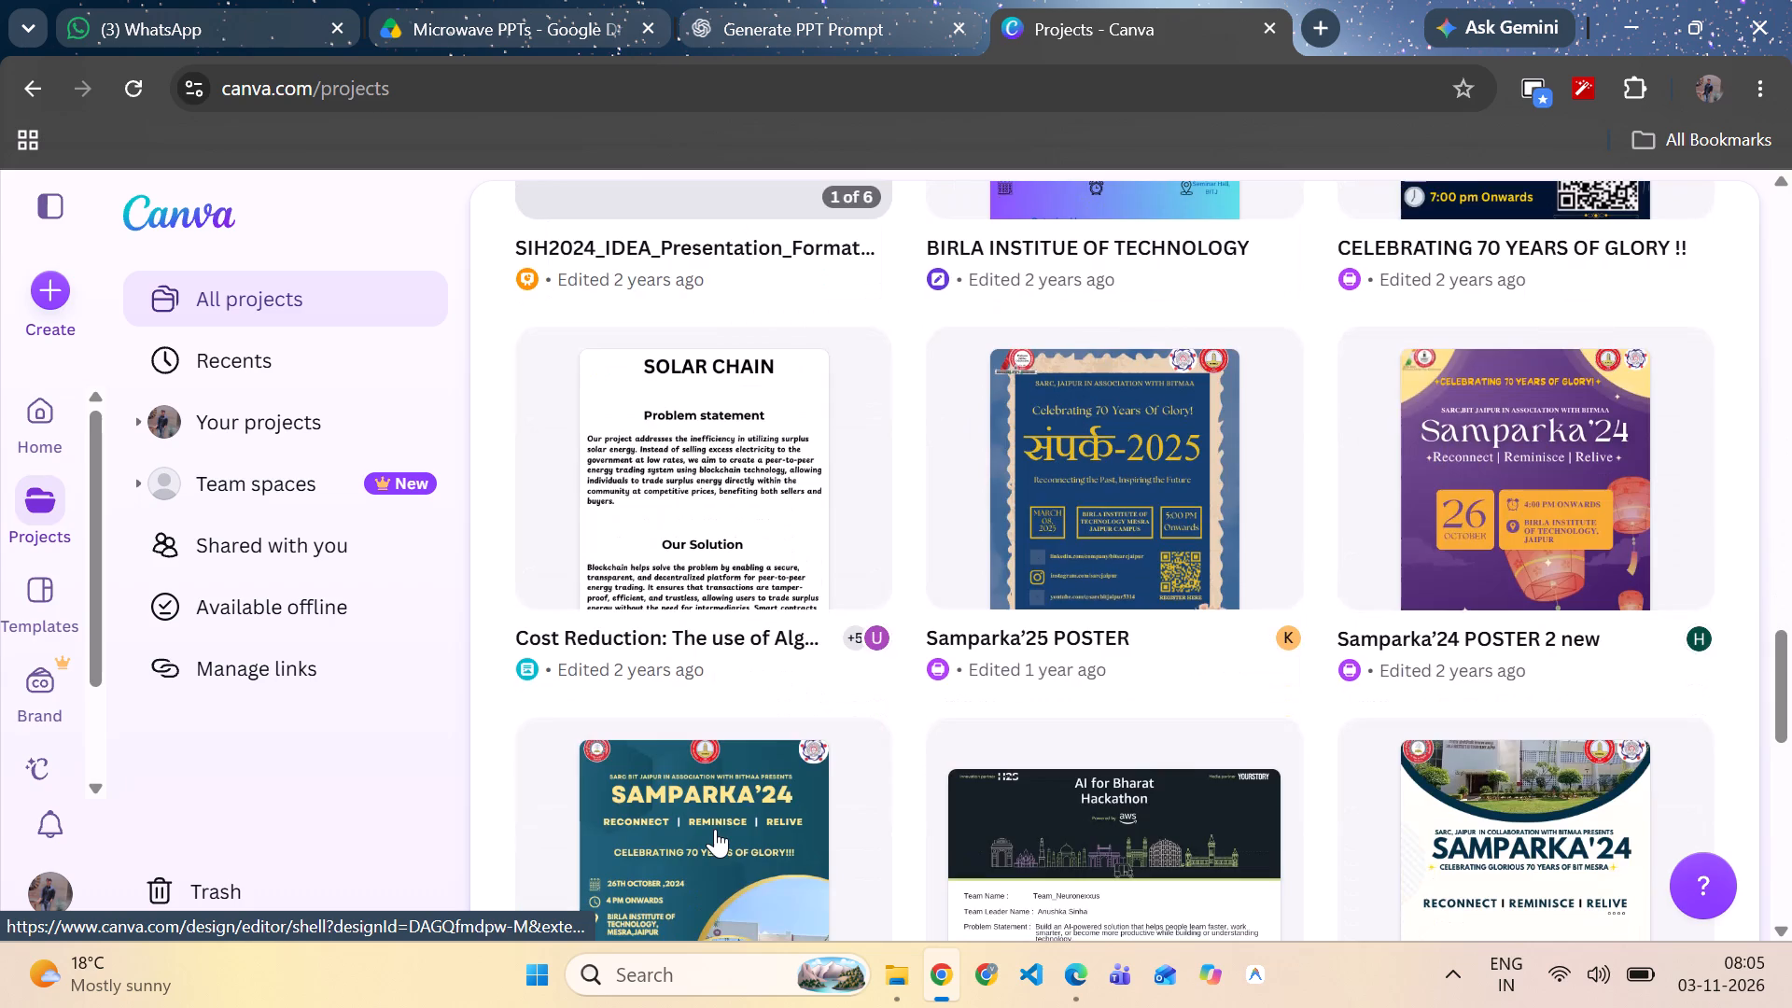
pyautogui.scroll(-5, 715, 829)
pyautogui.hscroll(1, 715, 829)
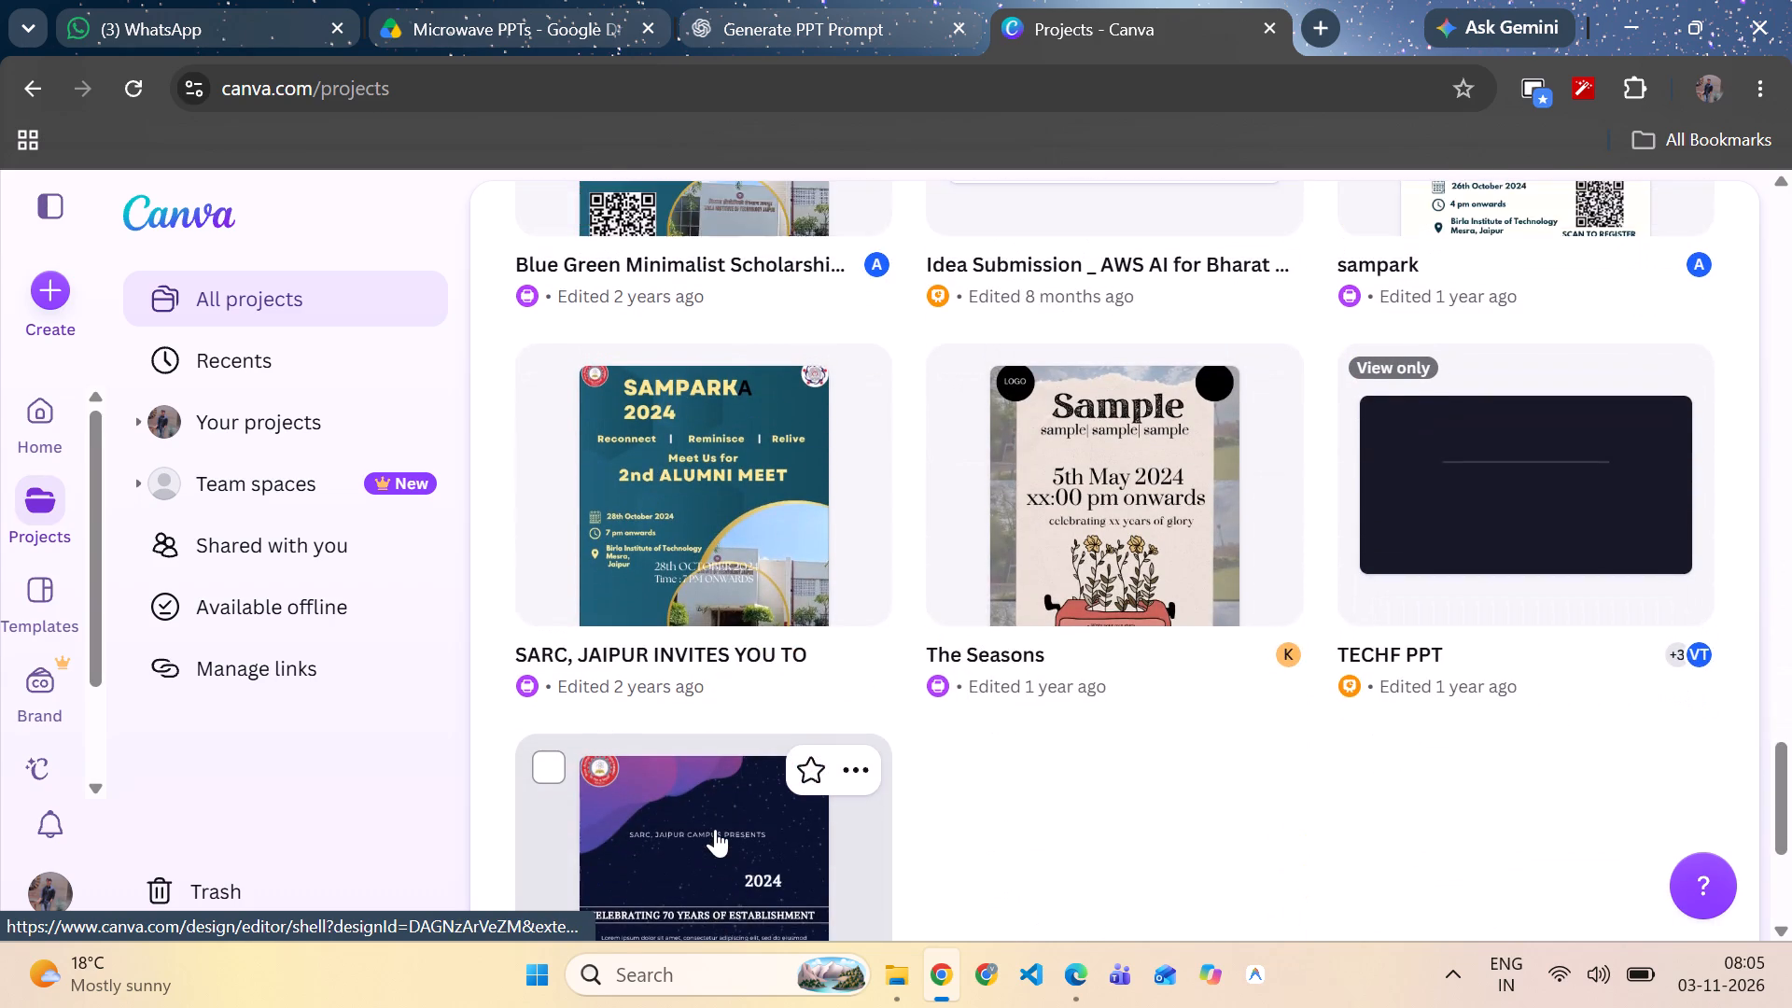
# Select the three adjacent Untitled Design photo collages in the designs list and move them to the trash.
pyautogui.hscroll(1, 715, 829)
pyautogui.scroll(16, 715, 829)
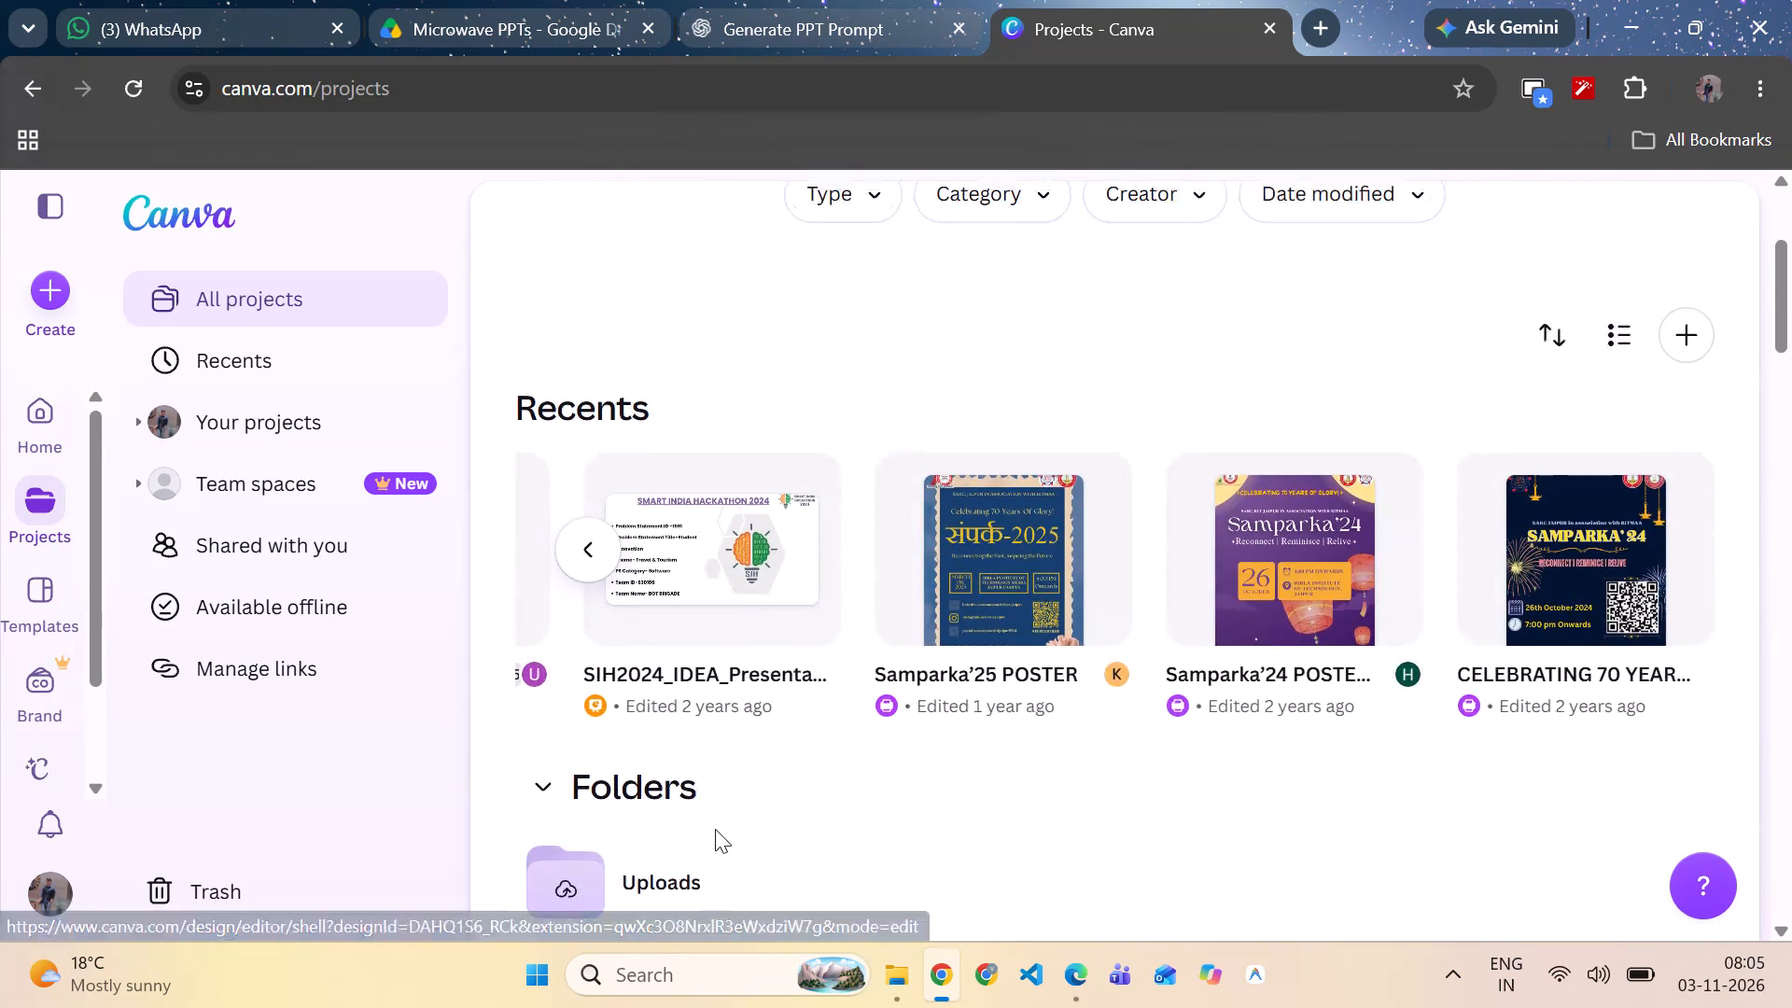
pyautogui.scroll(-9, 715, 829)
pyautogui.scroll(4, 715, 829)
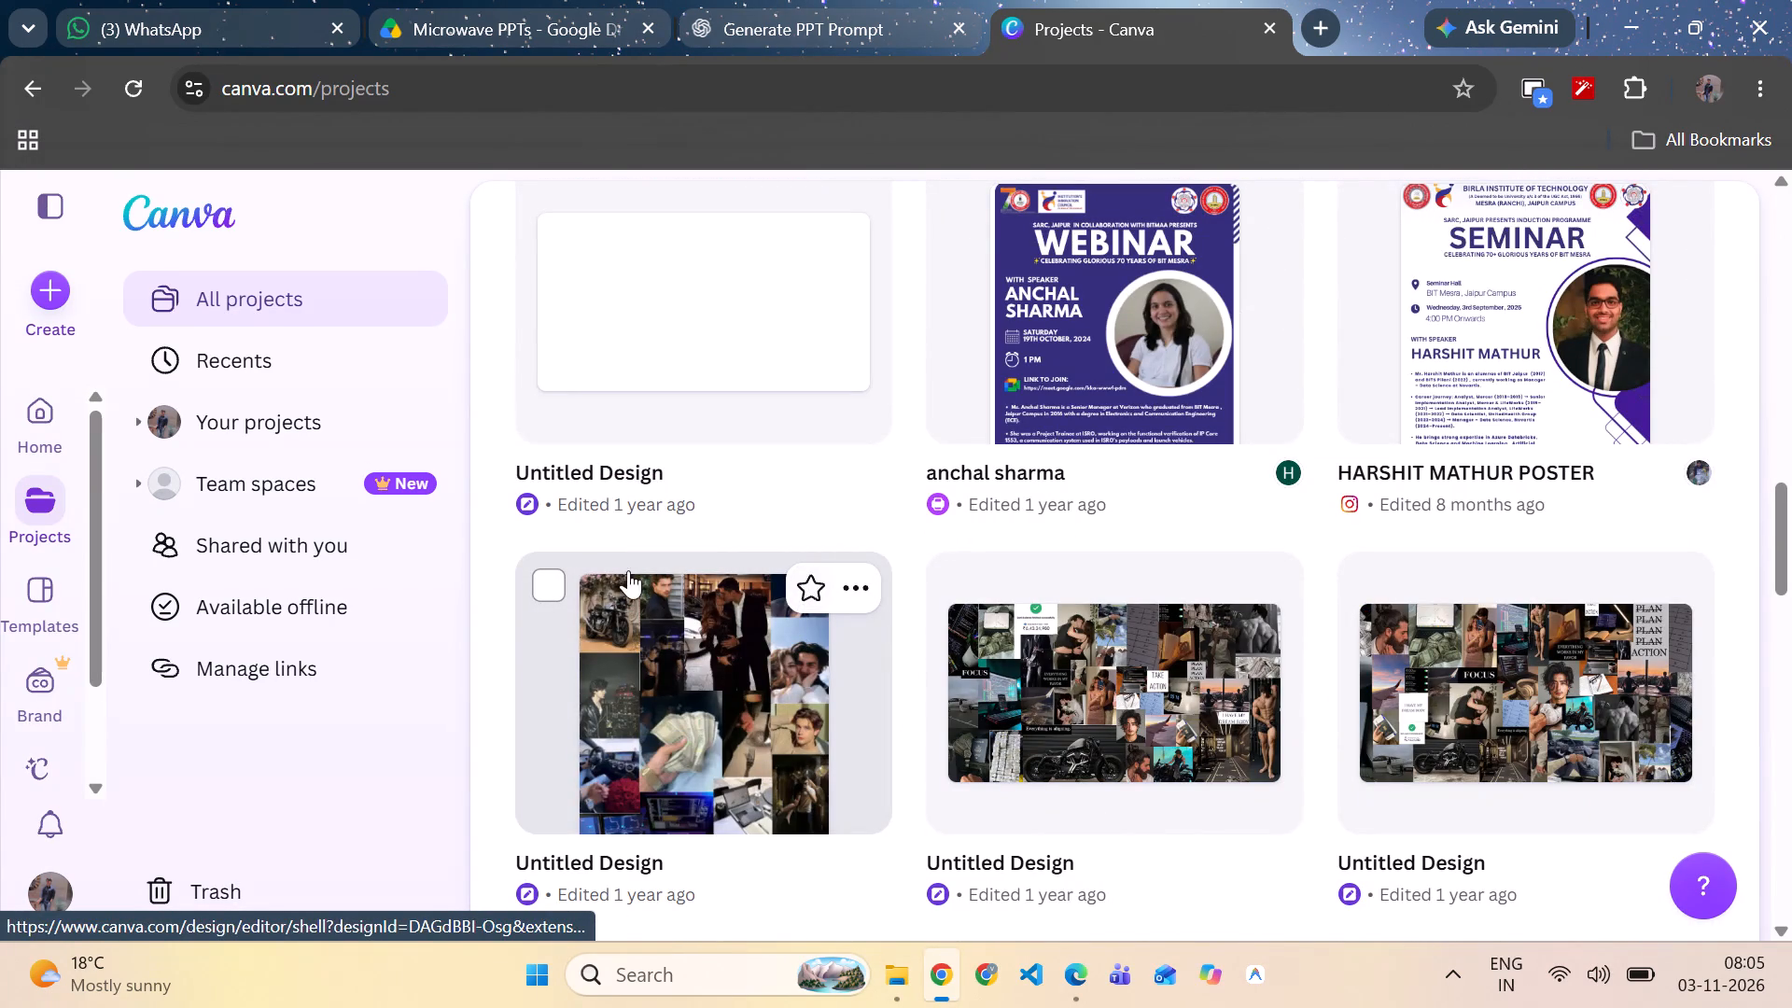
pyautogui.click(546, 588)
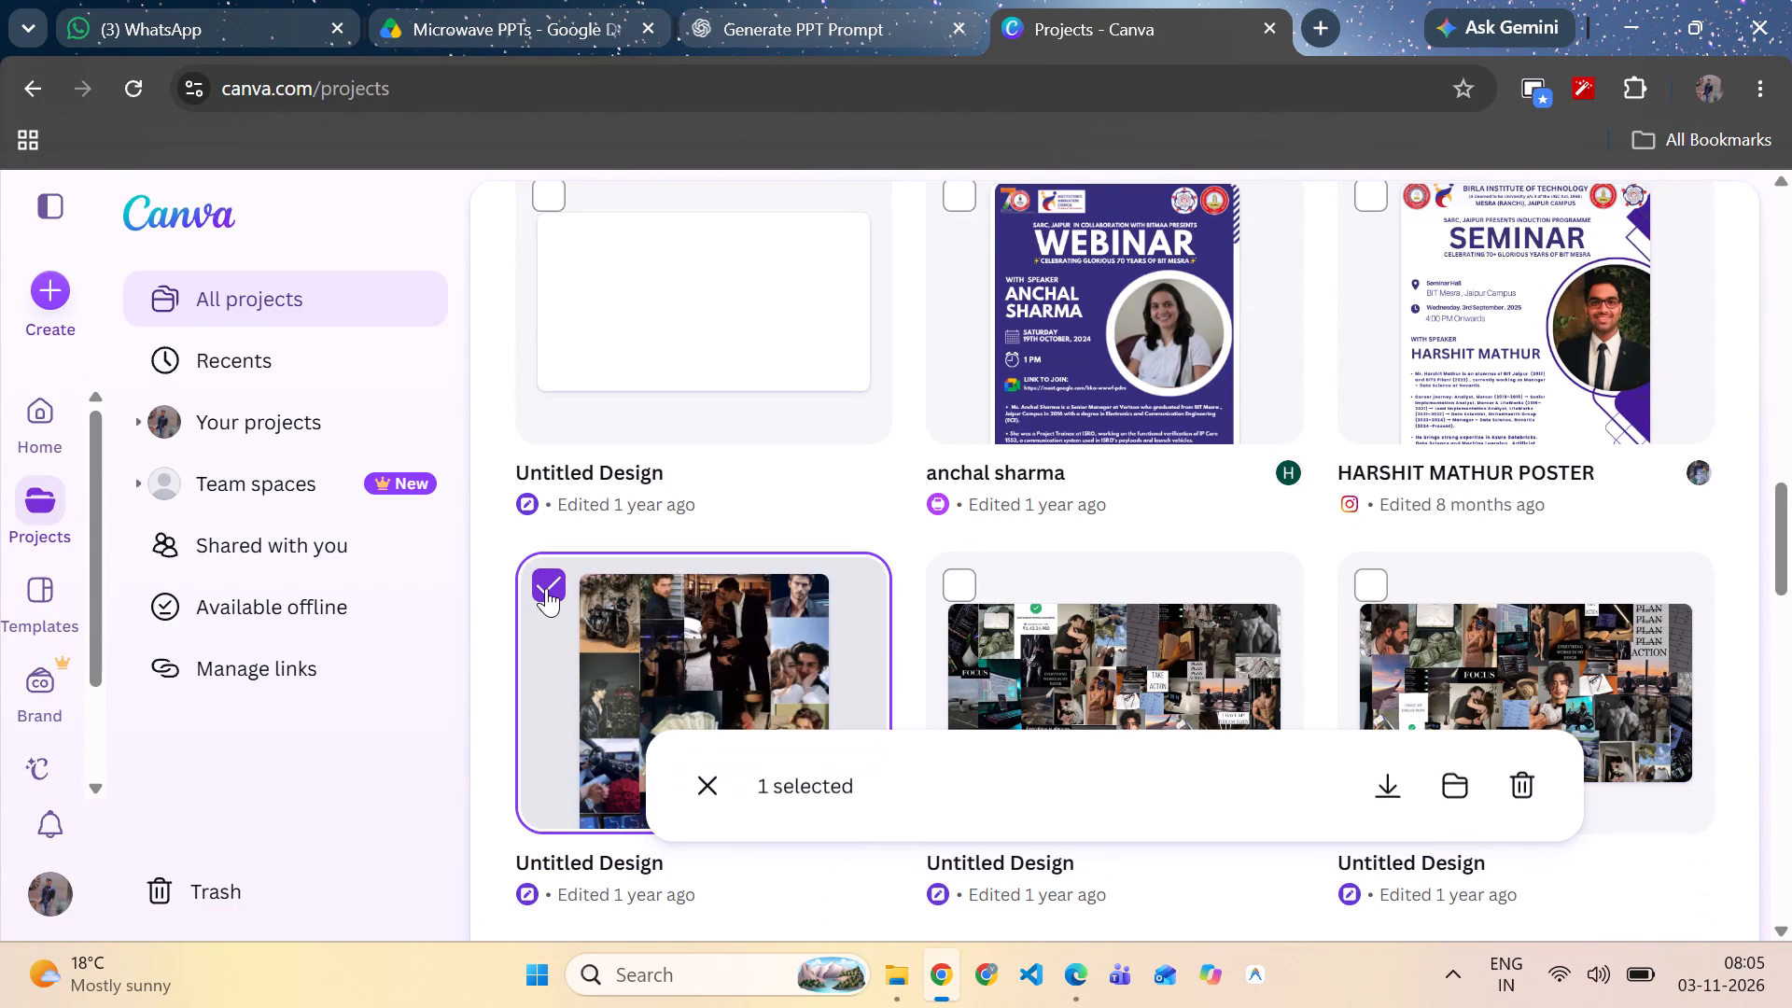
pyautogui.hotkey('shift', 'Right')
pyautogui.hotkey('shift', 'Right')
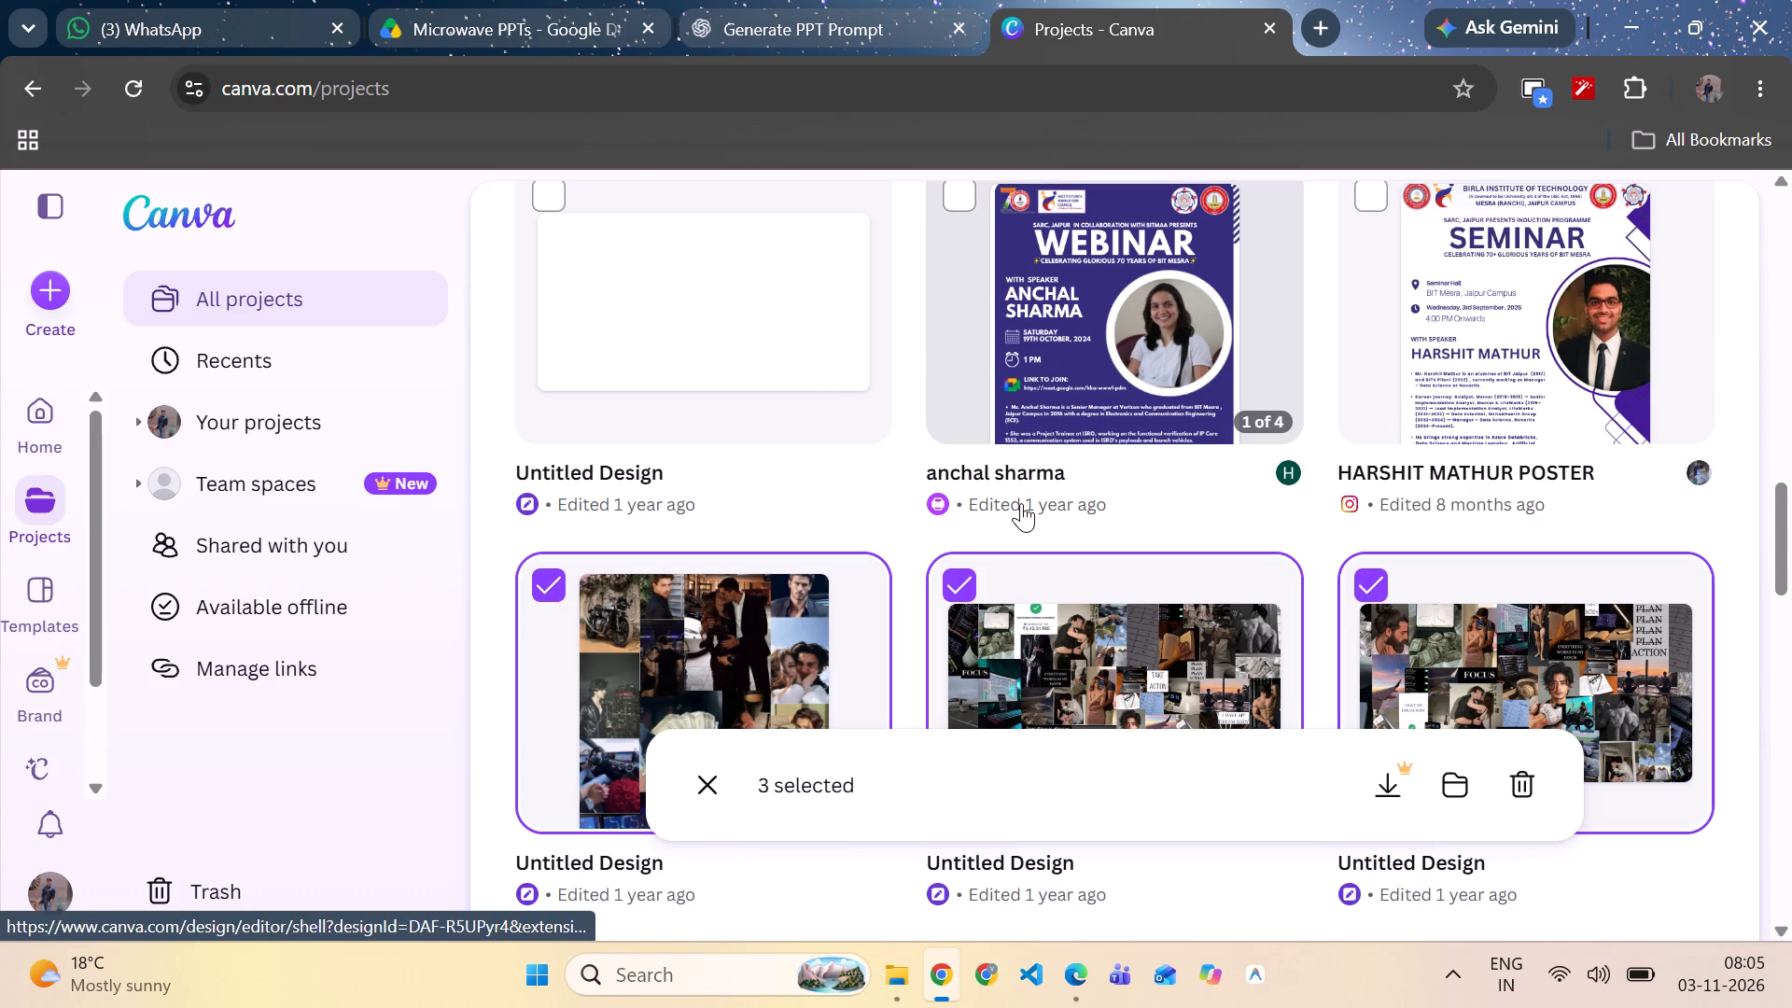
pyautogui.press('Delete')
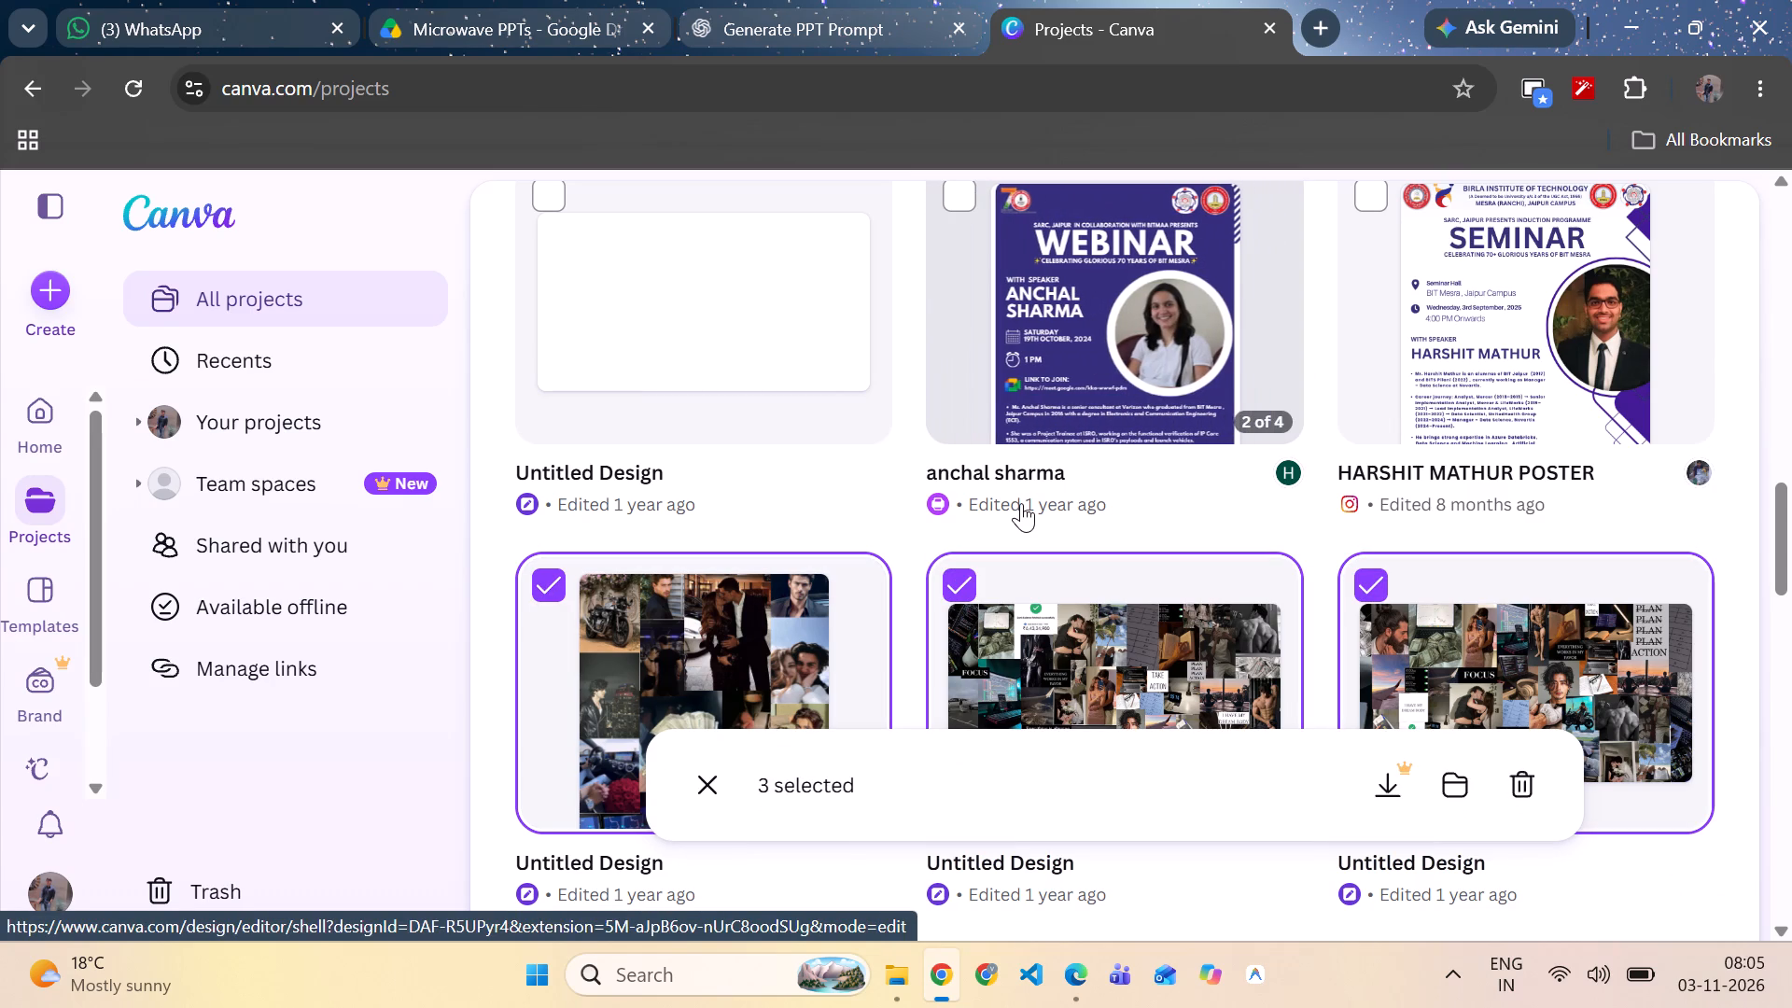
pyautogui.click(1520, 796)
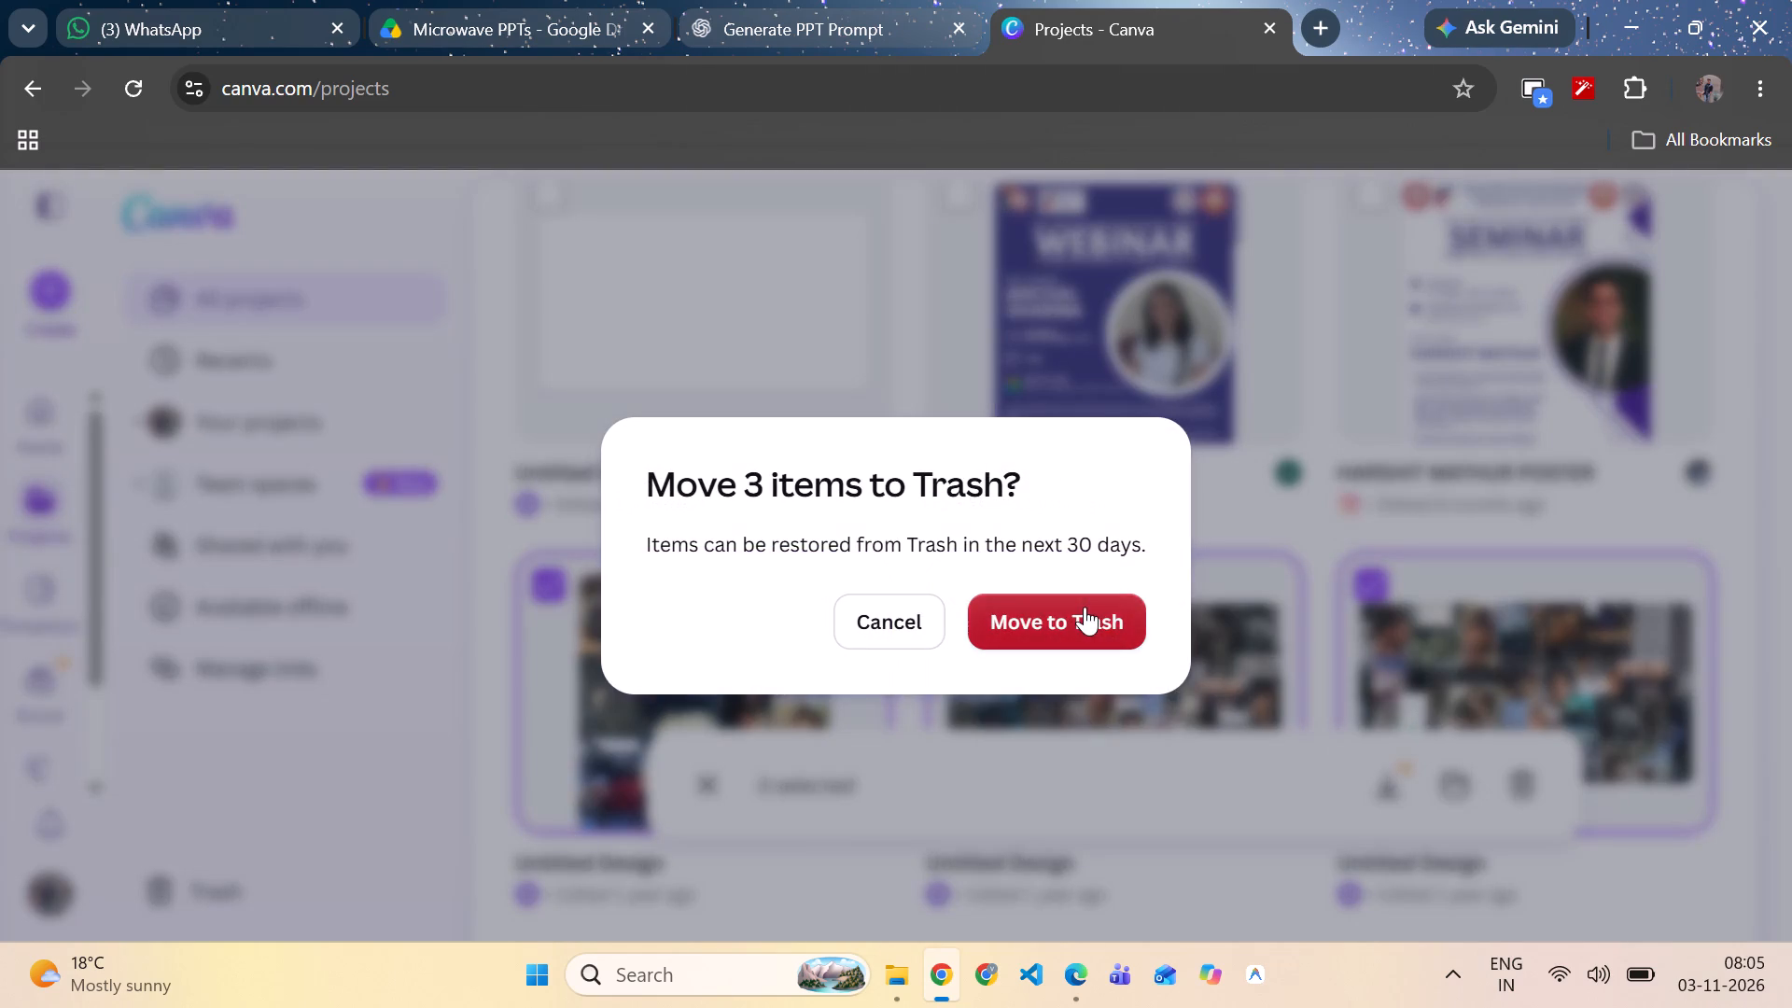
pyautogui.click(1085, 607)
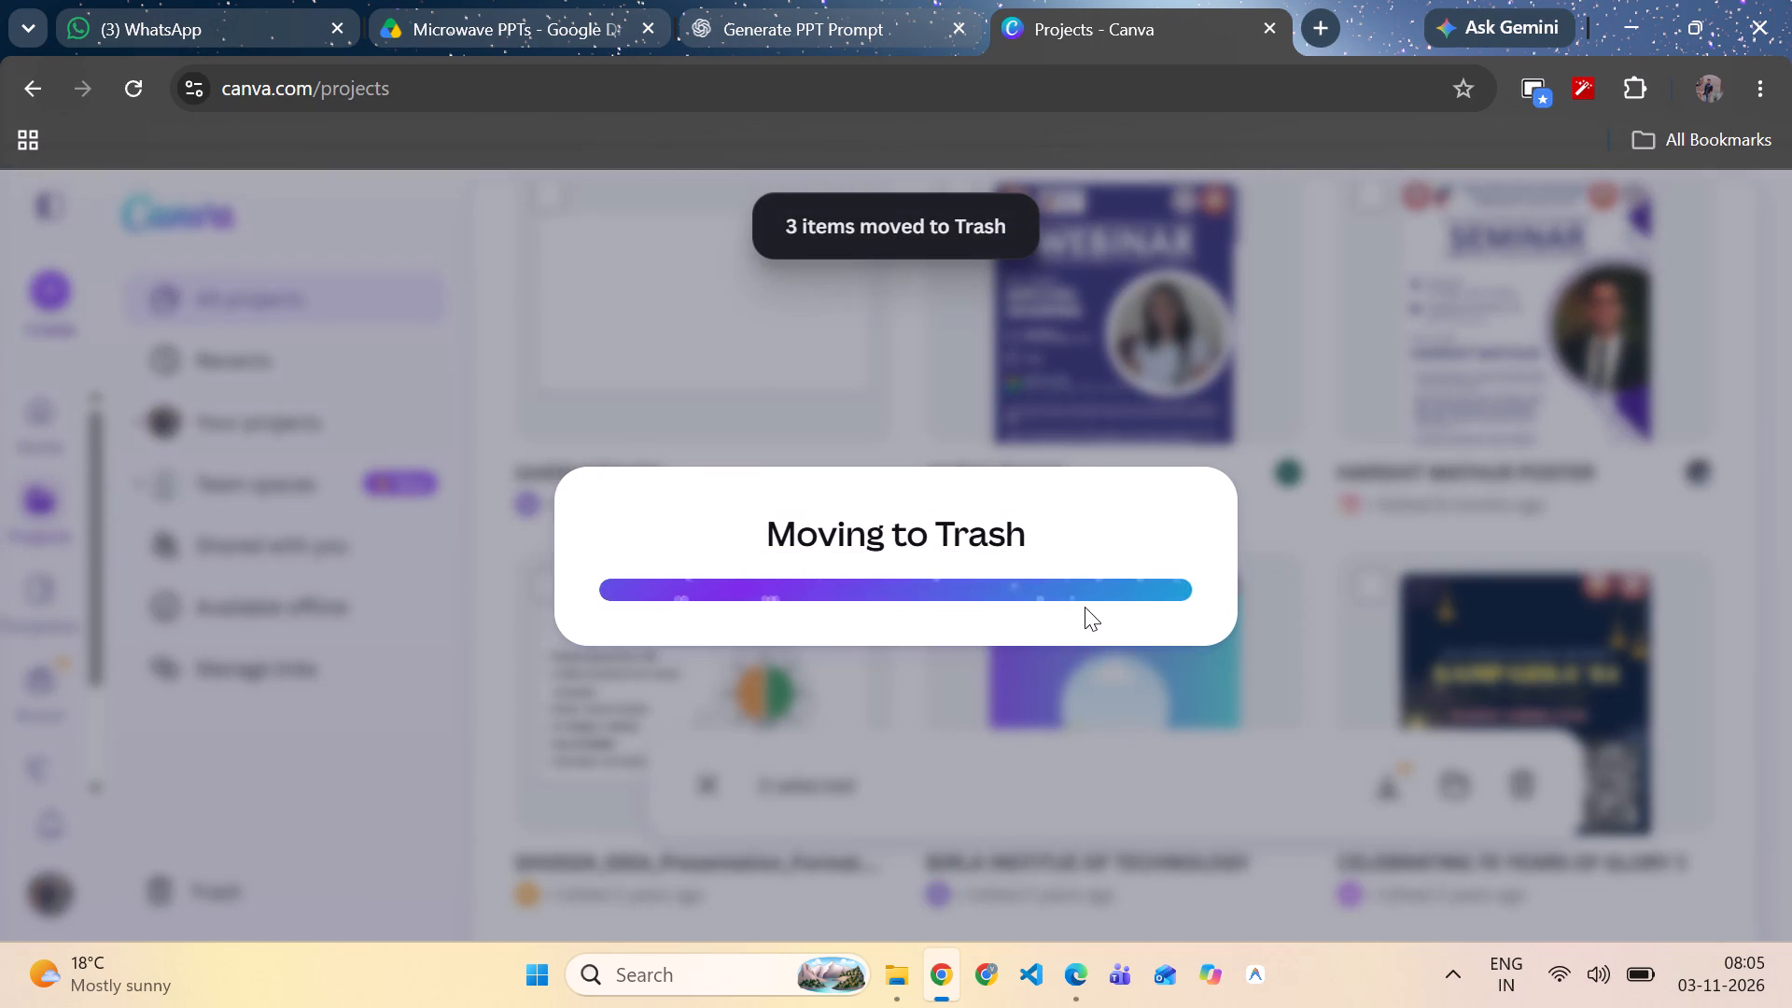
# Select all designs from the BIRLA INSTITUTE OF TECHNOLOGY document through Taitans hacathon and move them to the trash.
pyautogui.scroll(2, 1167, 497)
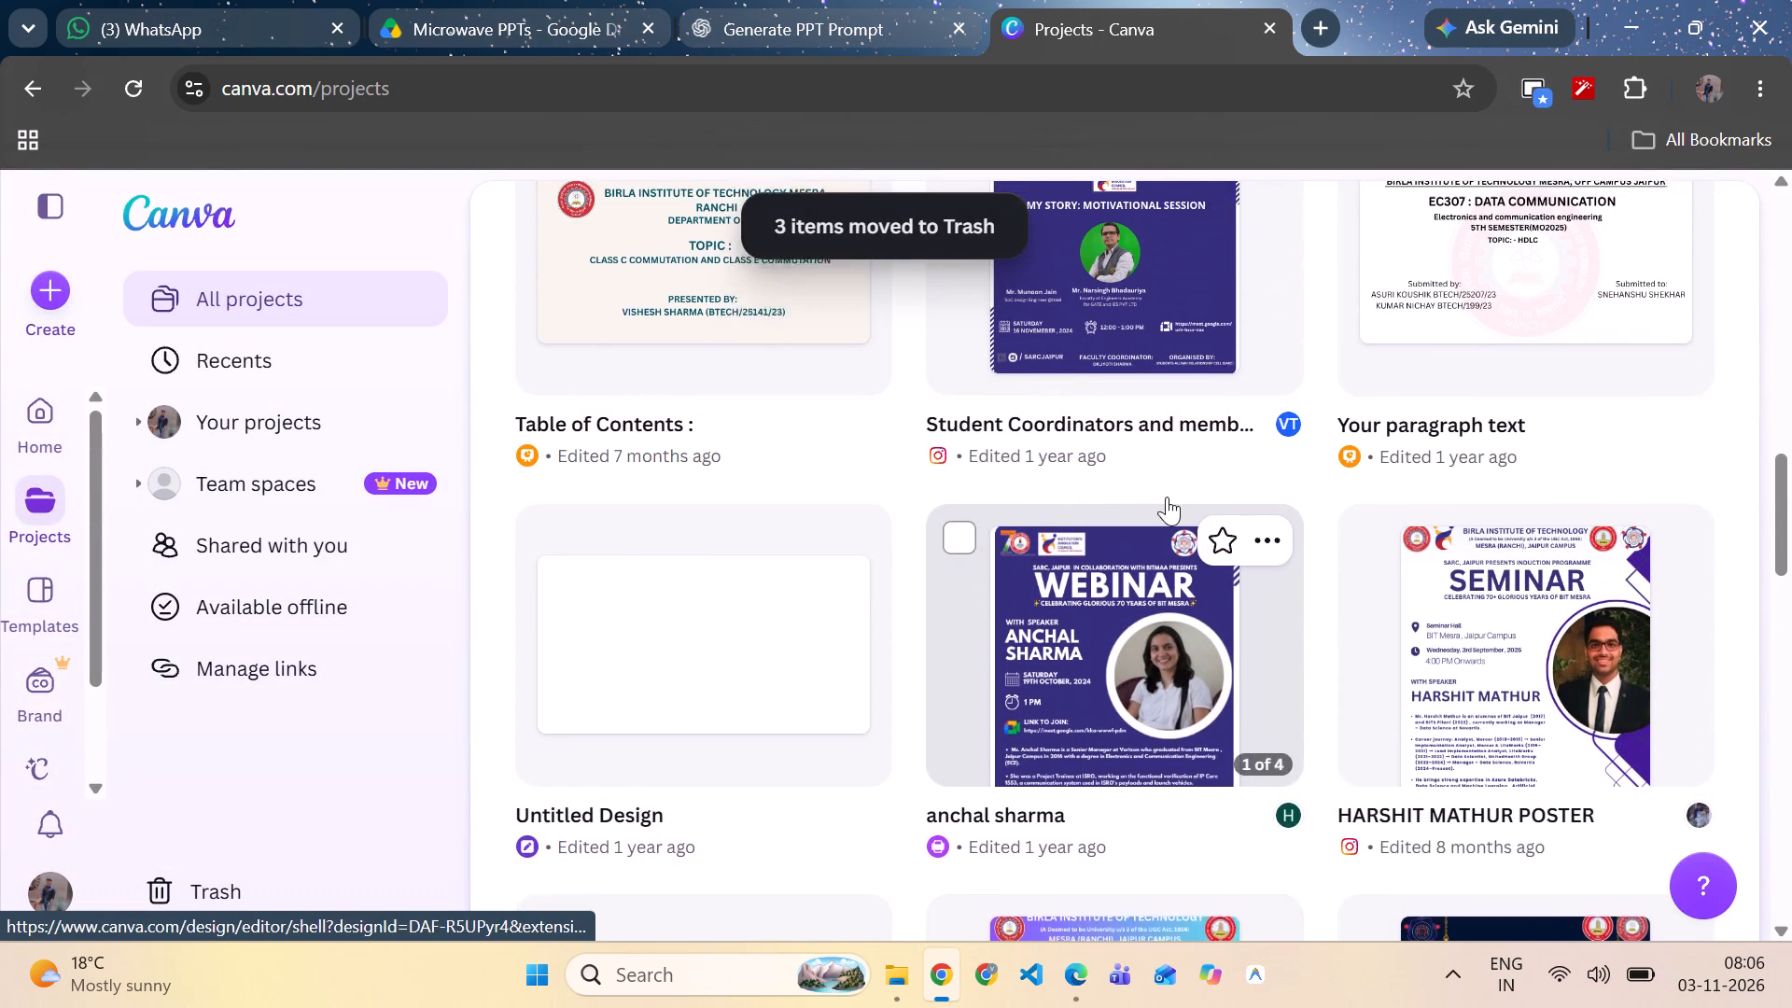
pyautogui.scroll(4, 1167, 497)
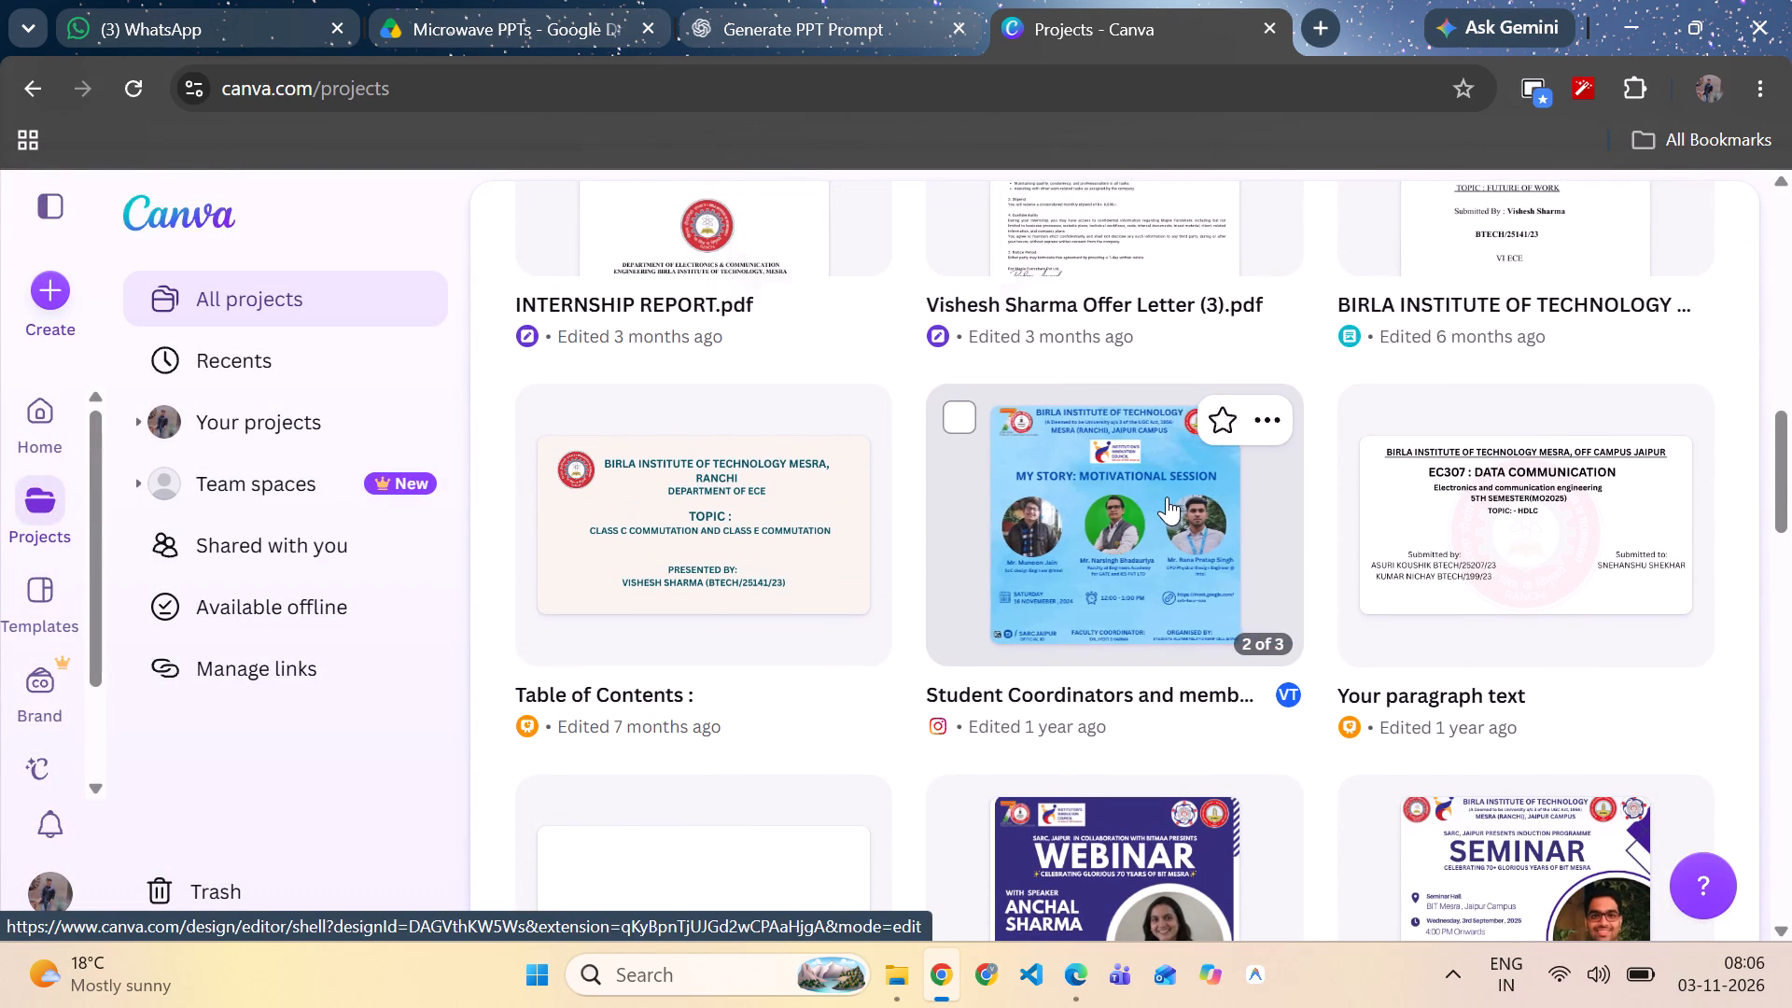
pyautogui.scroll(2, 1167, 497)
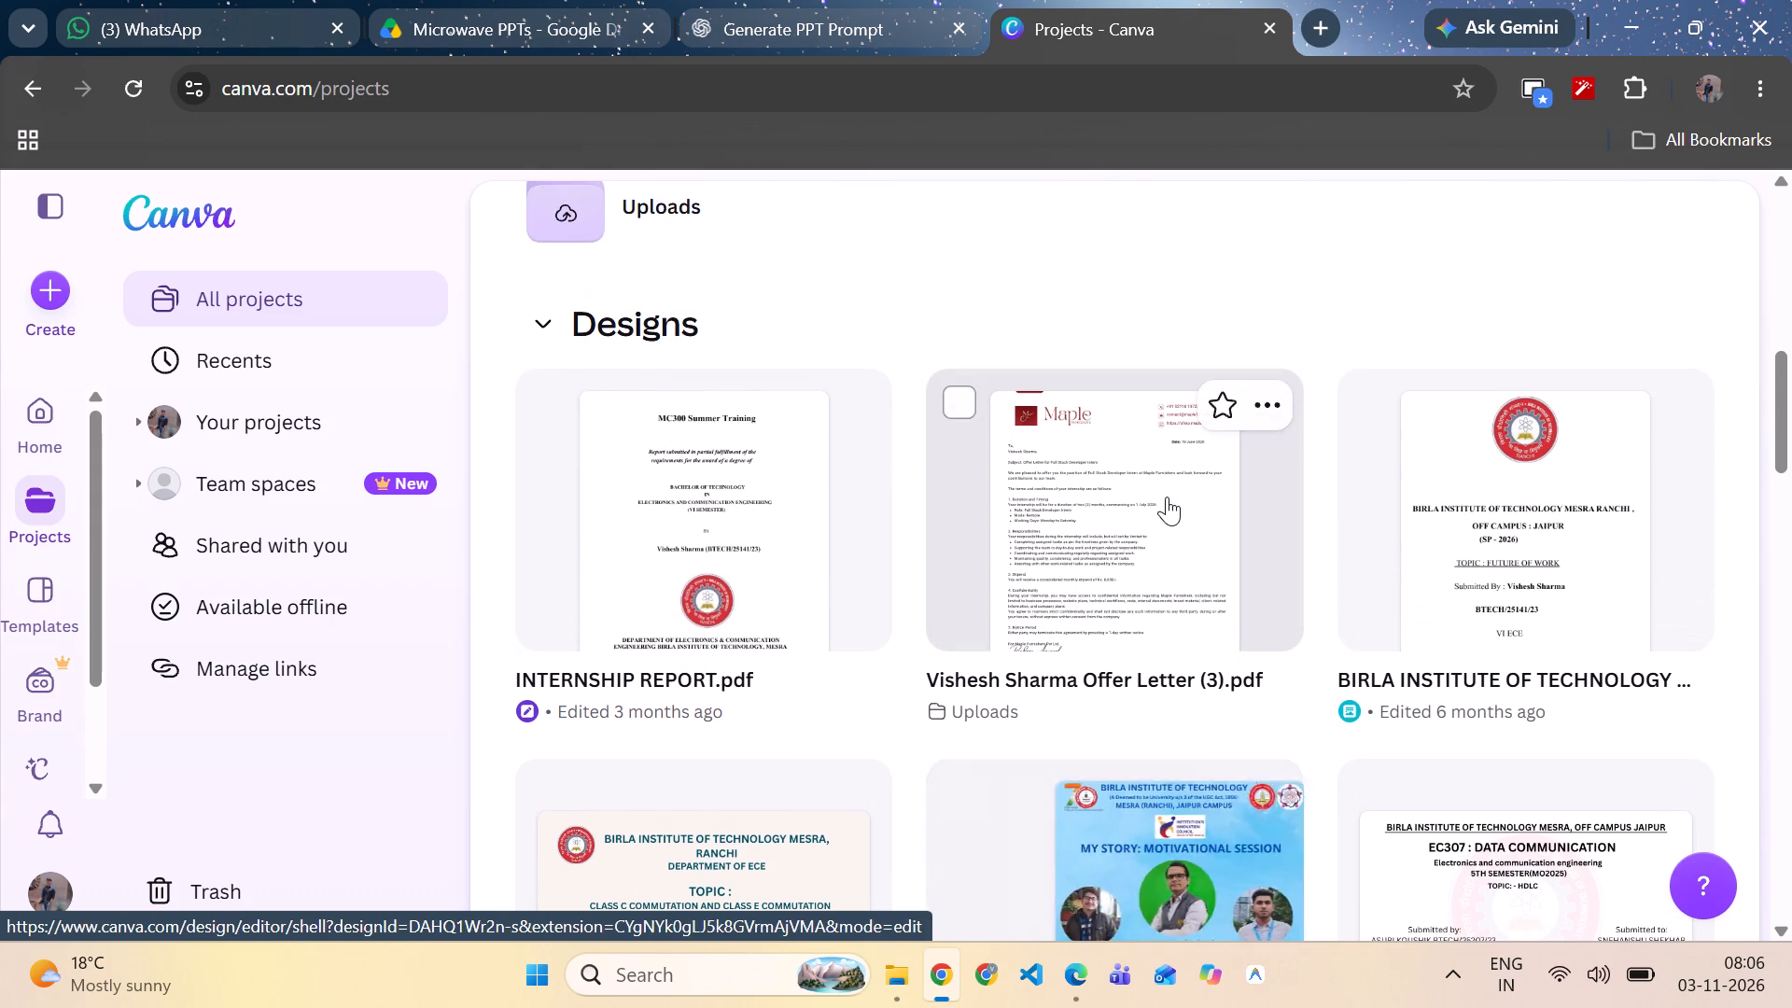
pyautogui.click(1536, 477)
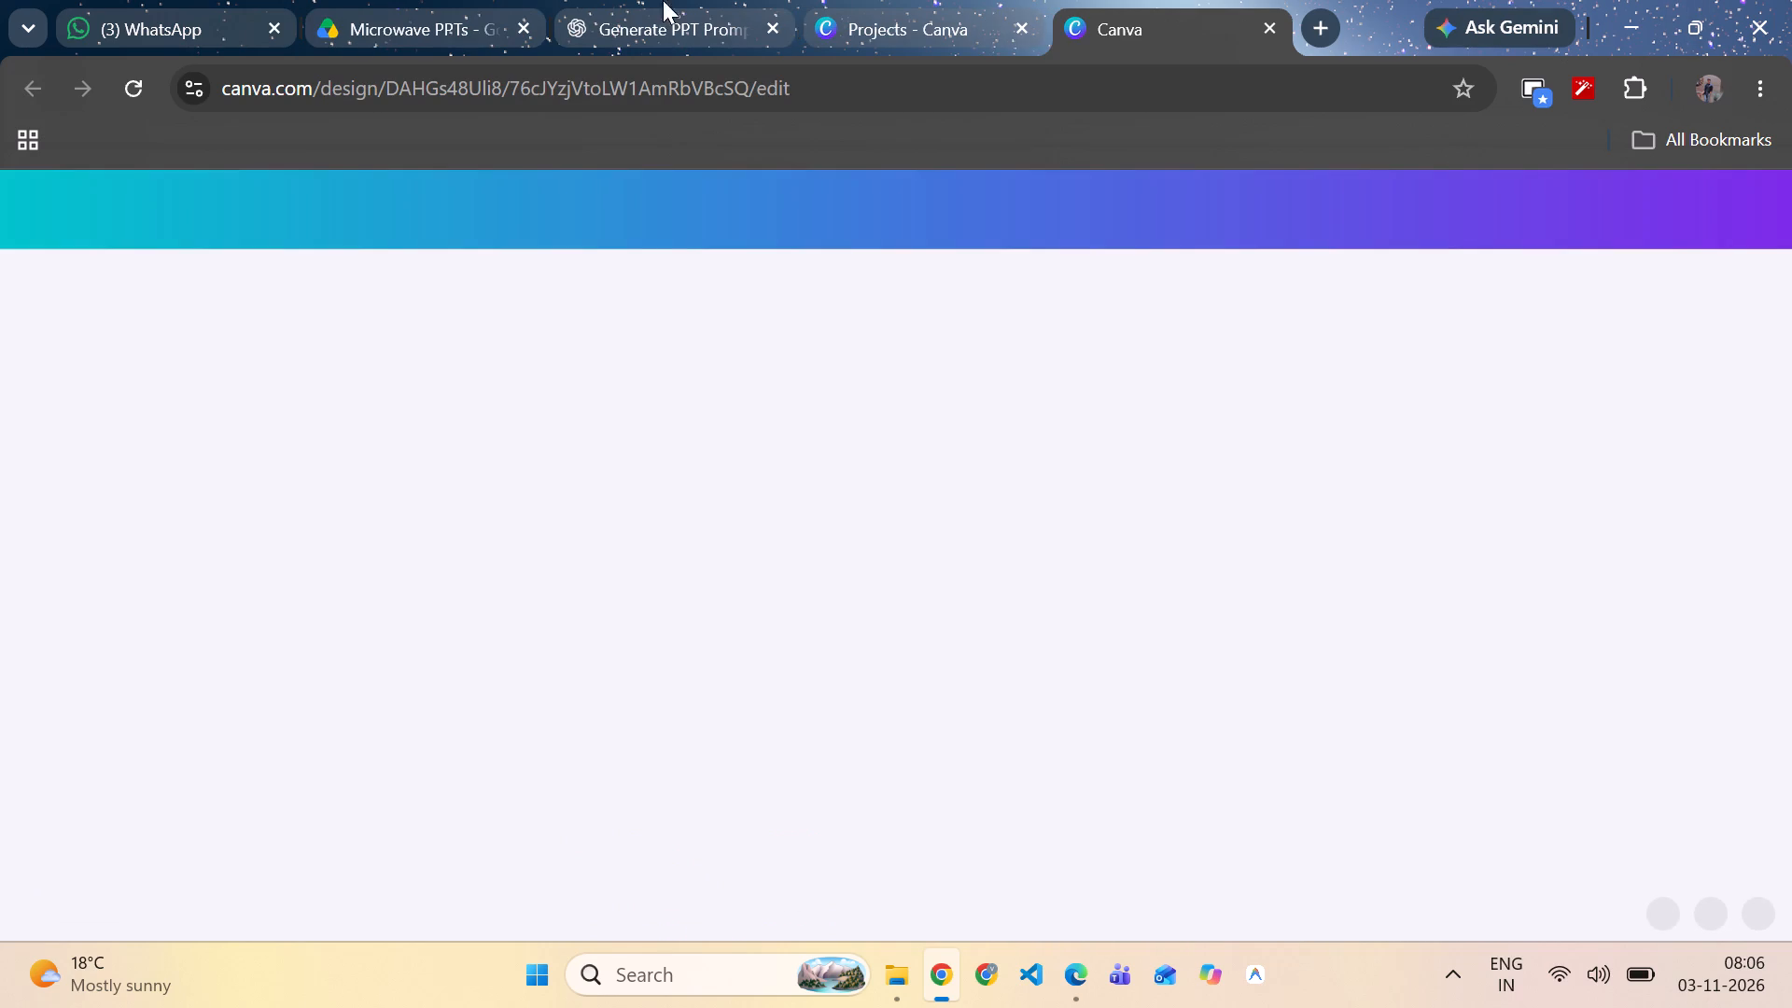
pyautogui.click(1267, 25)
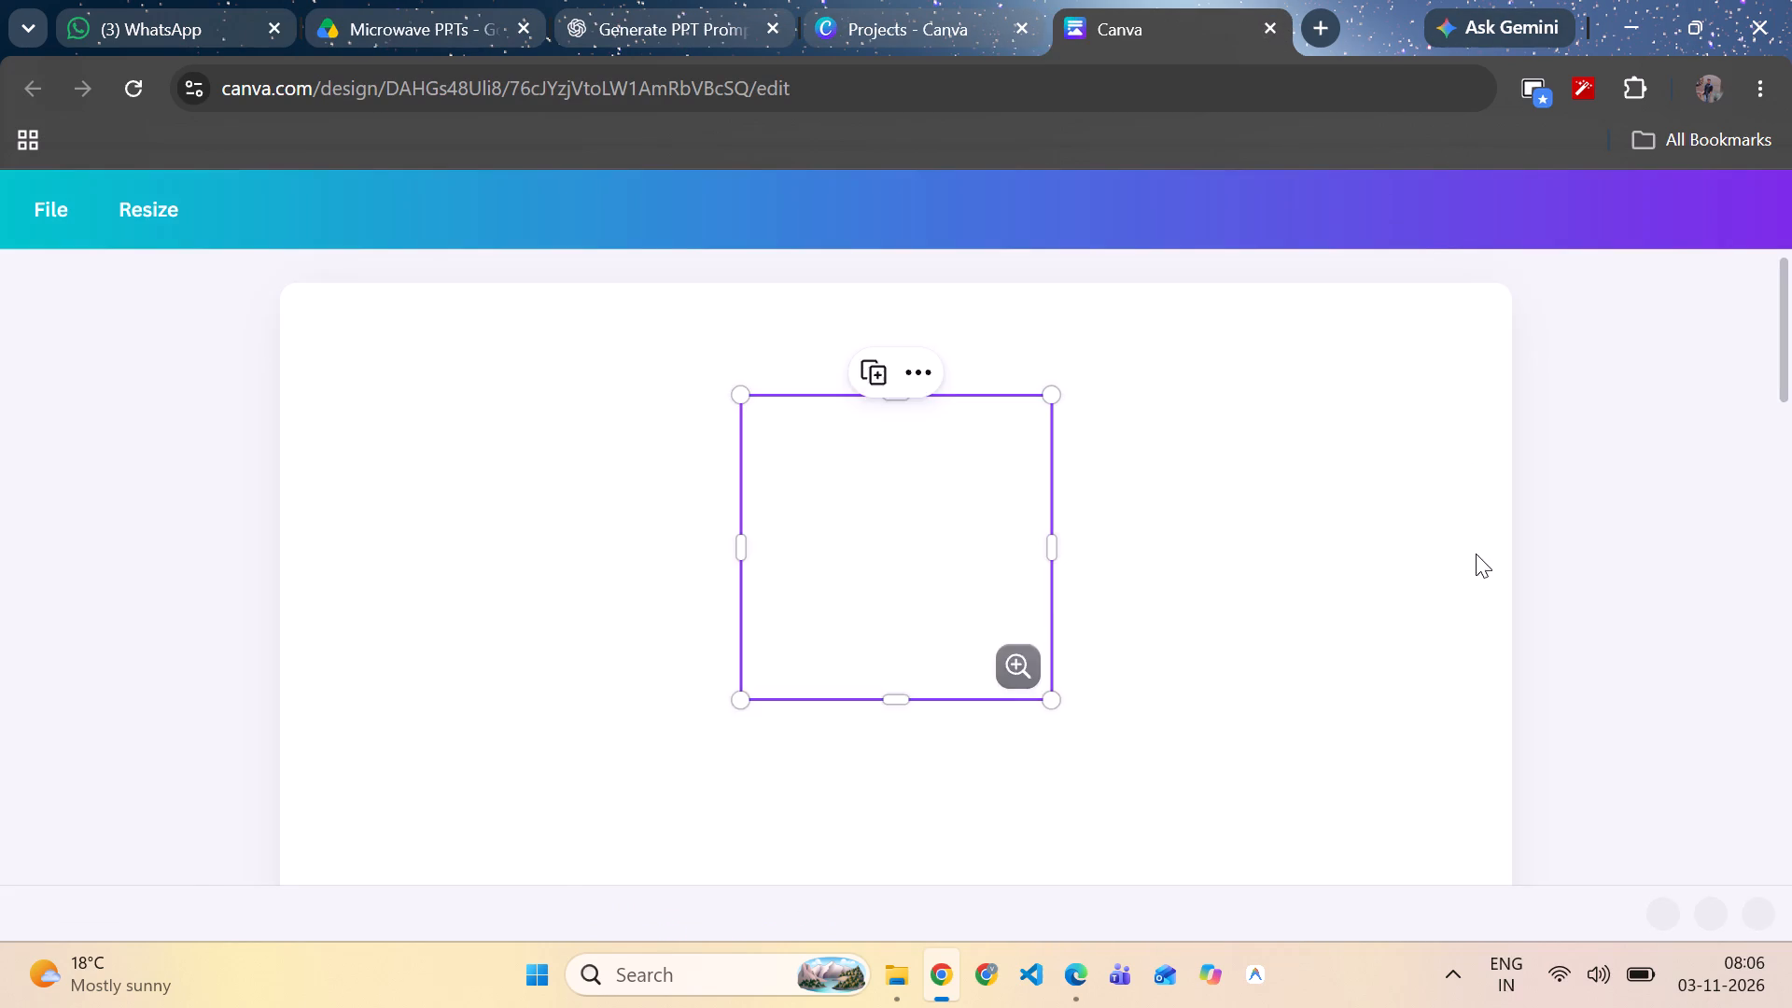
pyautogui.click(1362, 401)
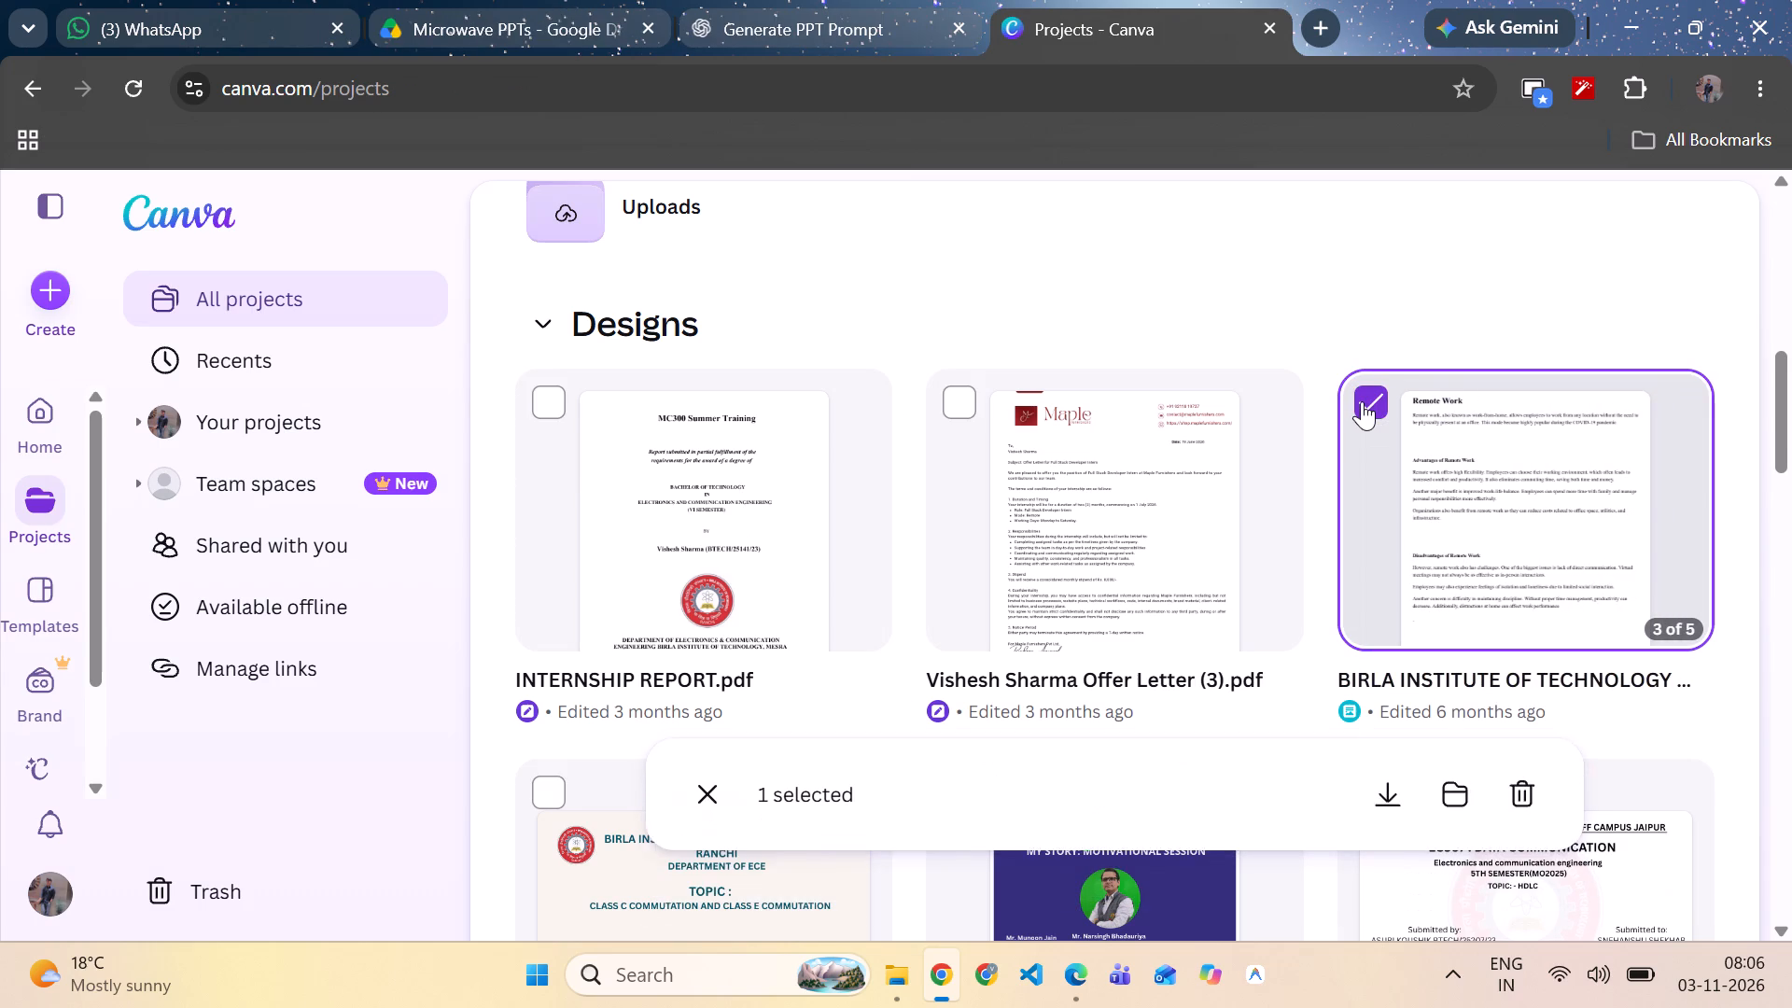
pyautogui.hotkey('shift', 'Right')
pyautogui.hotkey('shift', 'Right')
pyautogui.hotkey('shift', 'Right')
pyautogui.hotkey('shift', 'Right')
pyautogui.hotkey('shift', 'Right')
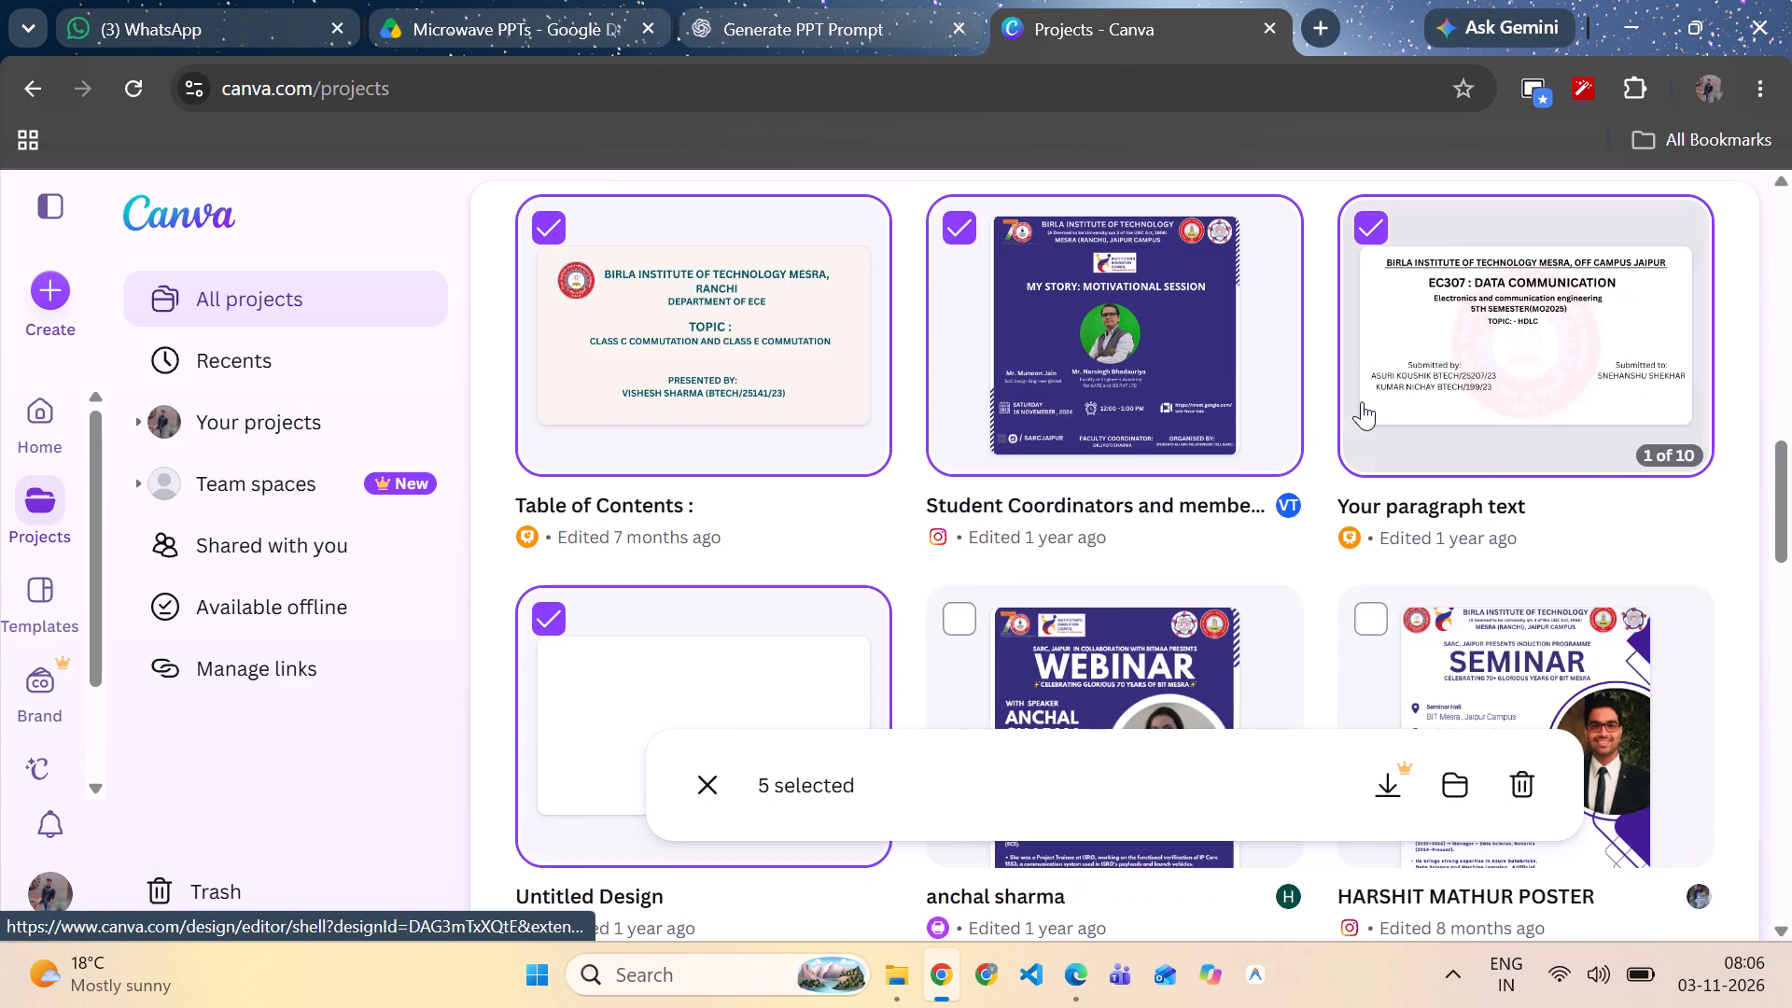
pyautogui.hotkey('shift', 'Right')
pyautogui.hotkey('shift', 'Right')
pyautogui.hotkey('shift', 'Right')
pyautogui.hotkey('shift', 'Right')
pyautogui.hotkey('shift', 'Right')
pyautogui.hotkey('shift', 'Right')
pyautogui.hotkey('shift', 'Right')
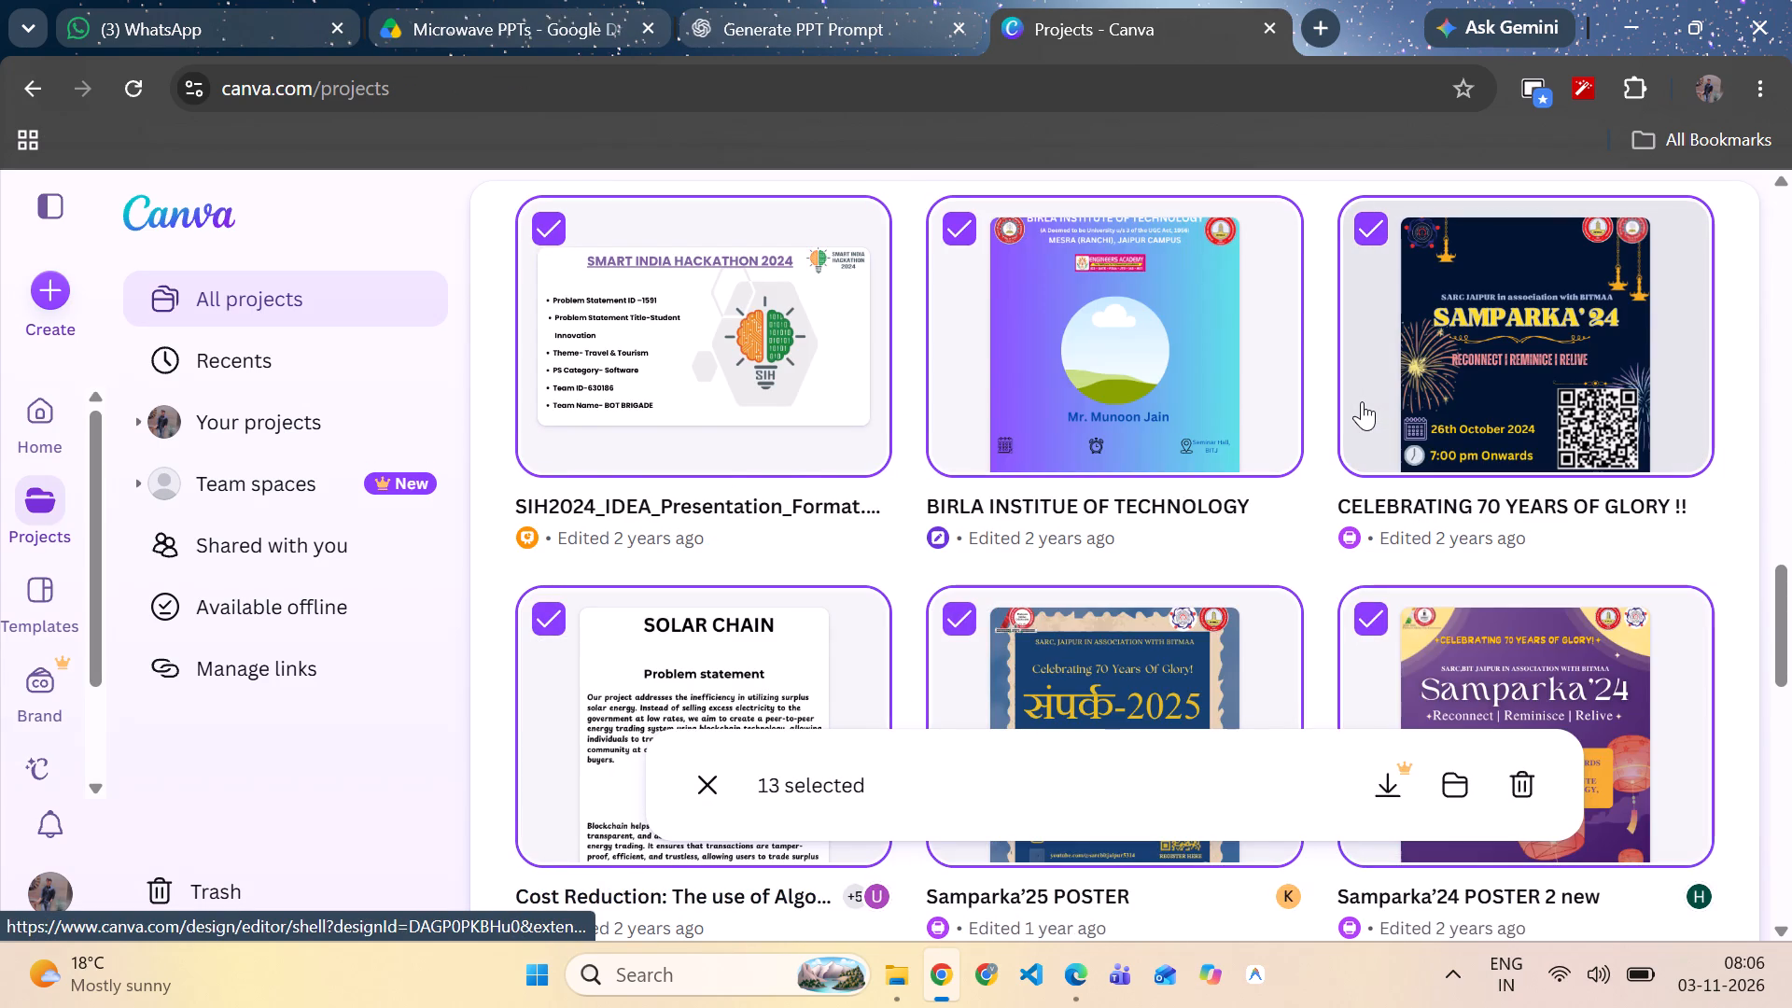
pyautogui.hotkey('shift', 'Right')
pyautogui.hotkey('shift', 'Right')
pyautogui.hotkey('shift', 'Right')
pyautogui.hotkey('shift', 'Right')
pyautogui.hotkey('shift', 'Right')
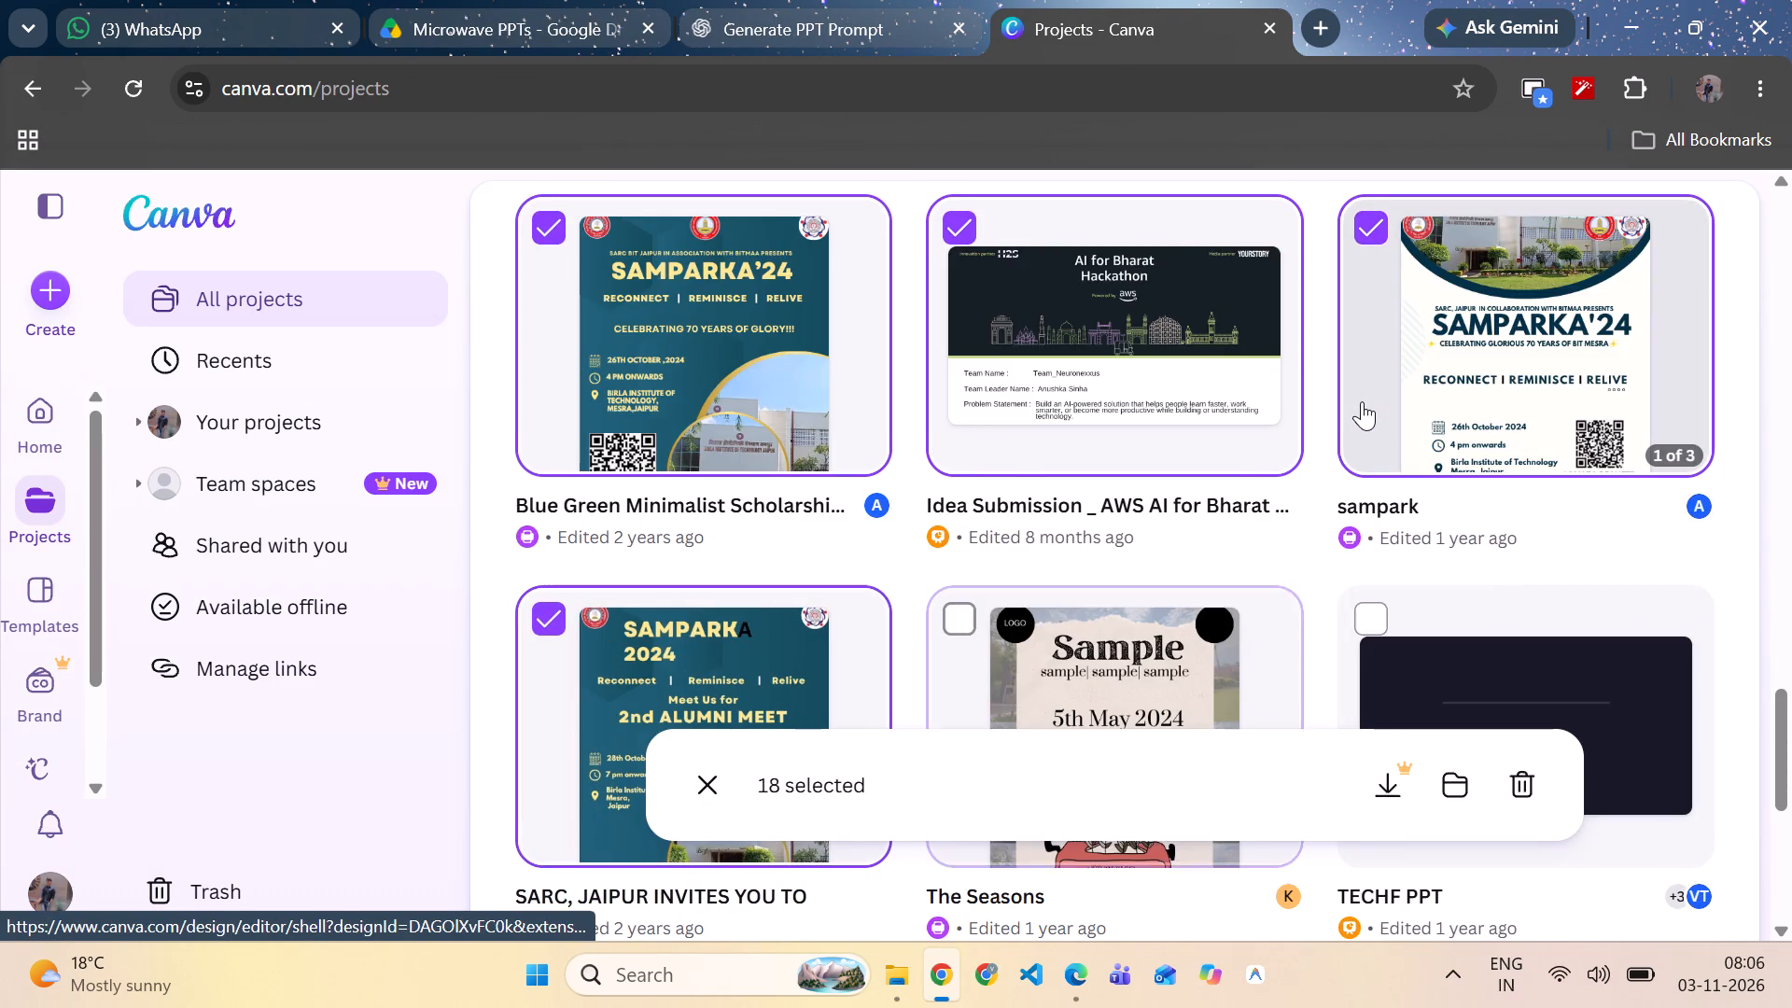
pyautogui.hotkey('shift', 'Right')
pyautogui.hotkey('shift', 'Right')
pyautogui.hotkey('shift', 'Right')
pyautogui.hotkey('shift', 'Right')
pyautogui.hotkey('shift', 'Right')
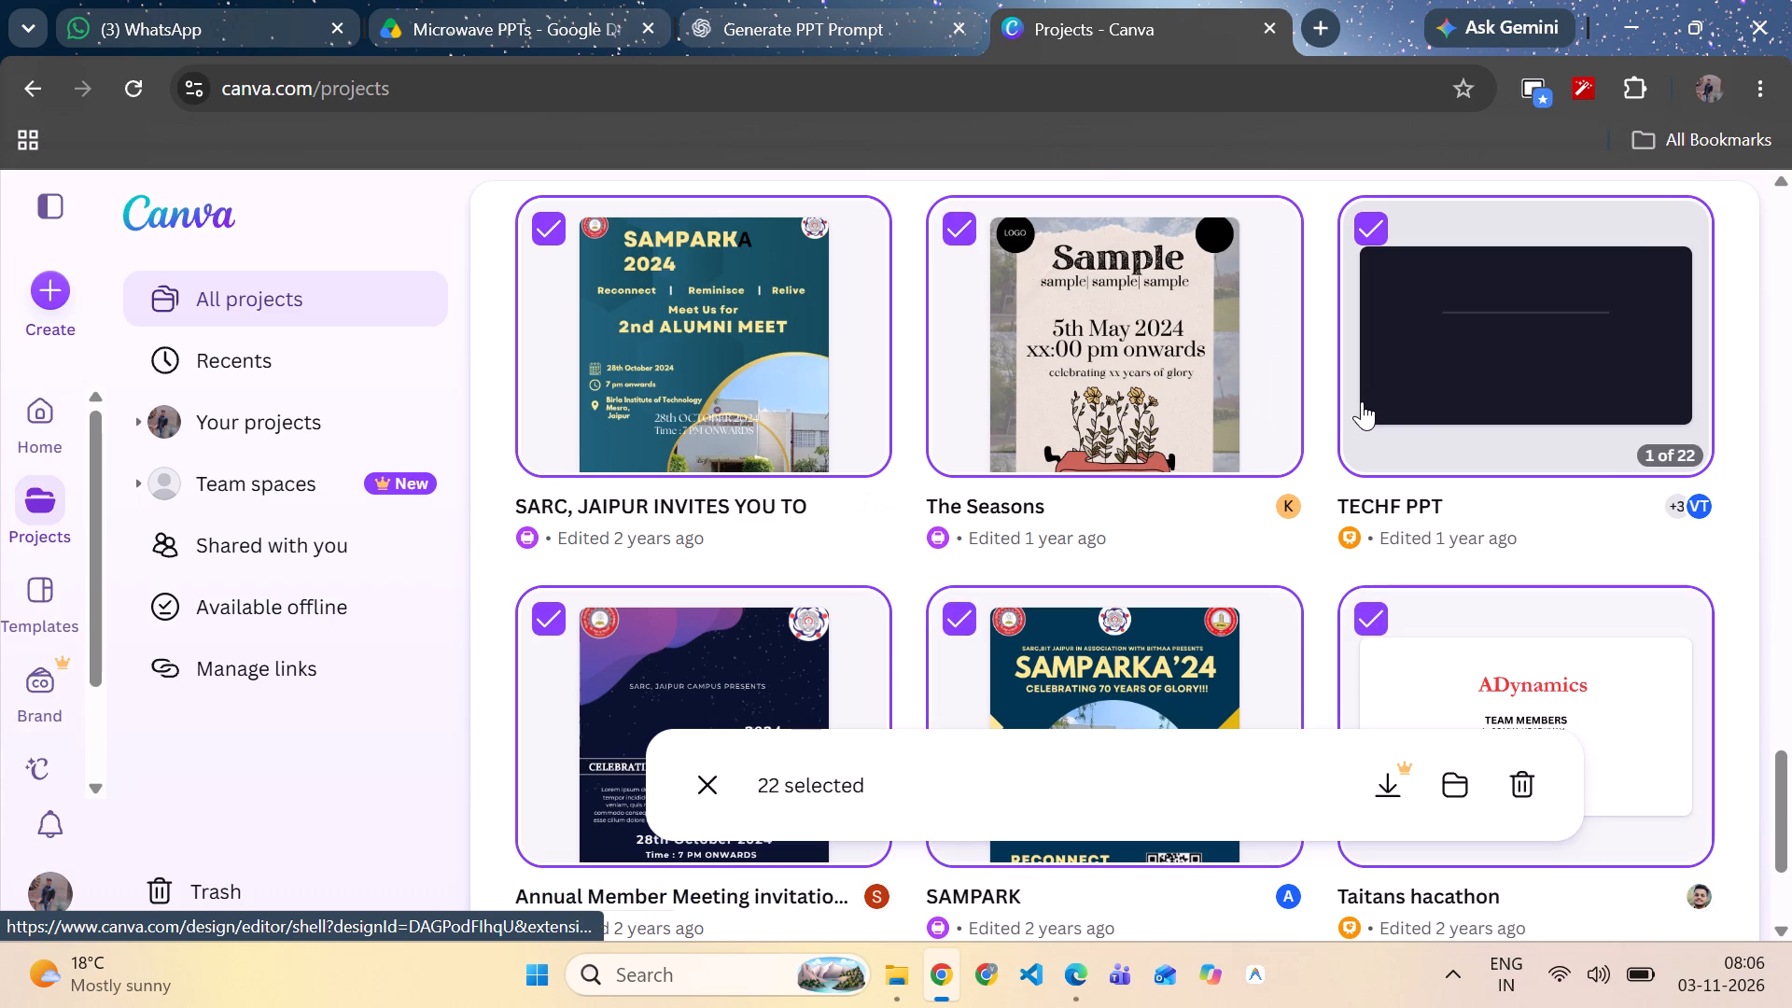
pyautogui.click(1527, 789)
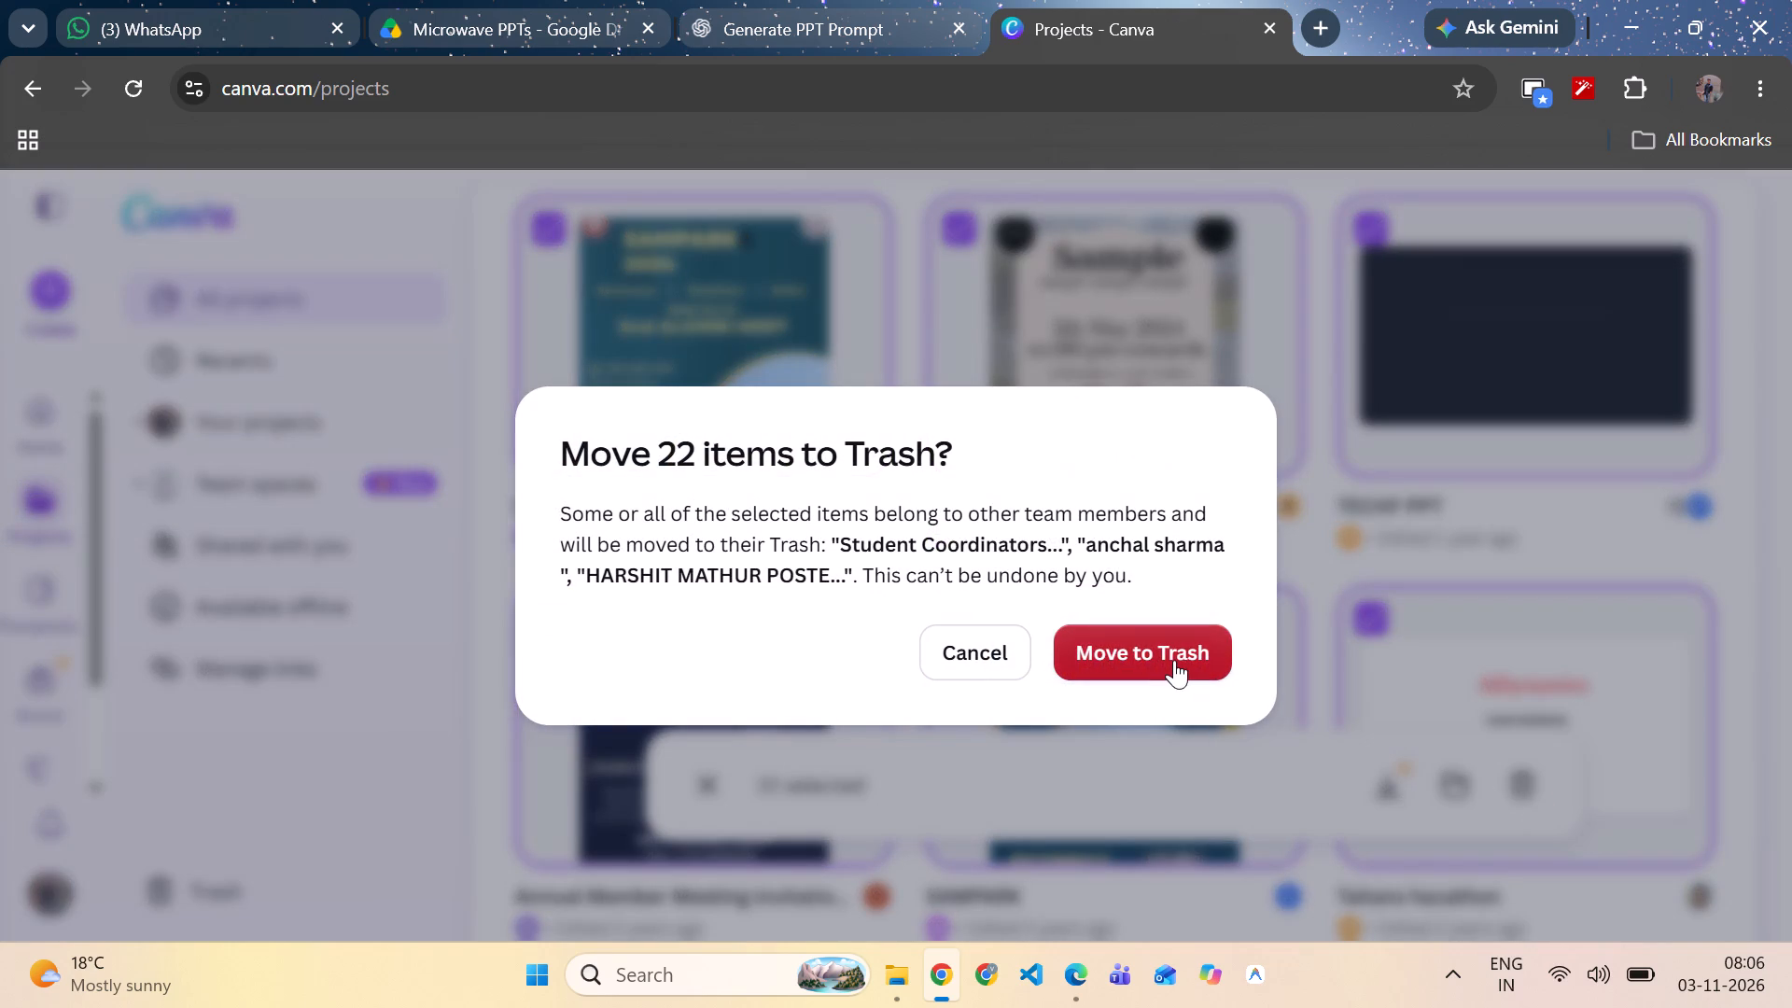
pyautogui.click(1159, 651)
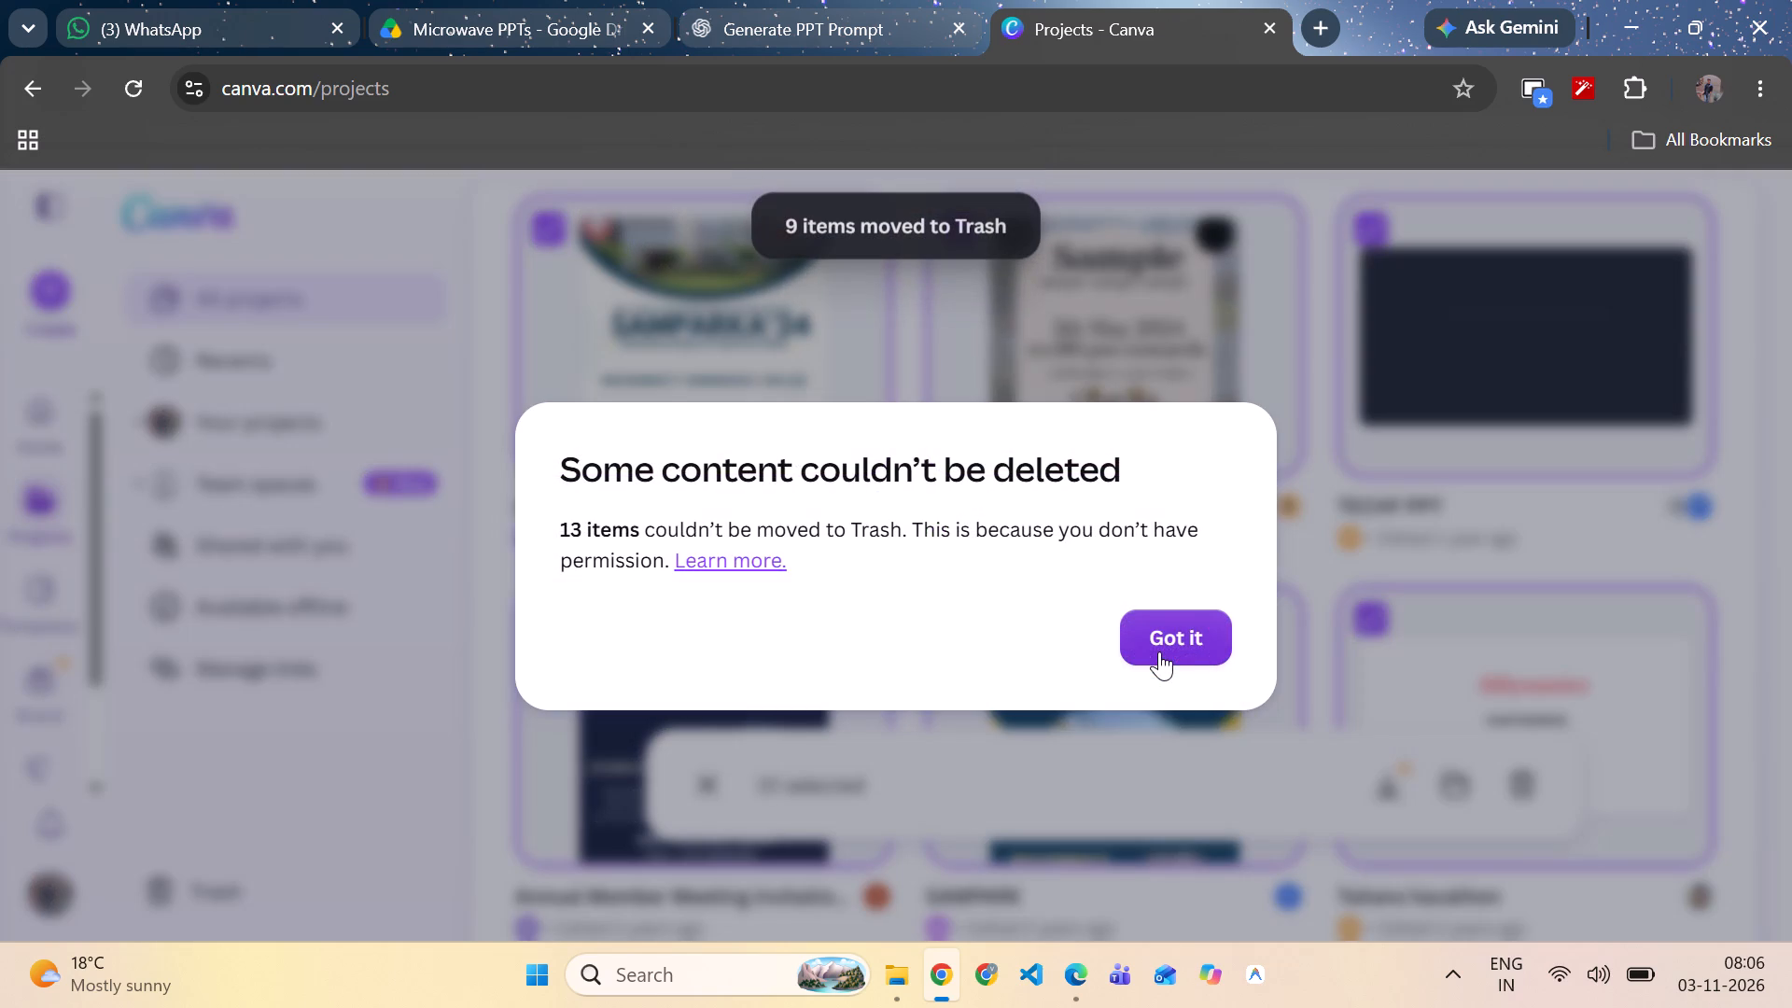
pyautogui.click(1169, 637)
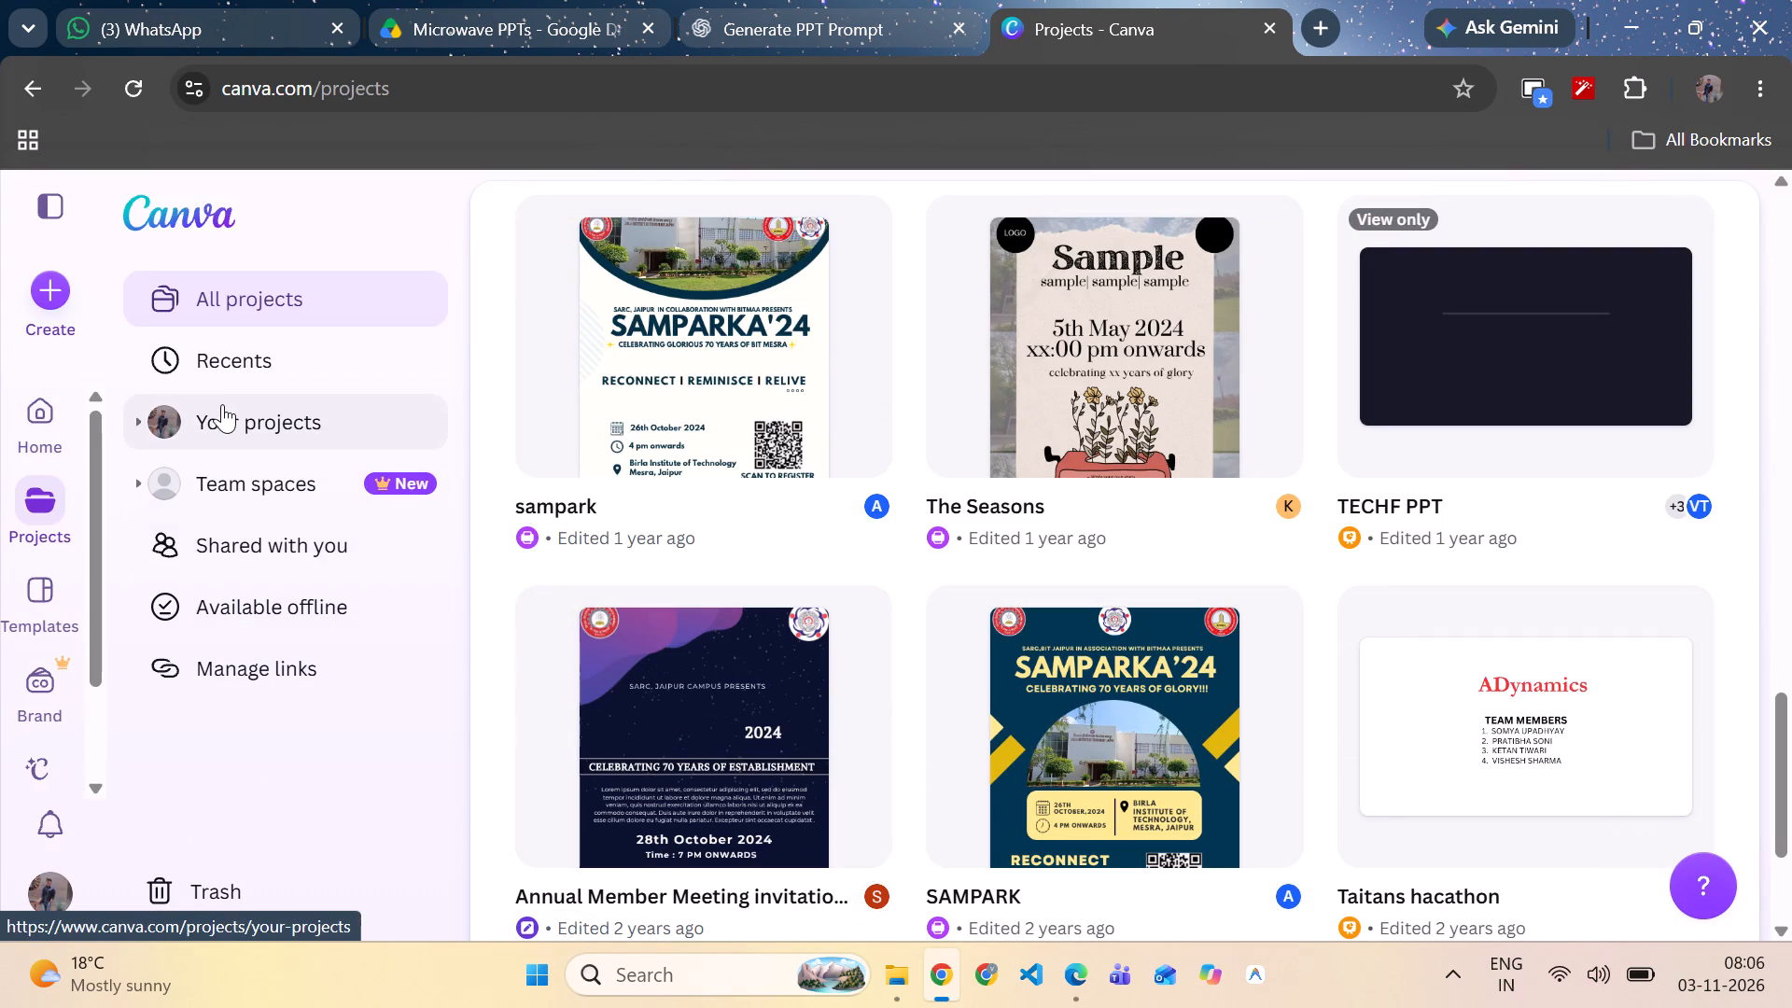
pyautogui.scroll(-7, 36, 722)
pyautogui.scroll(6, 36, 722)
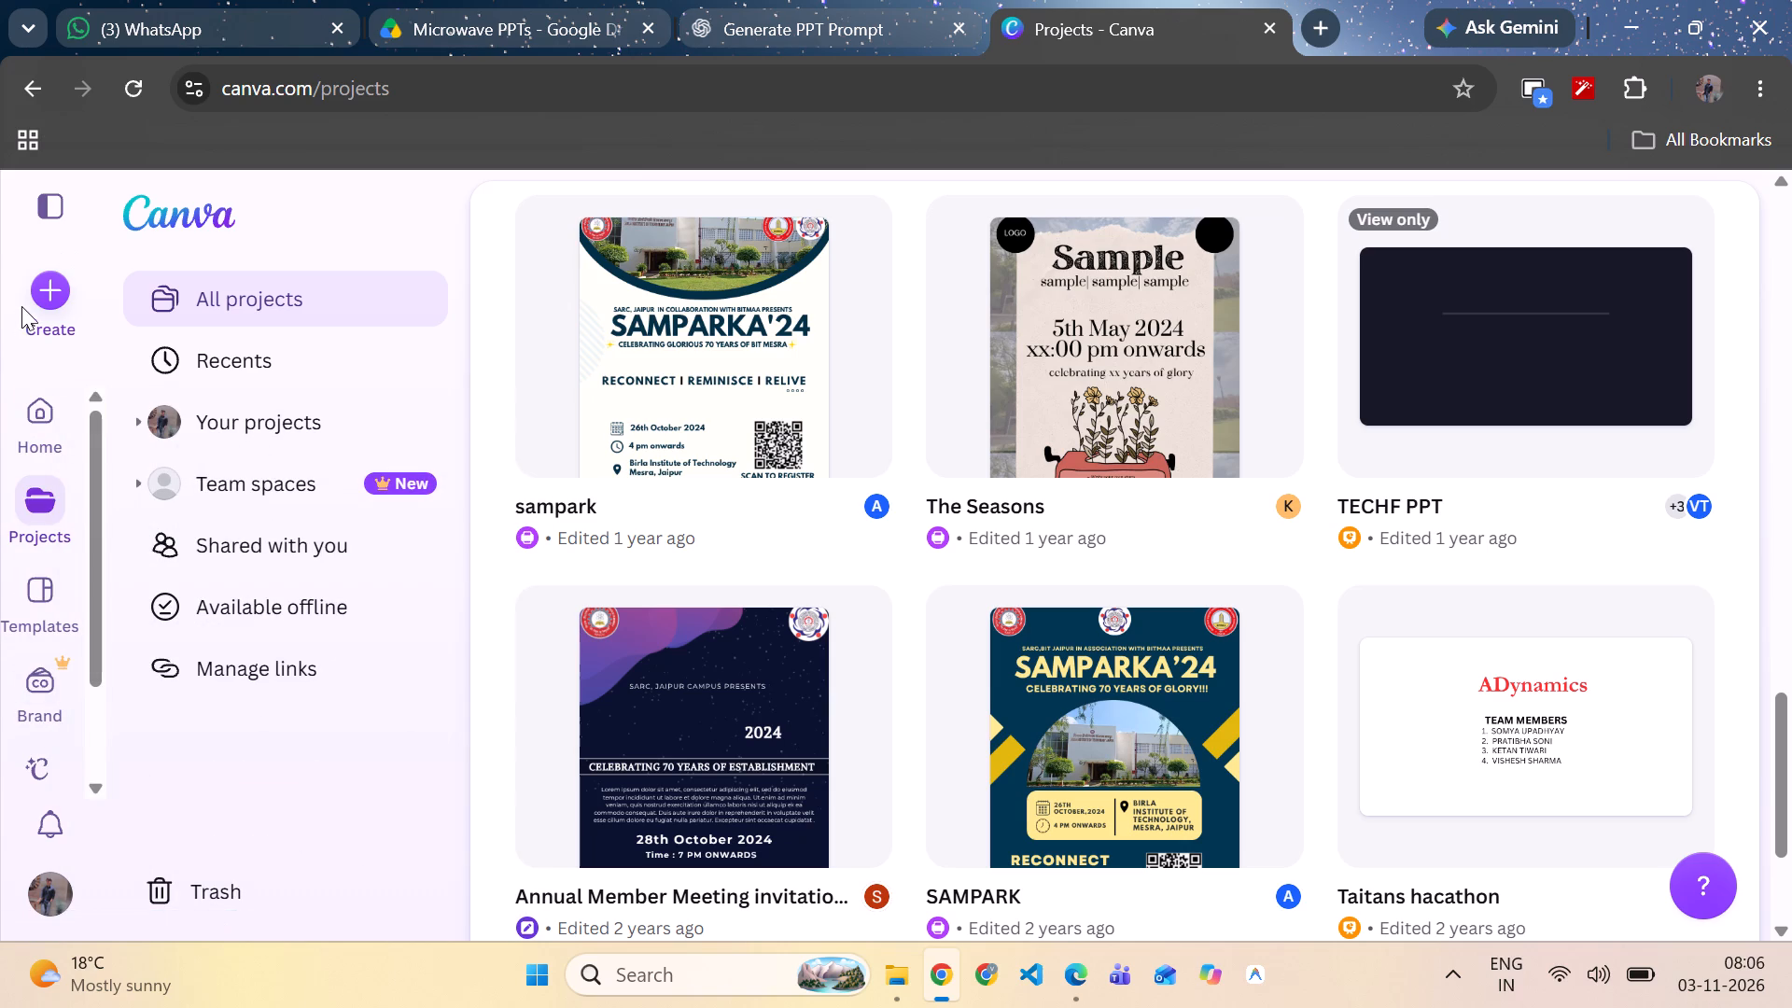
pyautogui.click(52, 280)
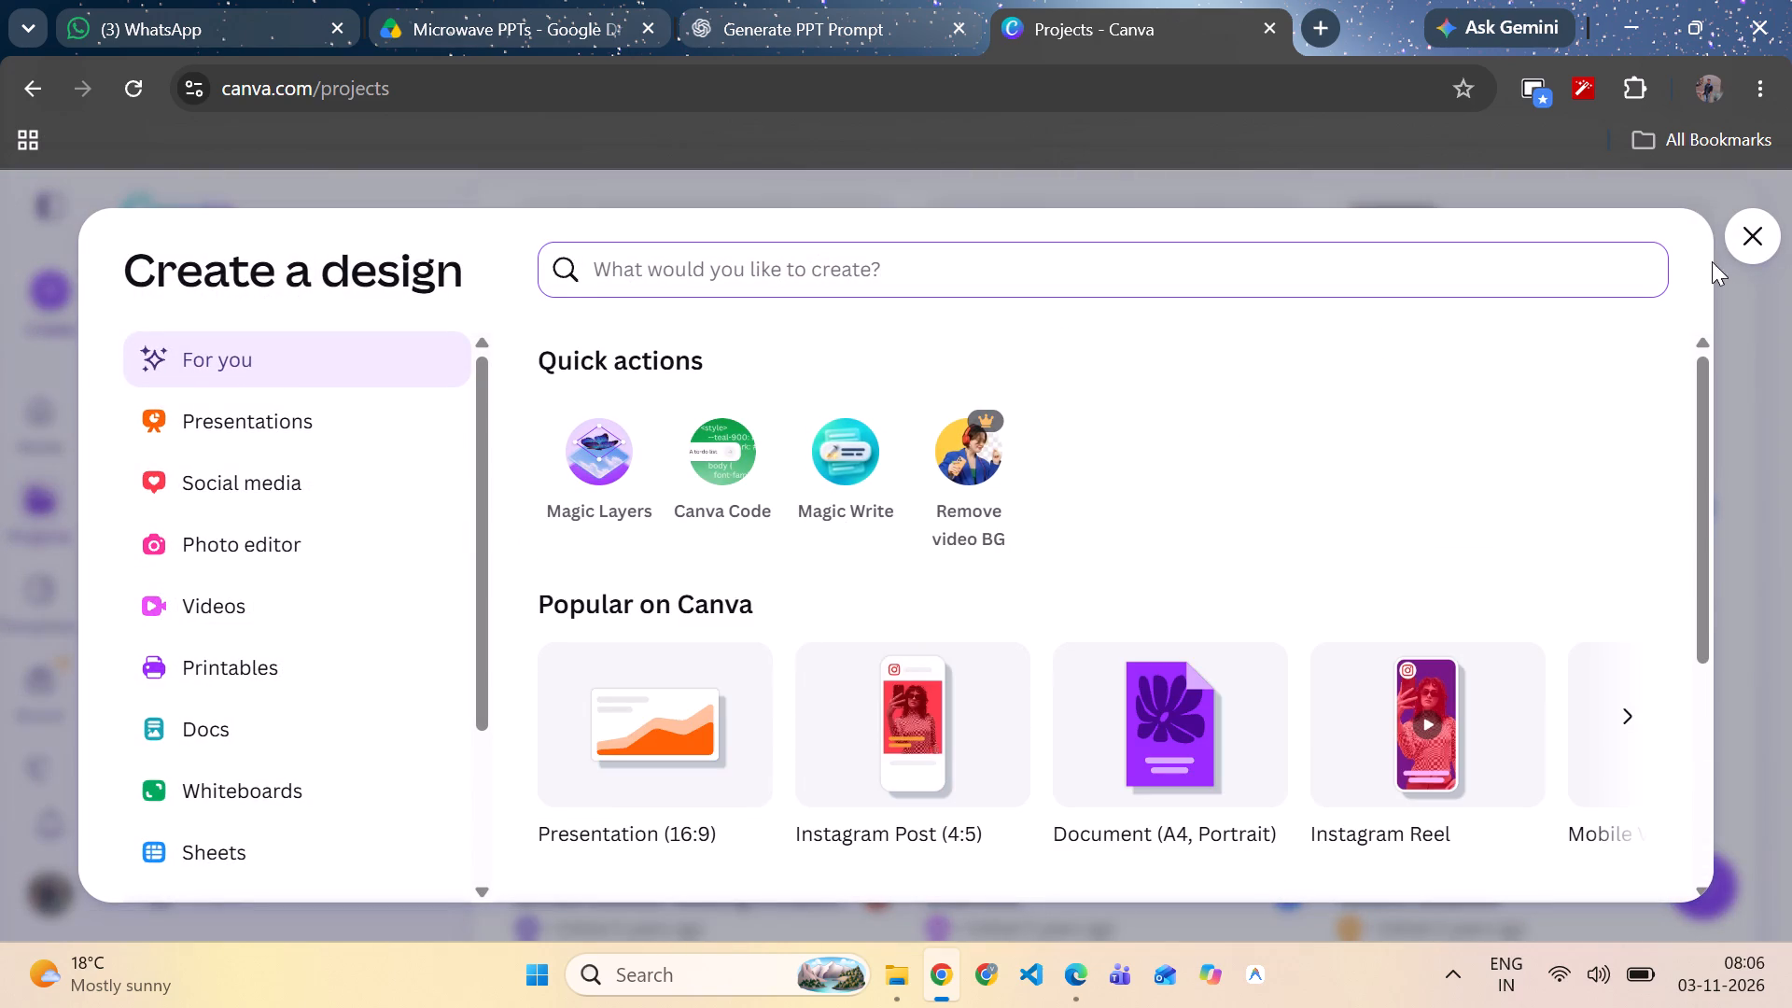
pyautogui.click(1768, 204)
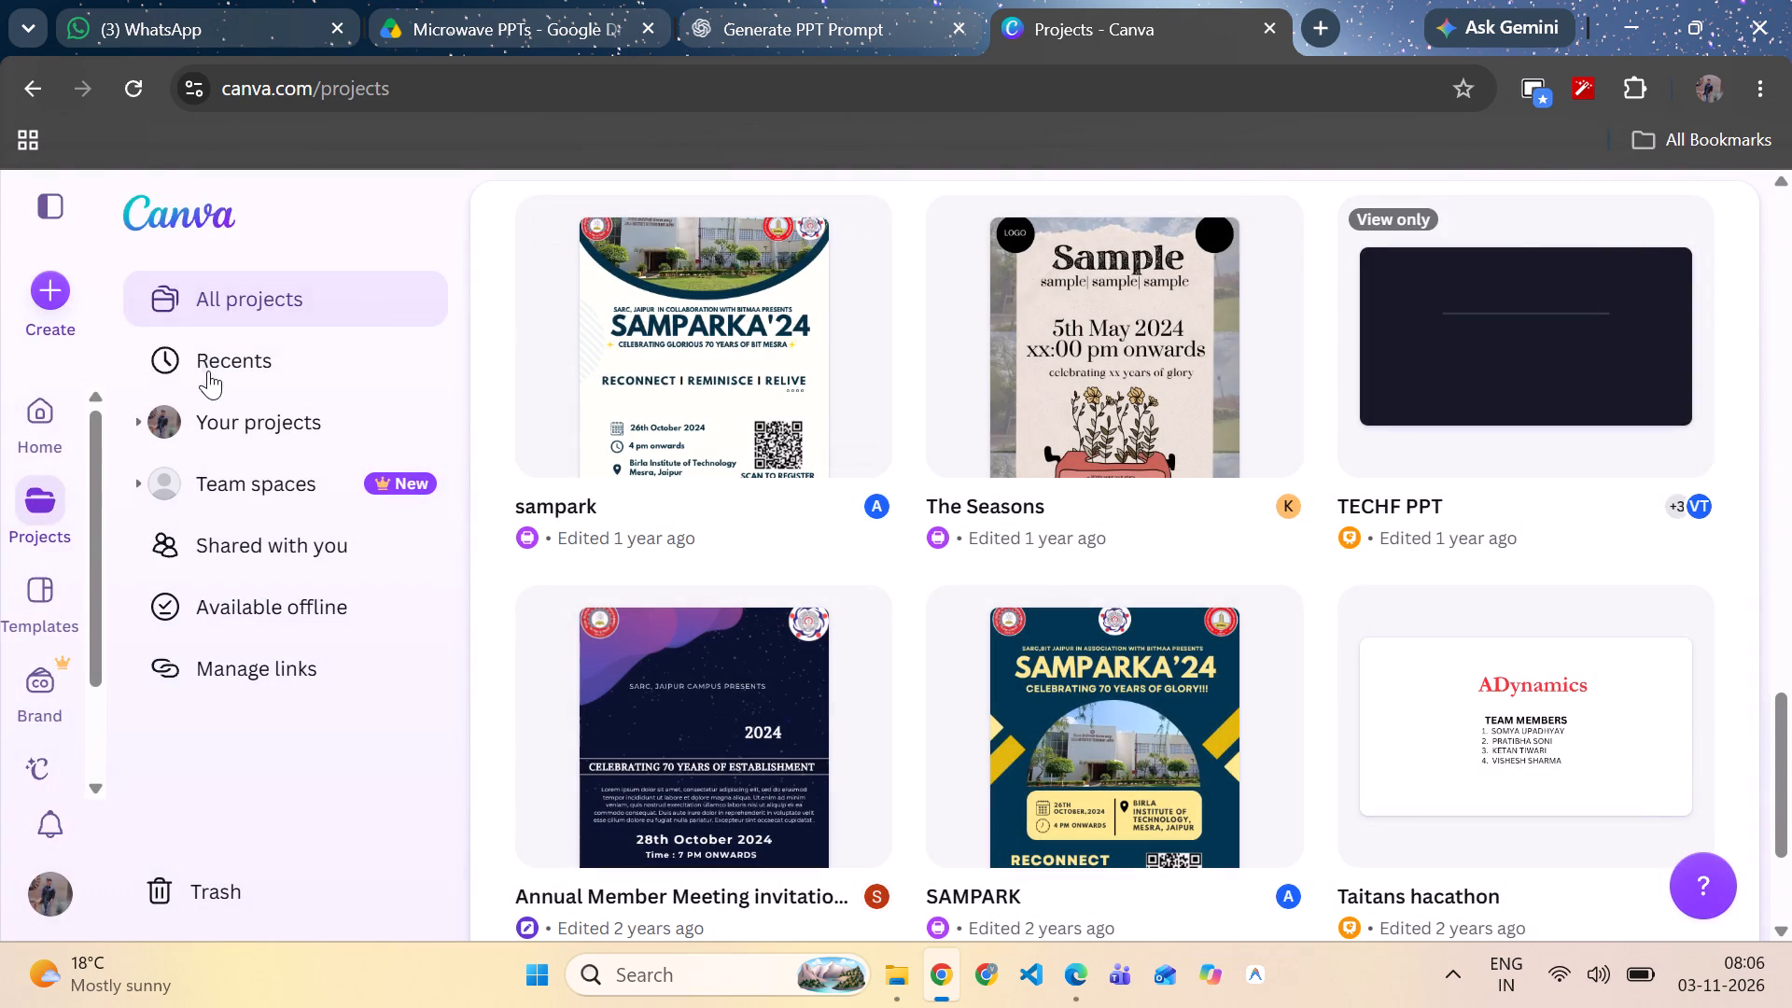
# Open the Canva home page and look over the available design types and the recent designs.
pyautogui.click(18, 427)
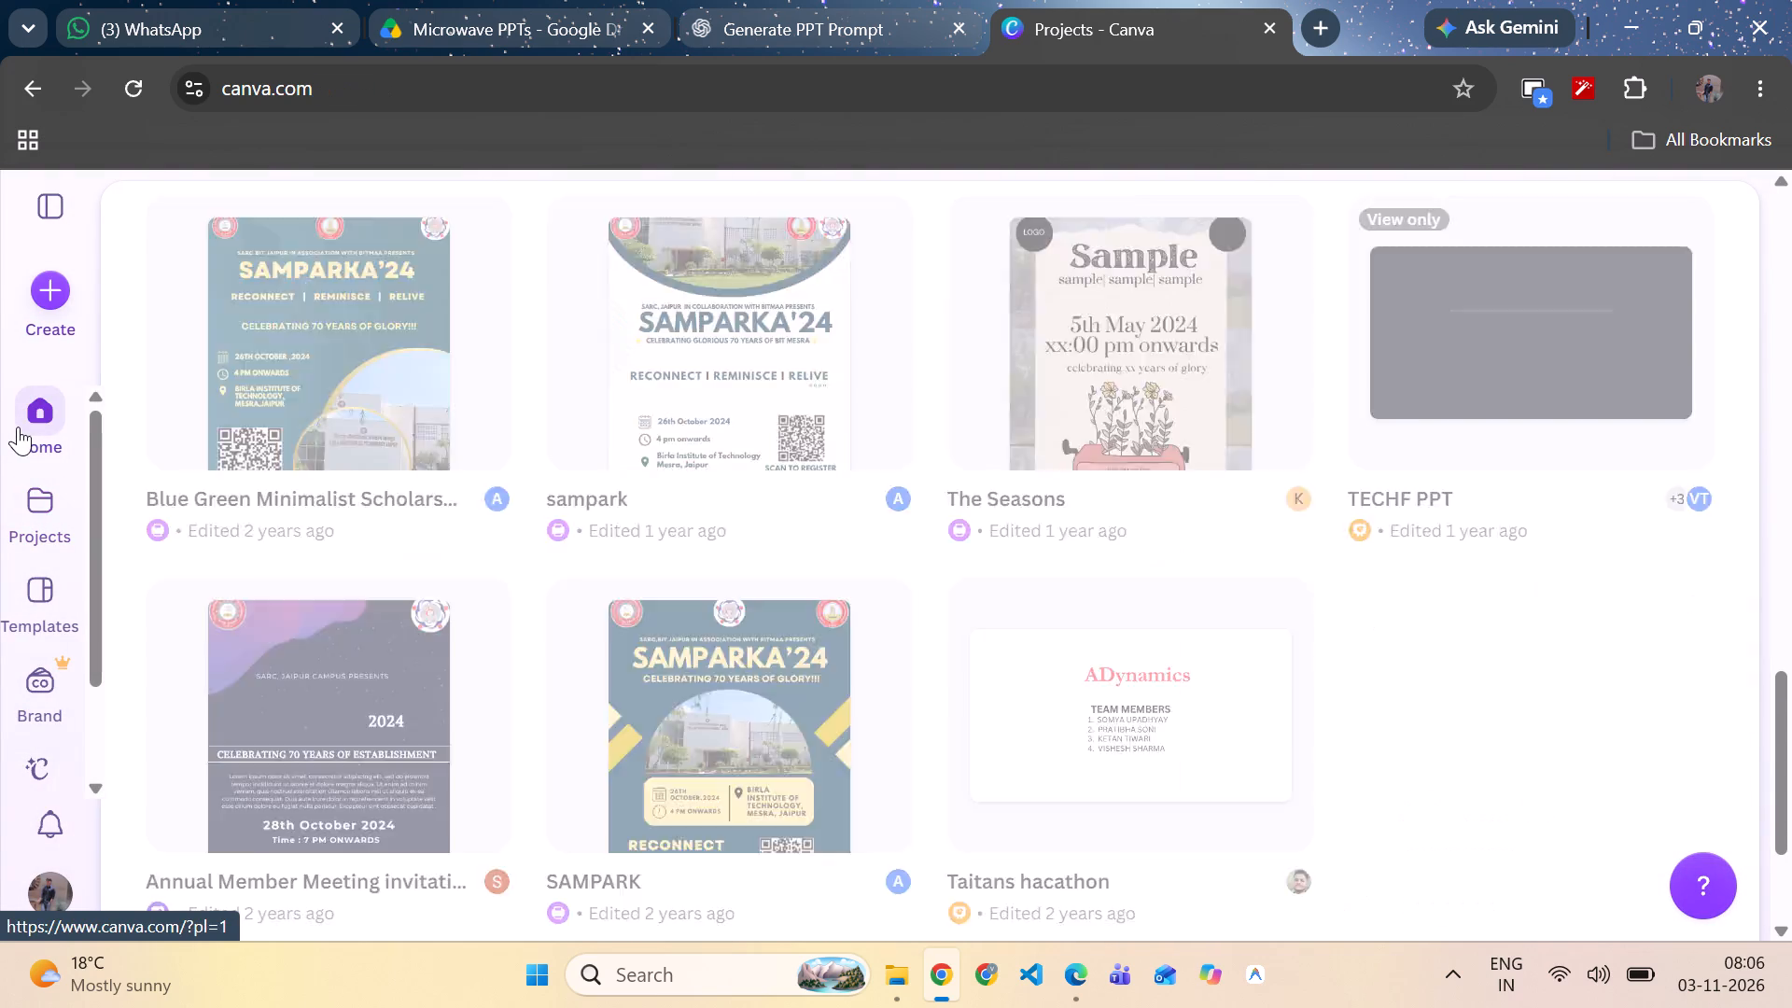
pyautogui.scroll(7, 975, 565)
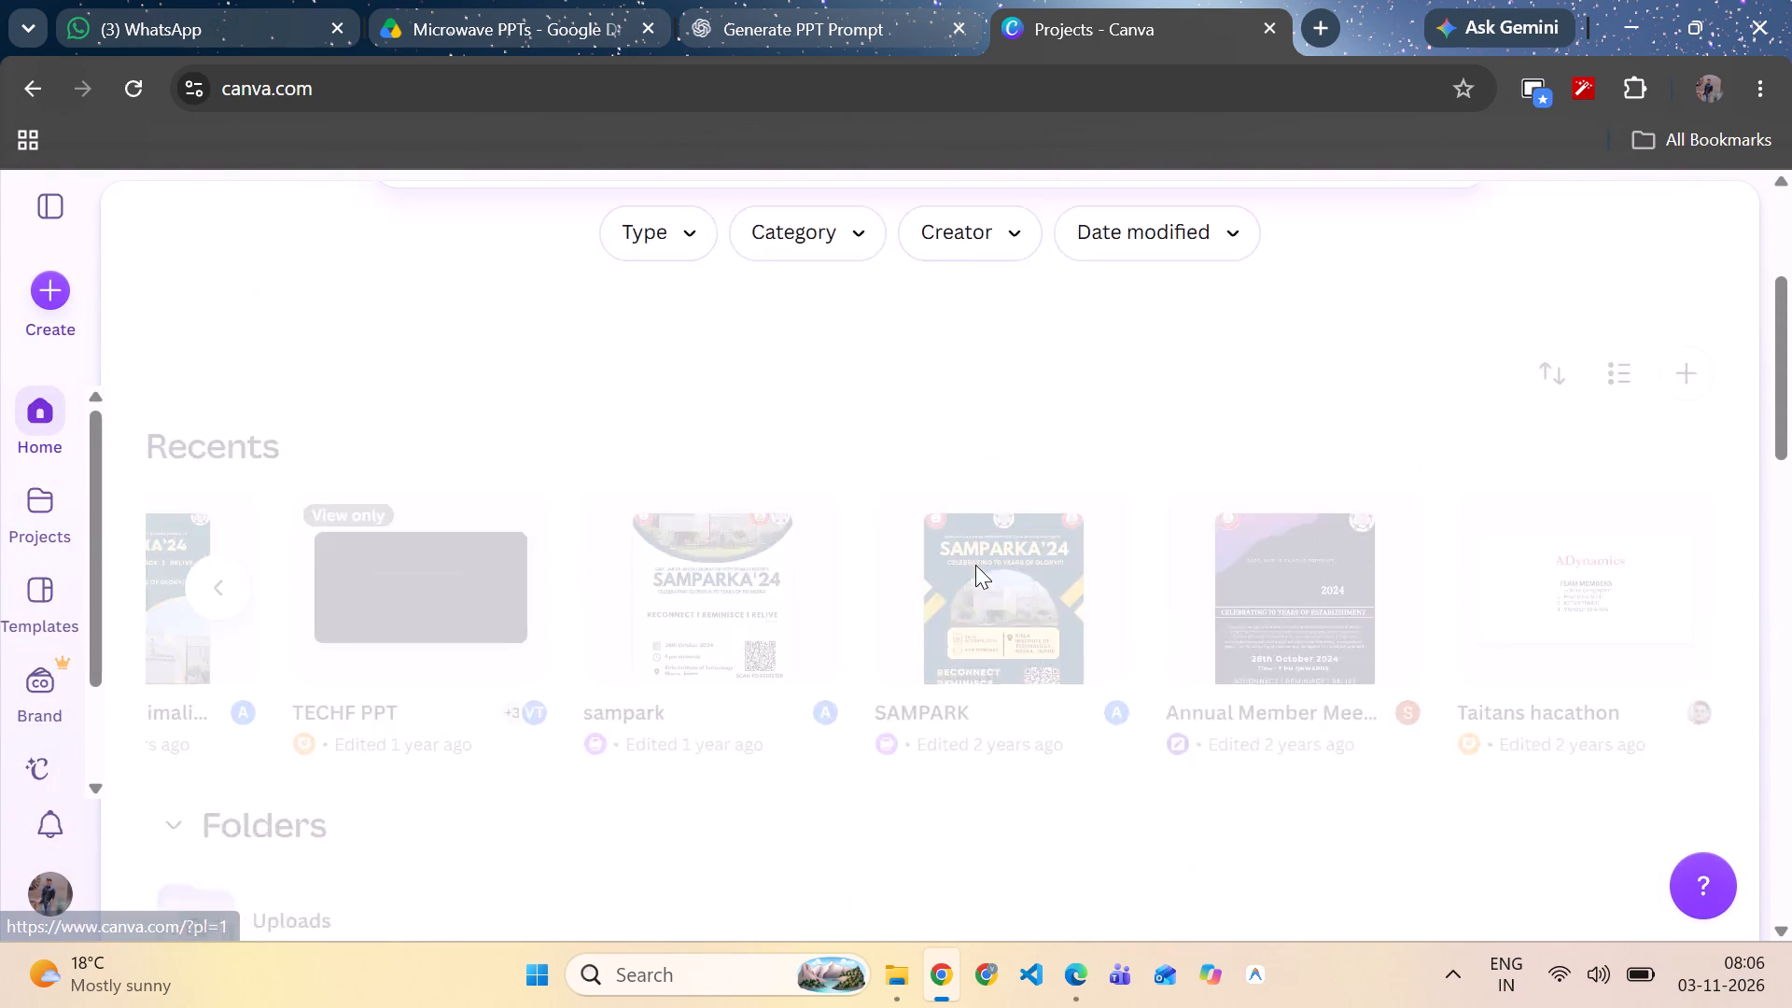
pyautogui.scroll(9, 975, 565)
pyautogui.scroll(-1, 1519, 628)
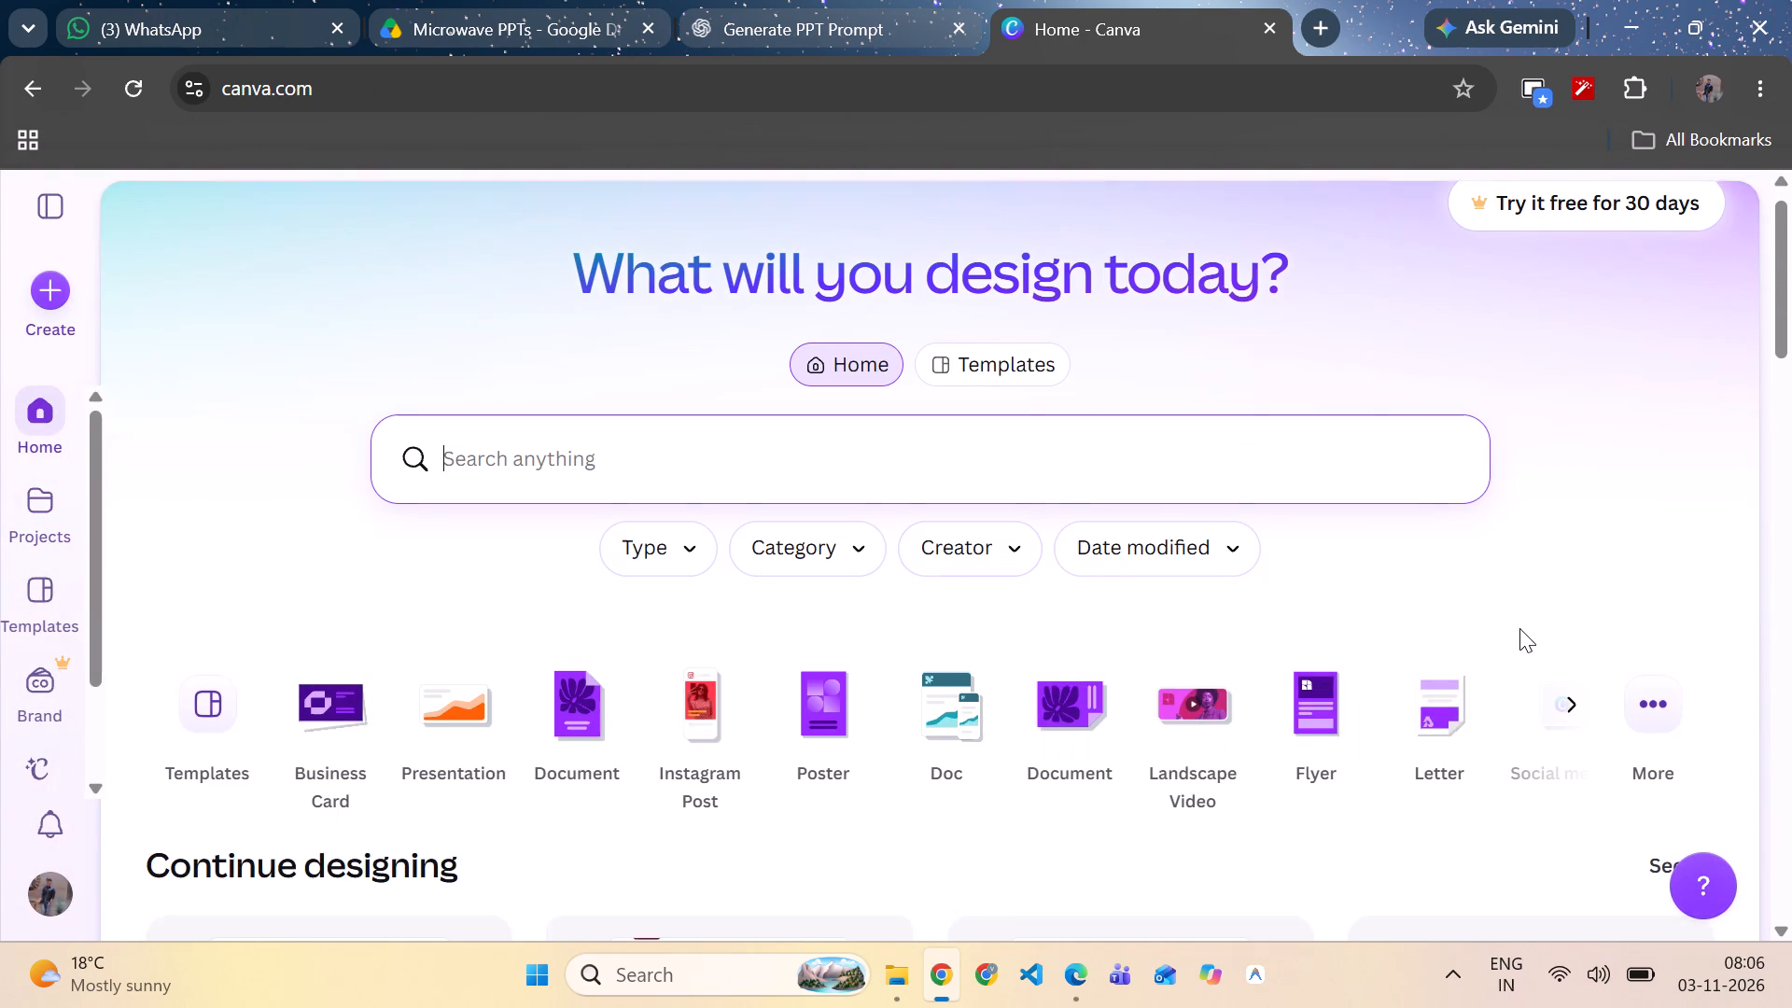
pyautogui.scroll(-6, 1519, 628)
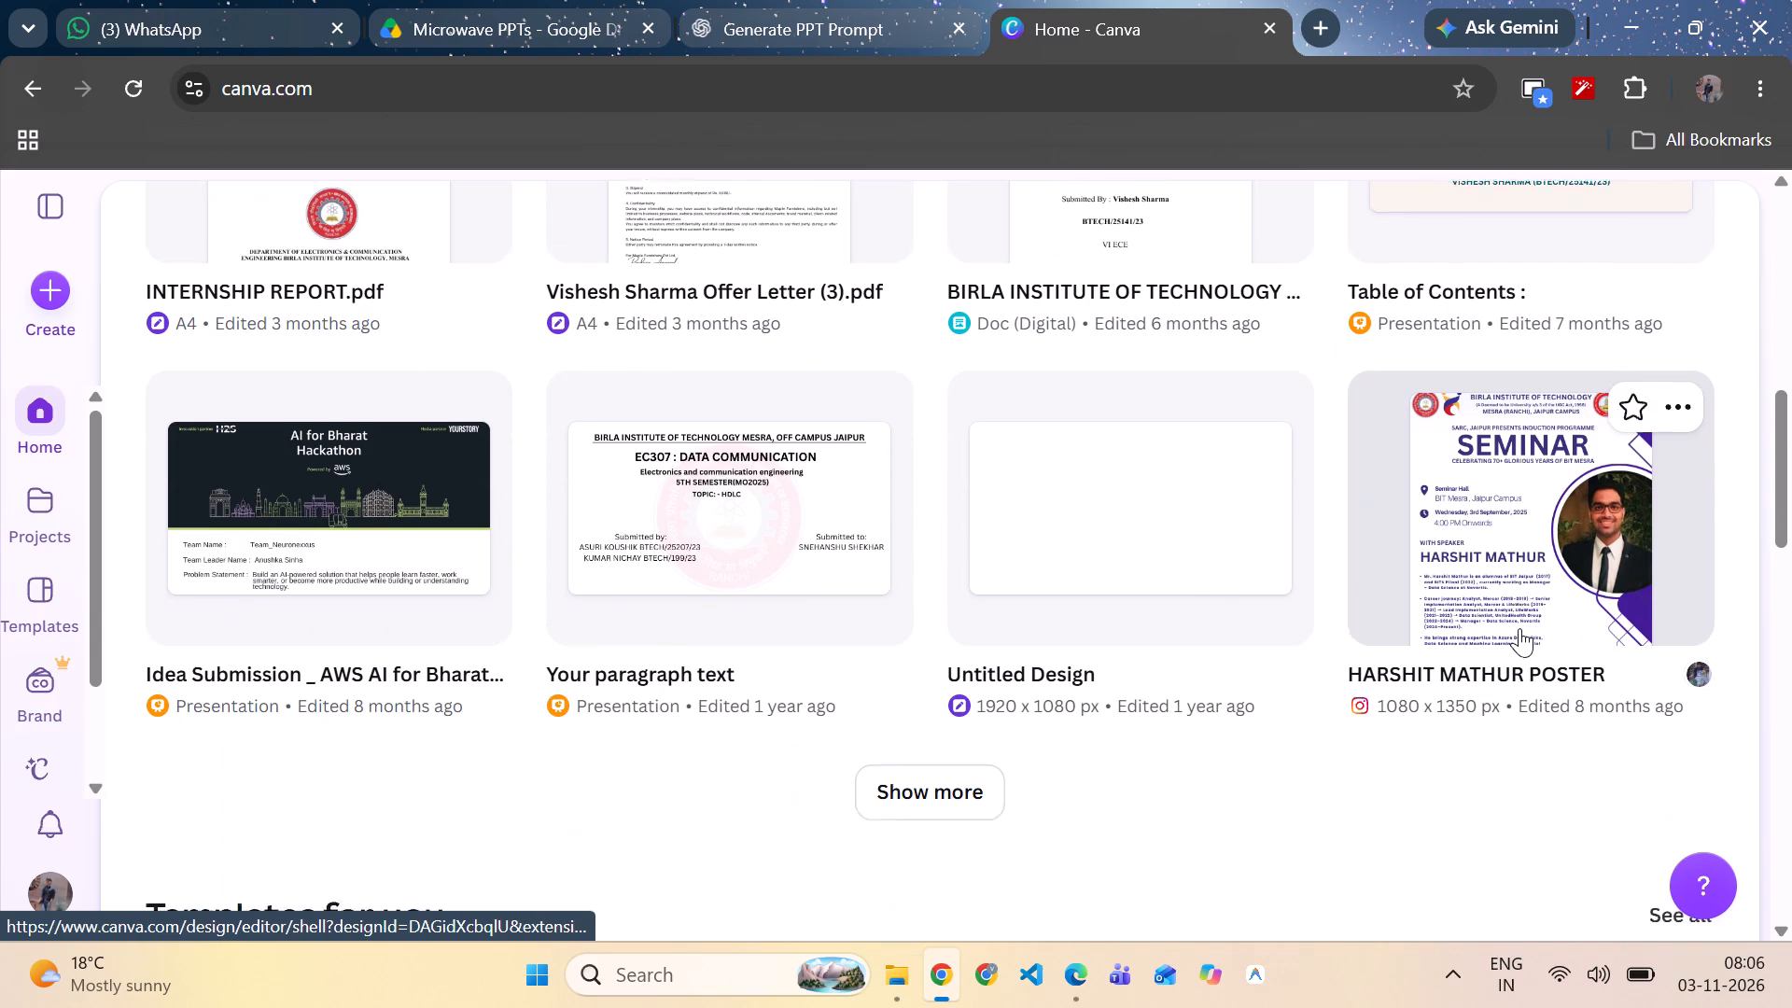
pyautogui.scroll(-4, 1519, 628)
pyautogui.scroll(7, 1519, 628)
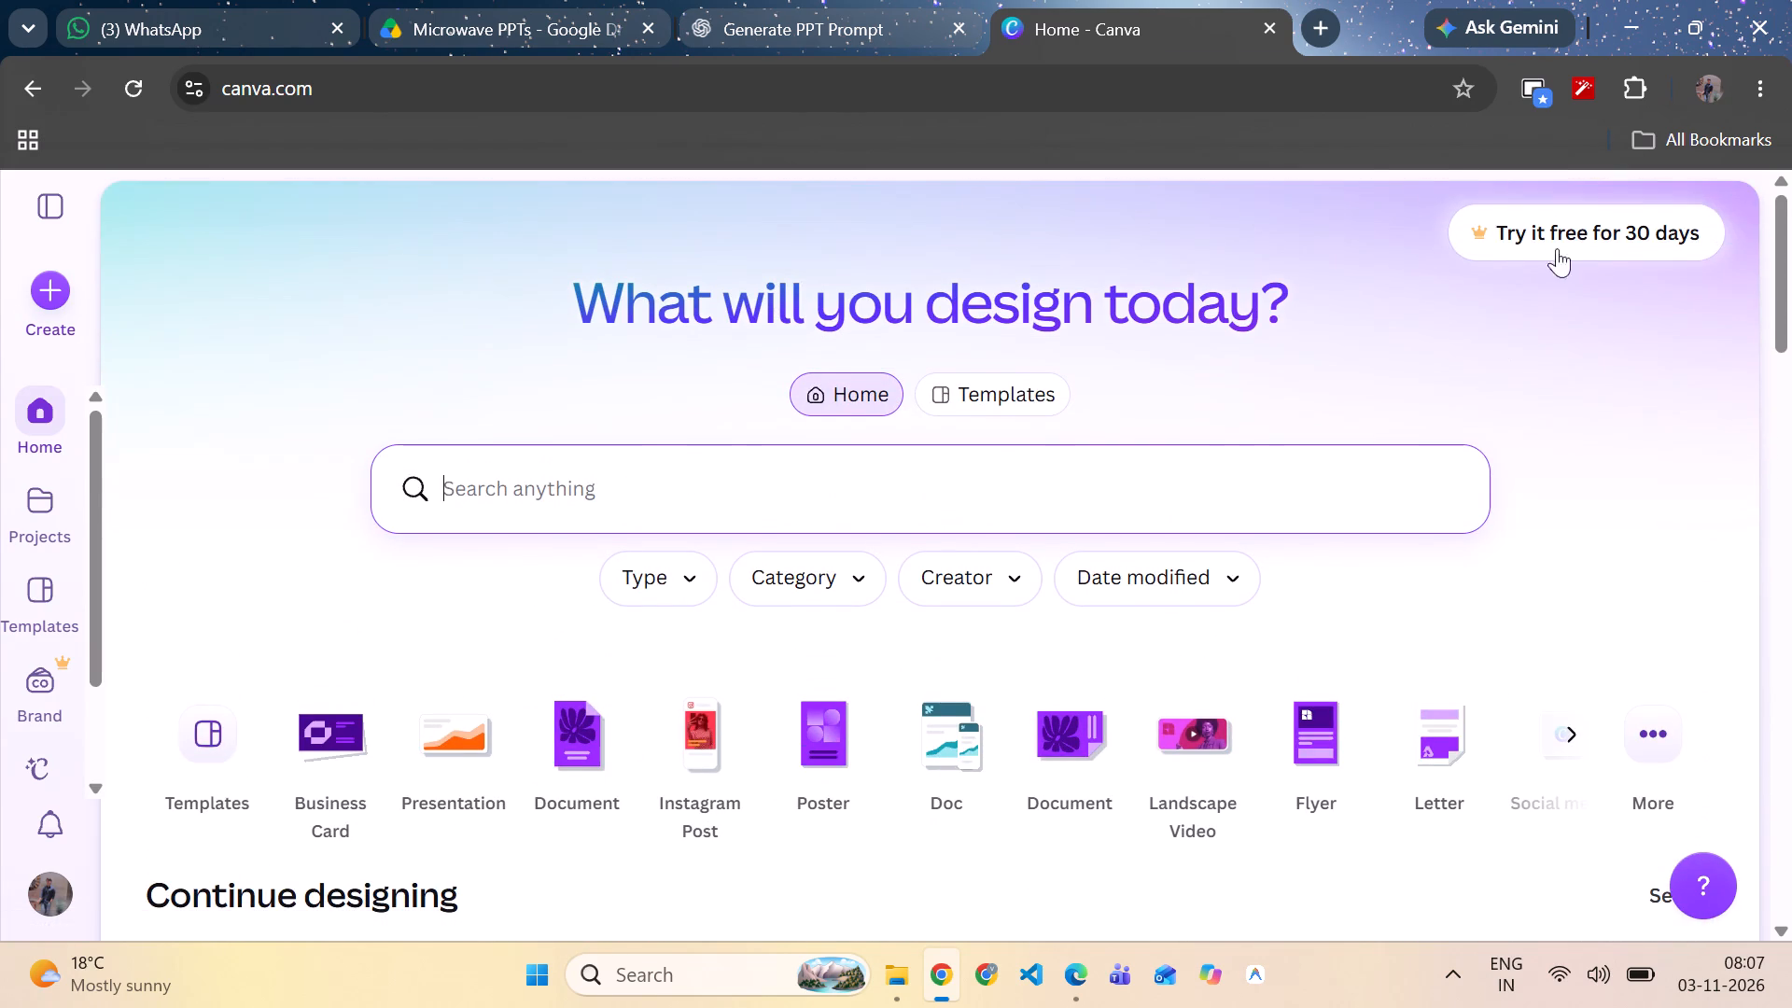
pyautogui.click(923, 383)
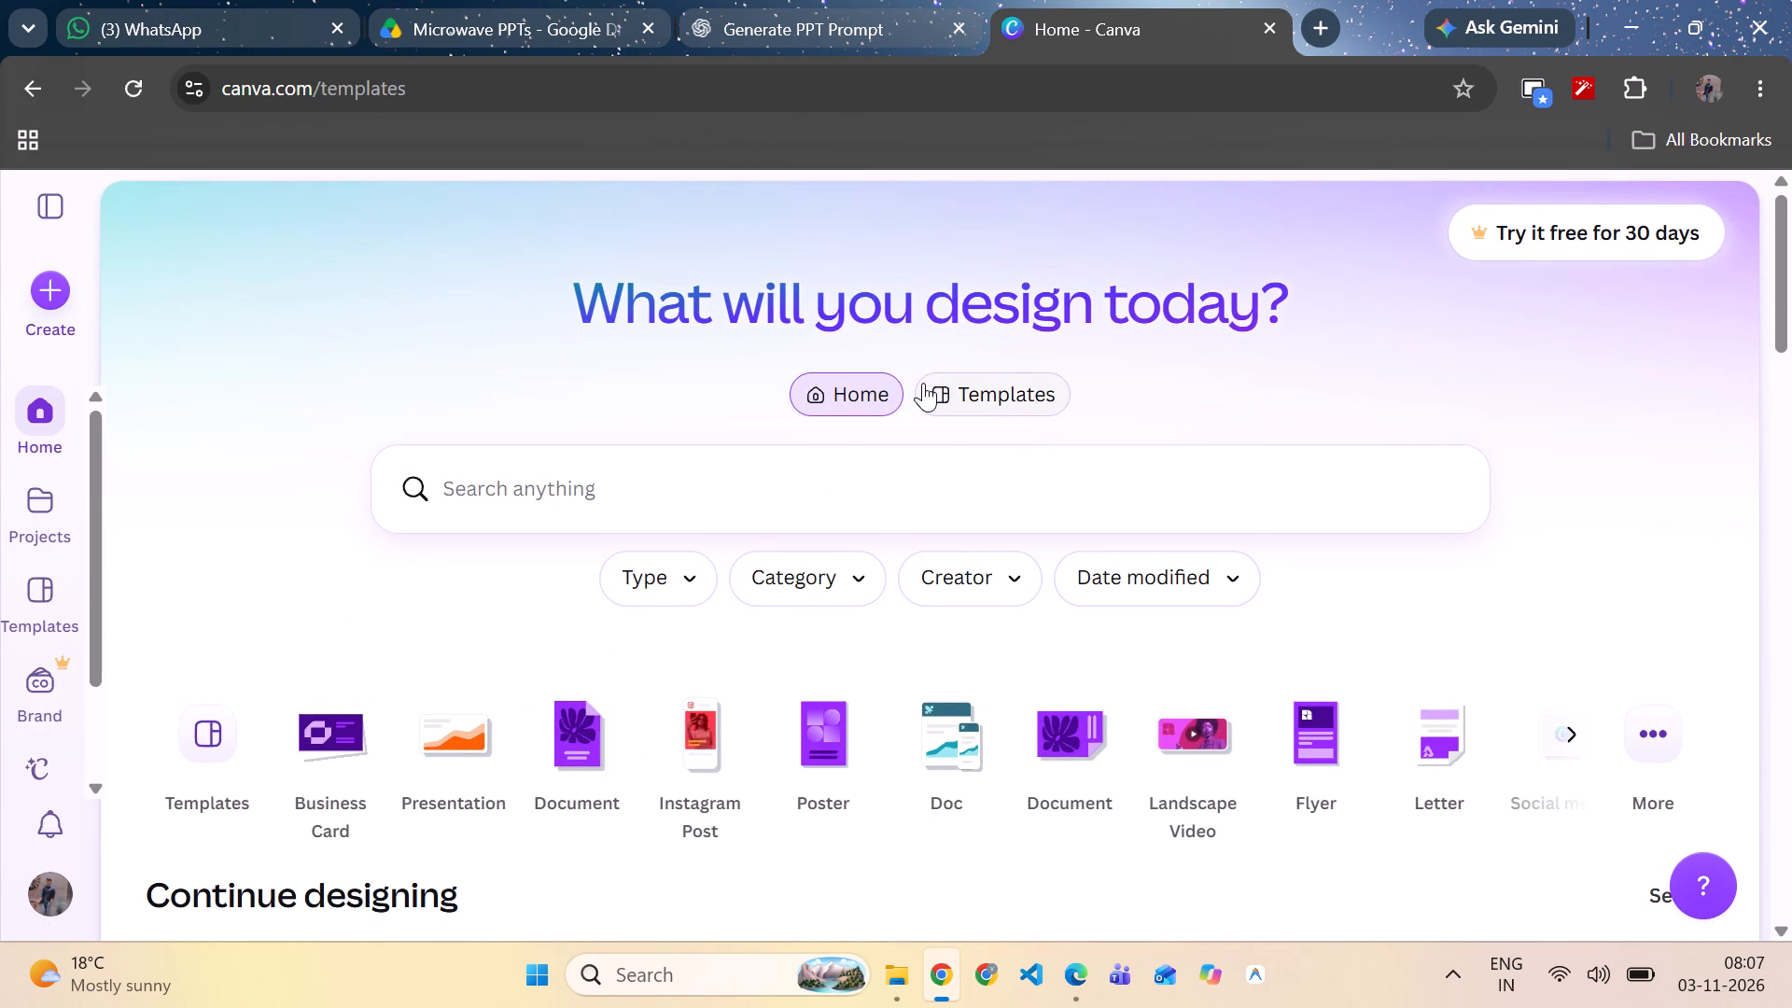
pyautogui.click(861, 392)
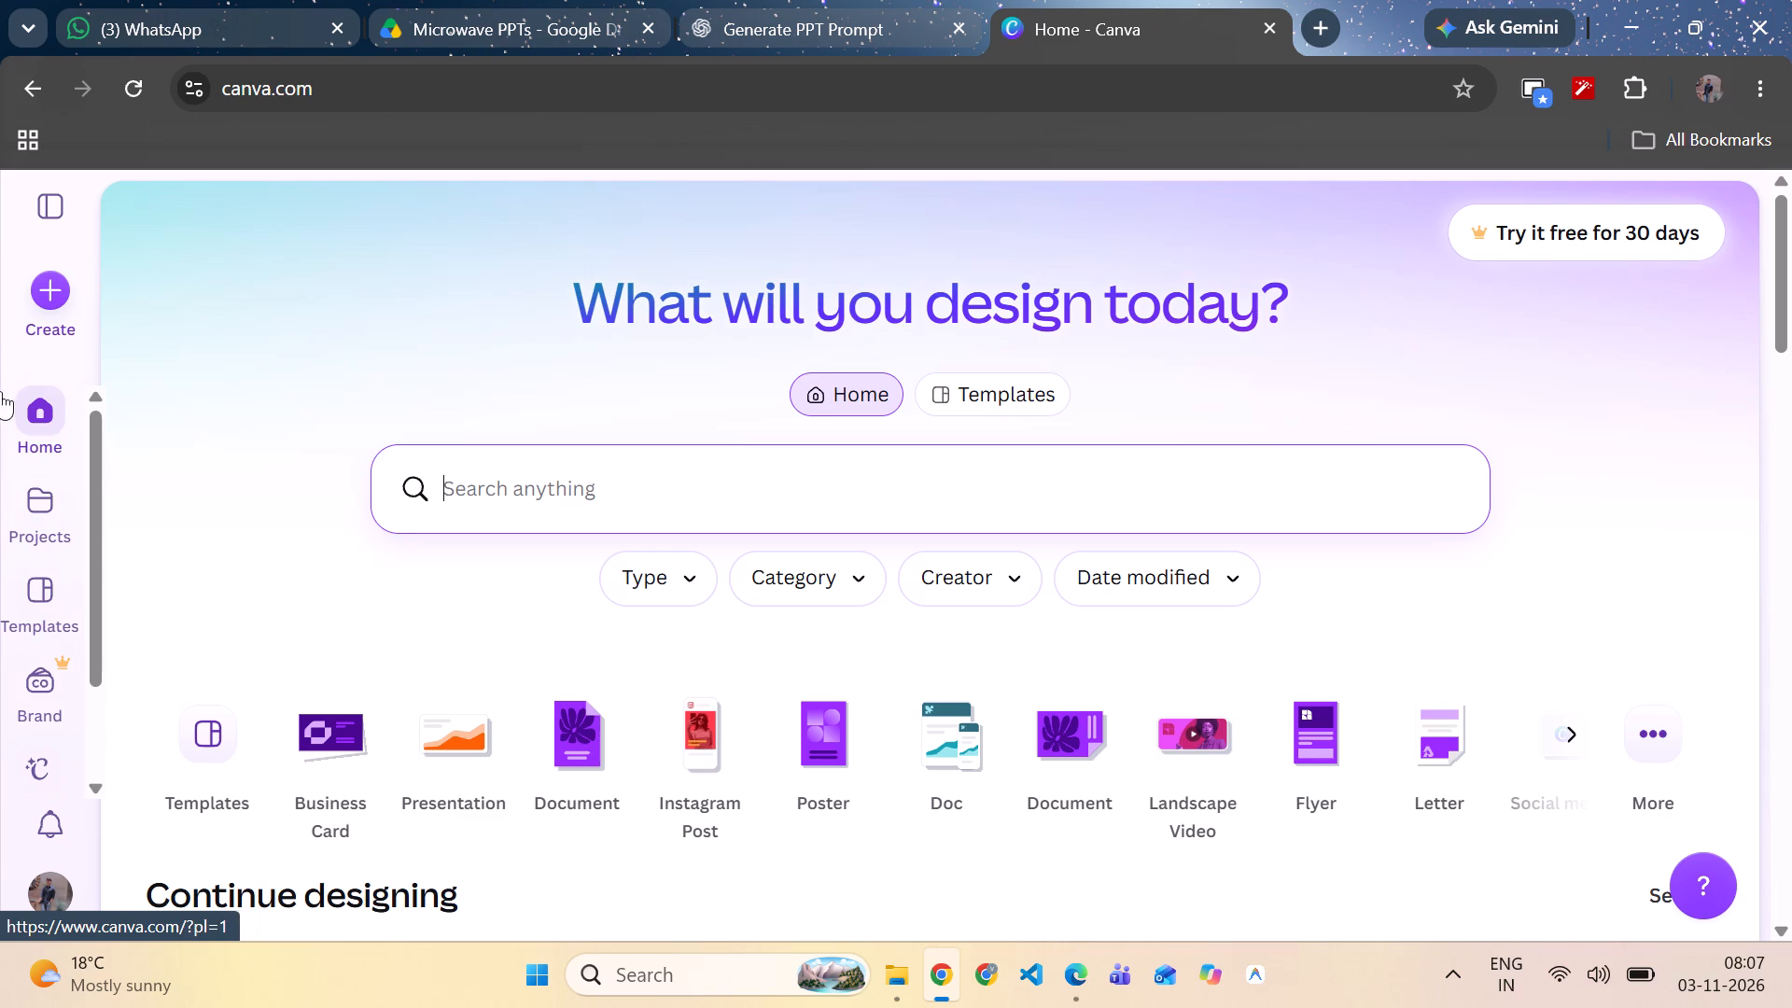
# Create a blank 1920 × 1080 presentation from the design types on the home page.
pyautogui.scroll(-1, 643, 601)
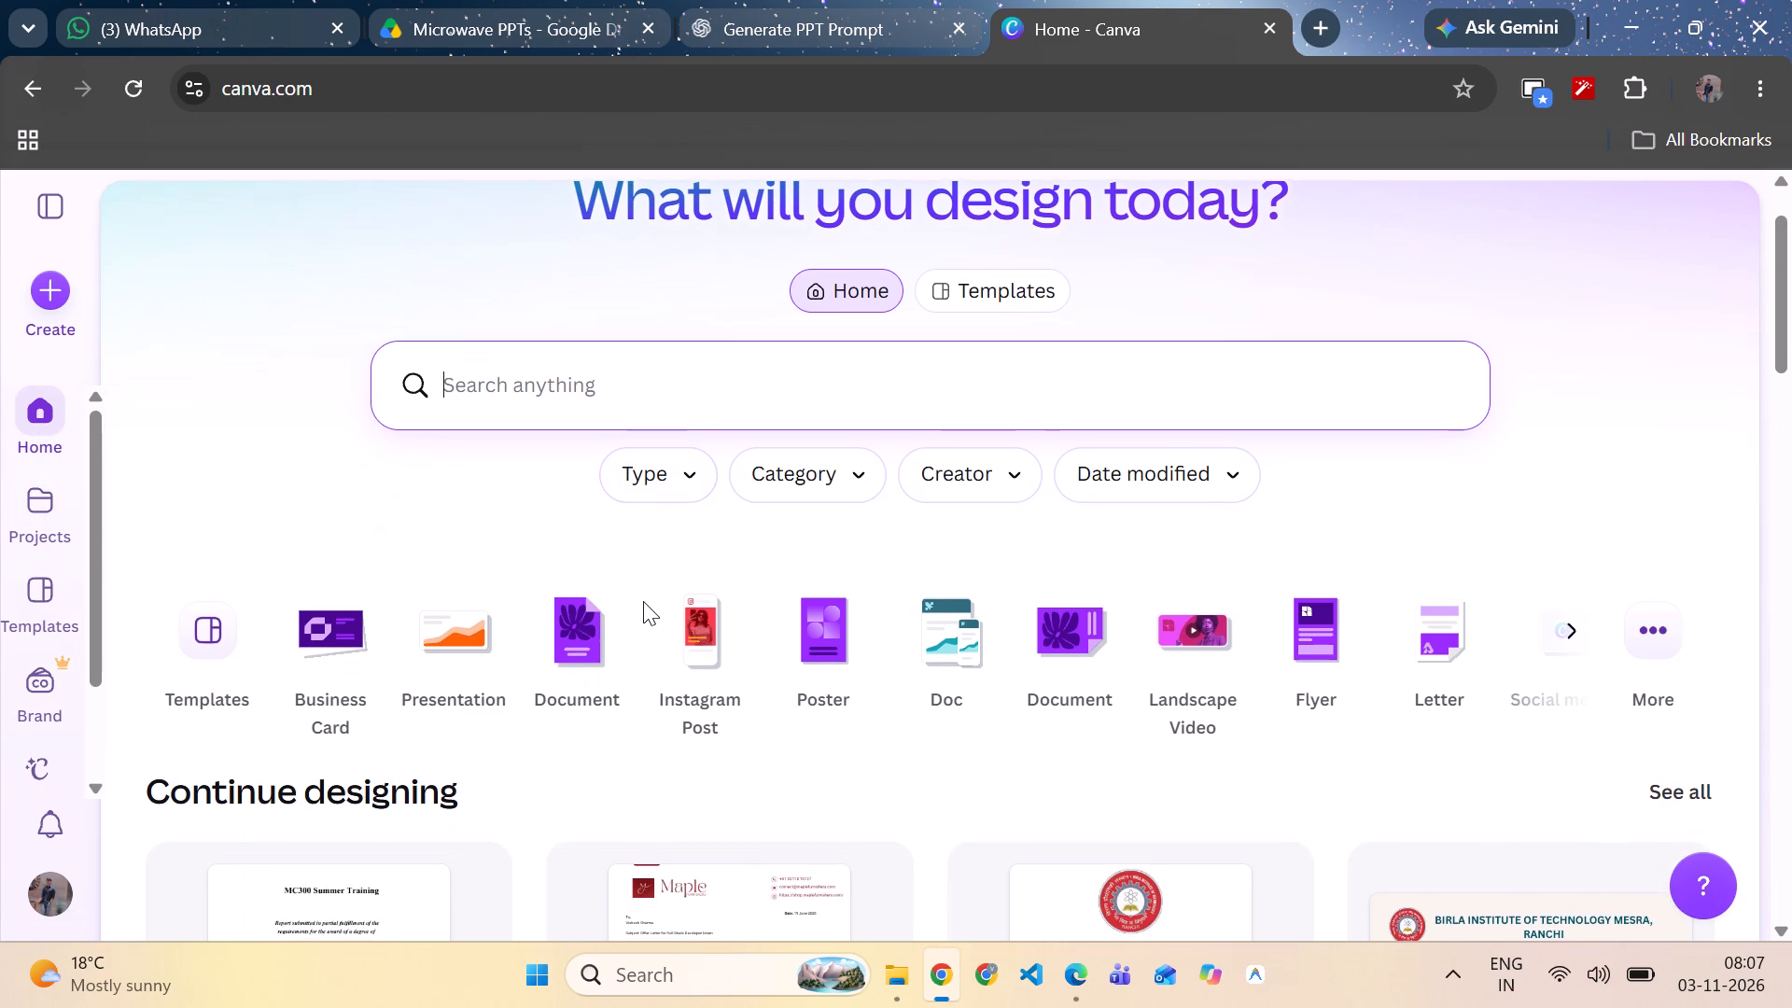
pyautogui.scroll(-1, 643, 601)
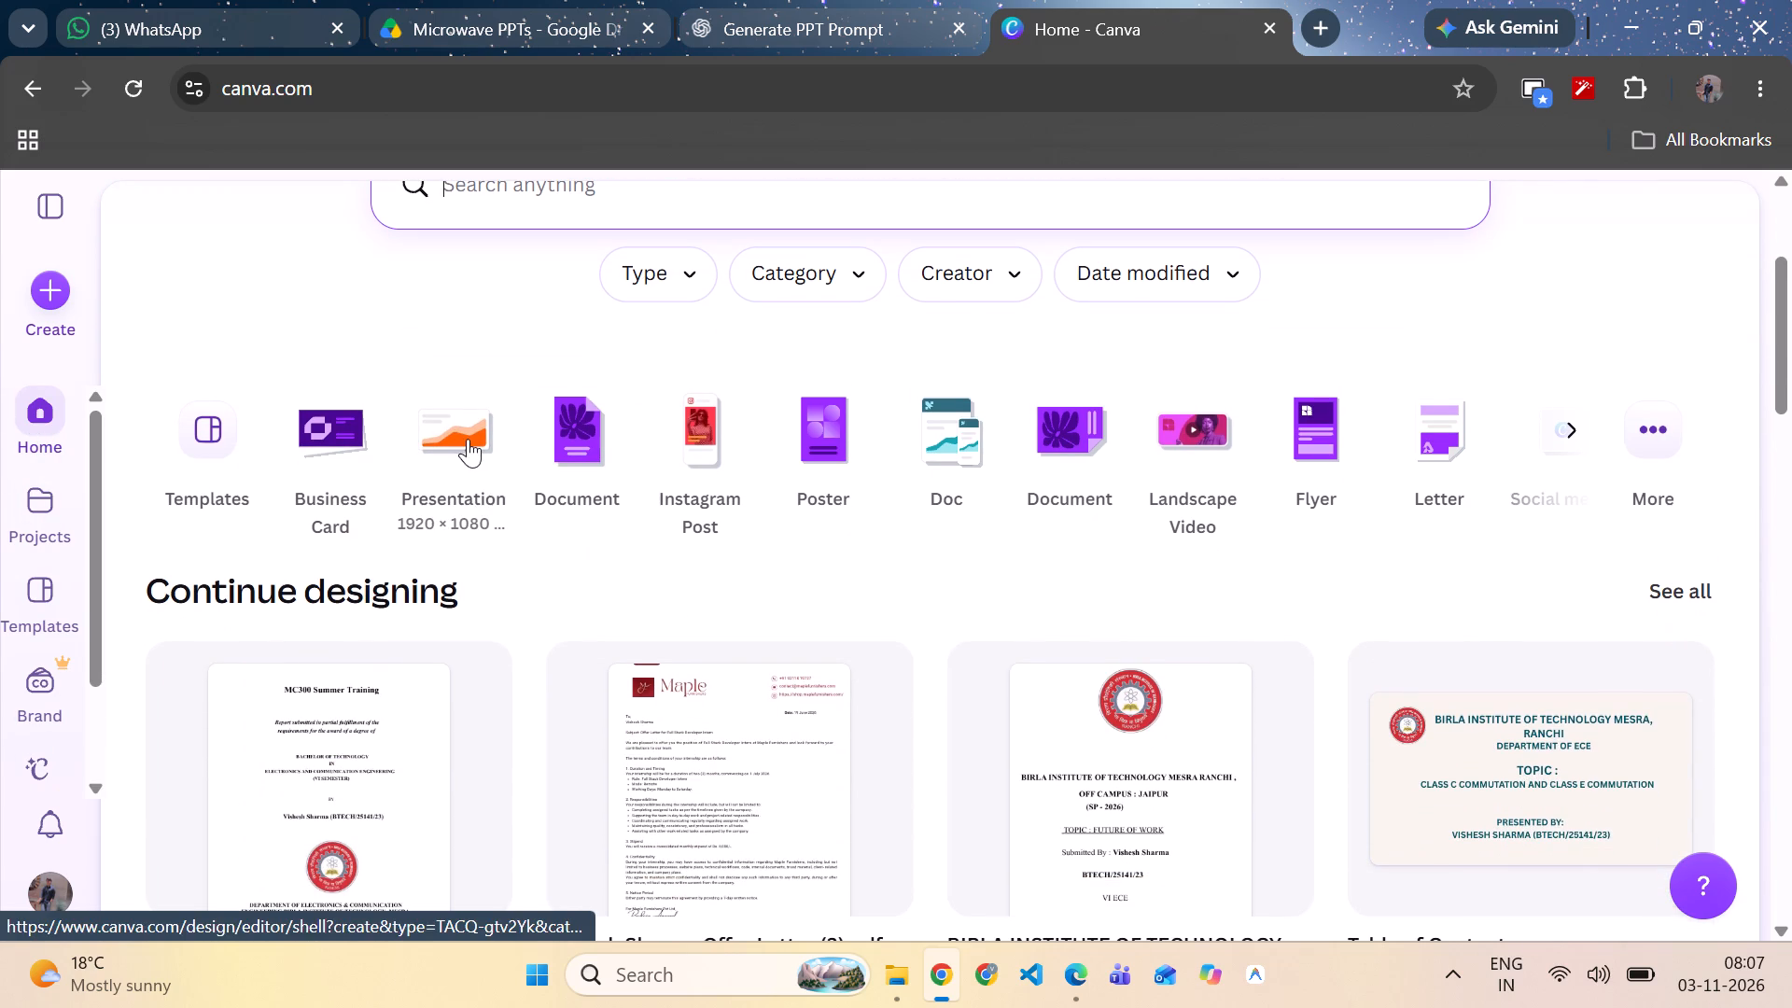
pyautogui.click(468, 439)
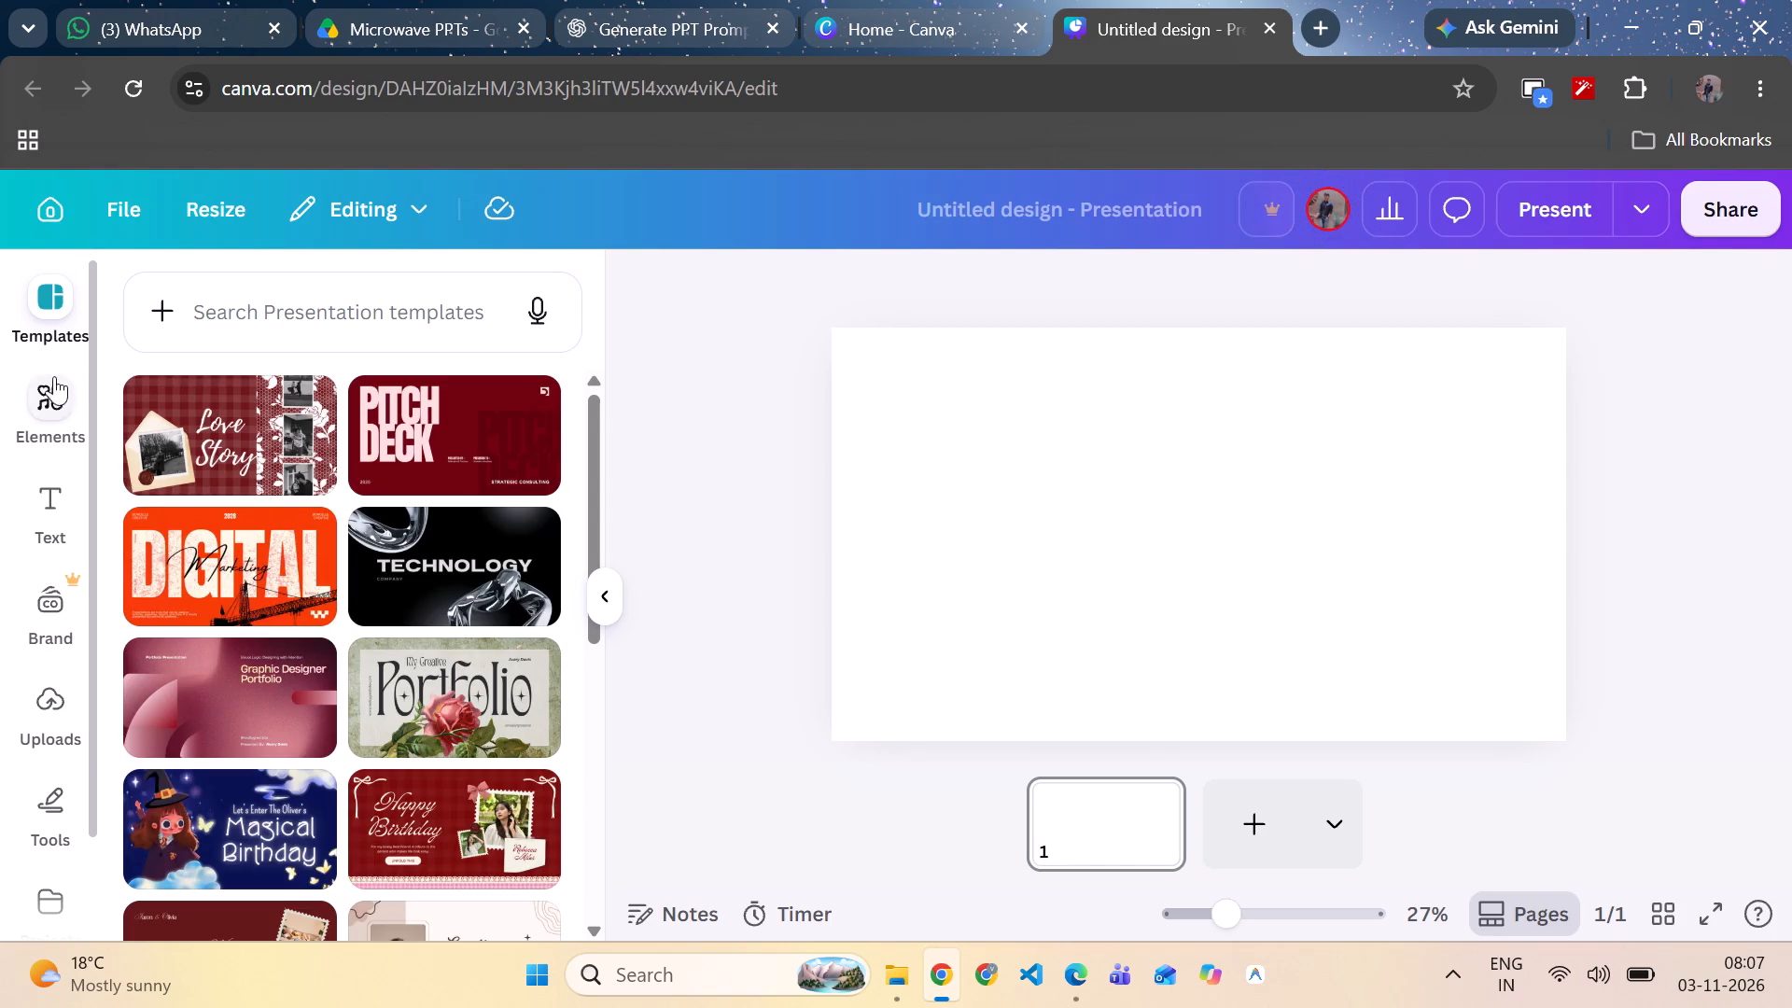
# Upload Impedance_Admittance_Scattering_Matrices.pptx from the Downloads folder.
pyautogui.click(45, 742)
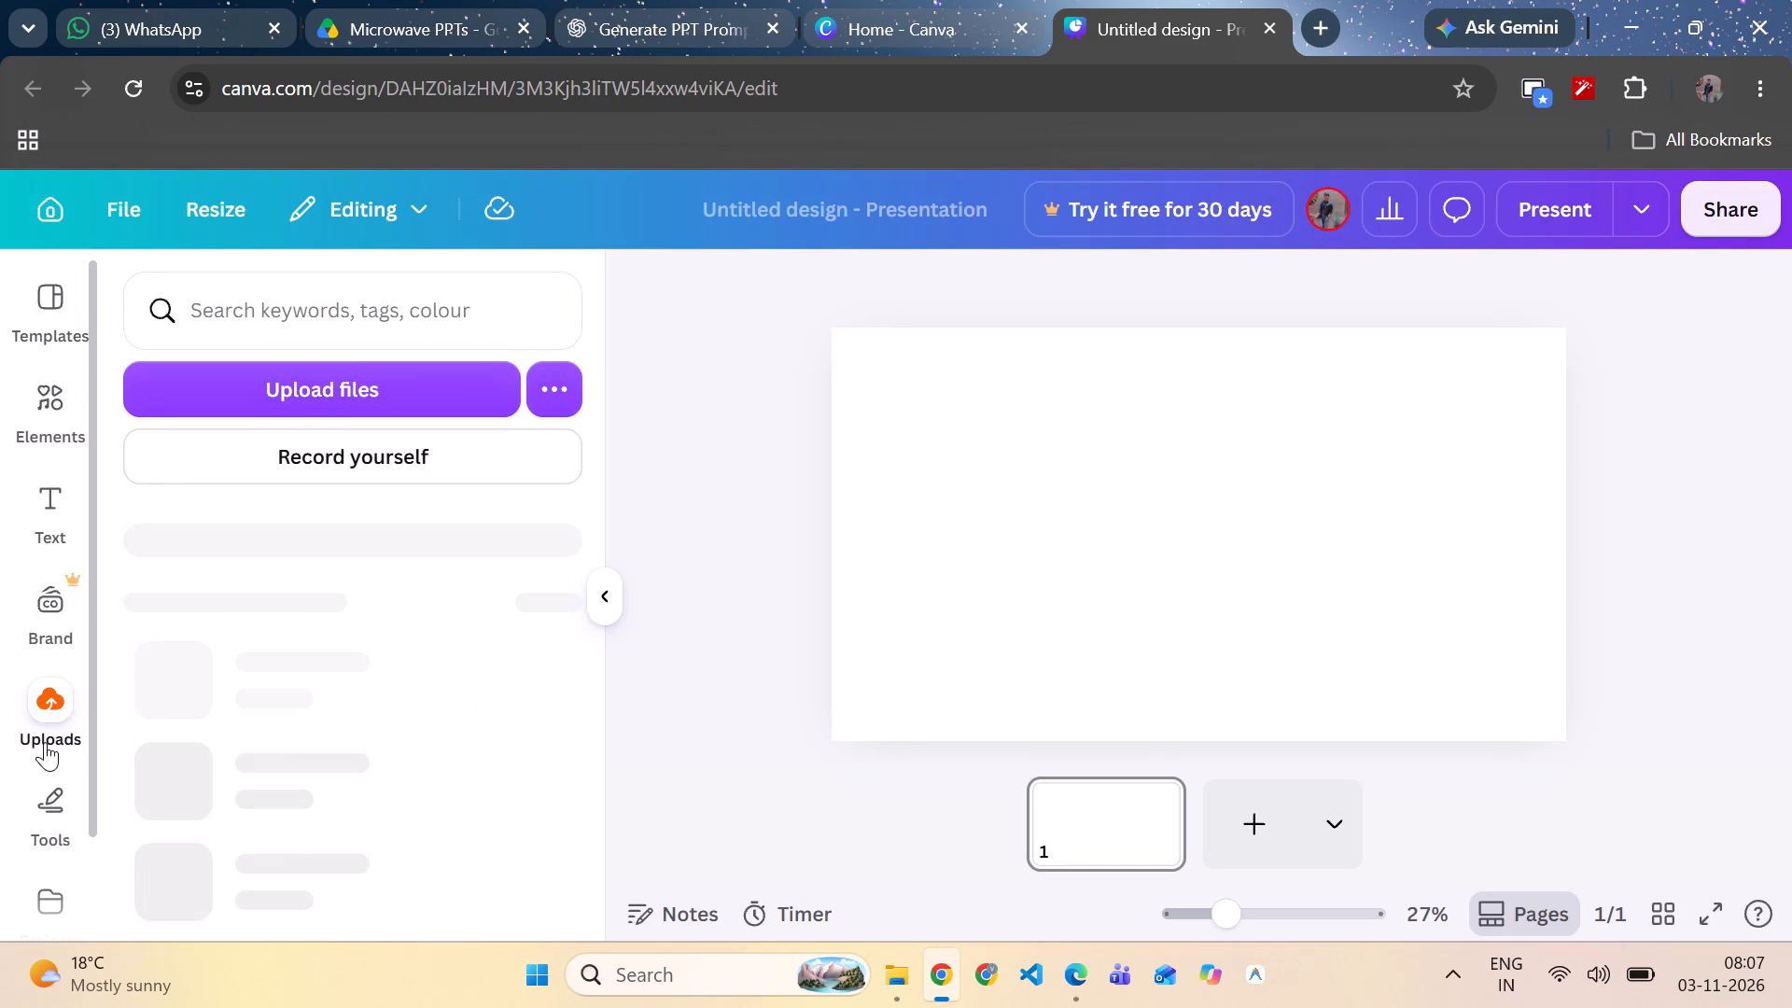
pyautogui.click(358, 375)
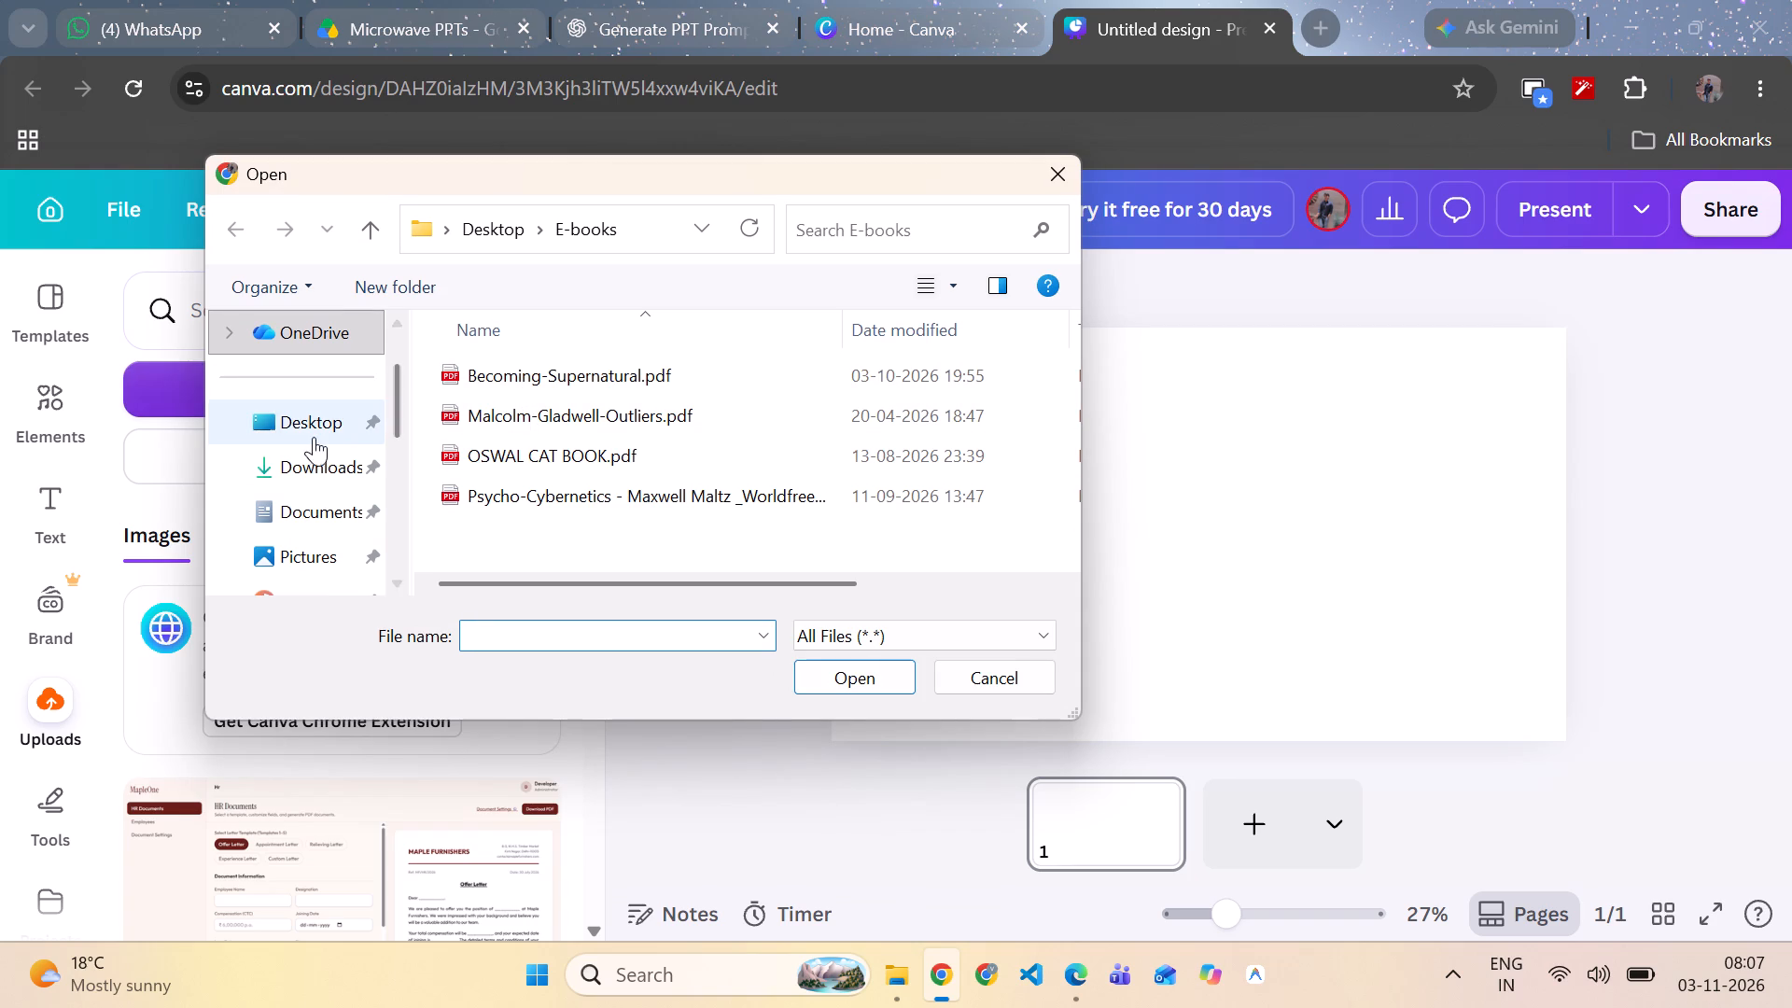
pyautogui.click(321, 459)
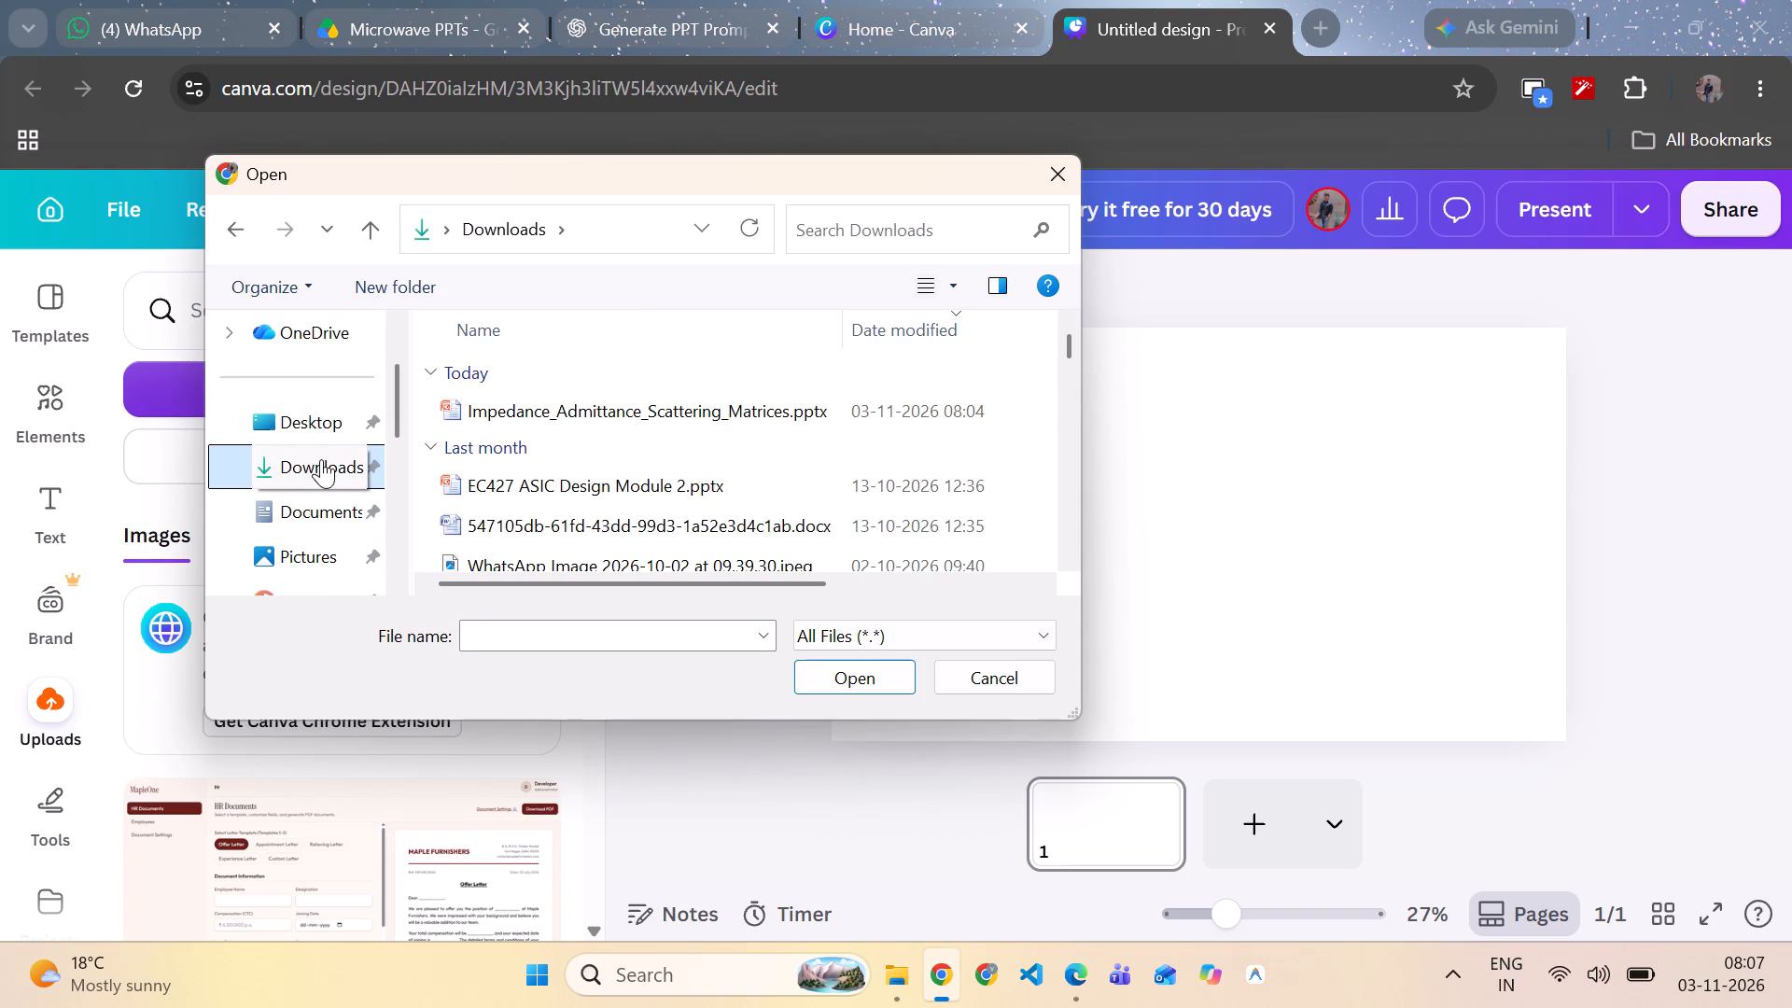
pyautogui.click(516, 413)
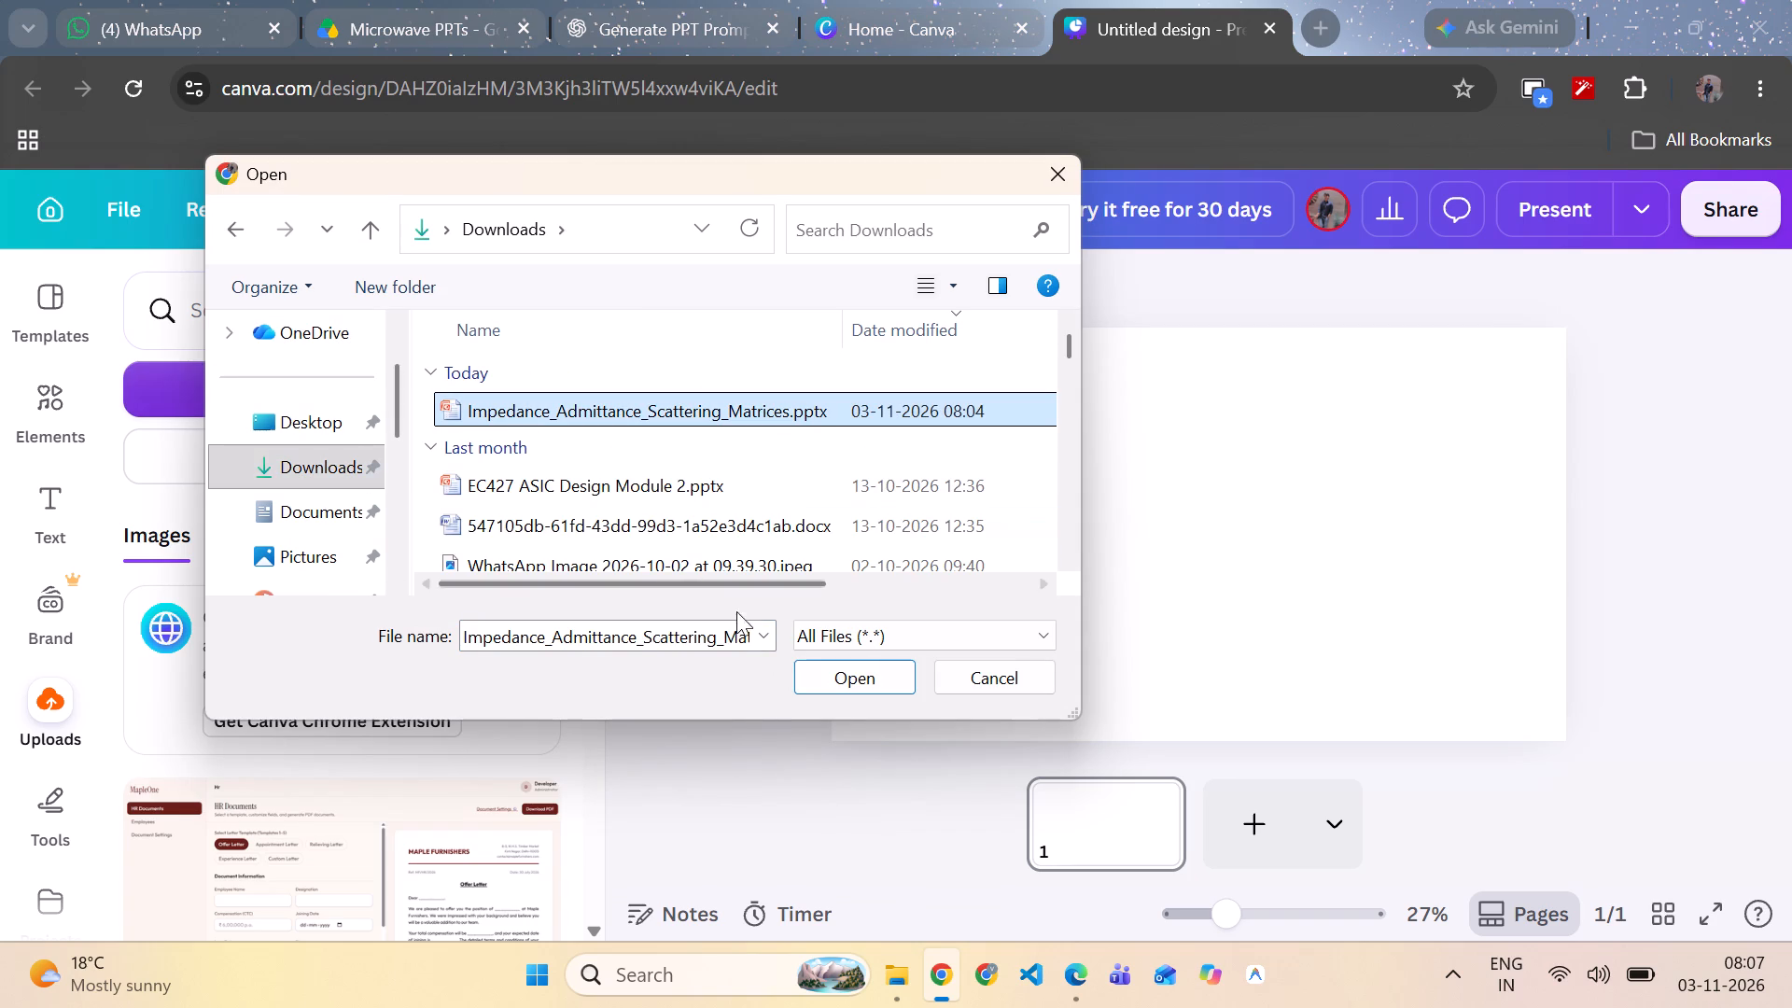
pyautogui.click(823, 670)
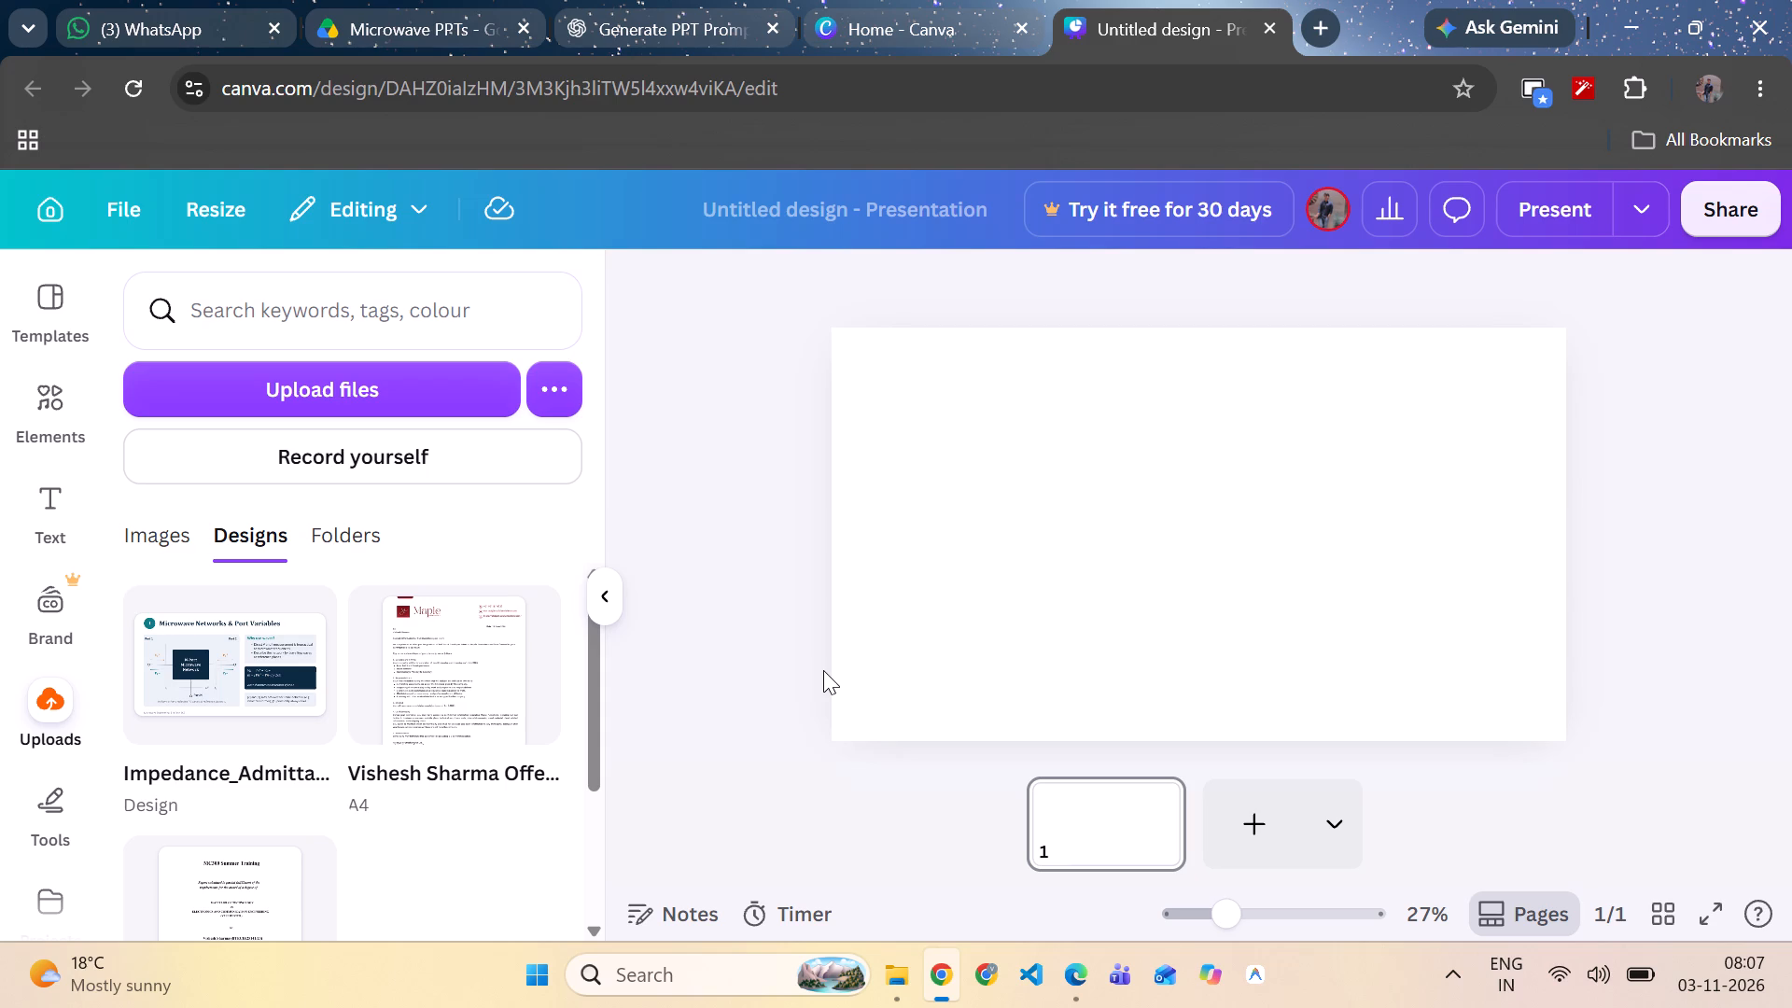
# Apply all 8 pages of the uploaded Impedance_Admittance_Scattering_Matrices design to the presentation.
pyautogui.click(258, 609)
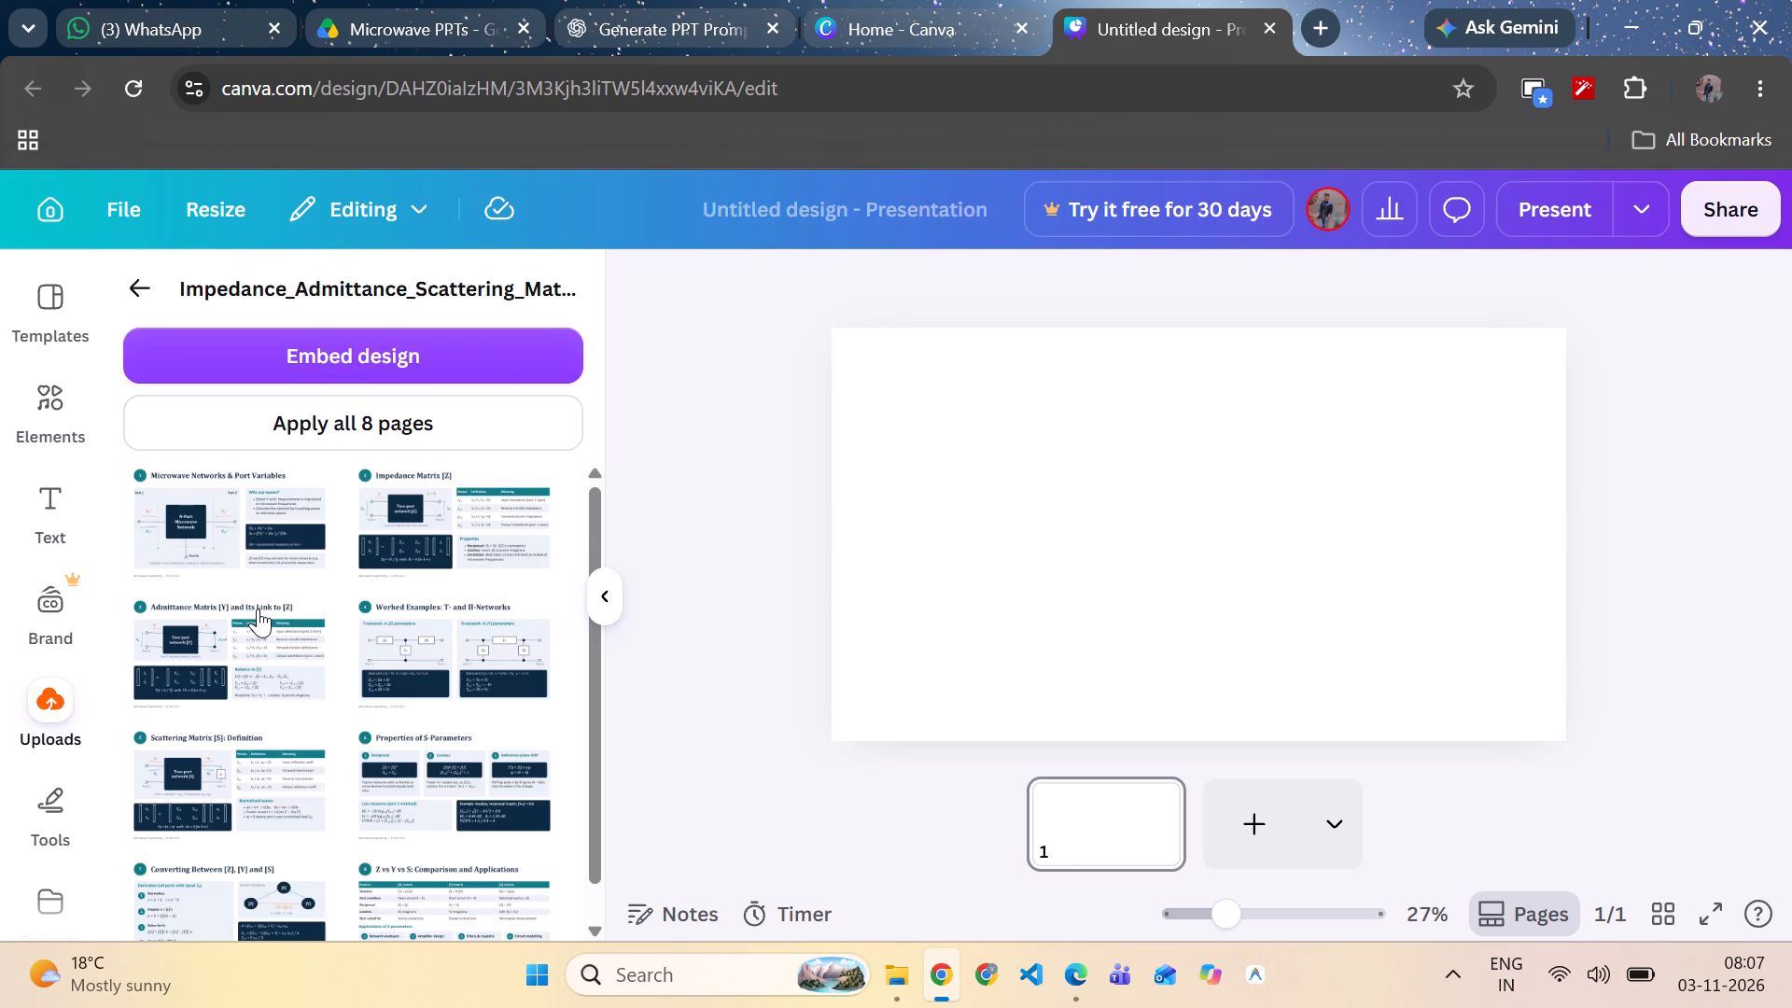
pyautogui.click(329, 423)
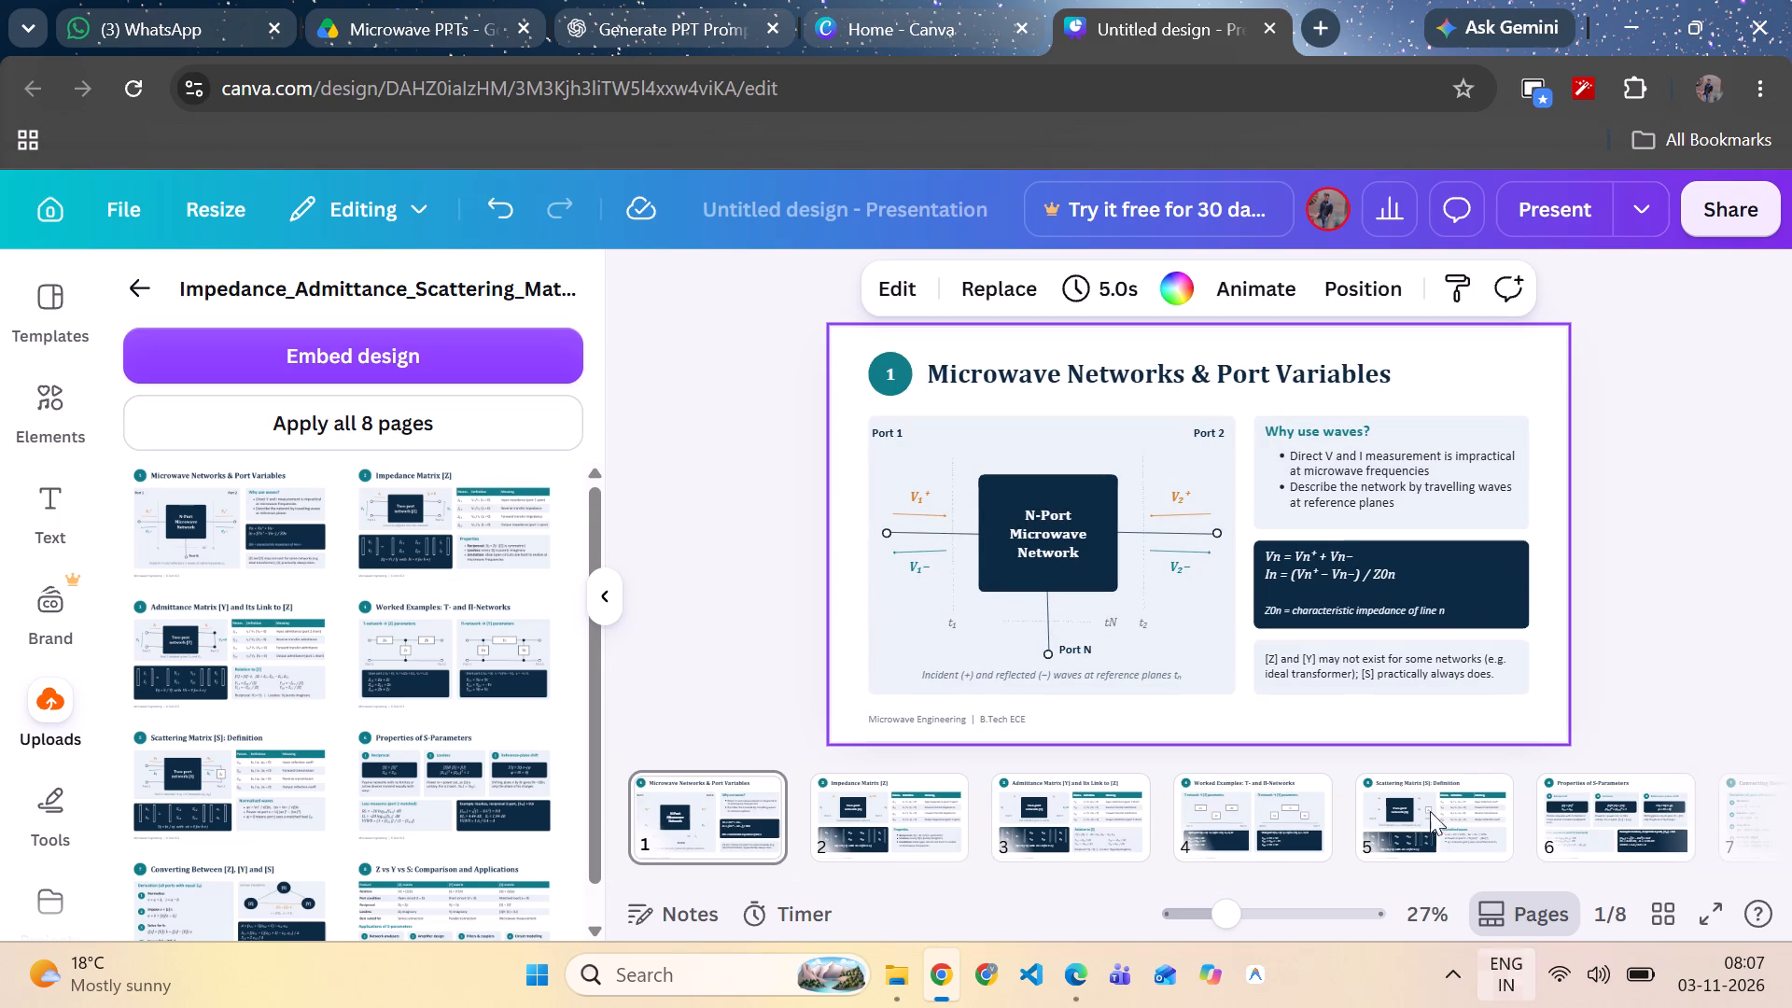
# Add a blank page after the last slide and move it to the front of the deck as page 1.
pyautogui.hscroll(-9, 1502, 779)
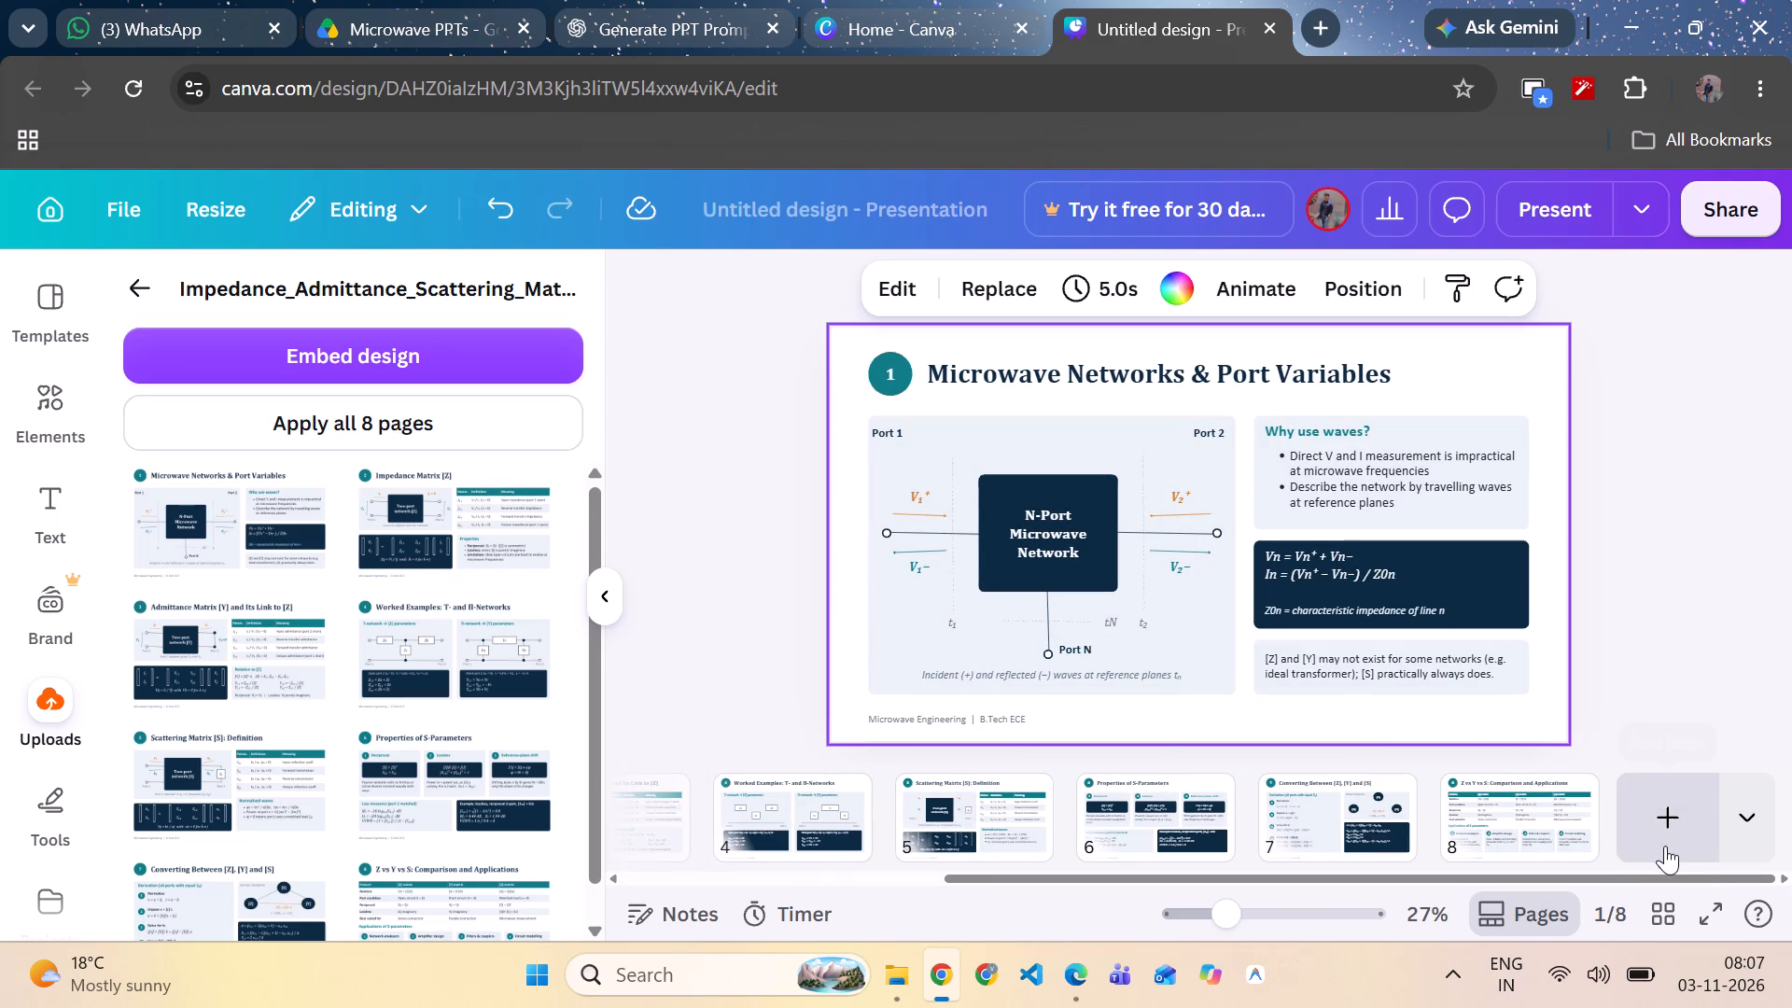
pyautogui.click(1663, 839)
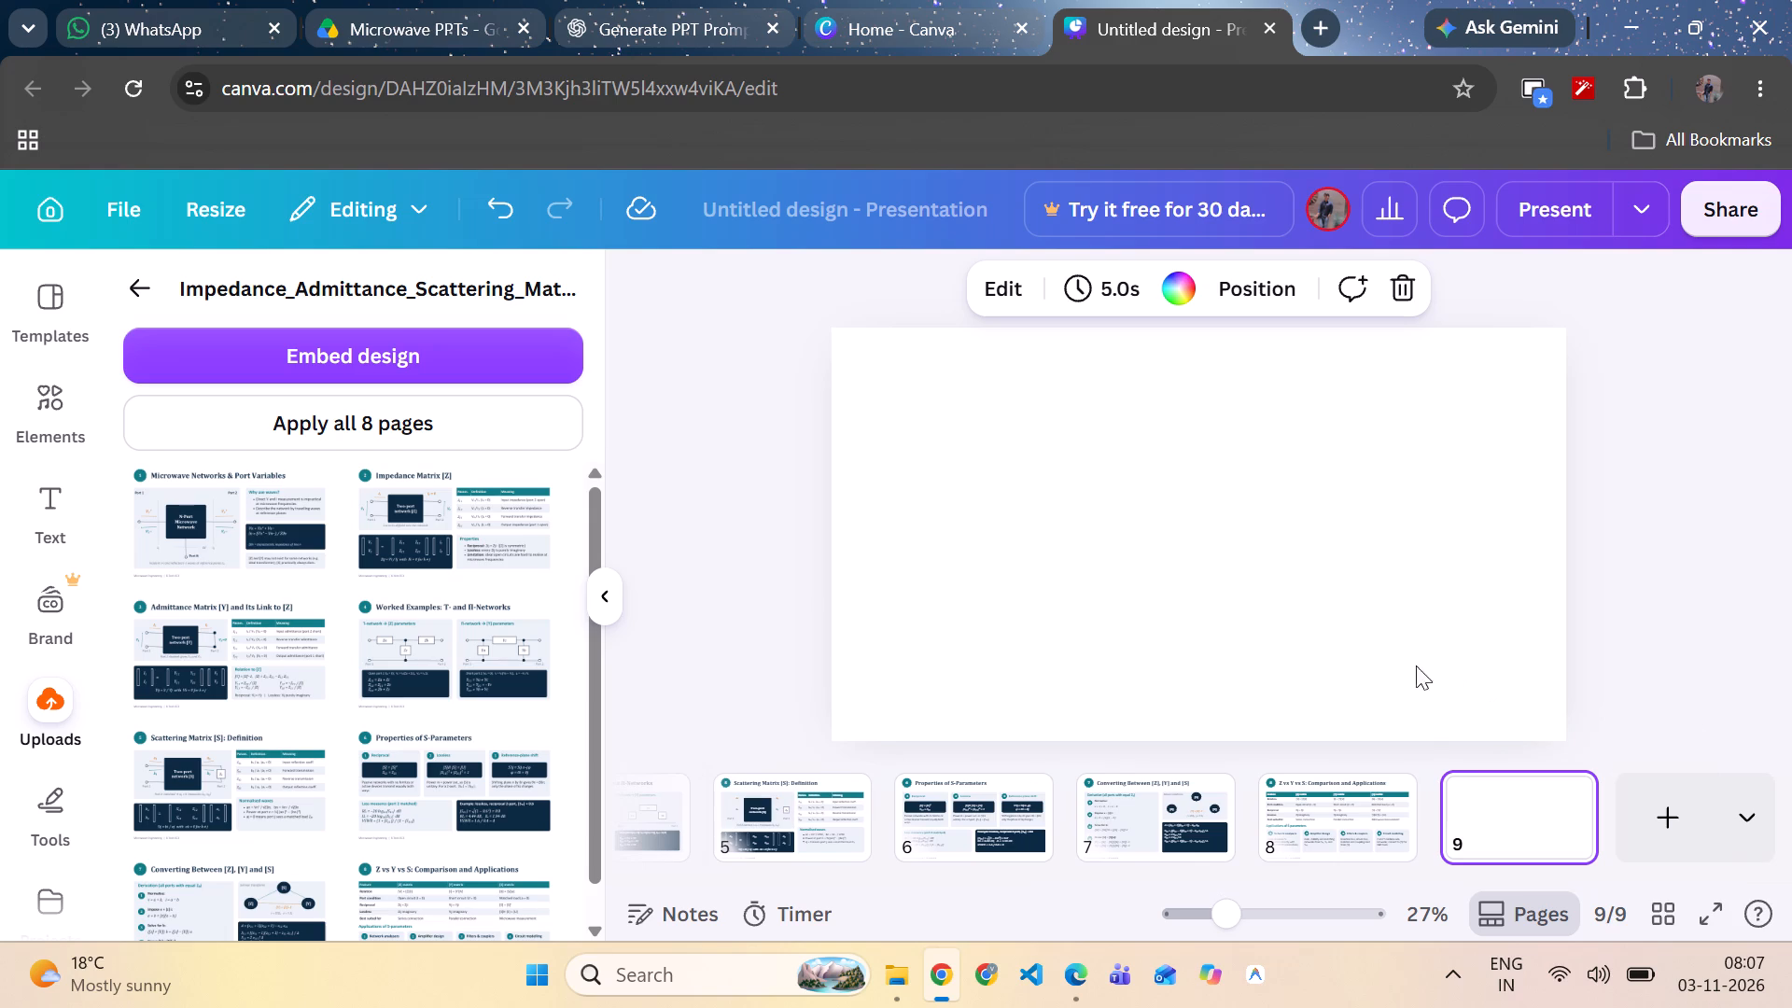
pyautogui.moveTo(1486, 823); pyautogui.dragTo(674, 868)
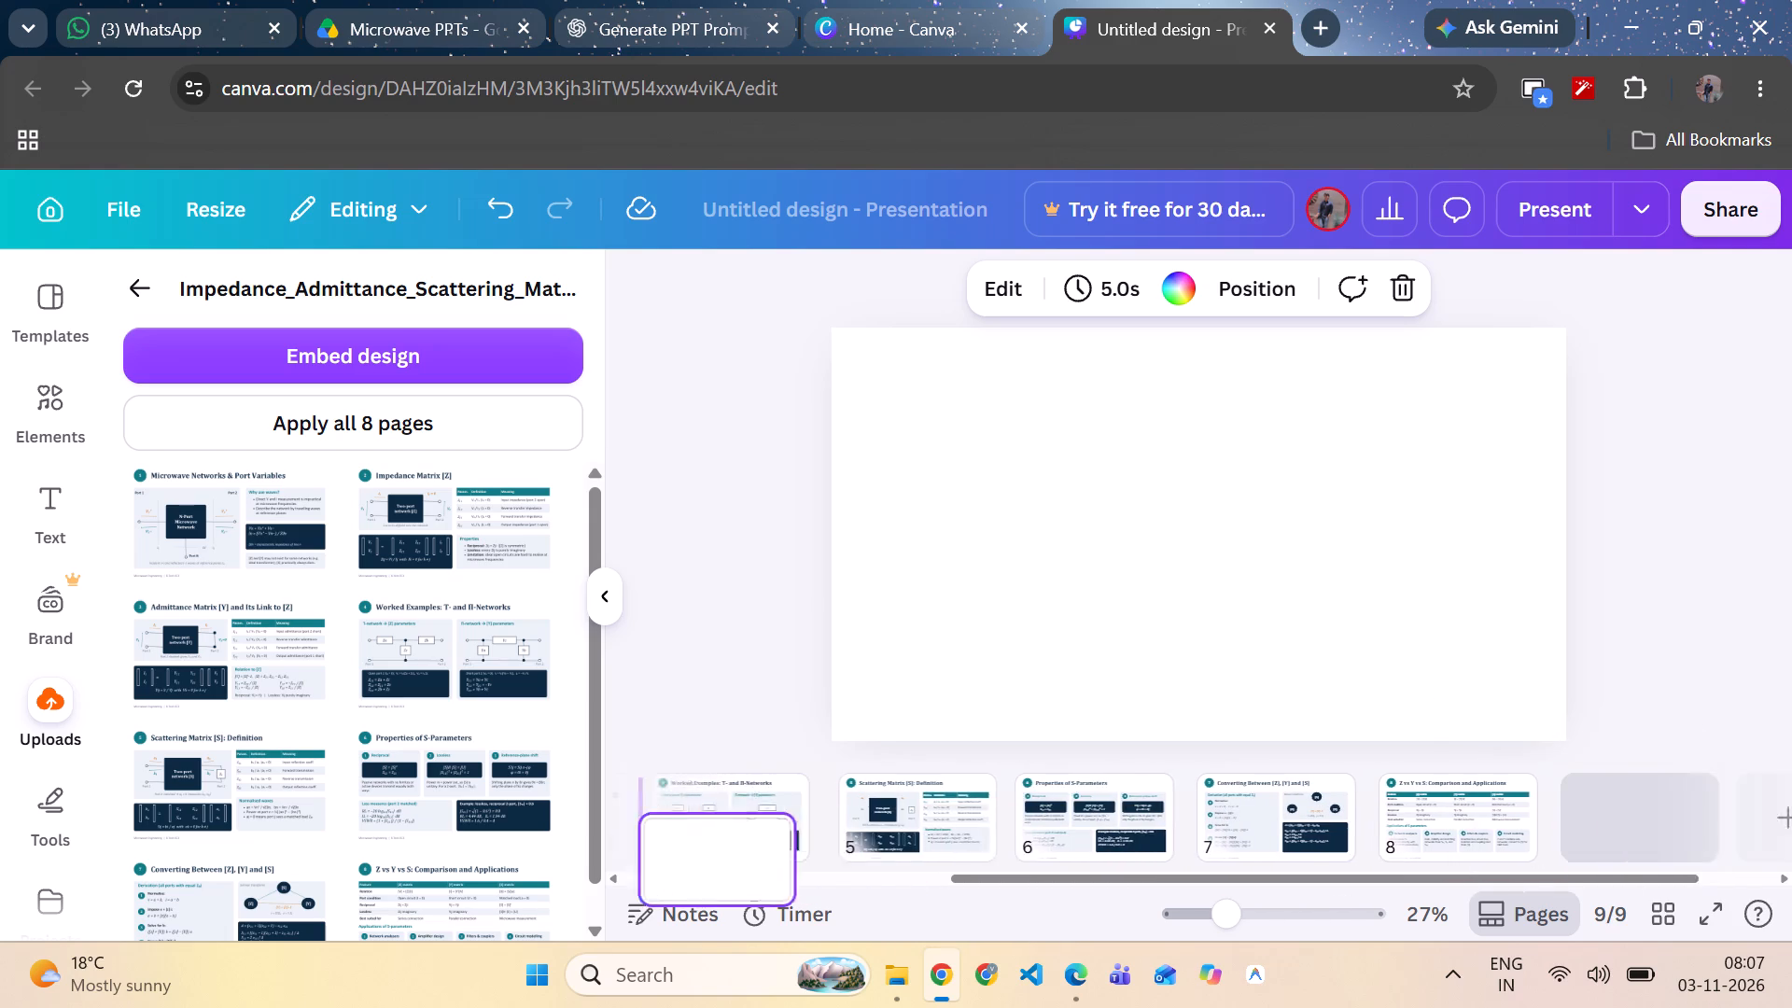
pyautogui.moveTo(674, 868); pyautogui.dragTo(587, 813)
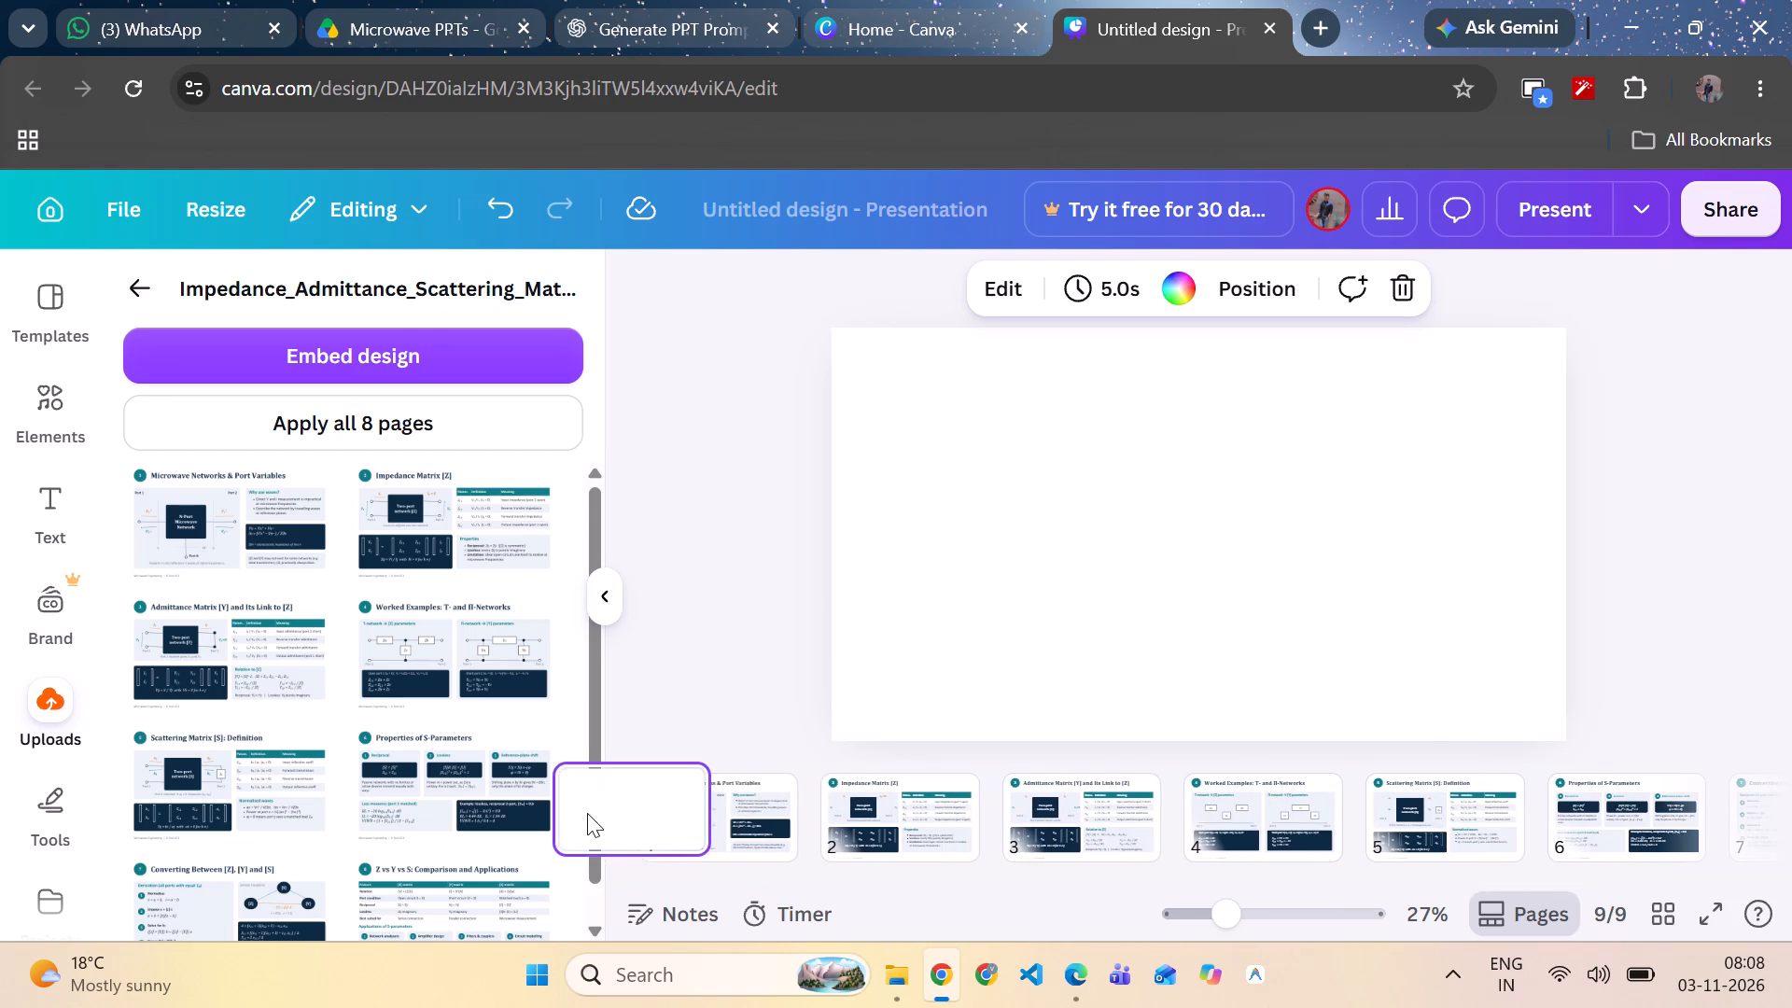
pyautogui.moveTo(587, 813); pyautogui.dragTo(642, 833)
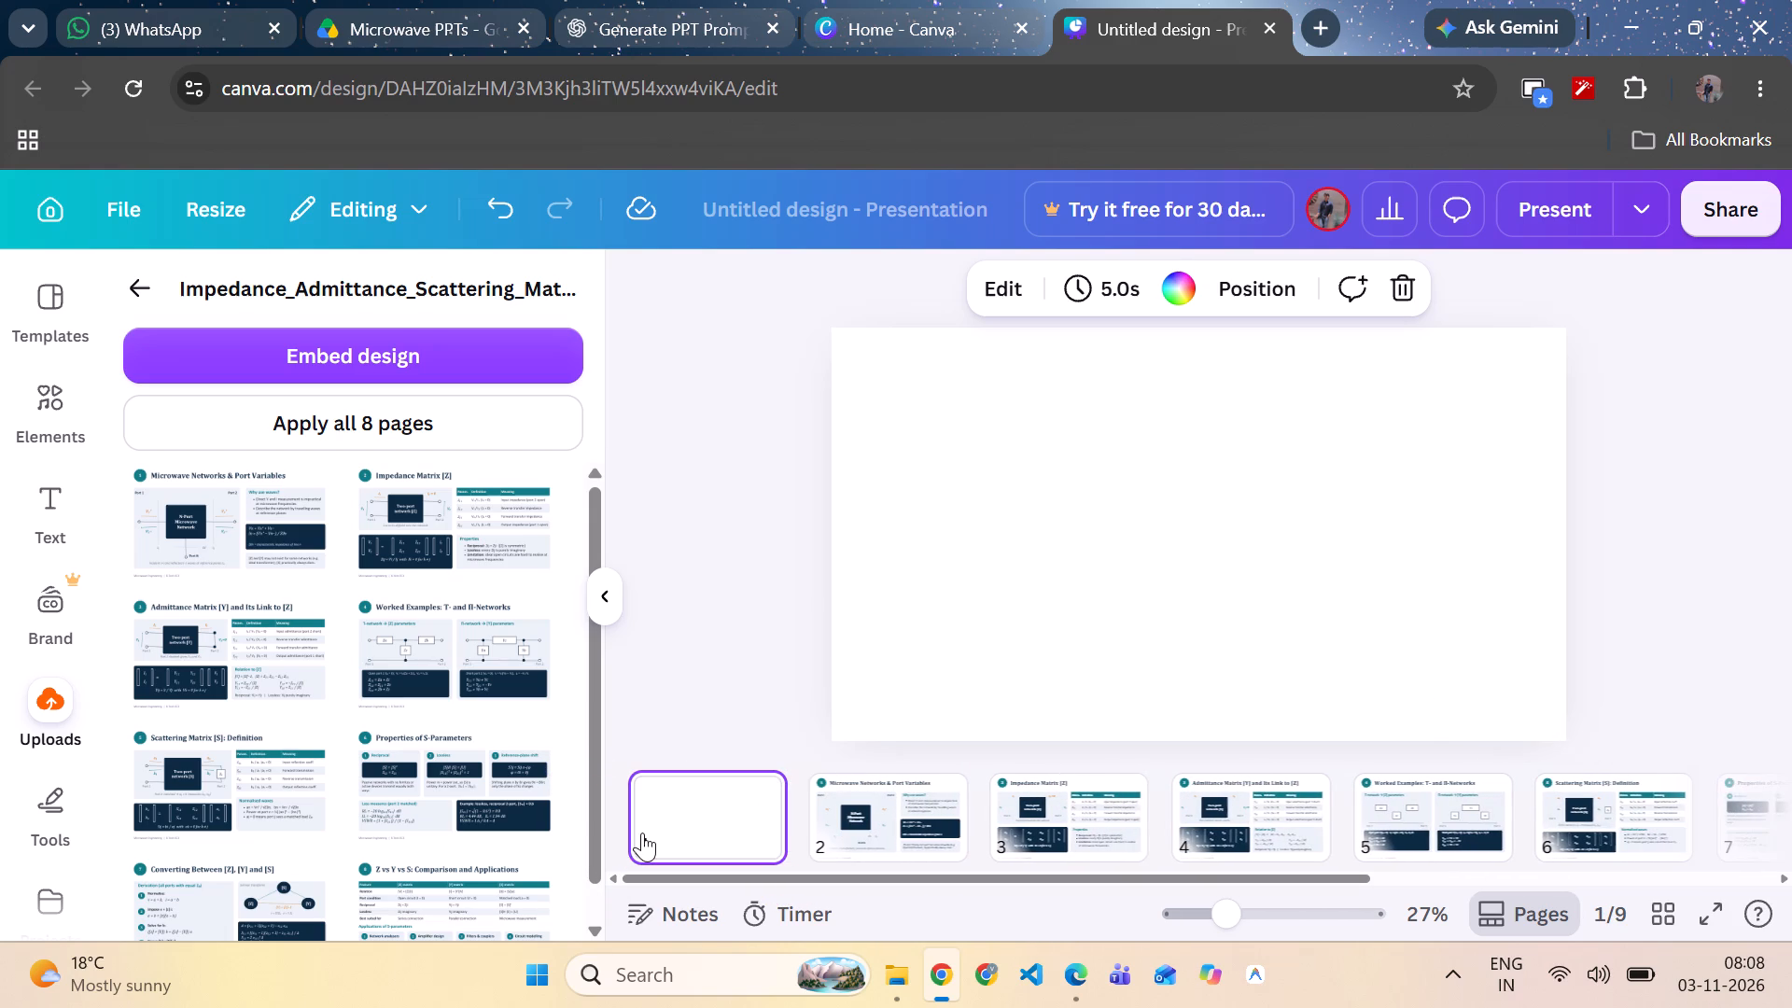
pyautogui.click(1766, 472)
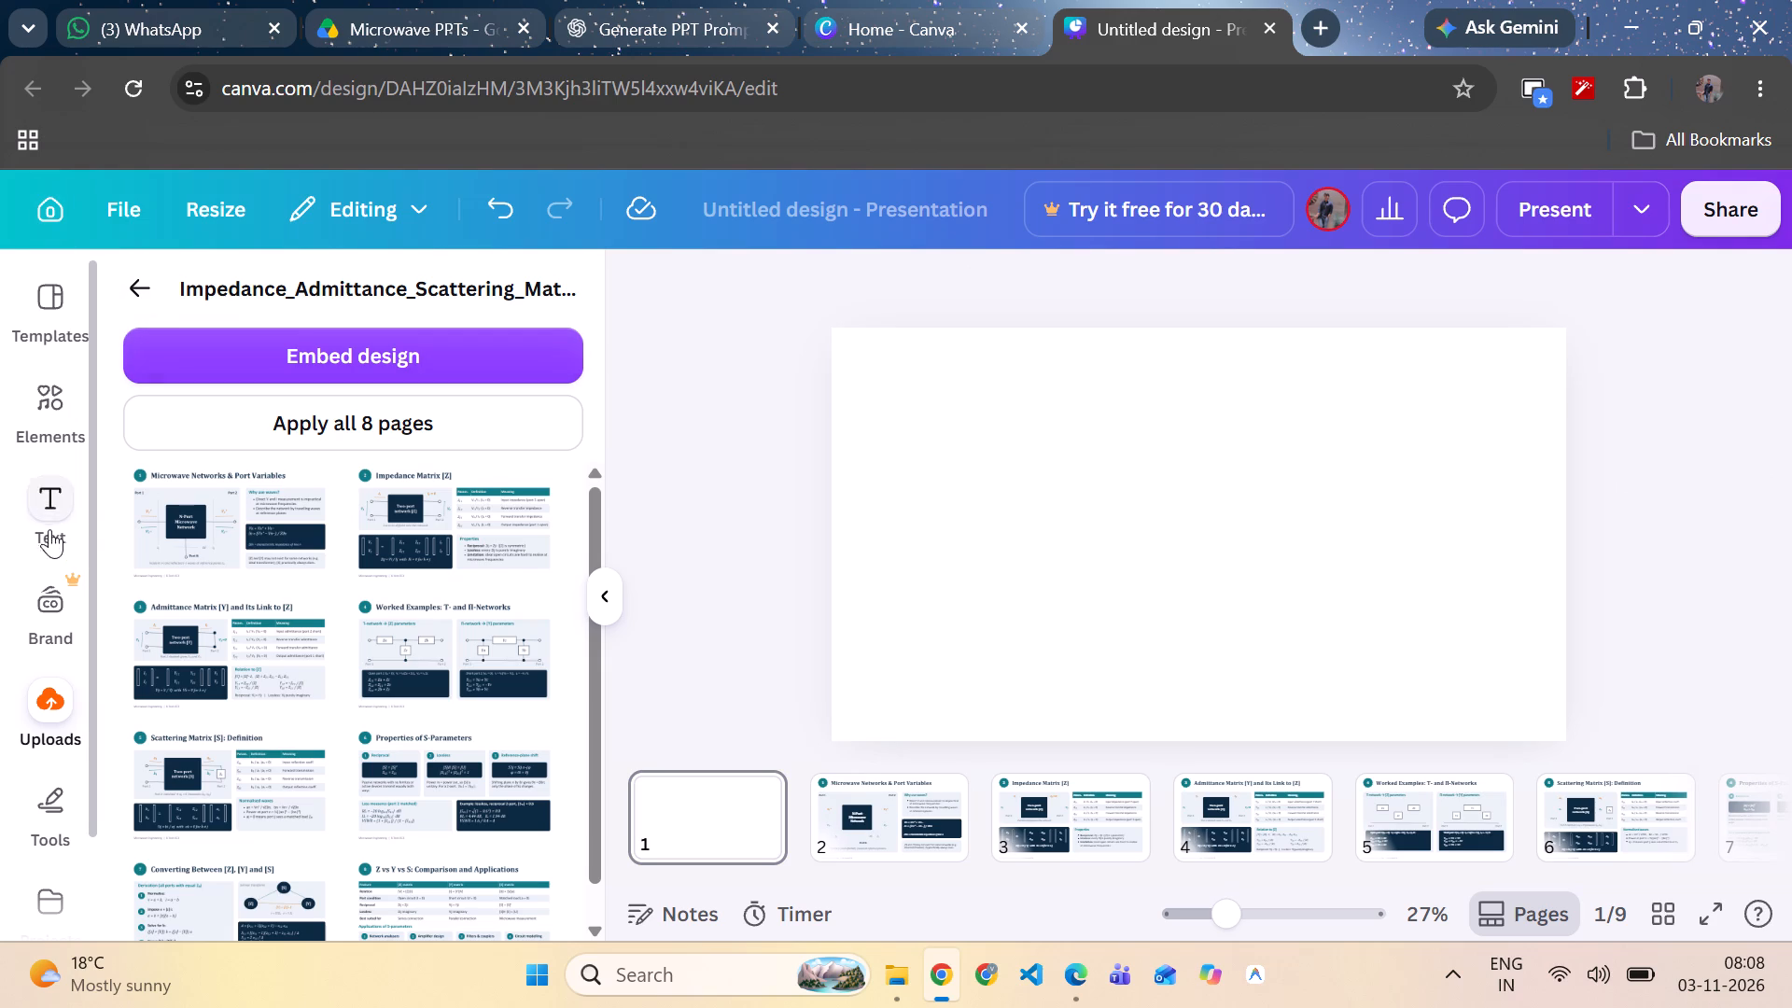
# Look over the elements library and the uploaded designs, and bring up the uploaded images.
pyautogui.click(23, 421)
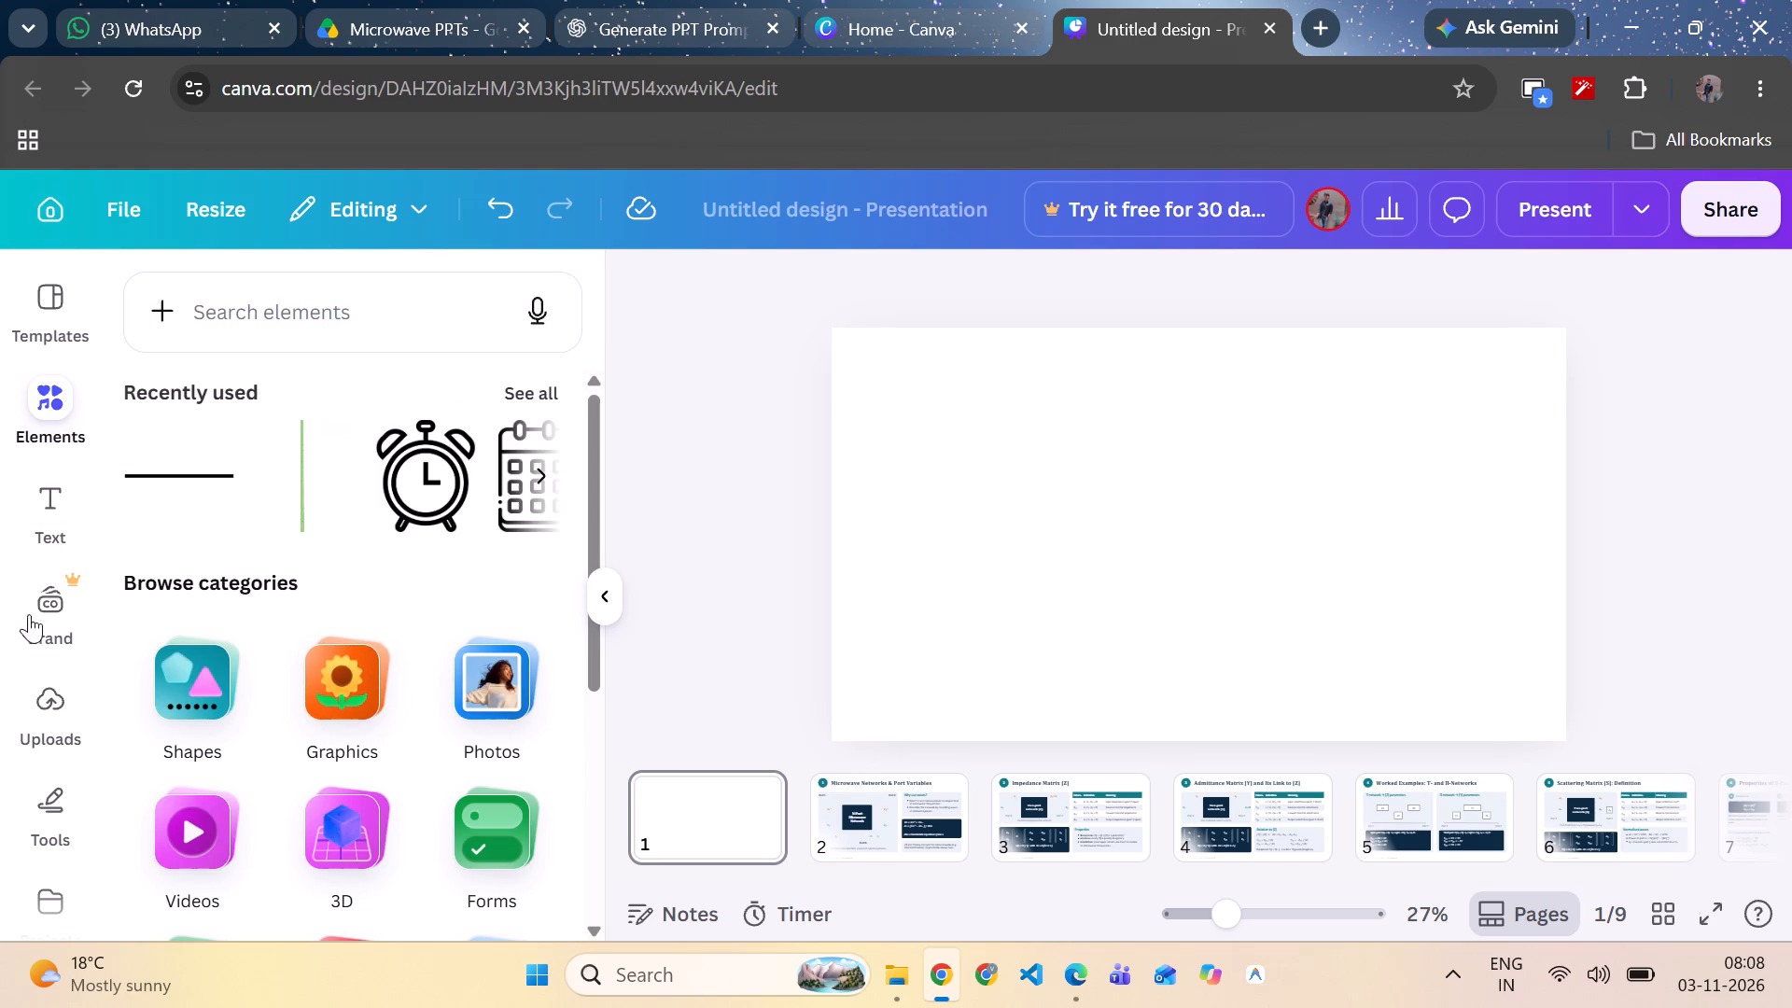
pyautogui.click(43, 732)
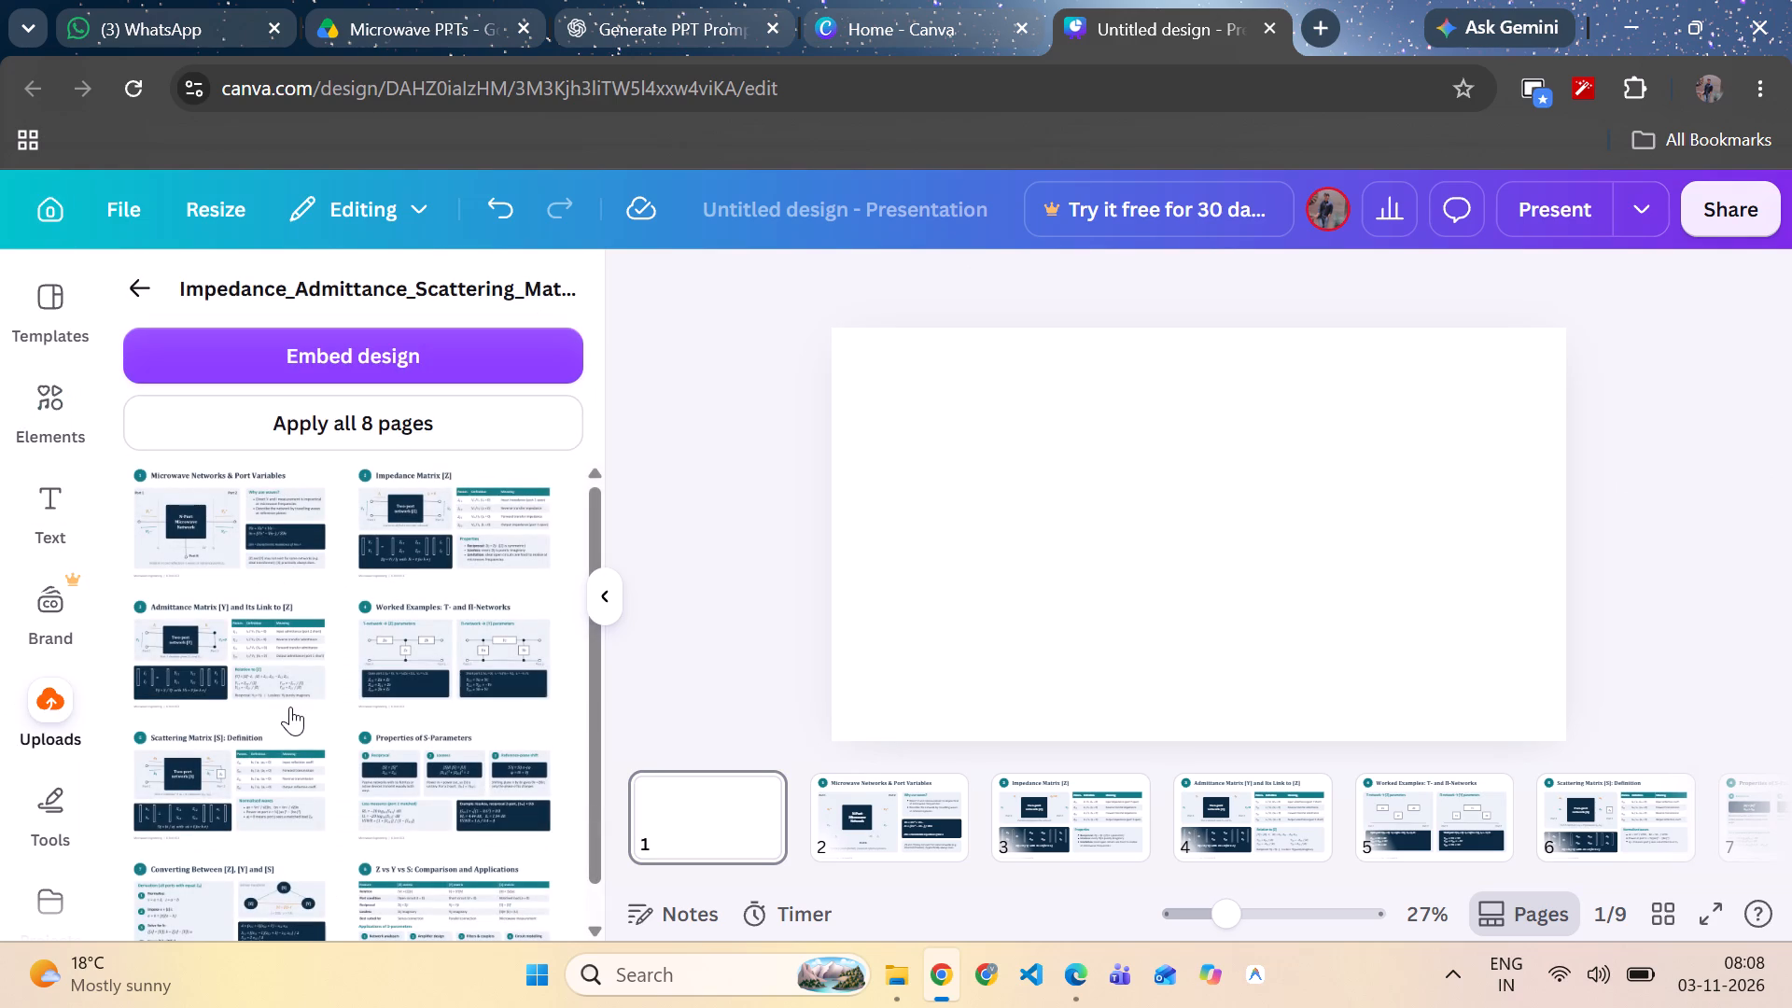
pyautogui.scroll(-3, 280, 595)
pyautogui.scroll(3, 280, 595)
pyautogui.click(152, 297)
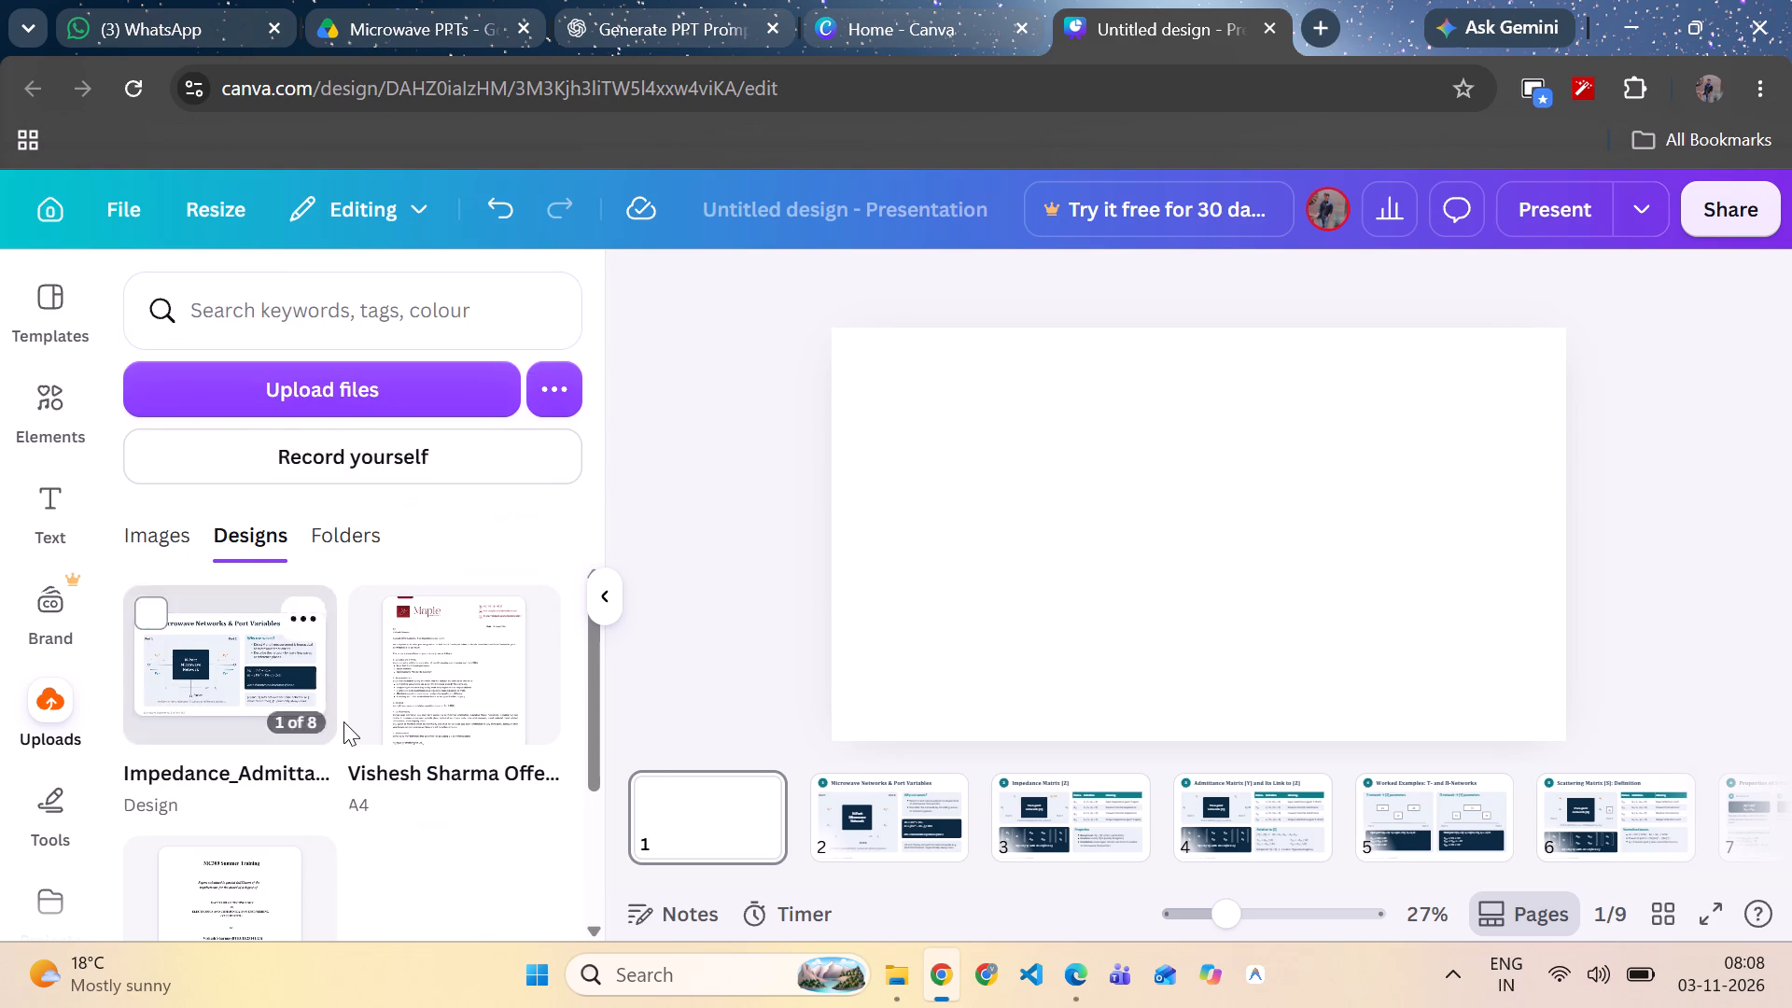
pyautogui.scroll(1, 343, 721)
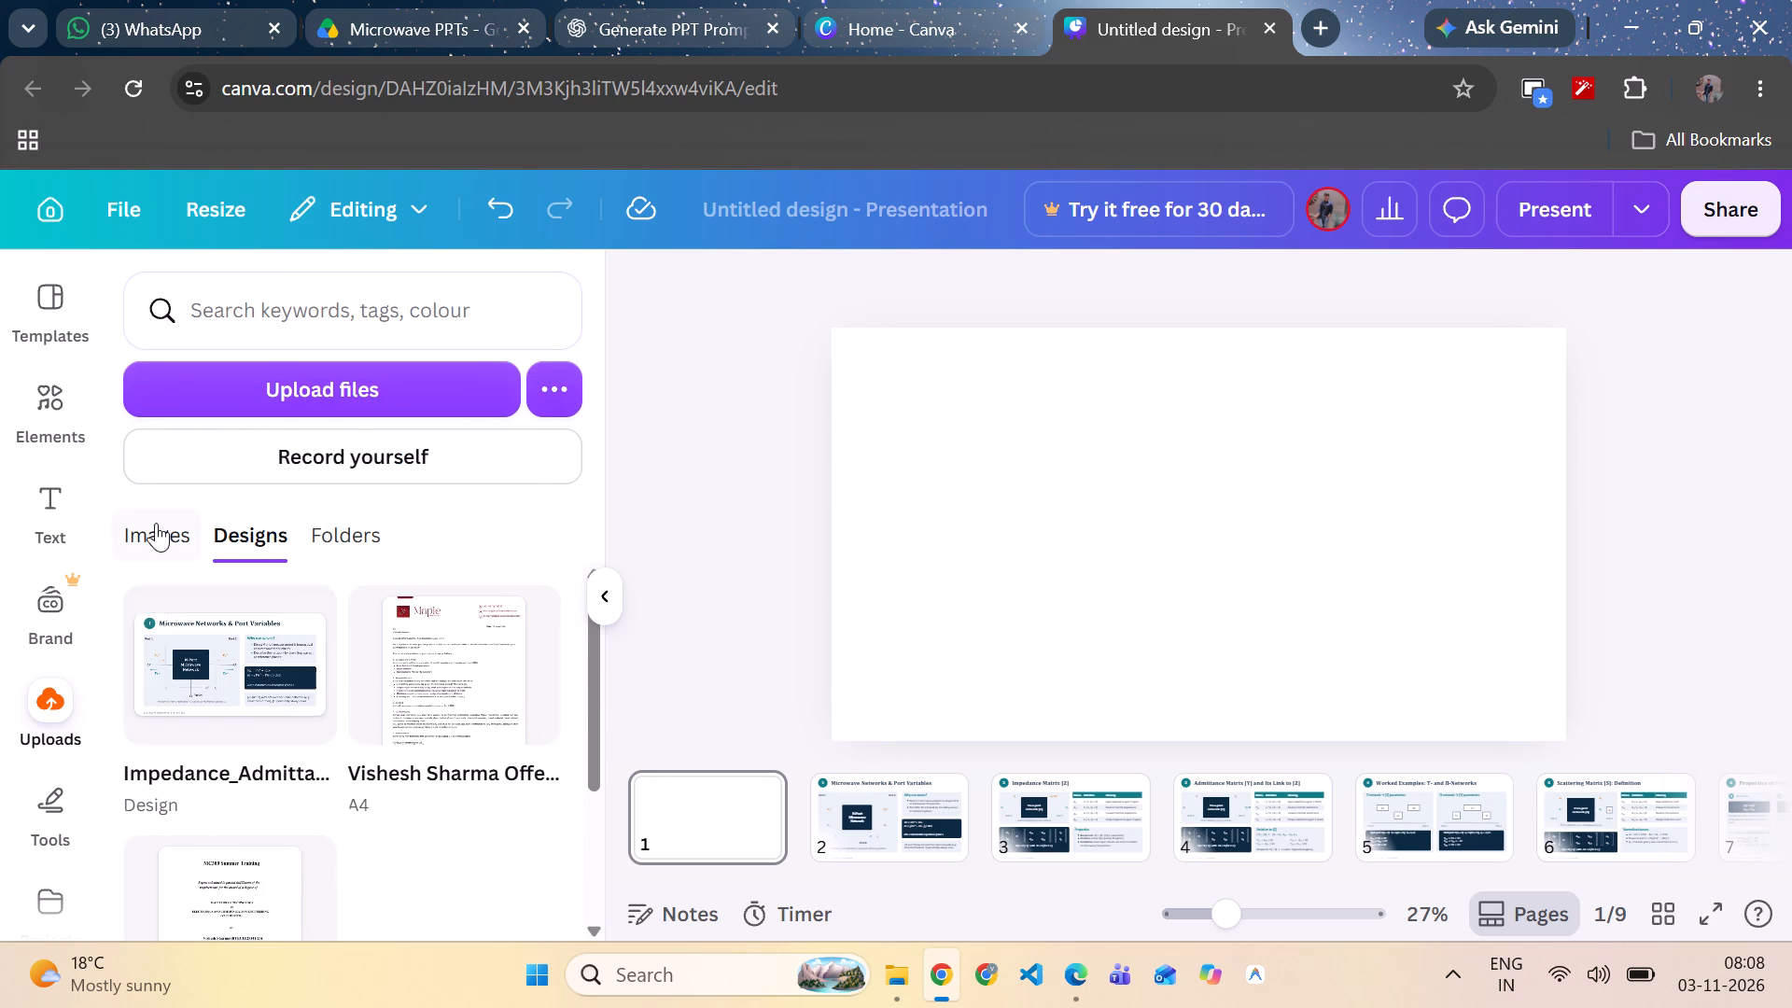
pyautogui.click(152, 521)
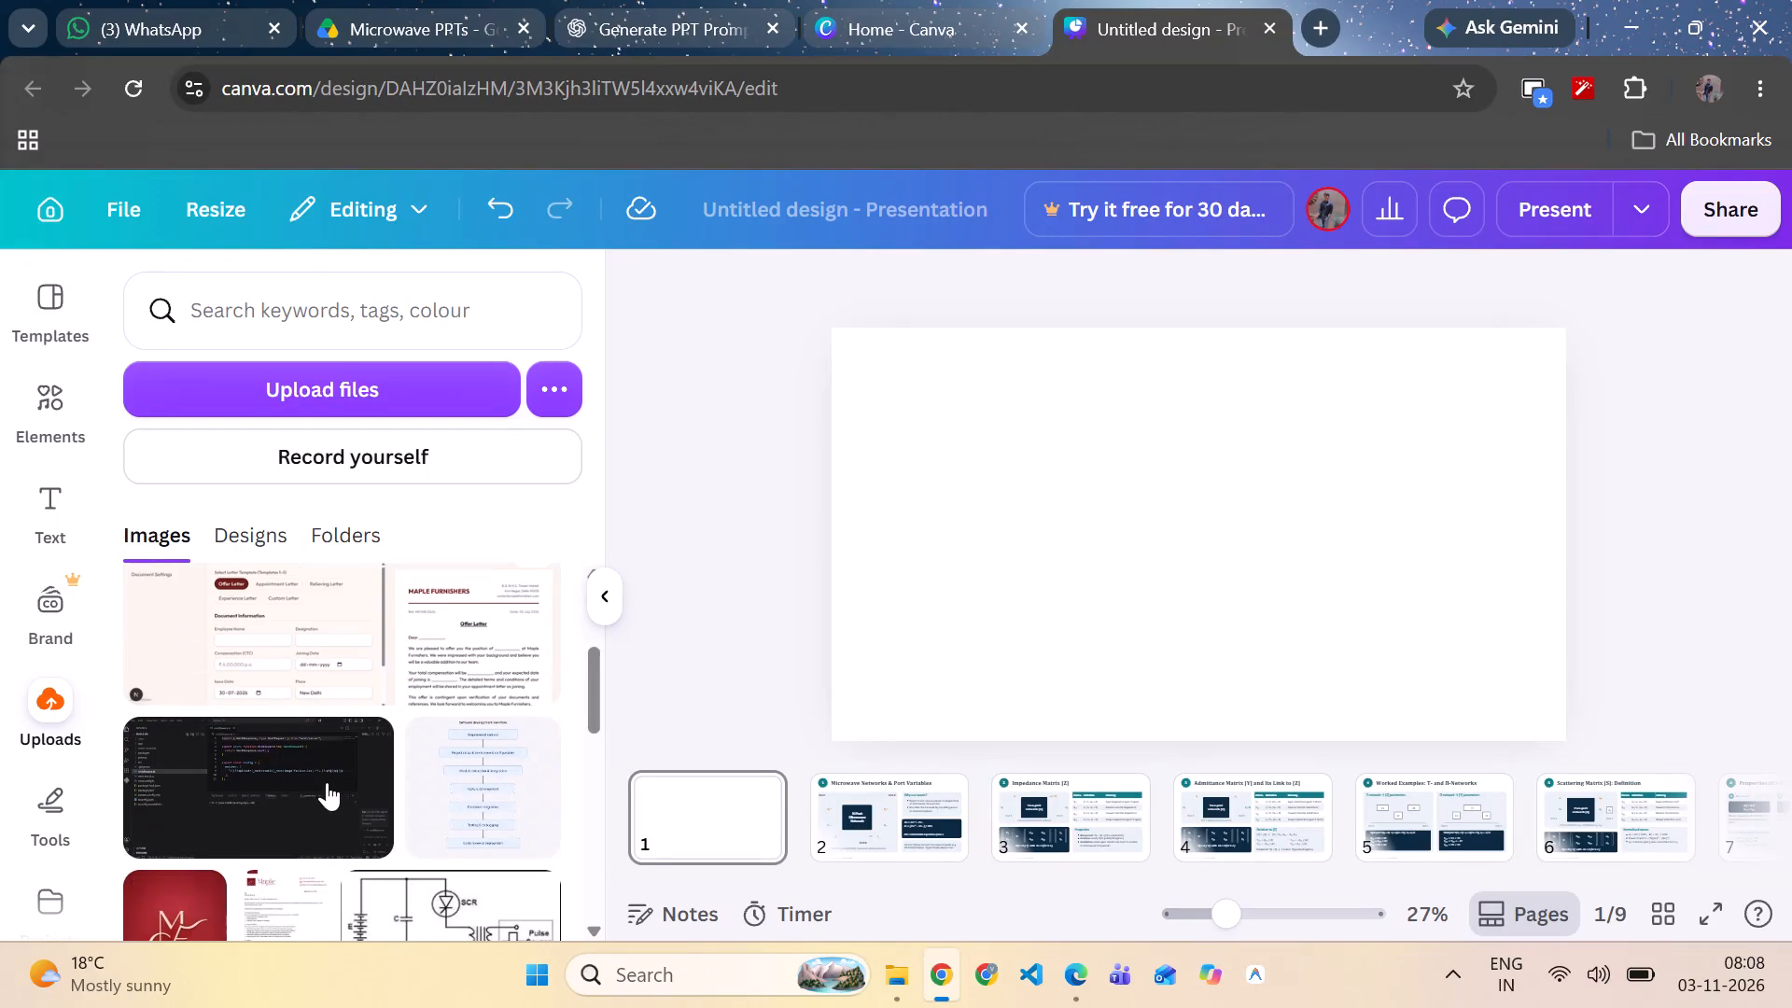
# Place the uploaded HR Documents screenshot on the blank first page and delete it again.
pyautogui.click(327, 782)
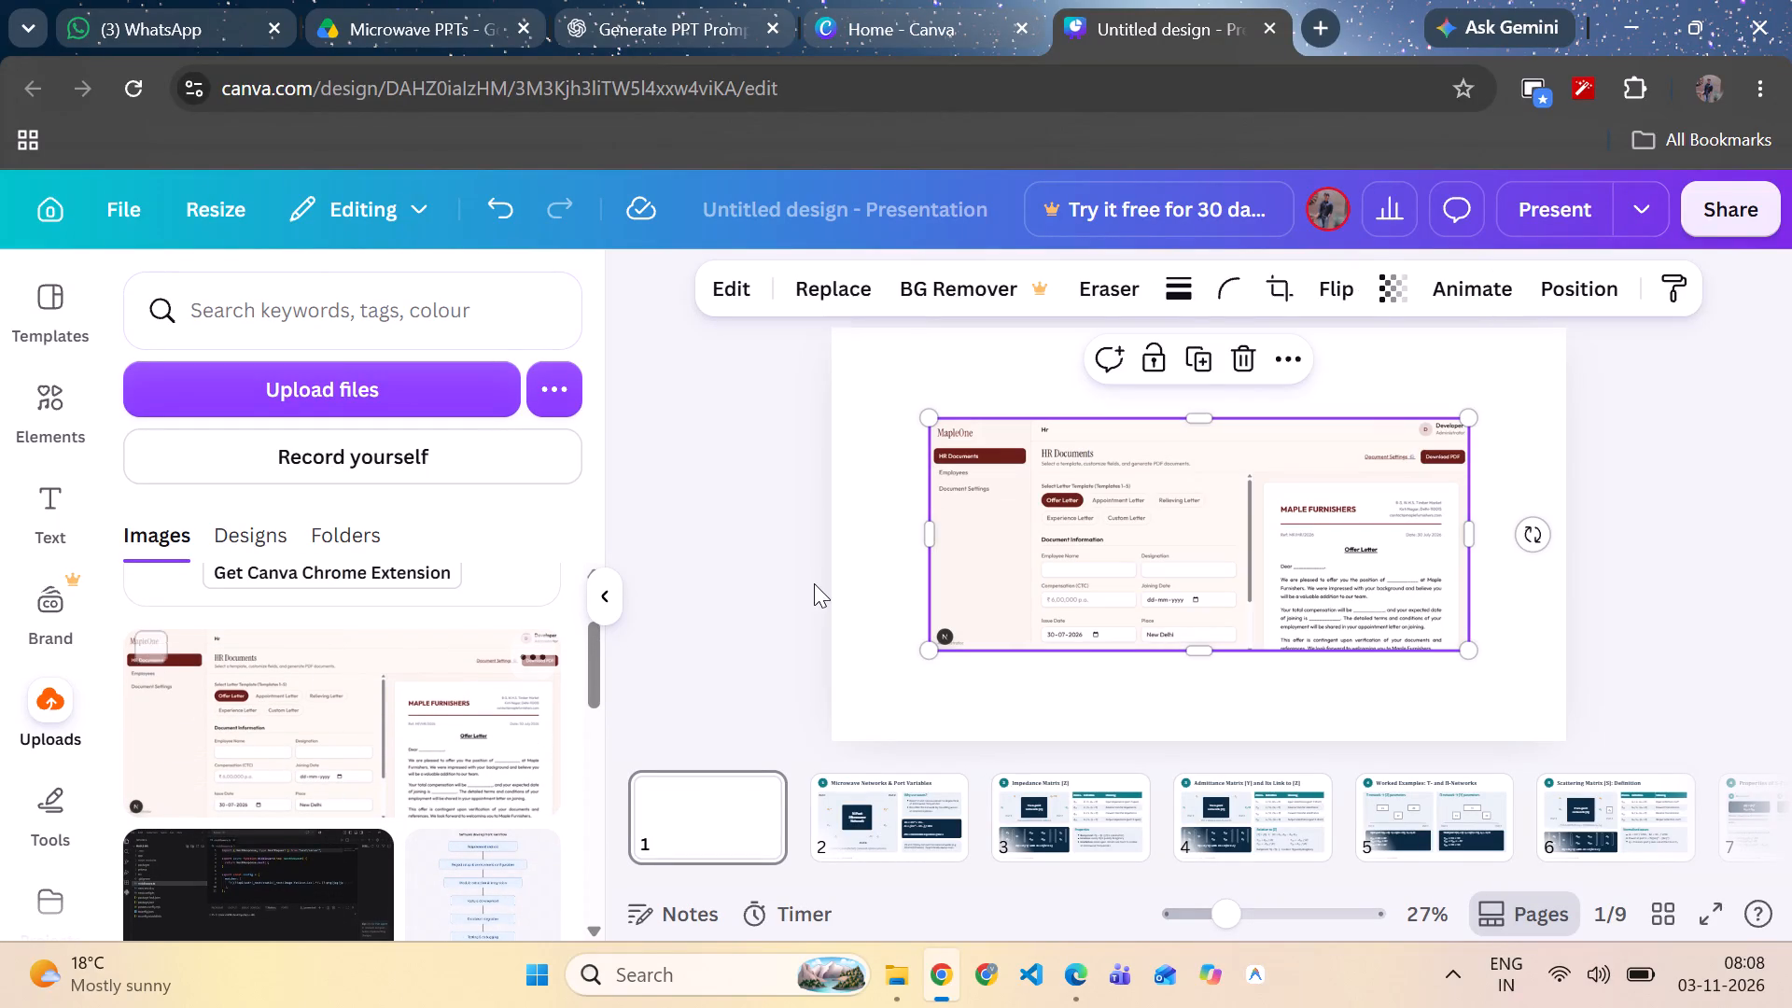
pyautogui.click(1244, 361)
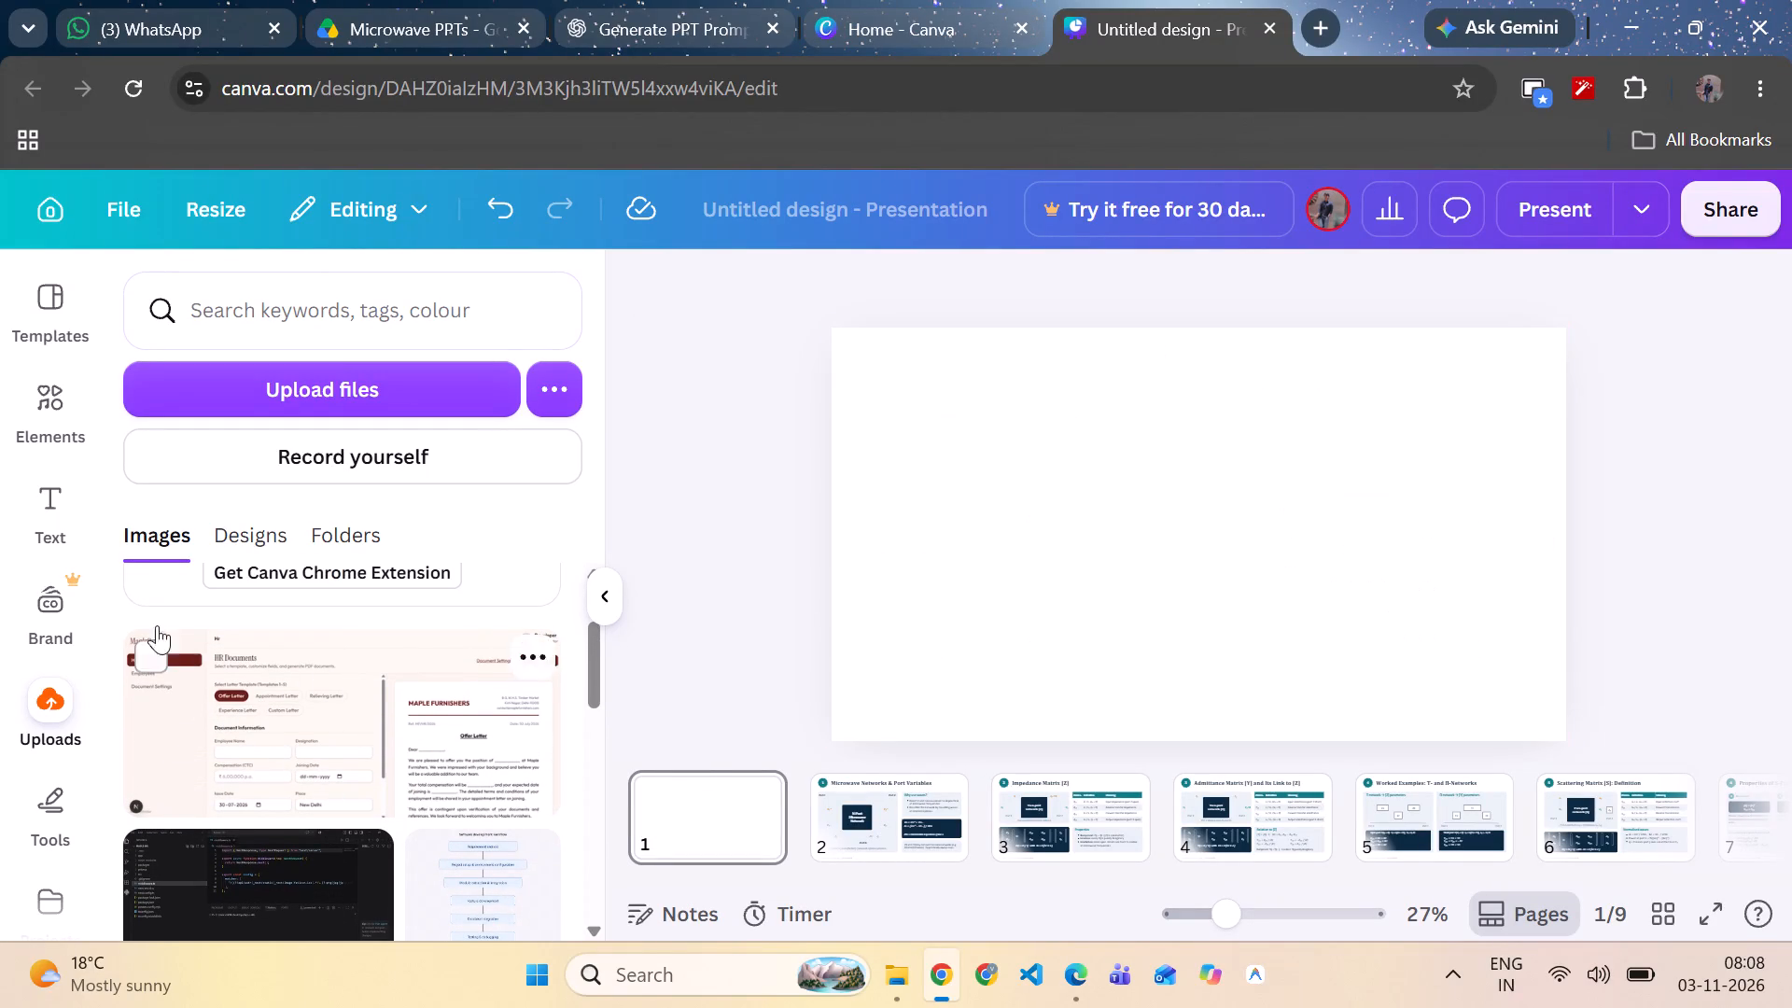
# Select the eight uploaded images from the HR Documents screenshot through the Class C Commutation circuit and move them to the trash.
pyautogui.click(148, 647)
pyautogui.hotkey('shift', 'Right')
pyautogui.hotkey('shift', 'Right')
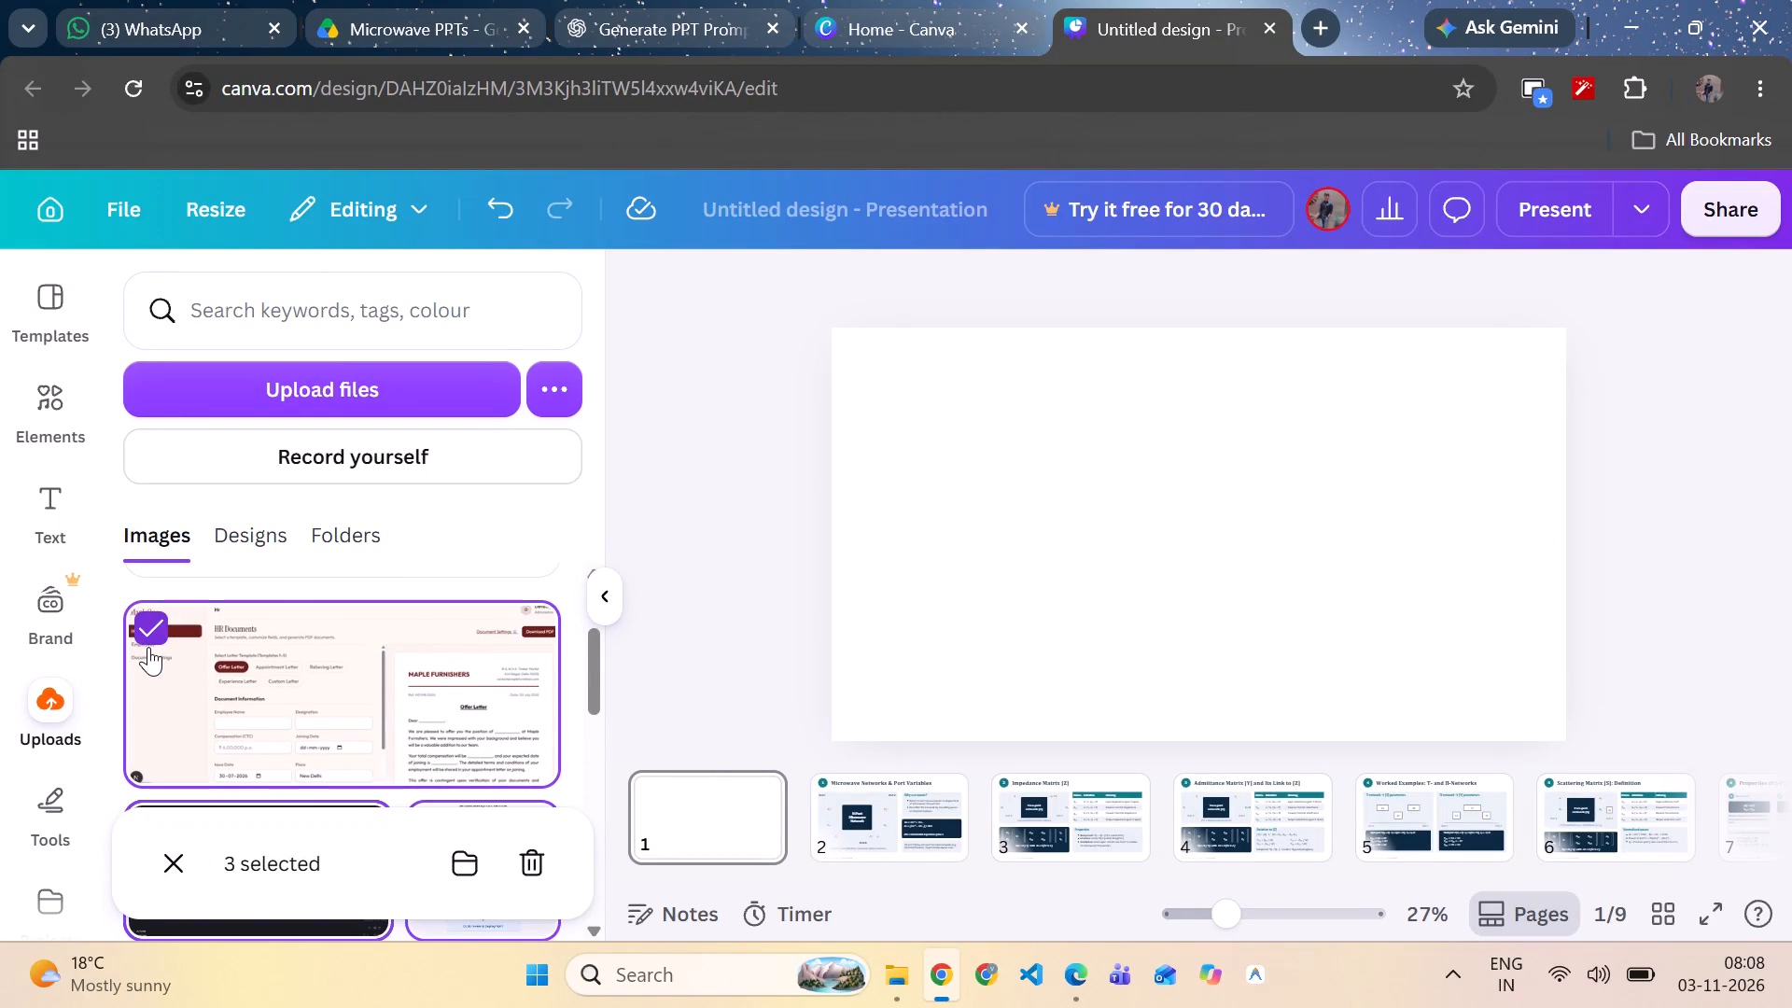
pyautogui.hotkey('shift', 'Right')
pyautogui.hotkey('shift', 'Right')
pyautogui.hotkey('shift', 'Right')
pyautogui.hotkey('shift', 'Right')
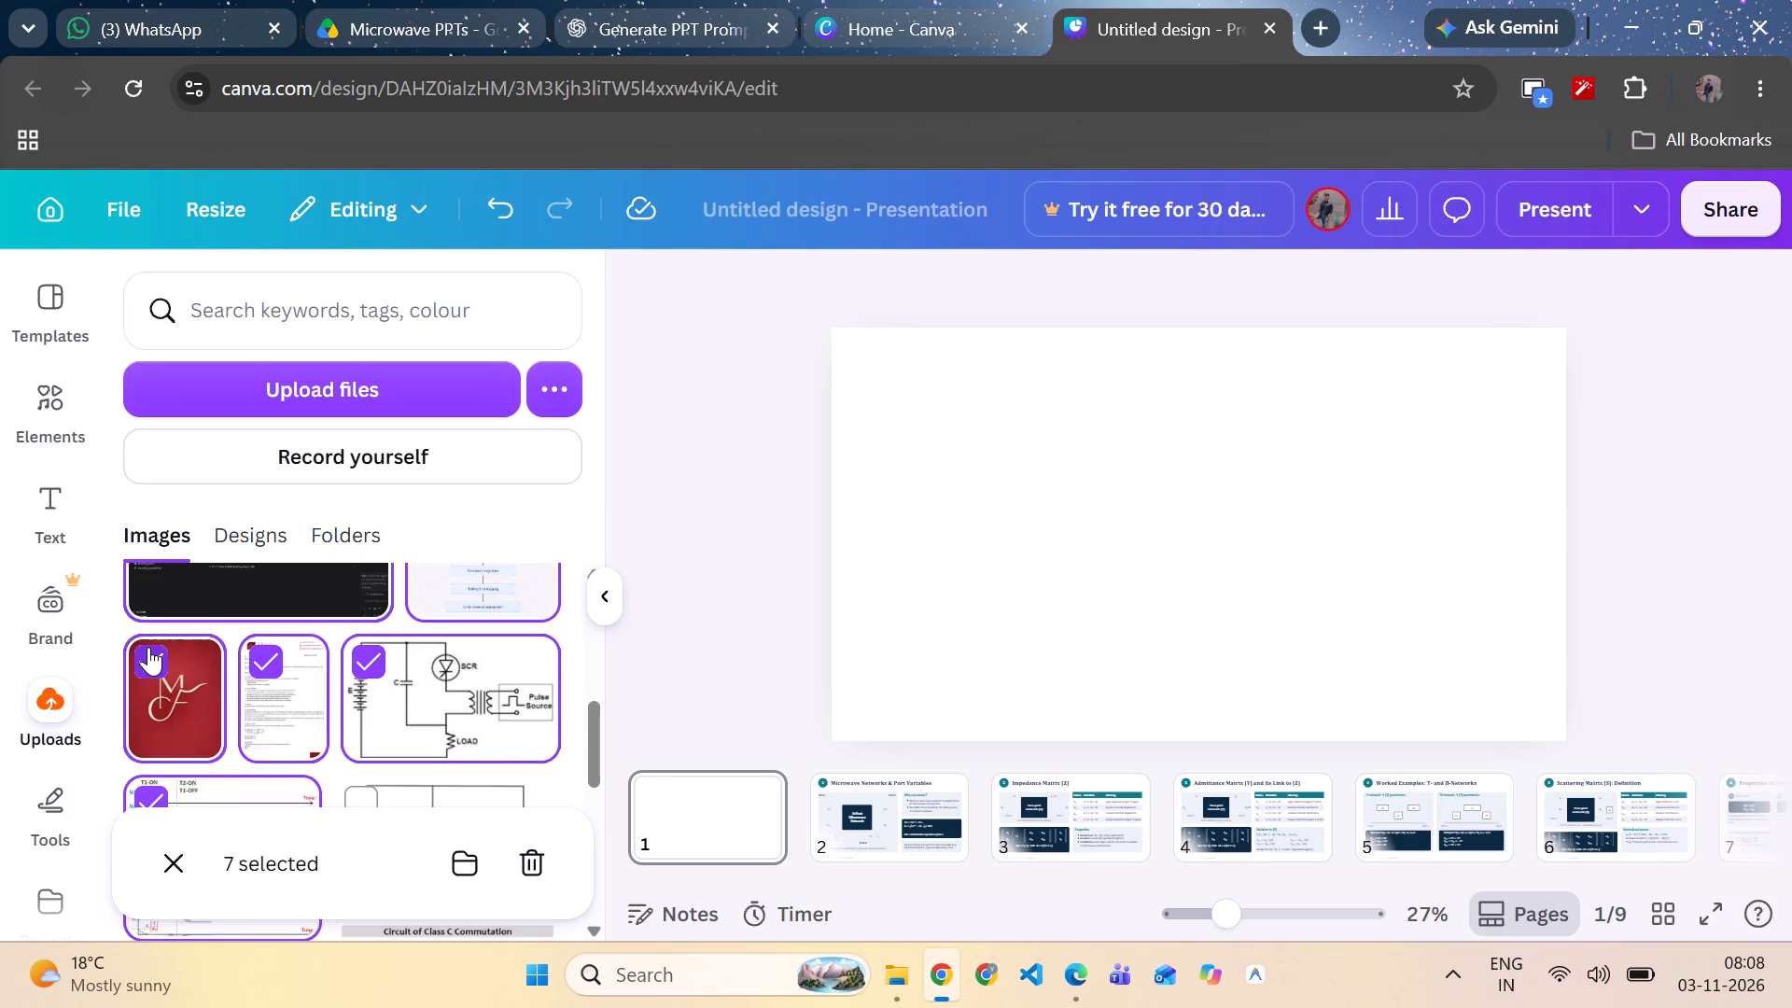
pyautogui.hotkey('shift', 'Right')
pyautogui.hotkey('shift', 'Right')
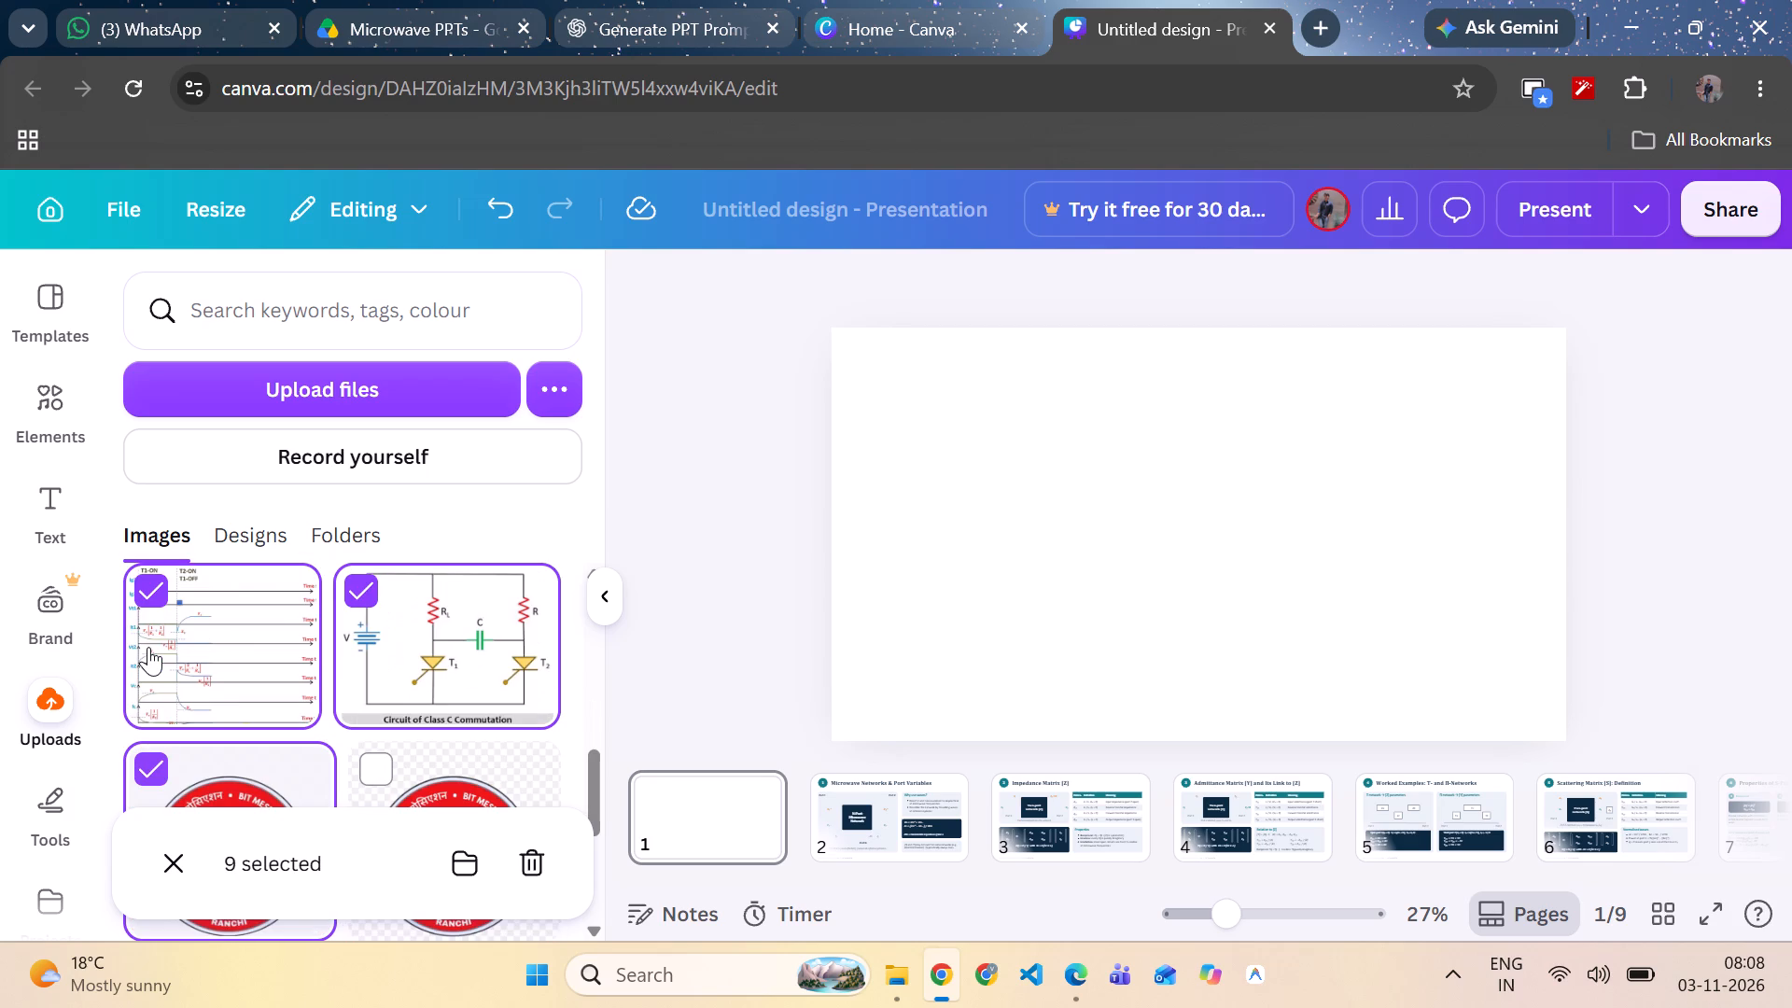
pyautogui.hotkey('shift', 'Left')
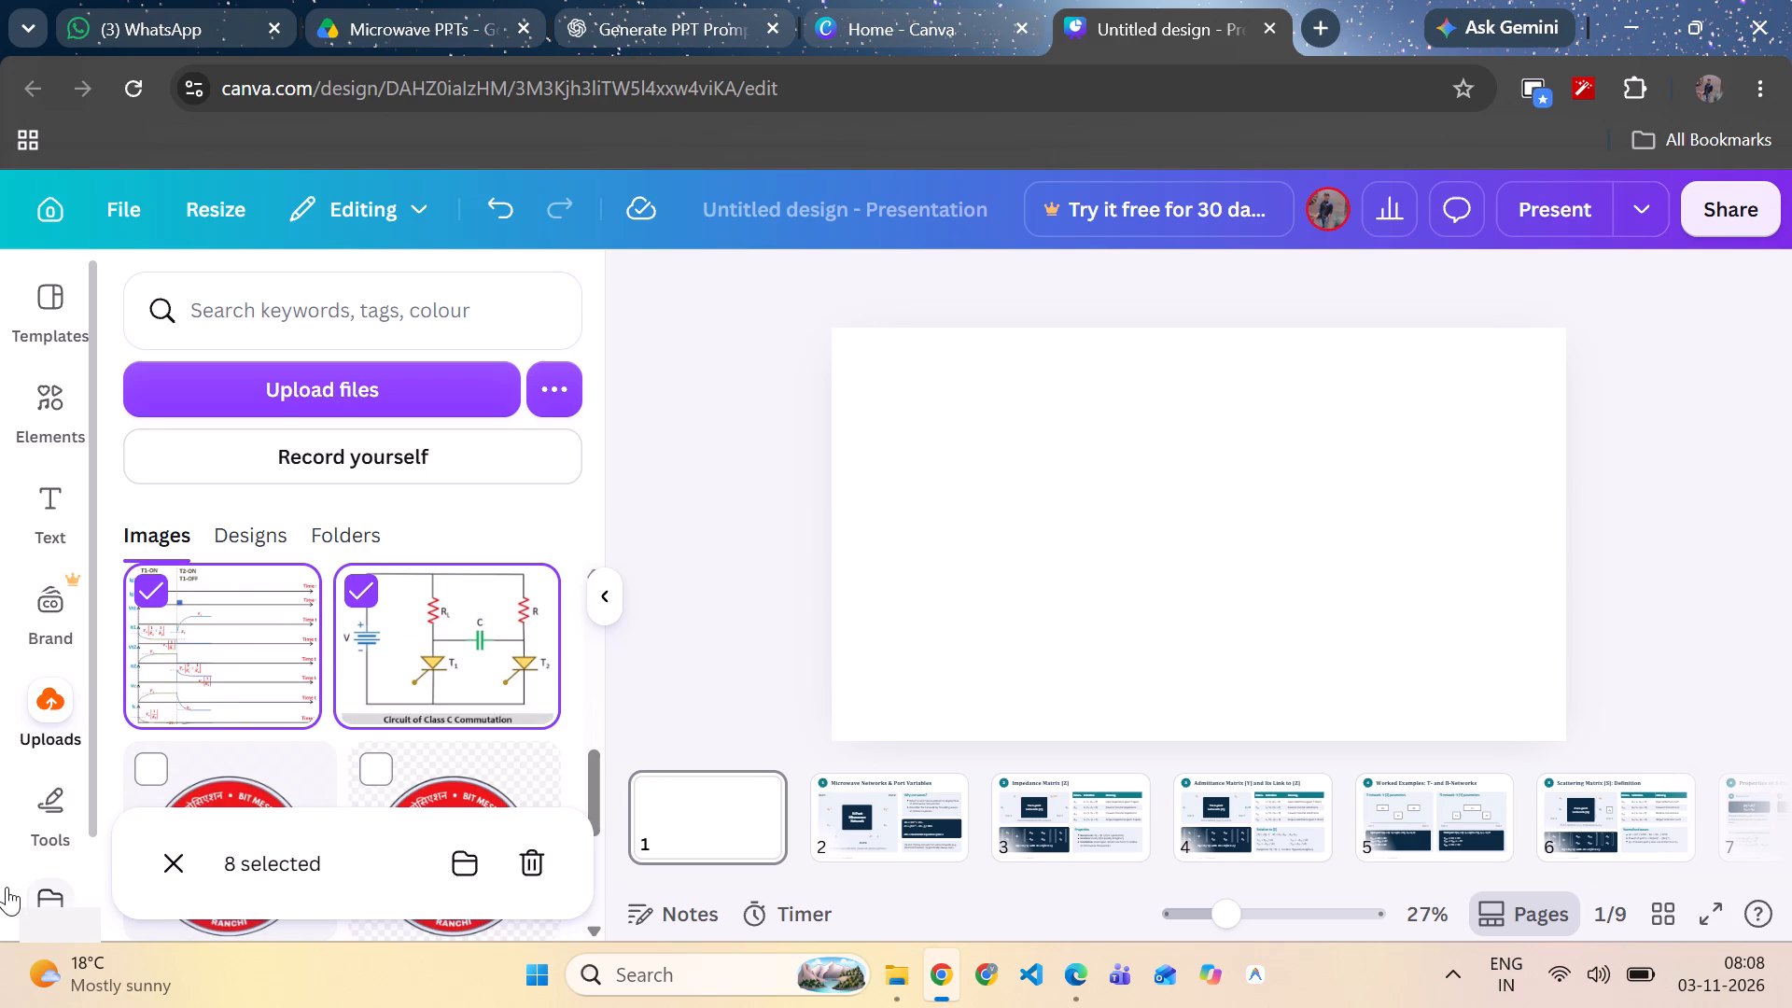
pyautogui.press('Delete')
pyautogui.scroll(1, 404, 626)
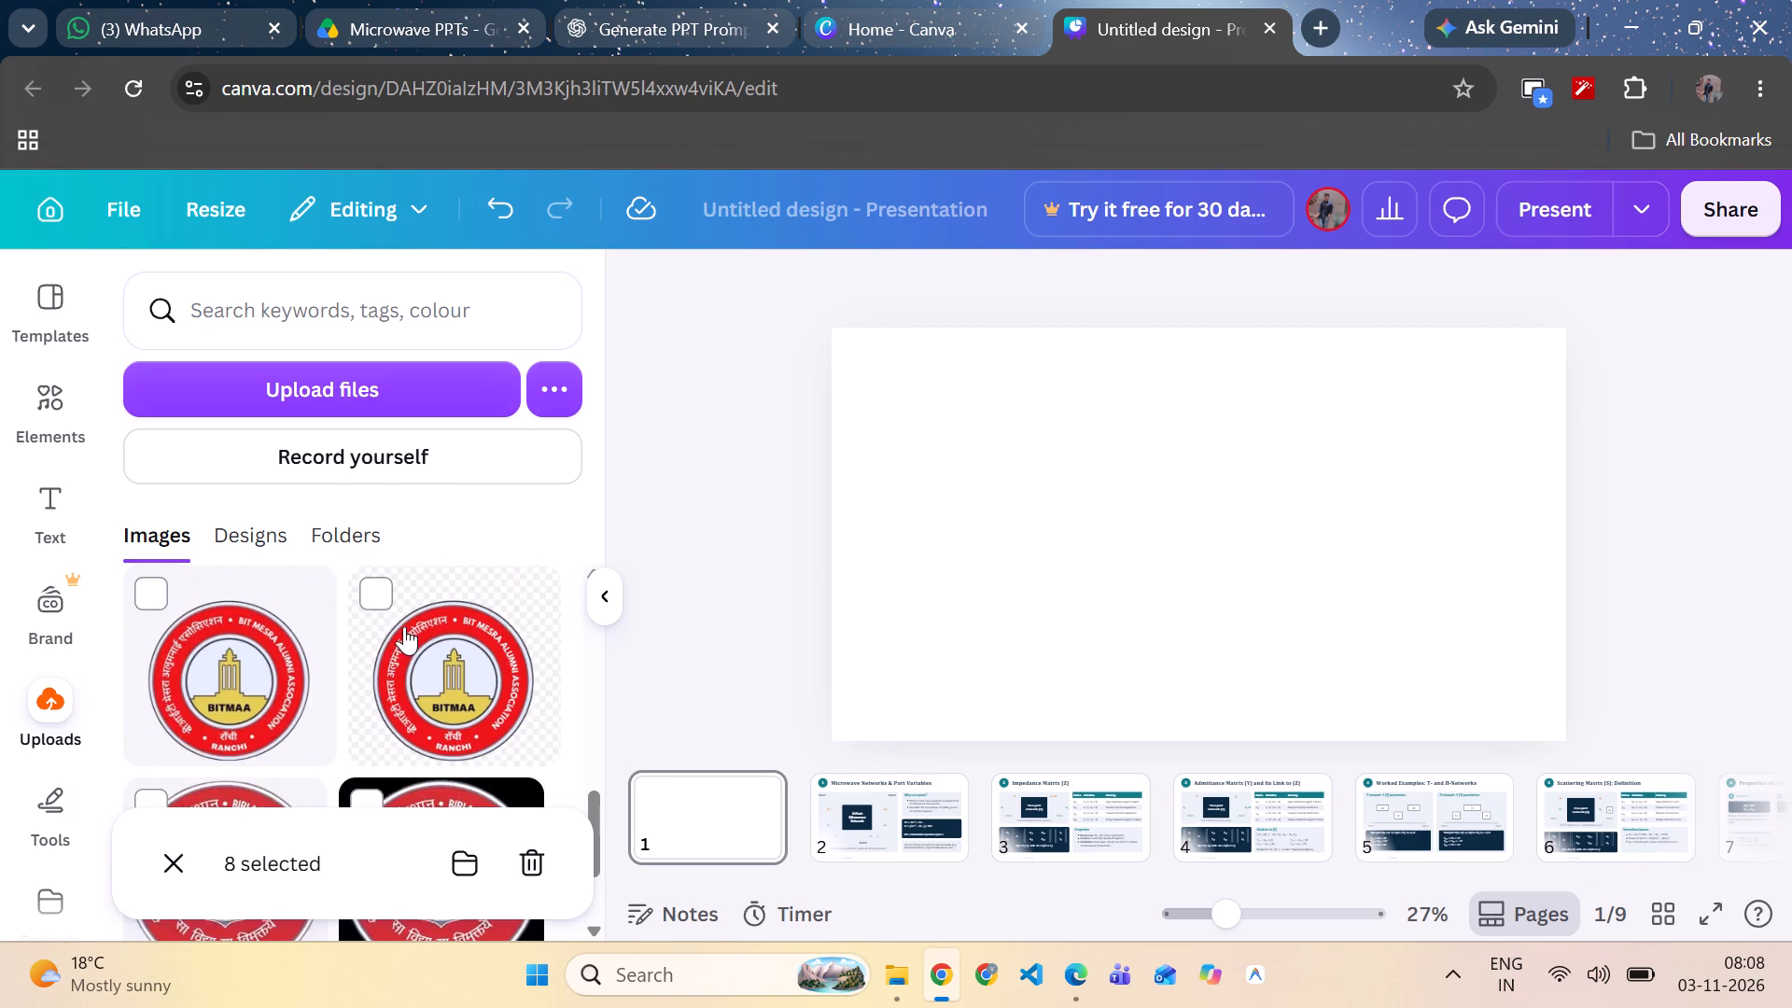
pyautogui.scroll(1, 404, 626)
pyautogui.scroll(-5, 404, 626)
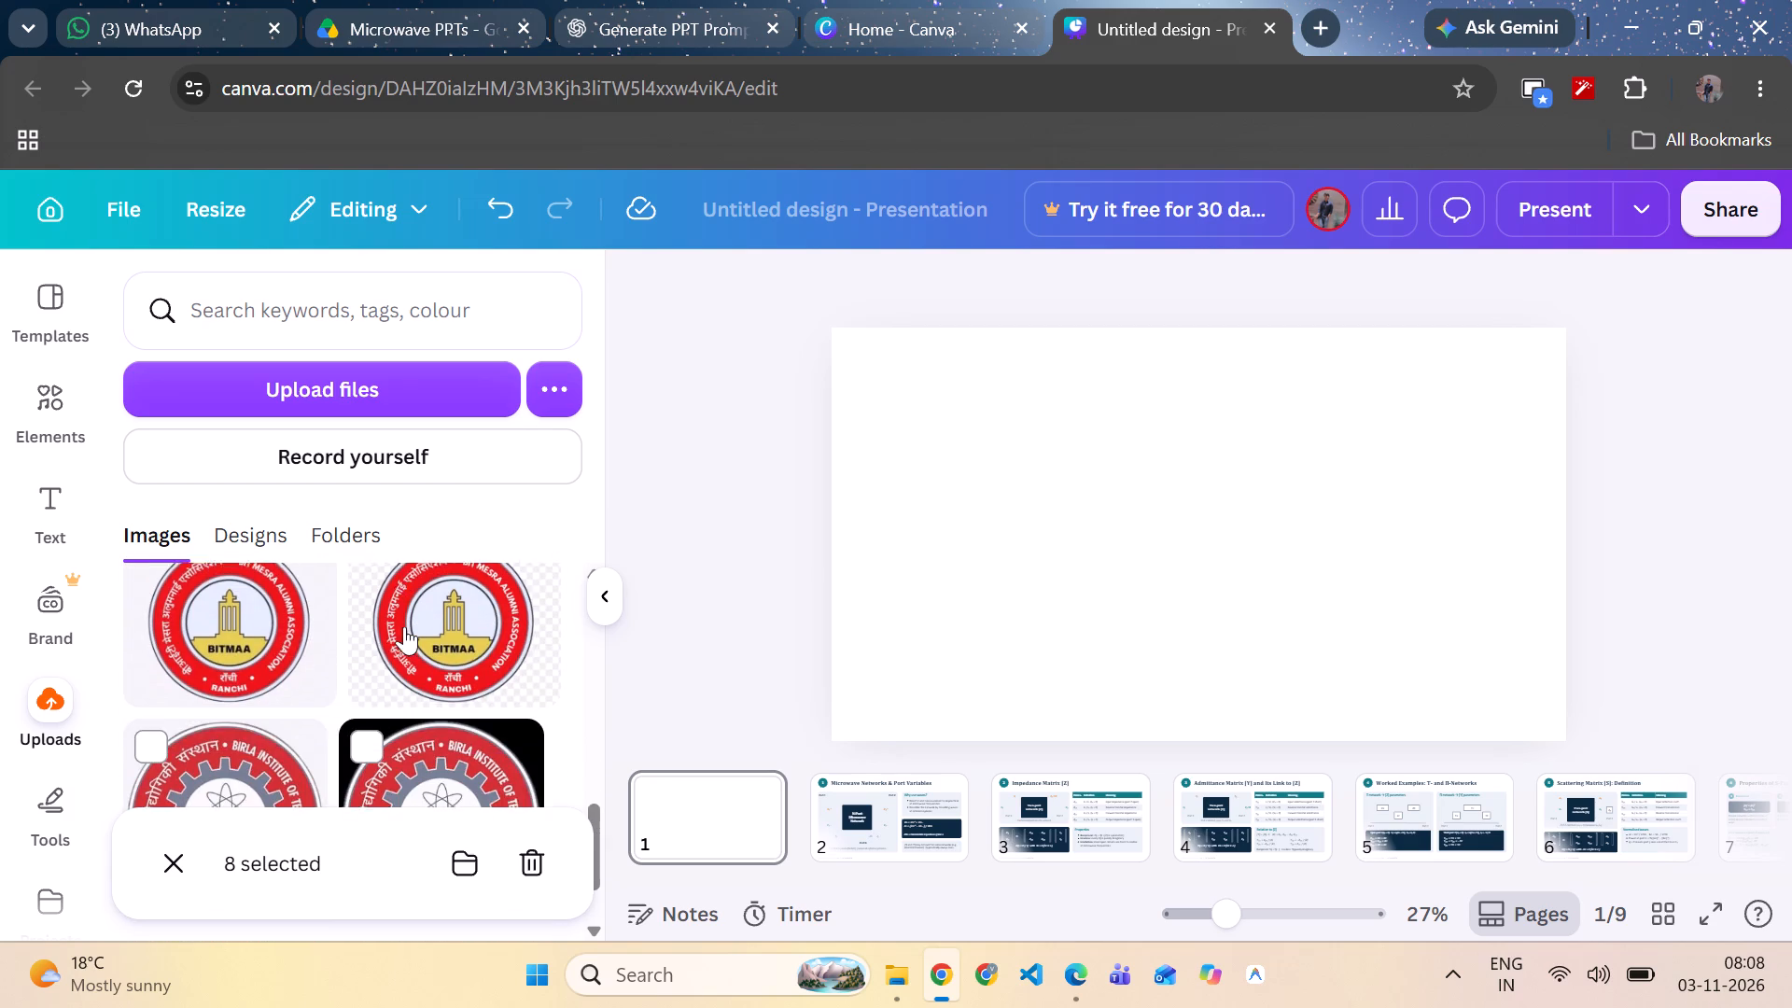
pyautogui.scroll(-1, 404, 626)
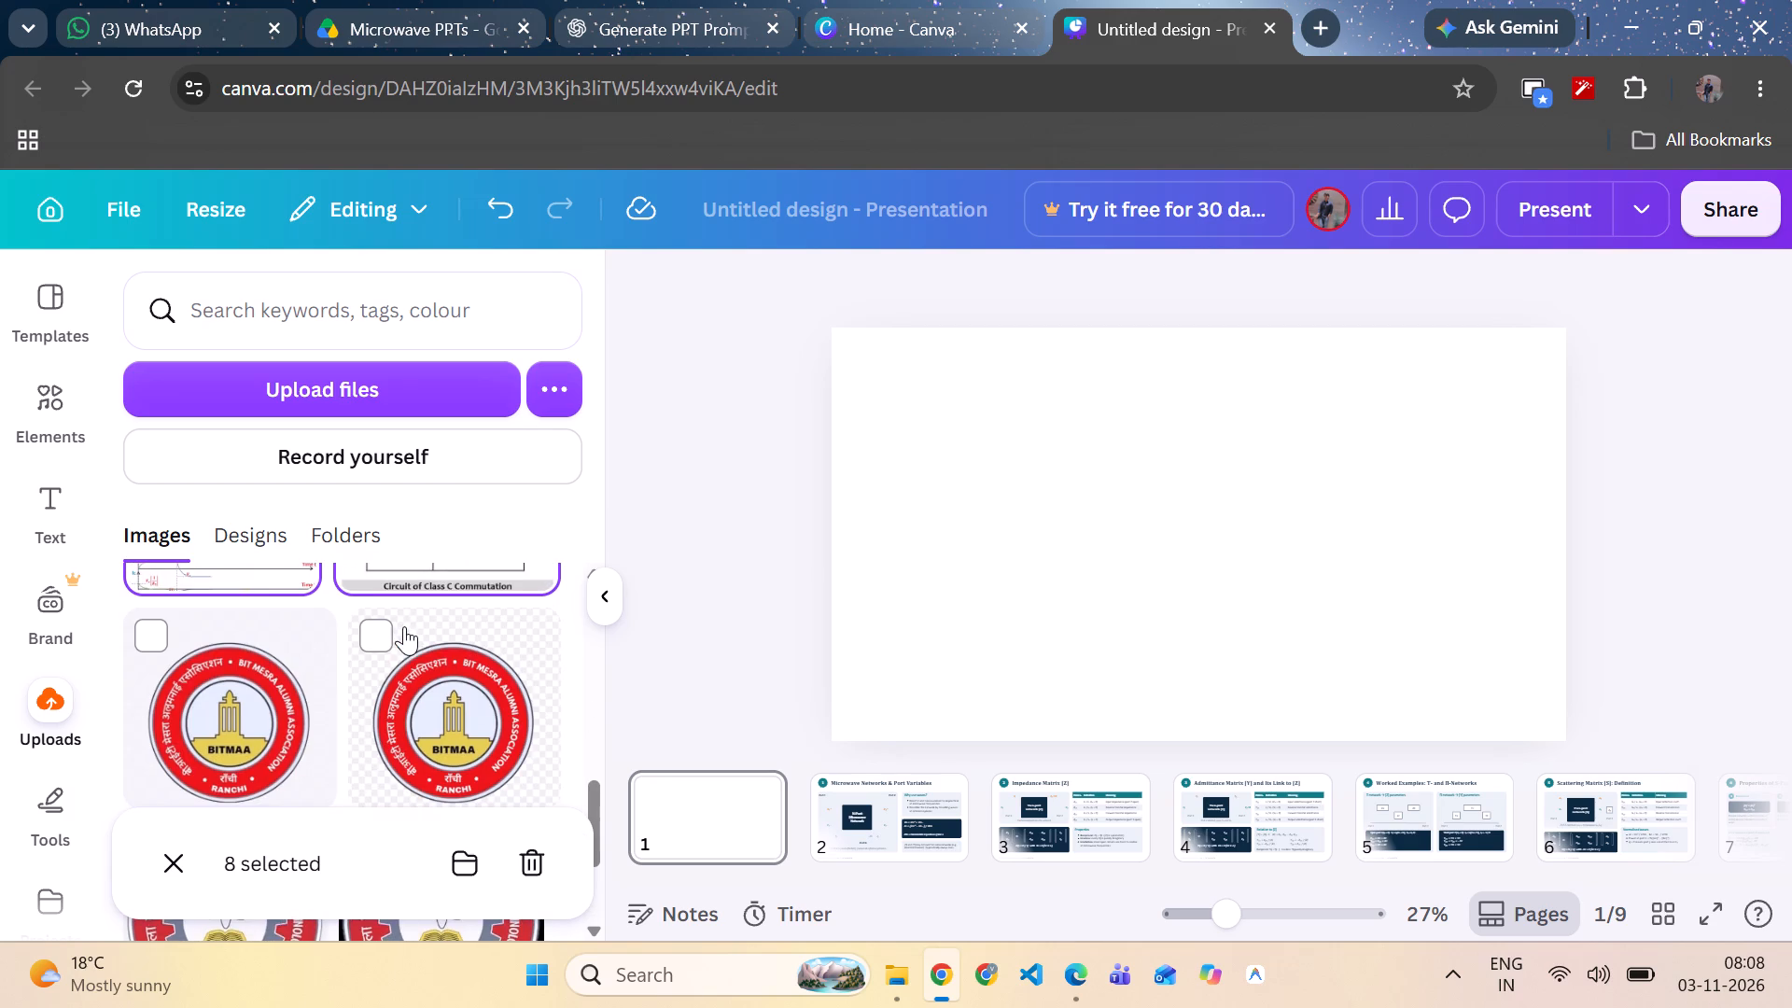
pyautogui.click(523, 881)
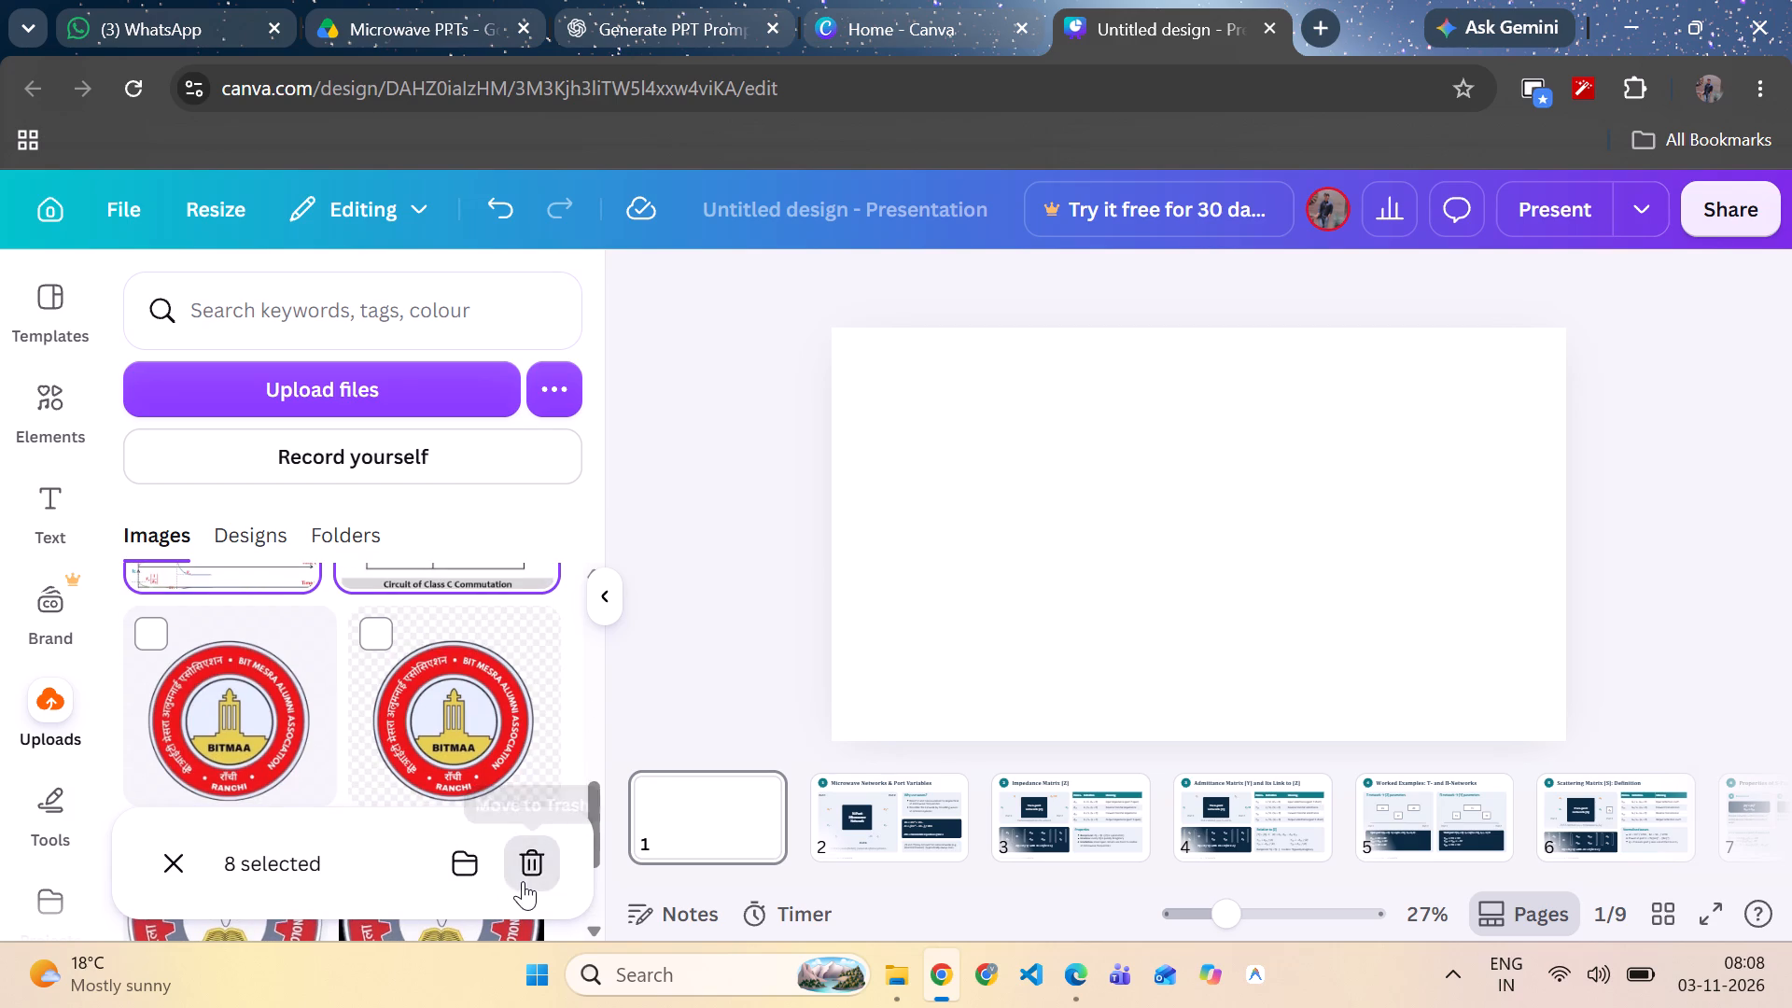
pyautogui.click(1026, 616)
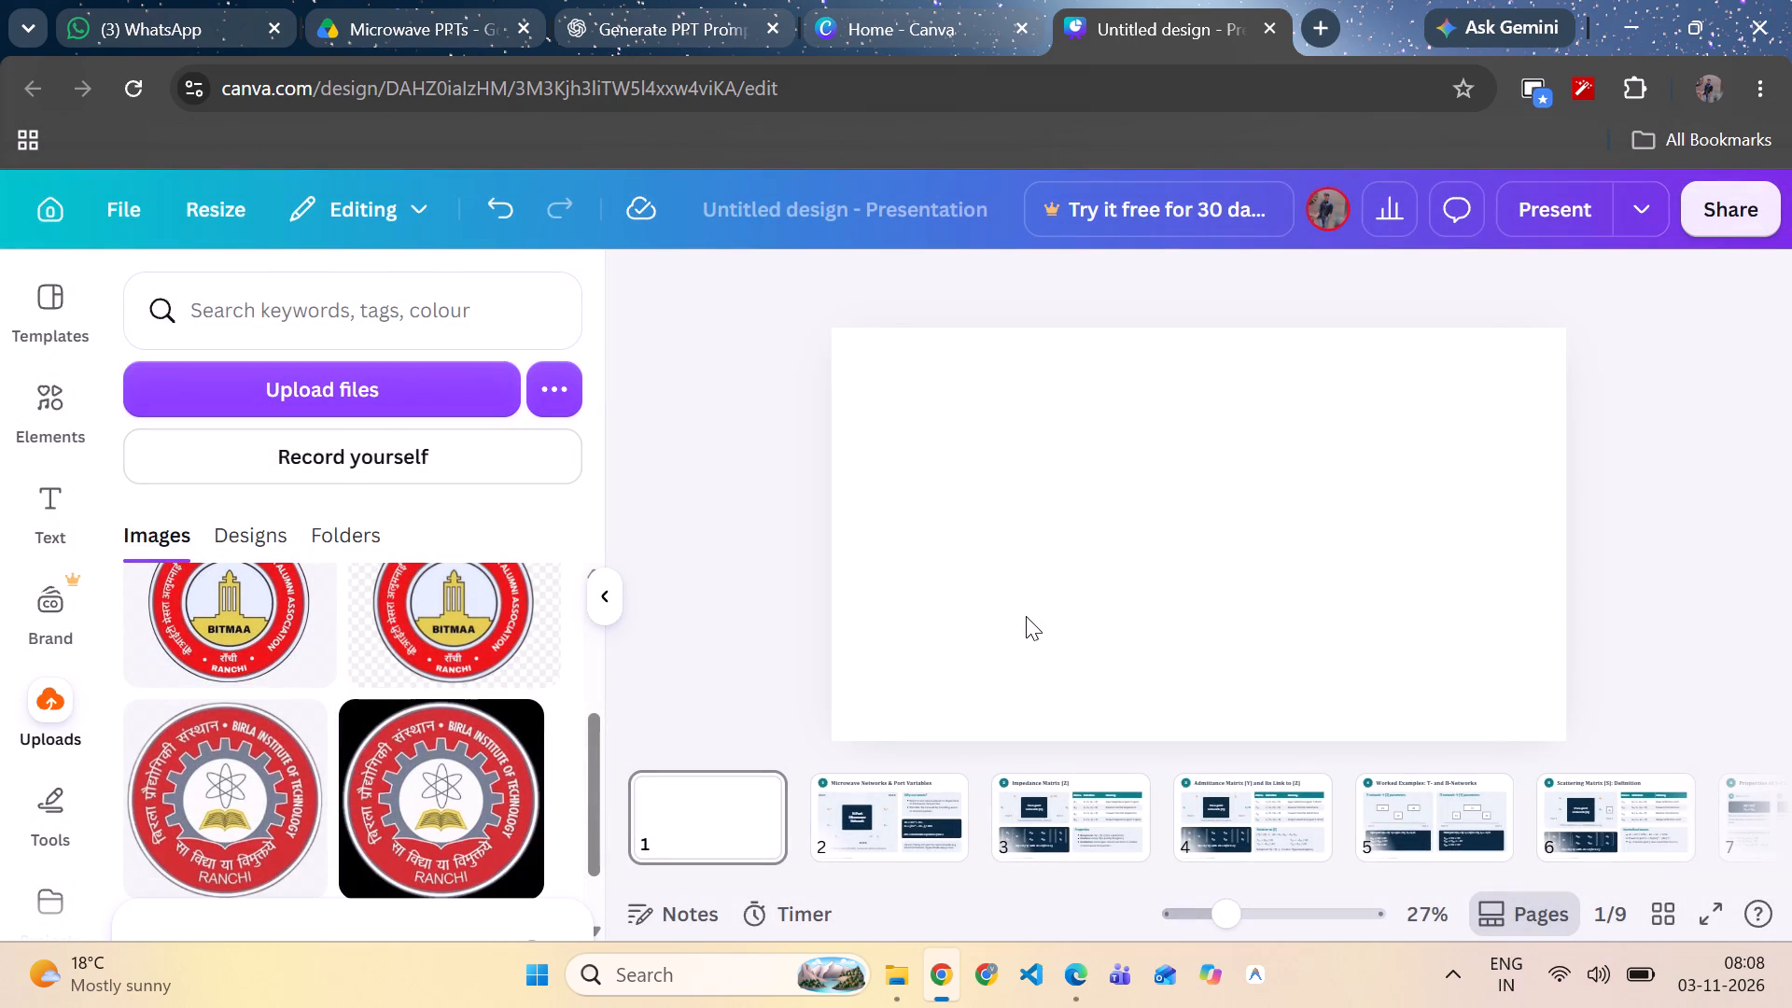
pyautogui.click(1071, 571)
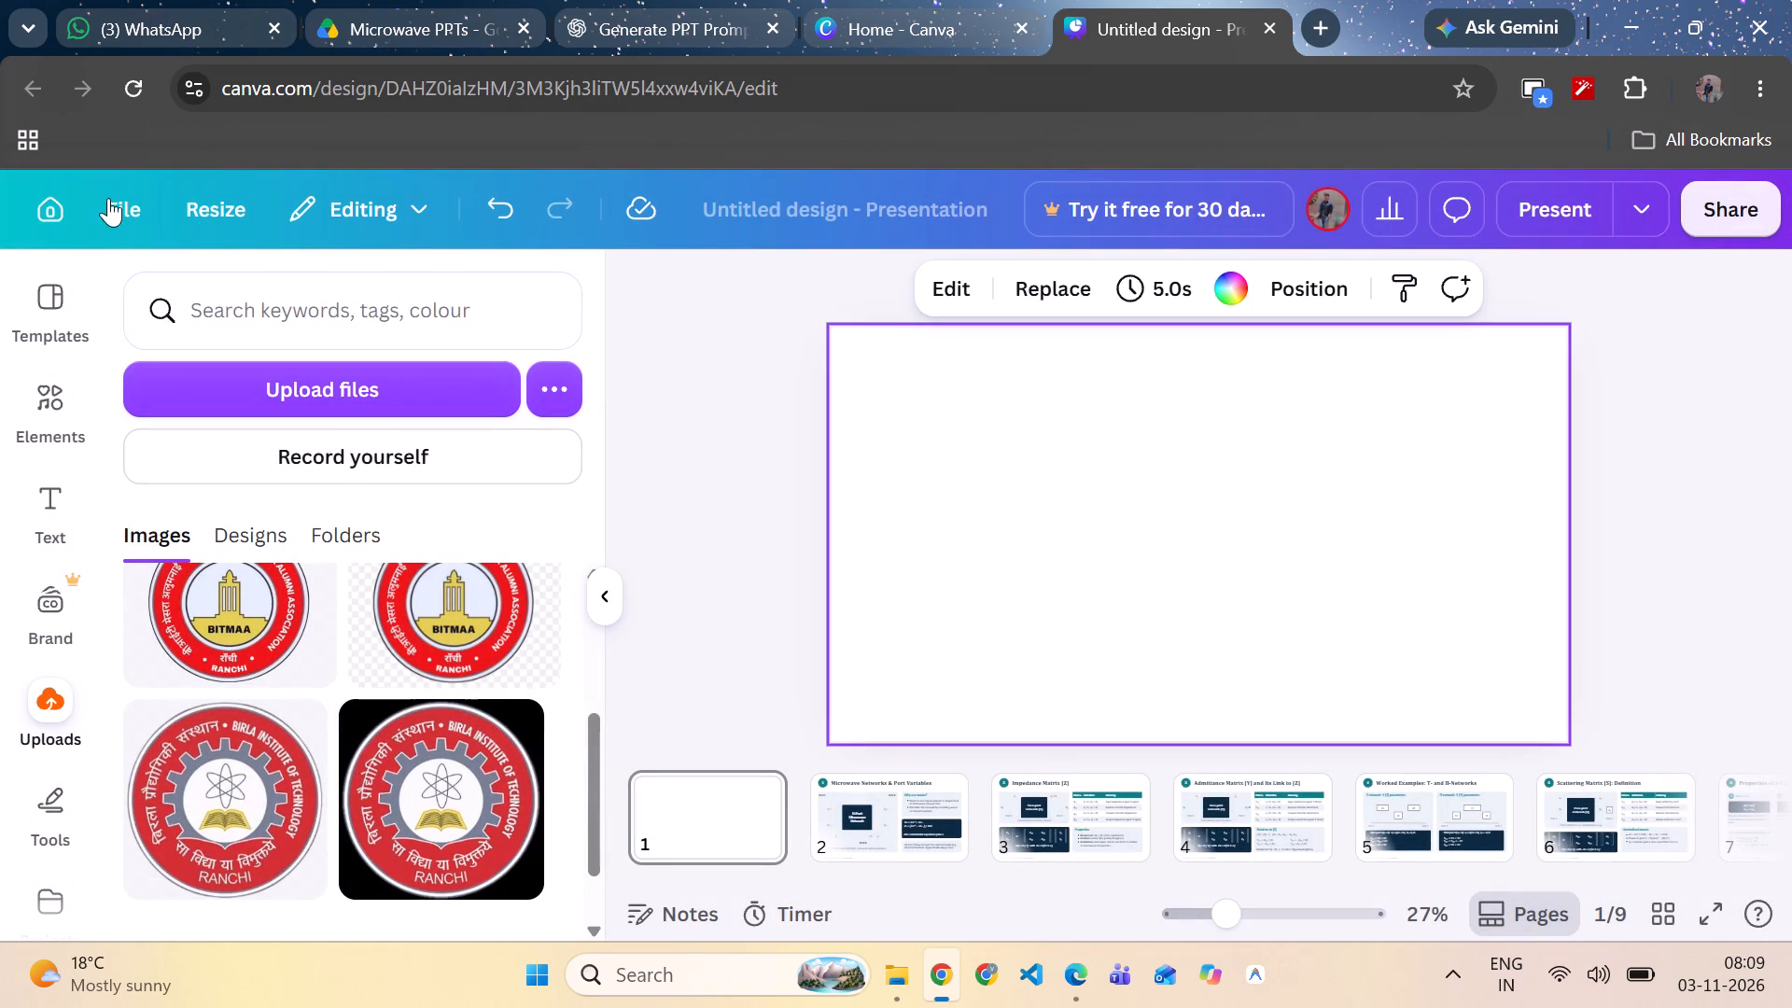
# Copy the navy rectangle behind the matrix equation on the Impedance Matrix [Z] page and paste it onto blank page 1.
pyautogui.click(307, 309)
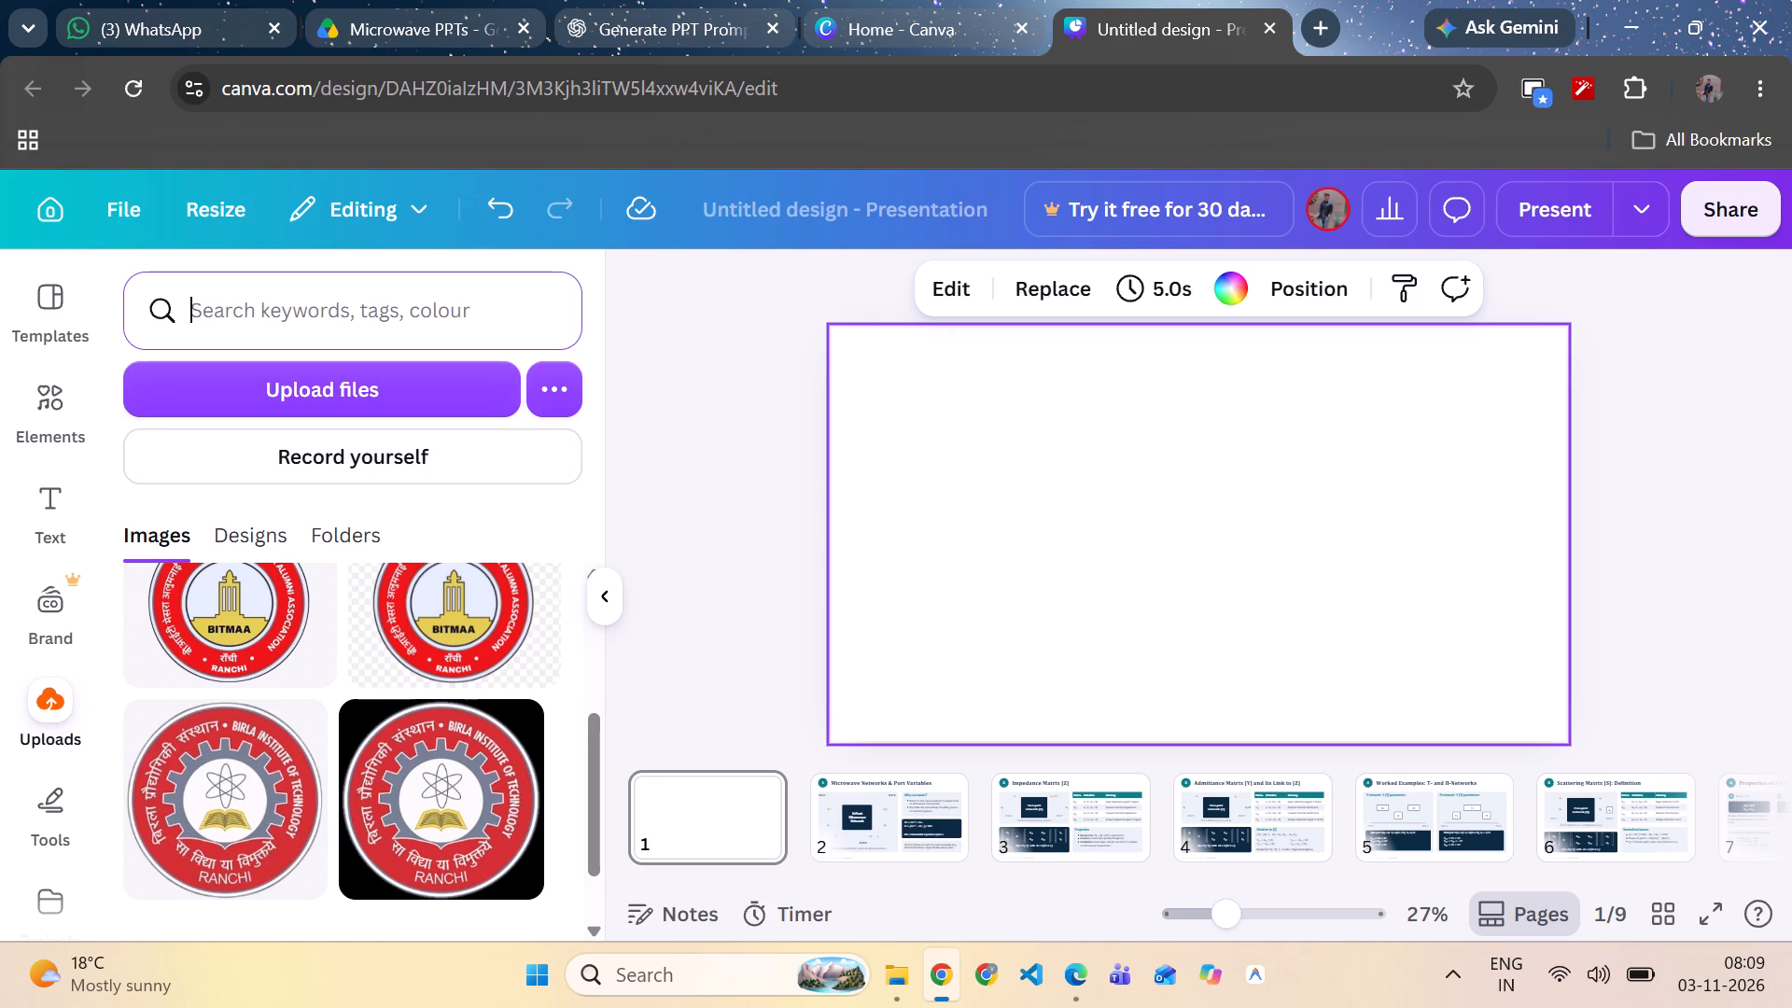
pyautogui.click(904, 809)
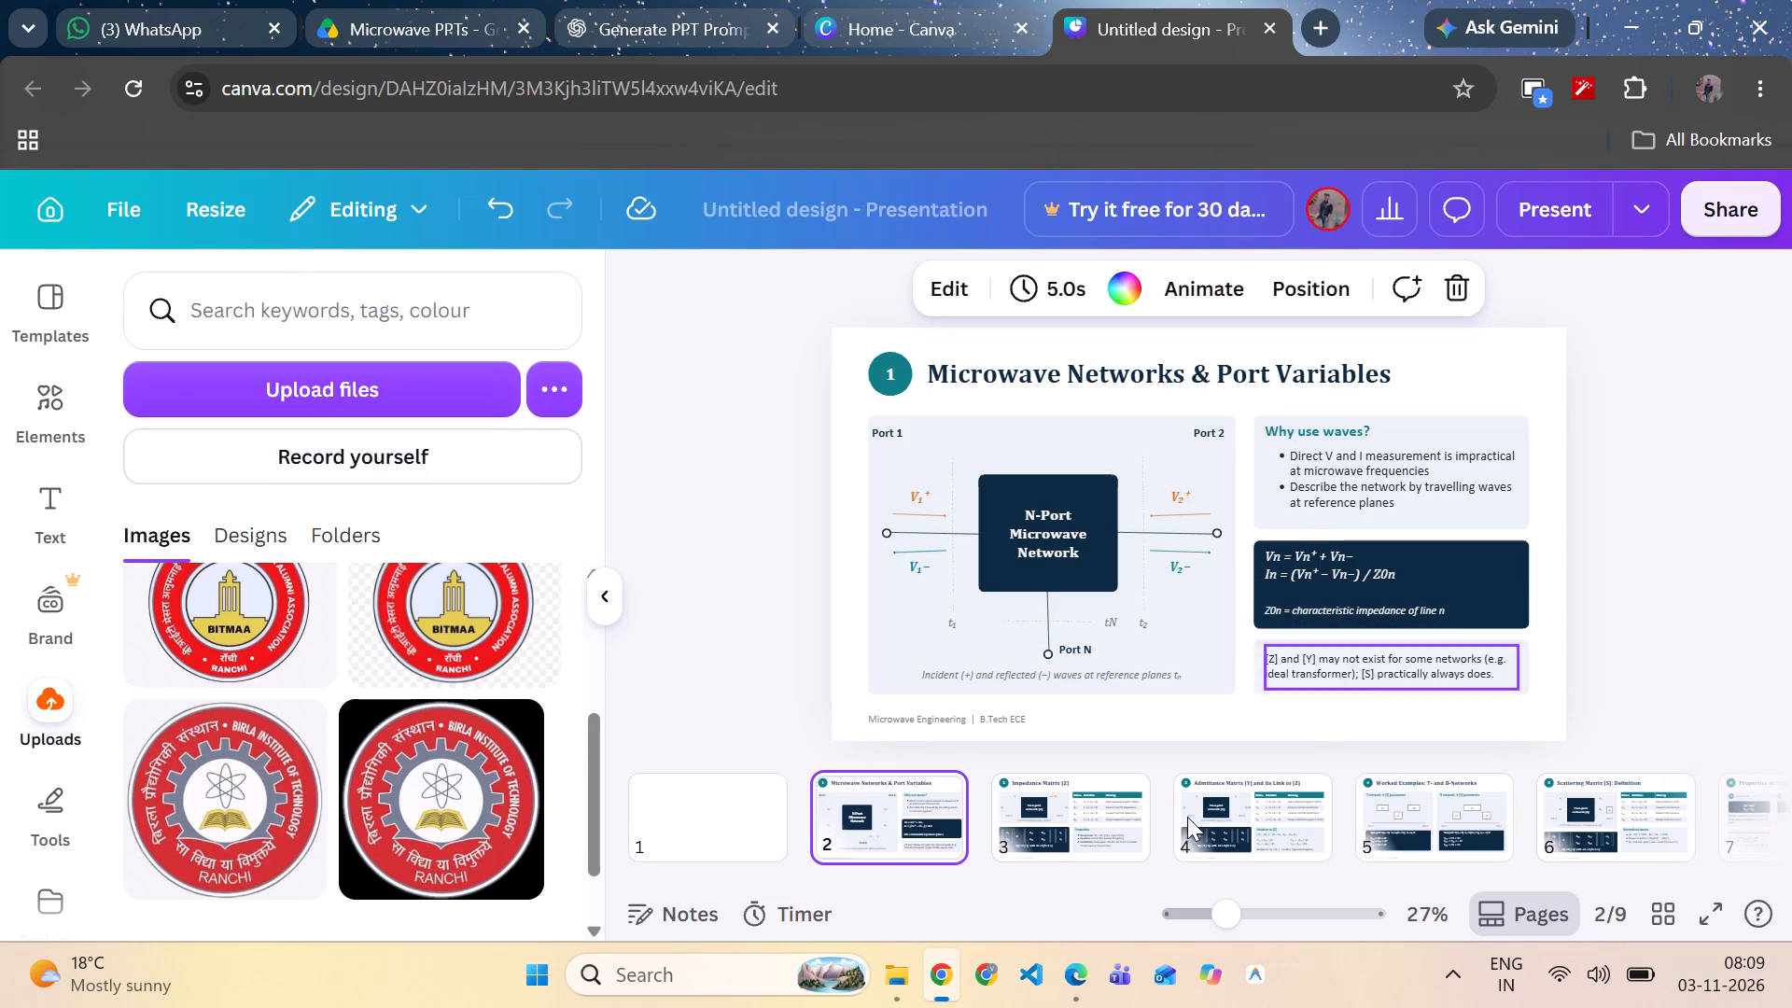
pyautogui.click(1099, 827)
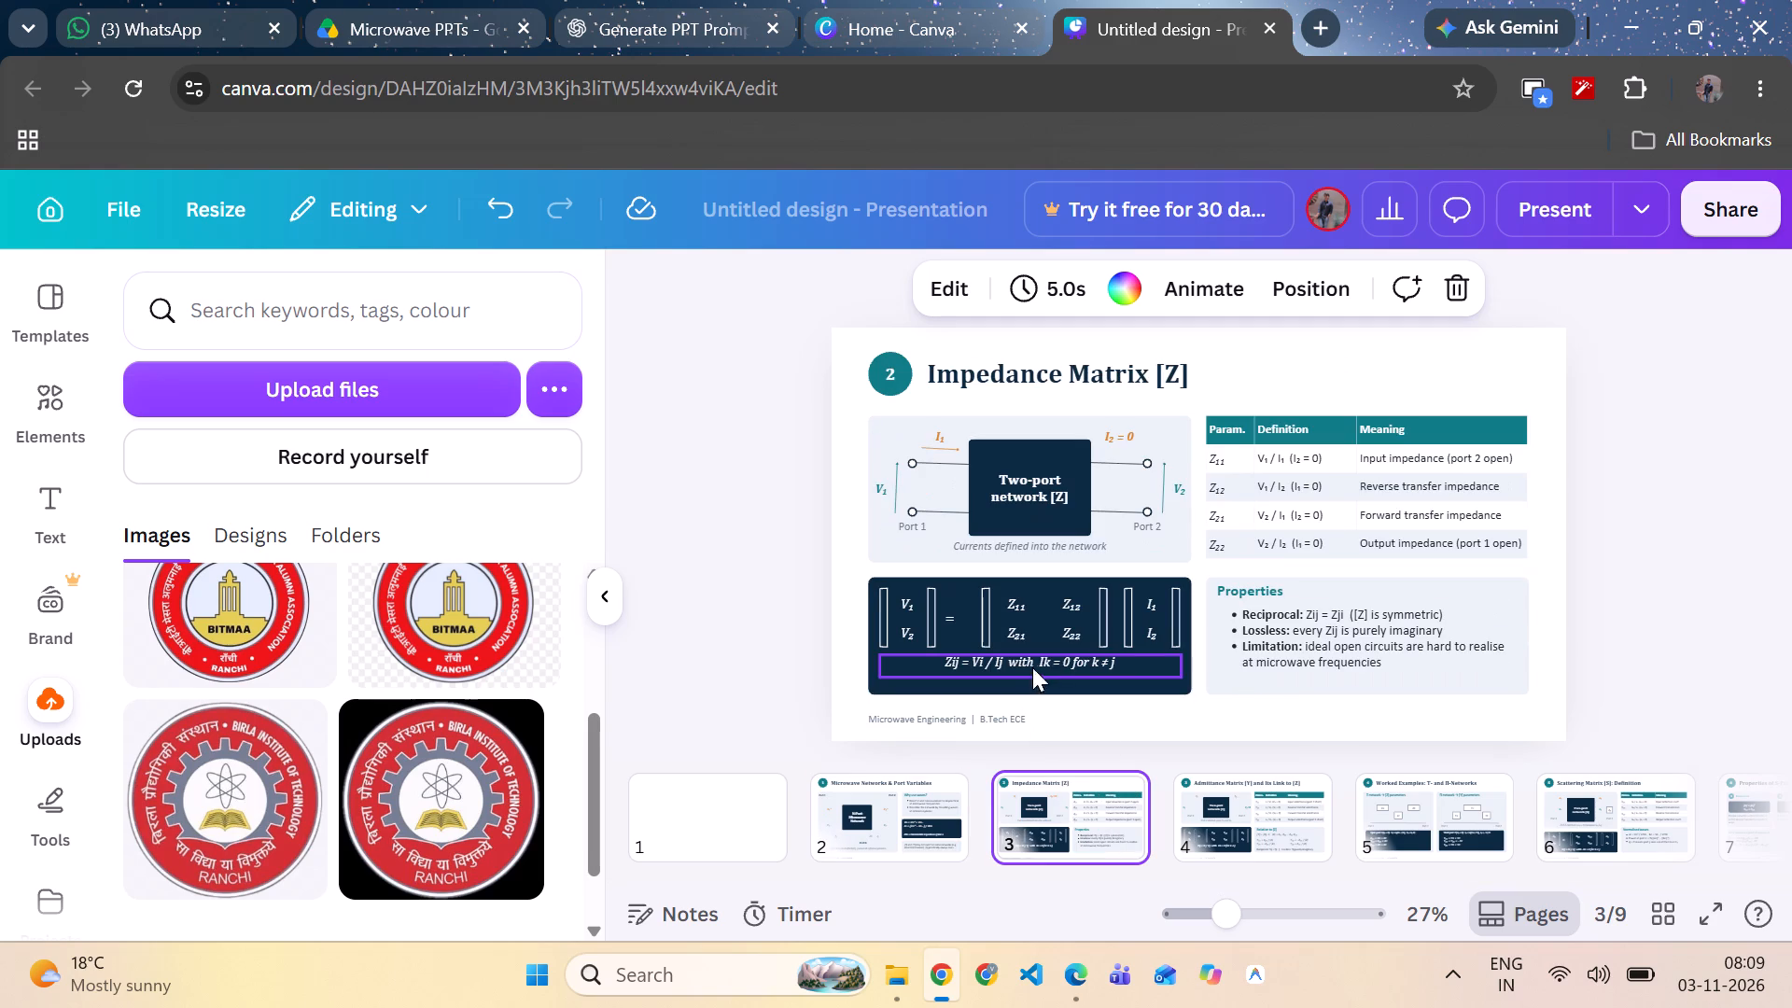
pyautogui.click(1155, 685)
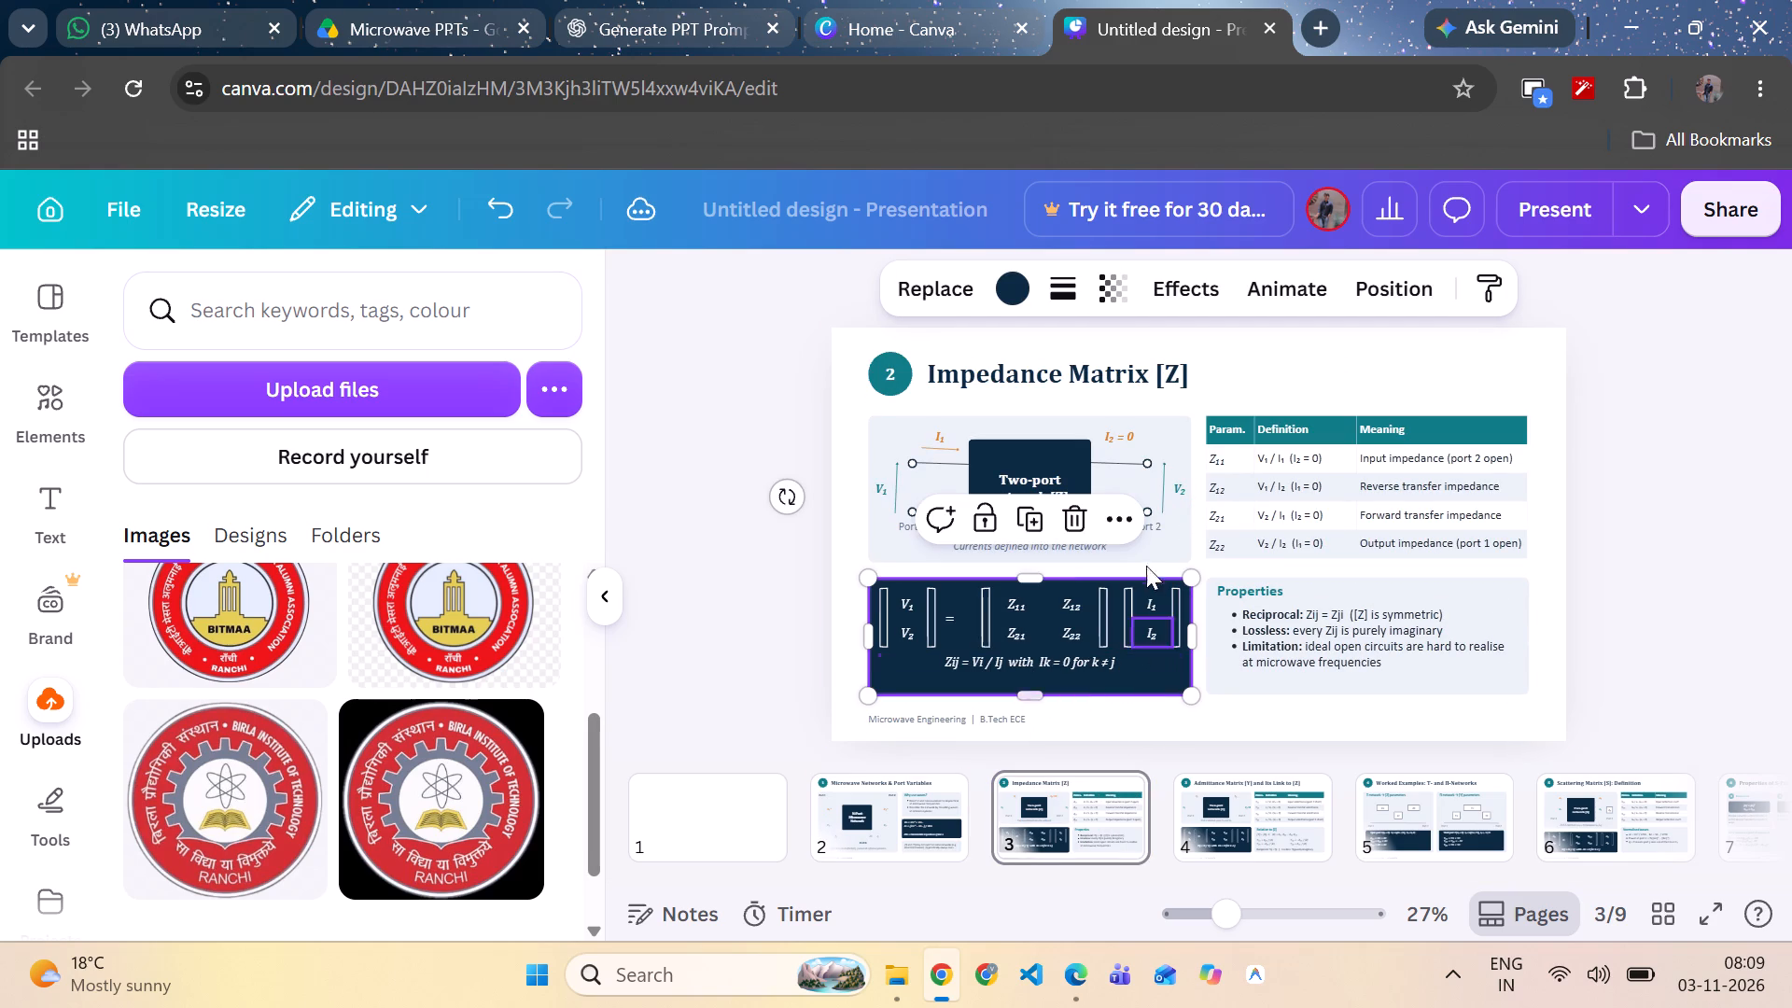
pyautogui.click(1113, 532)
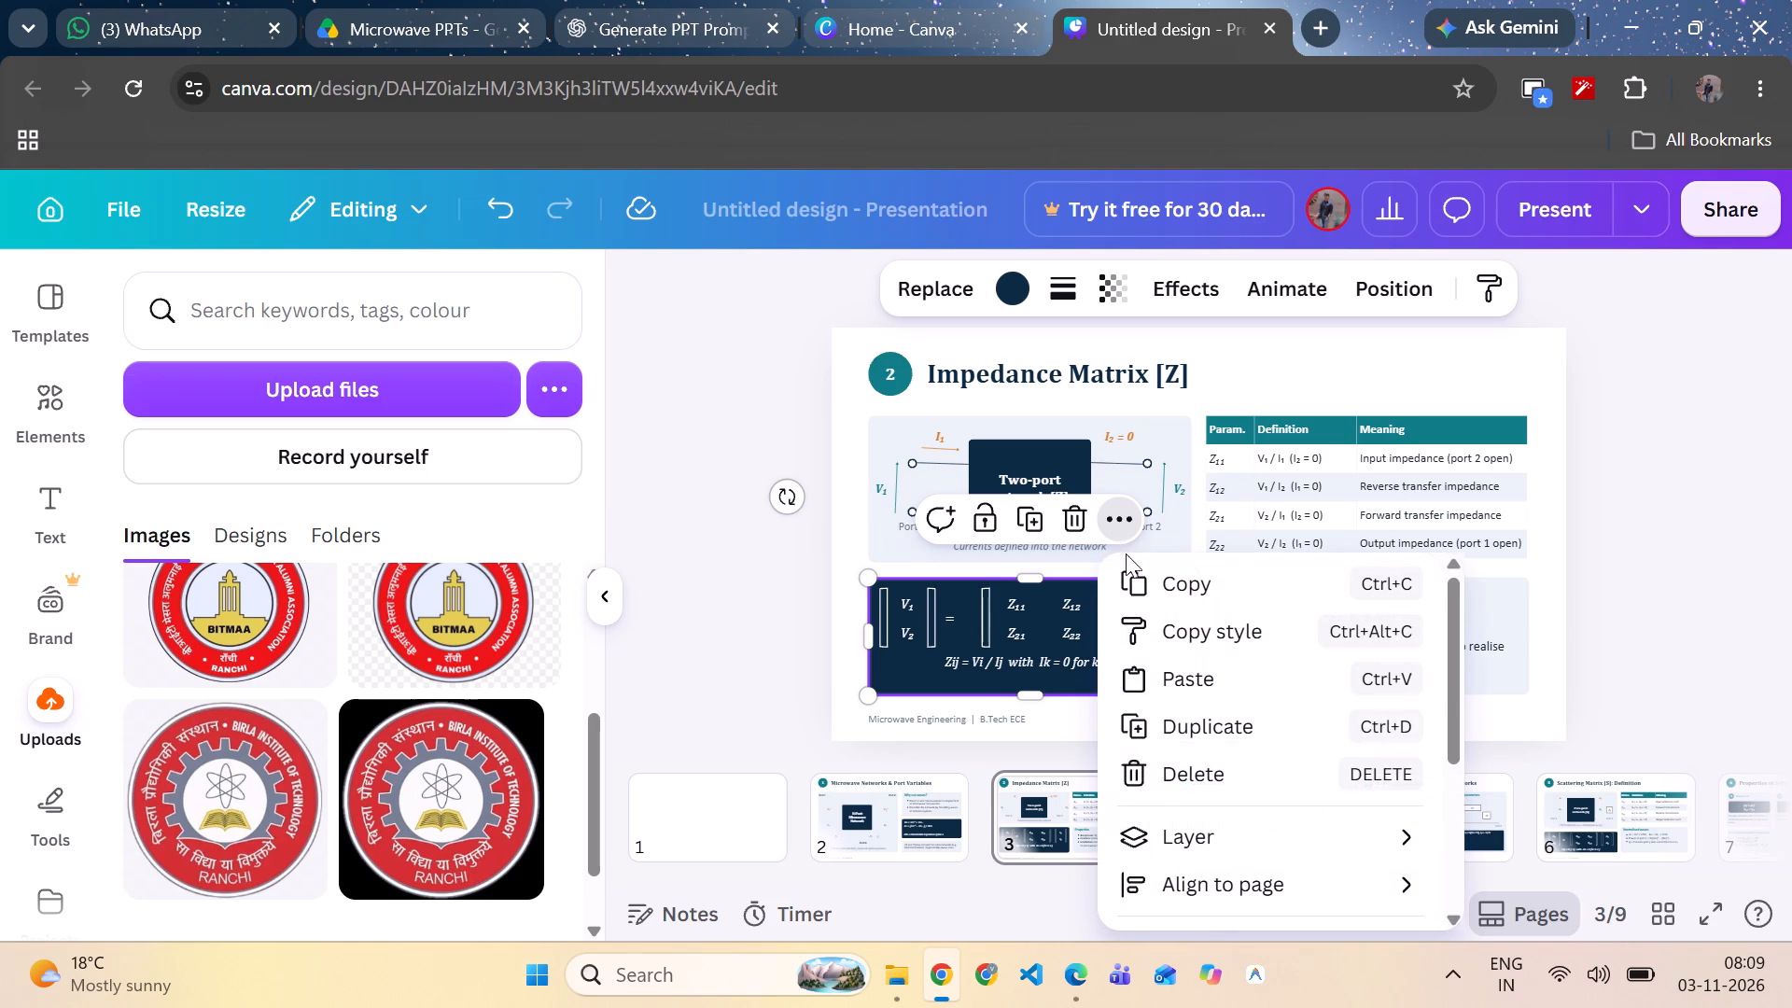
pyautogui.click(1164, 592)
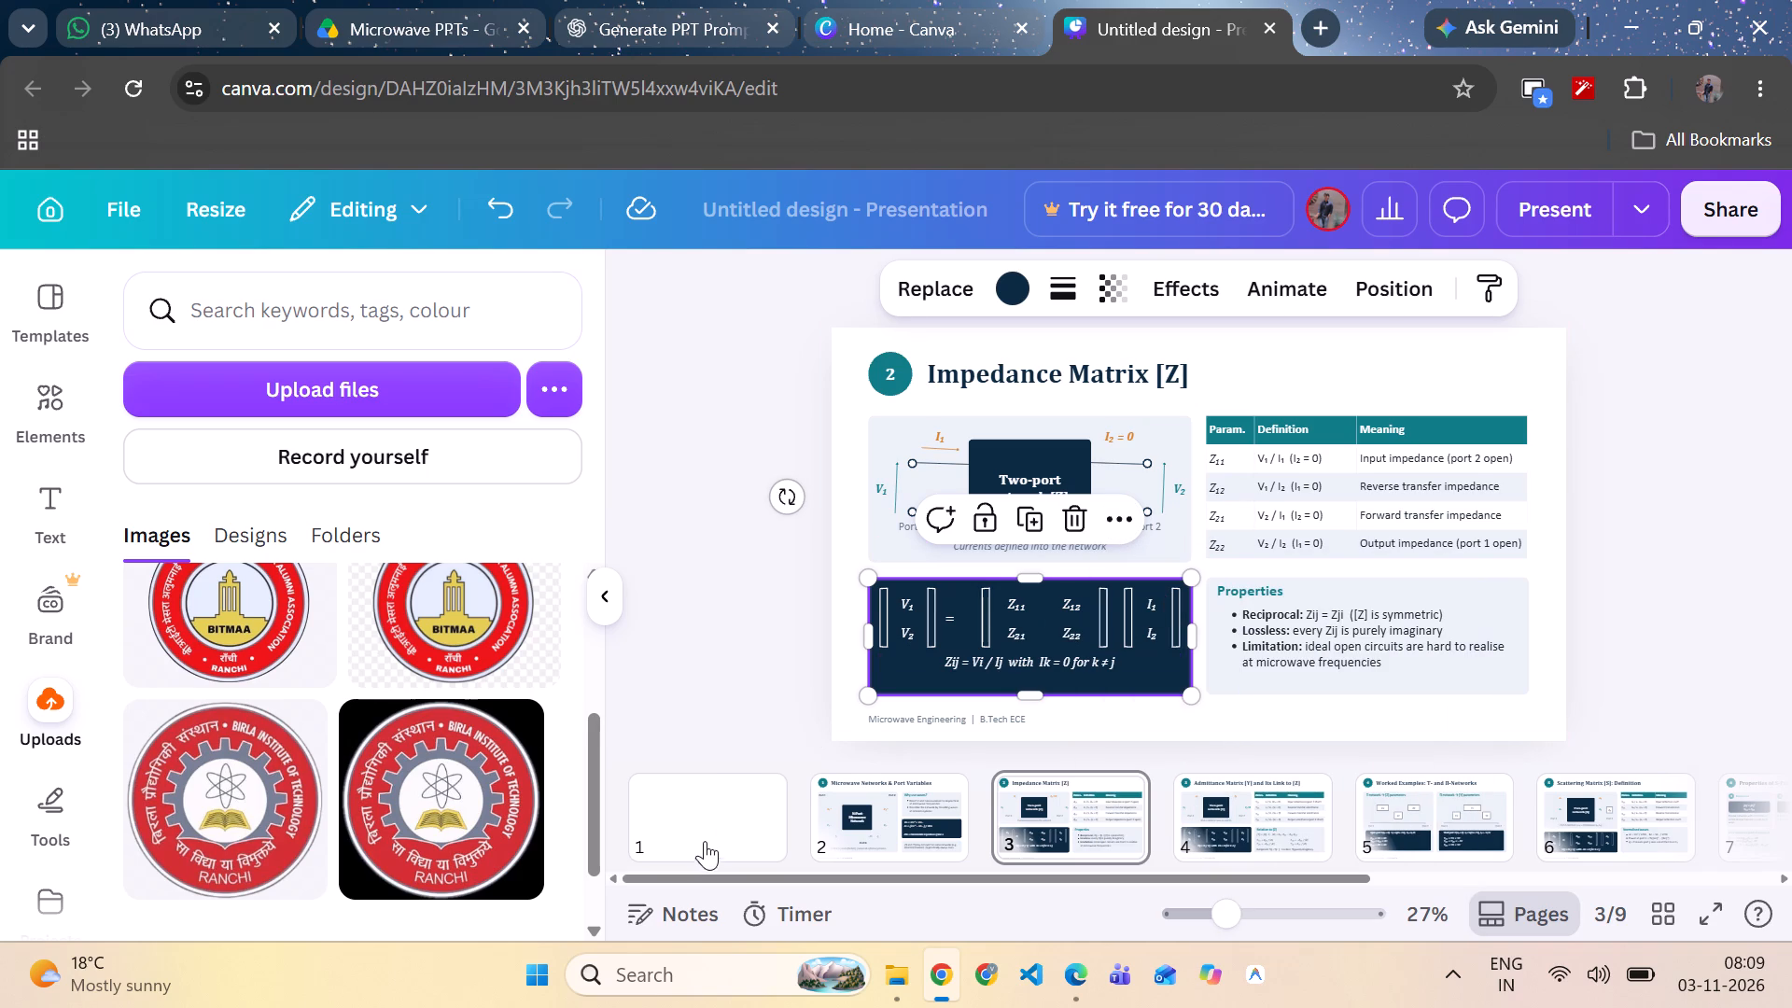
pyautogui.click(703, 845)
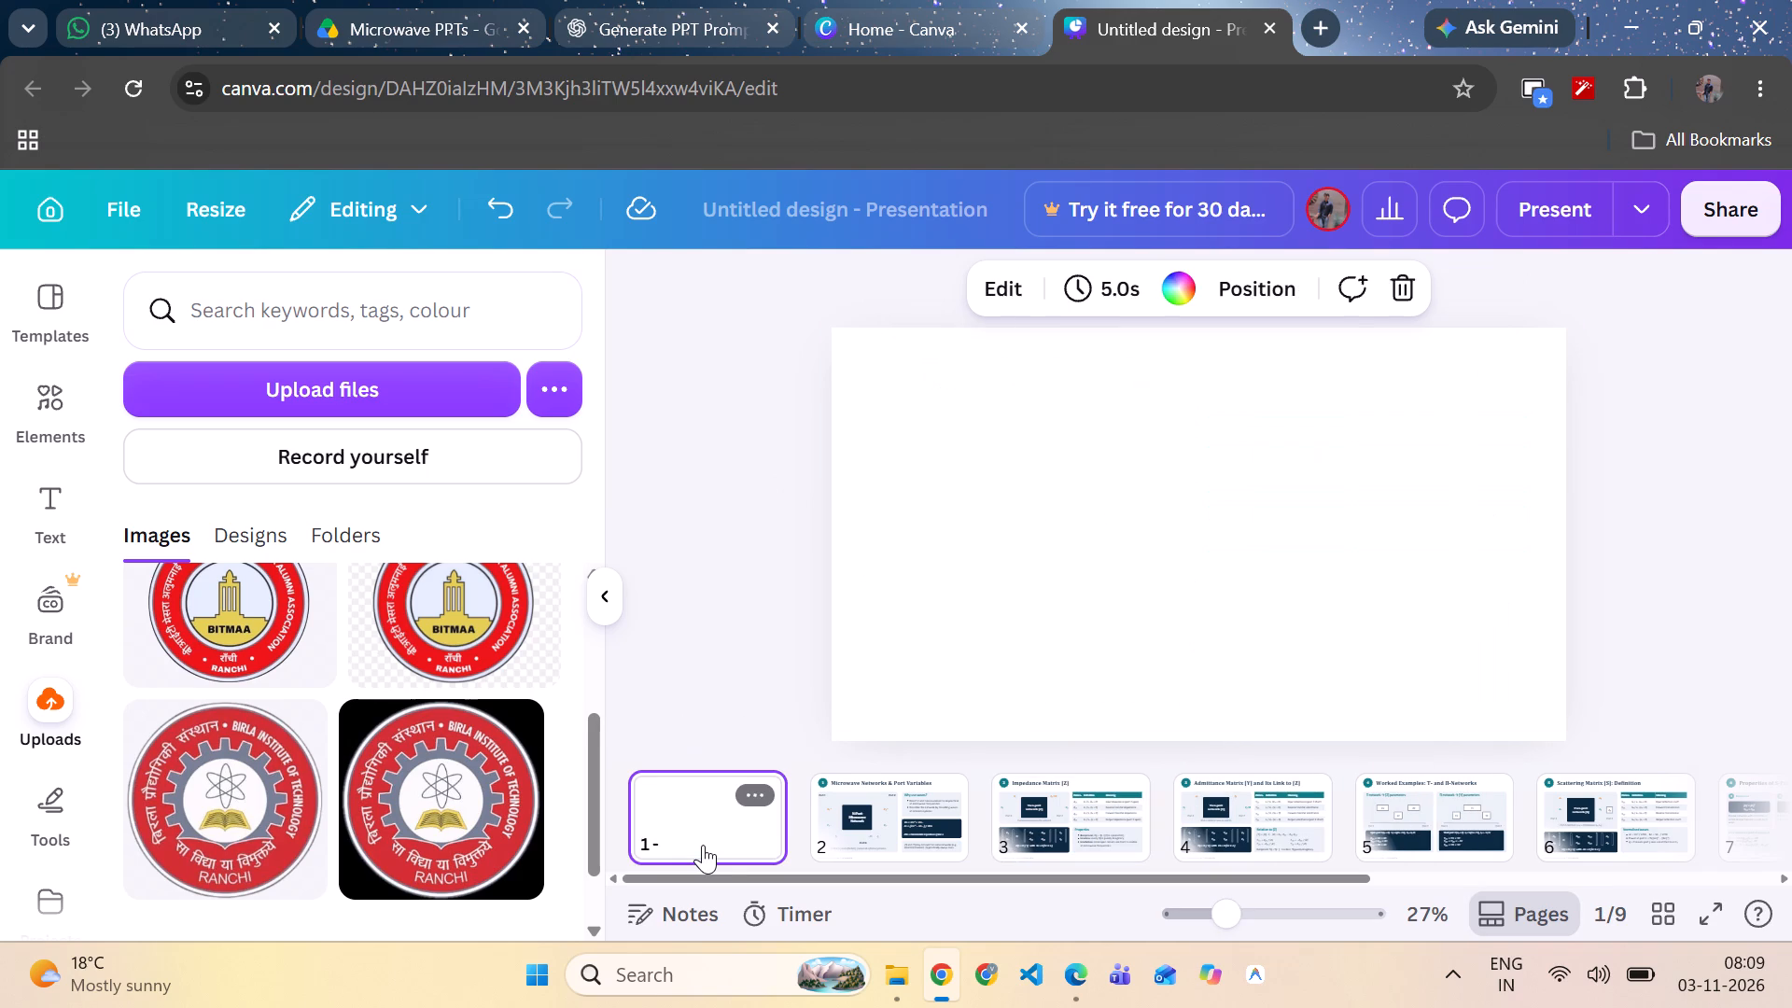
pyautogui.click(1050, 546)
pyautogui.hotkey('ctrl', 'v')
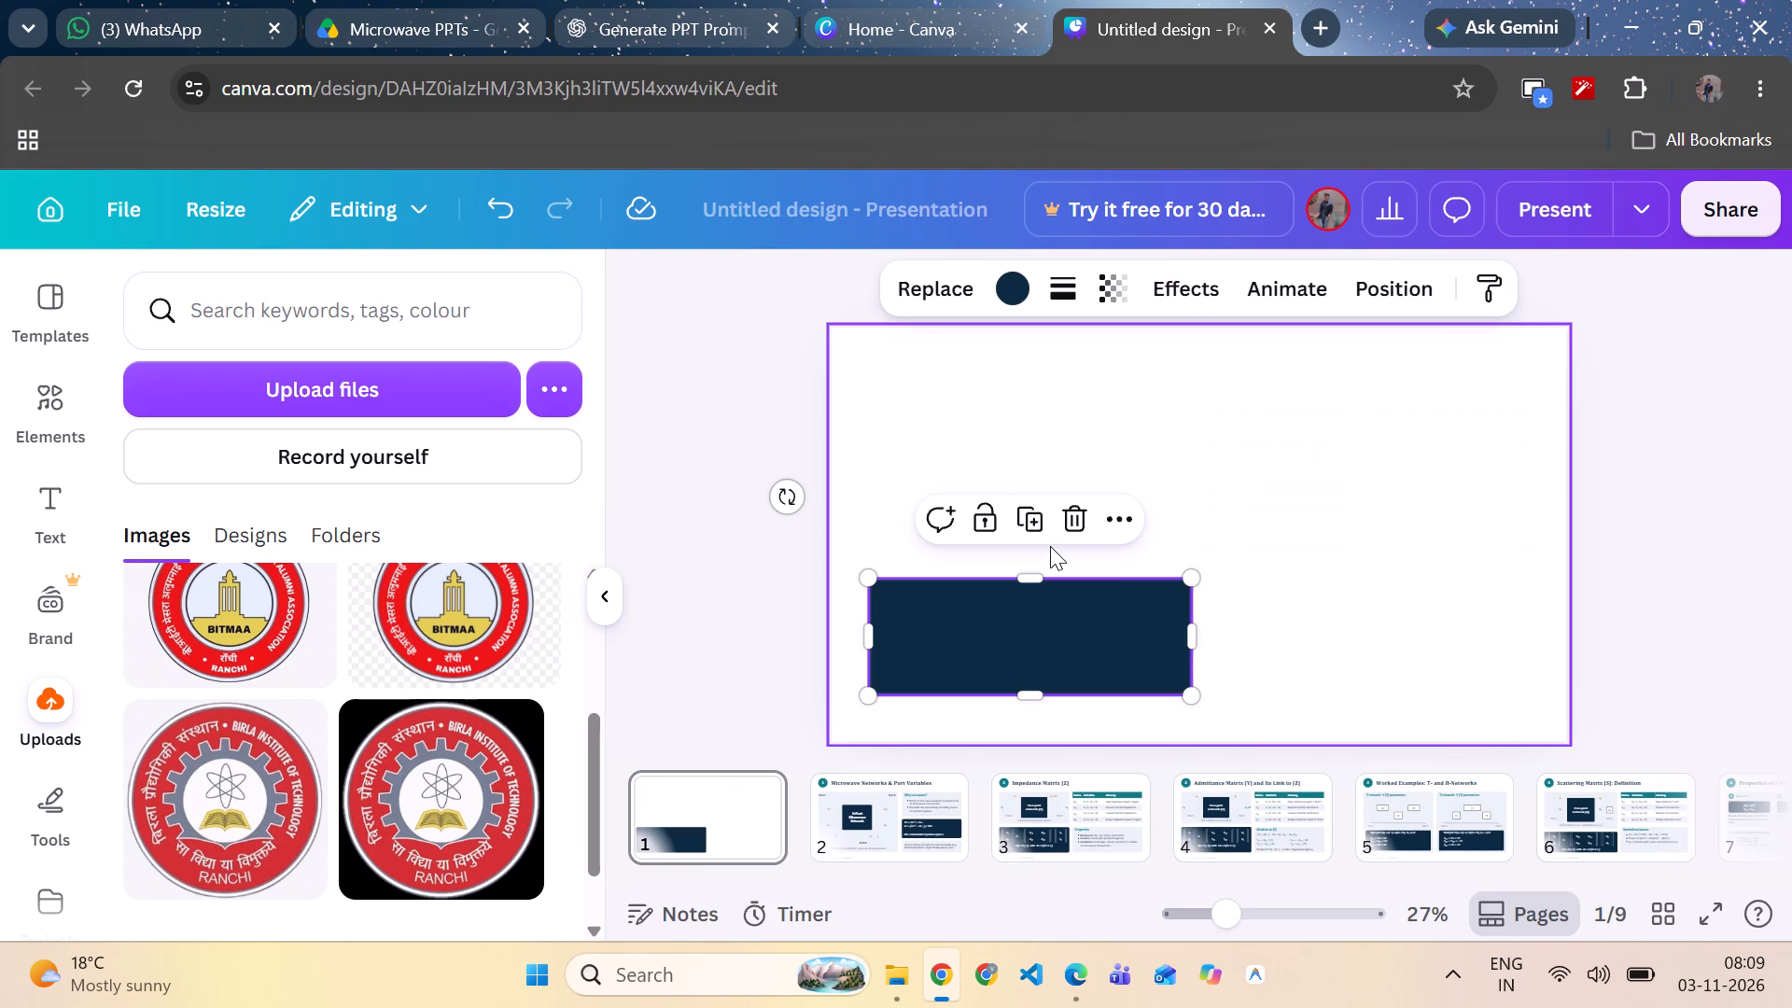
# Enlarge and reposition the pasted navy rectangle until it covers the whole of page 1 as a background.
pyautogui.moveTo(1195, 581); pyautogui.dragTo(1523, 209)
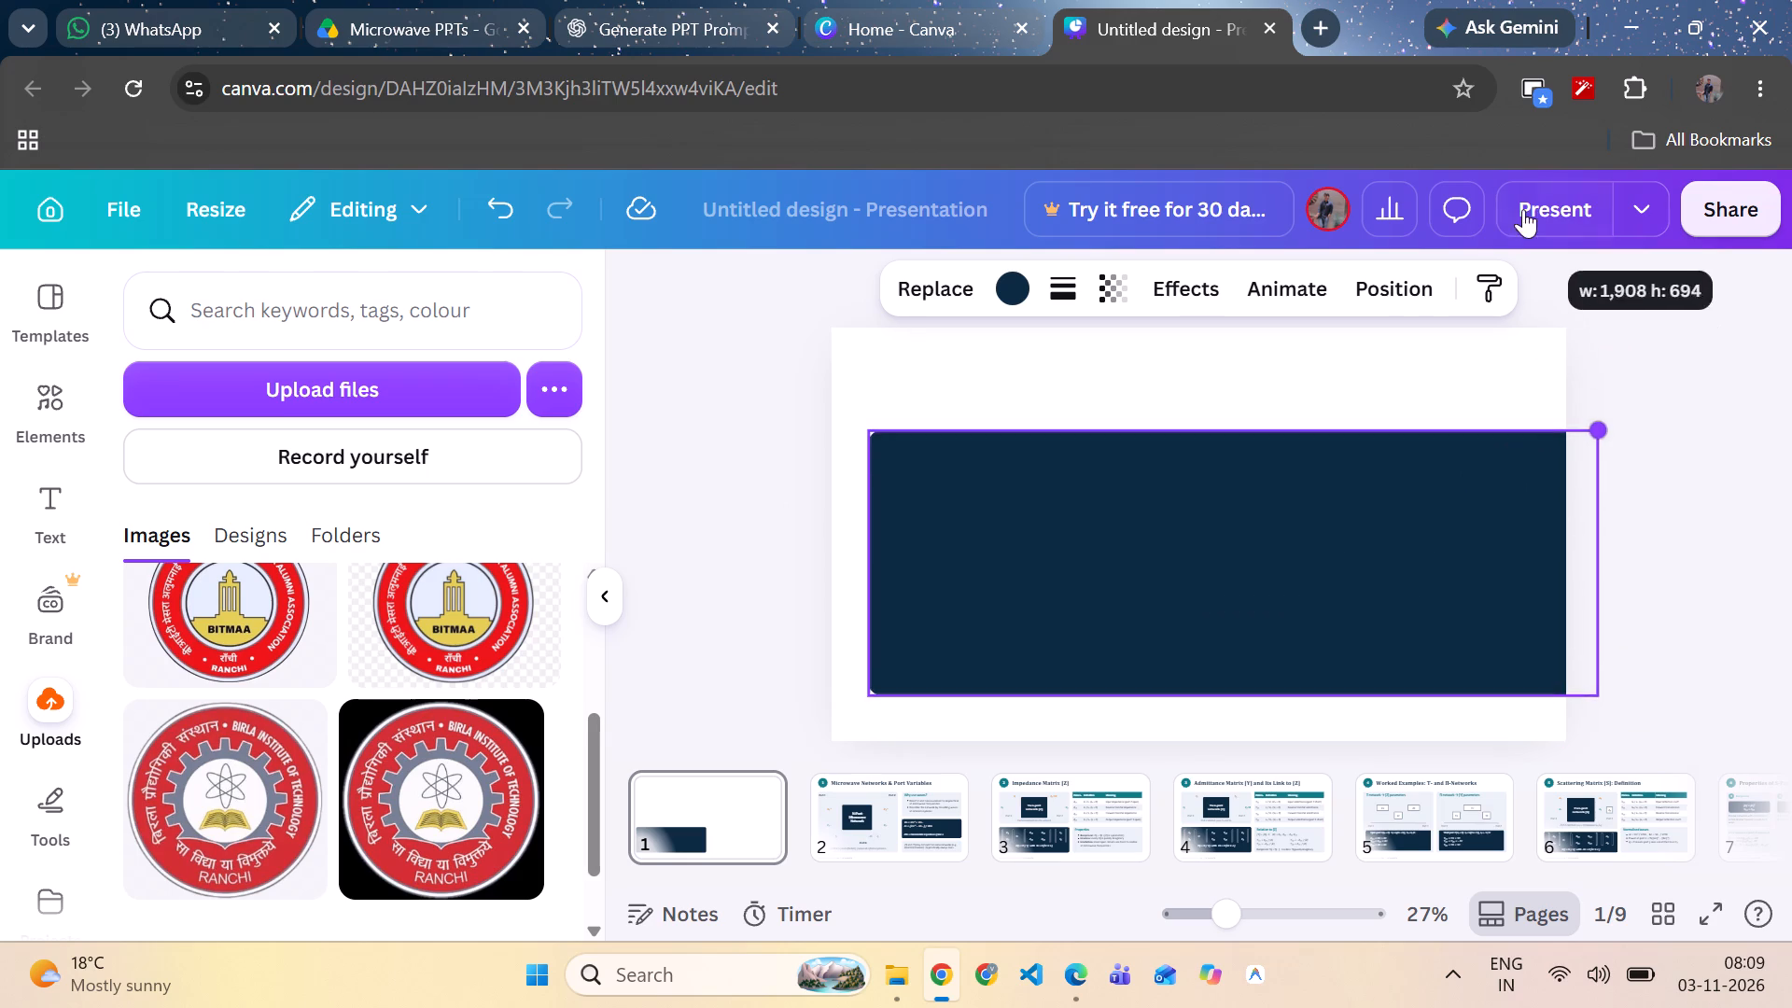
pyautogui.moveTo(1523, 209); pyautogui.dragTo(1791, 0)
pyautogui.moveTo(1420, 477); pyautogui.dragTo(1262, 473)
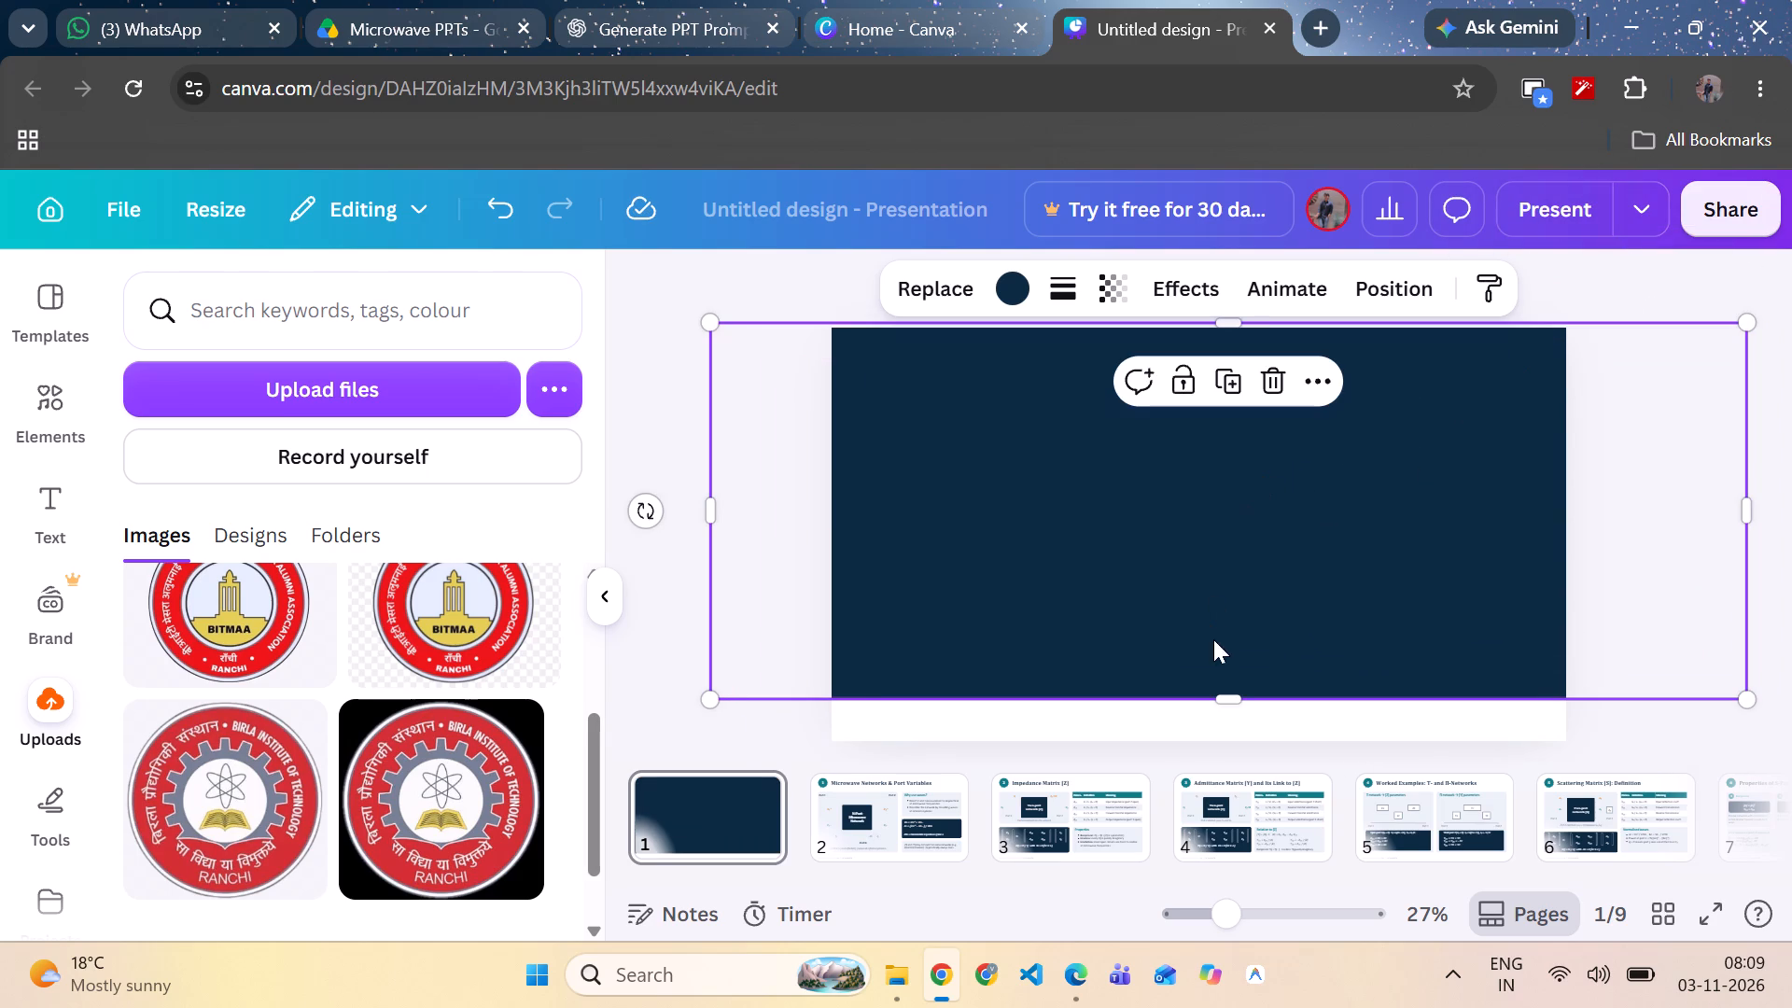
pyautogui.moveTo(1219, 694); pyautogui.dragTo(1253, 939)
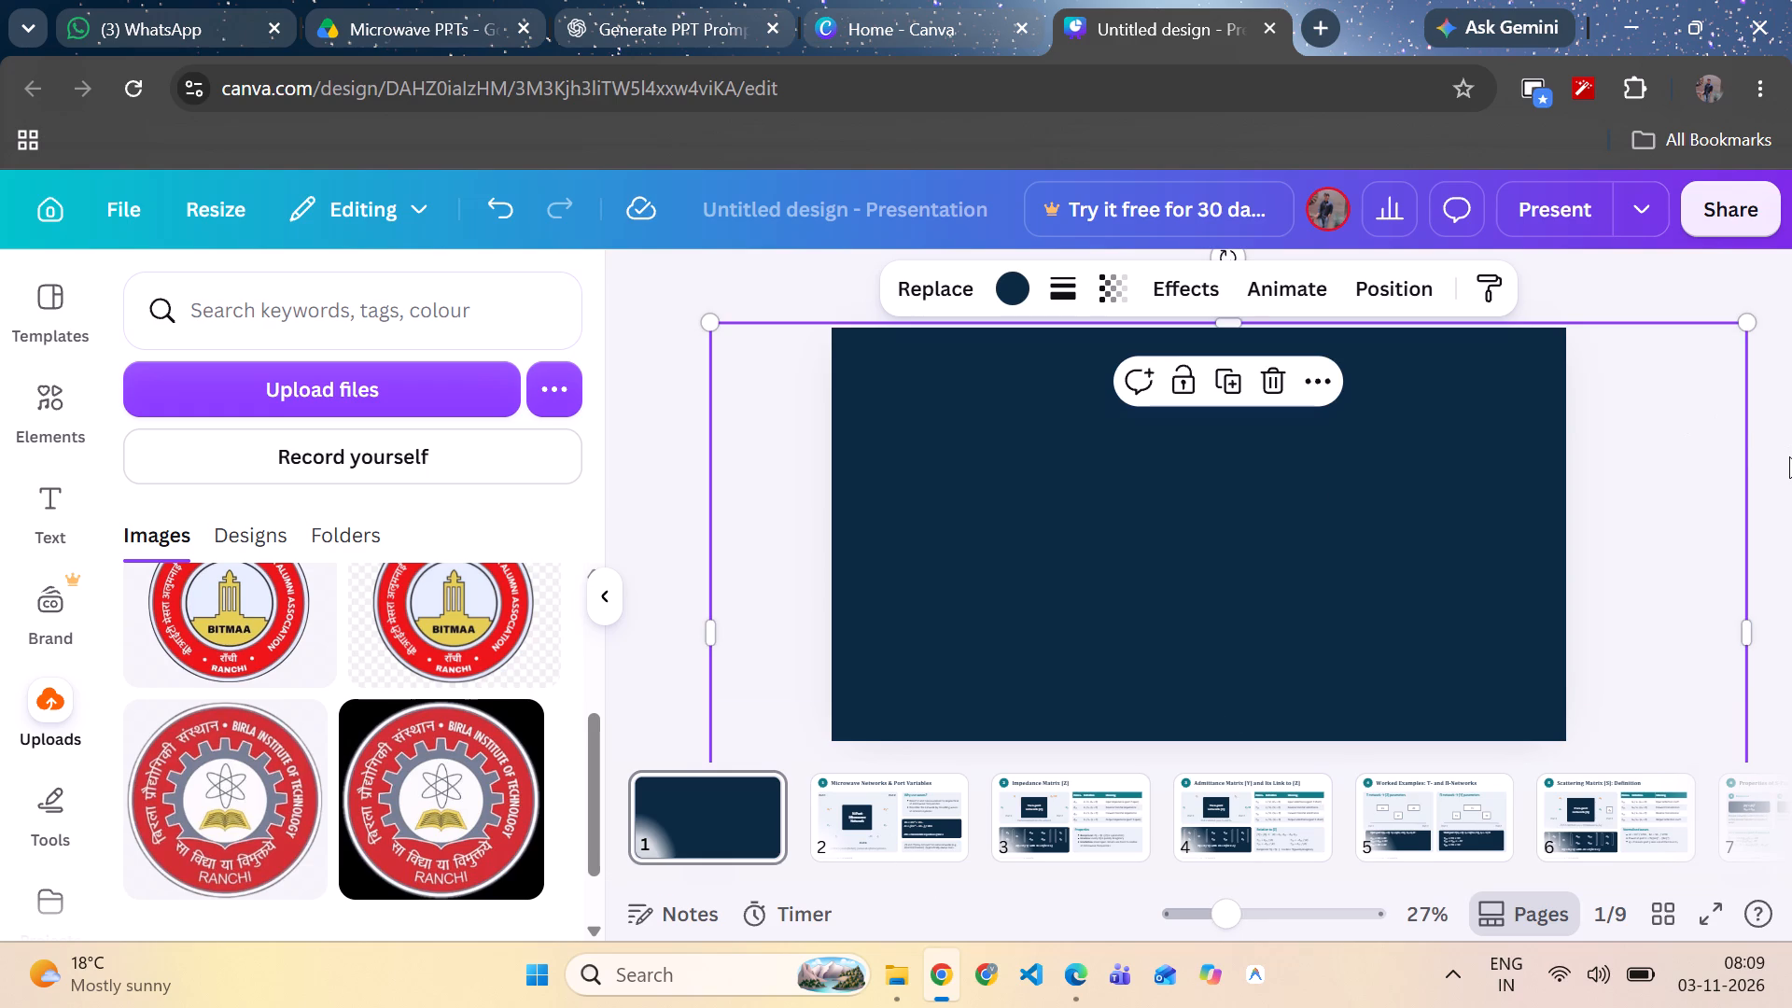
pyautogui.click(1777, 457)
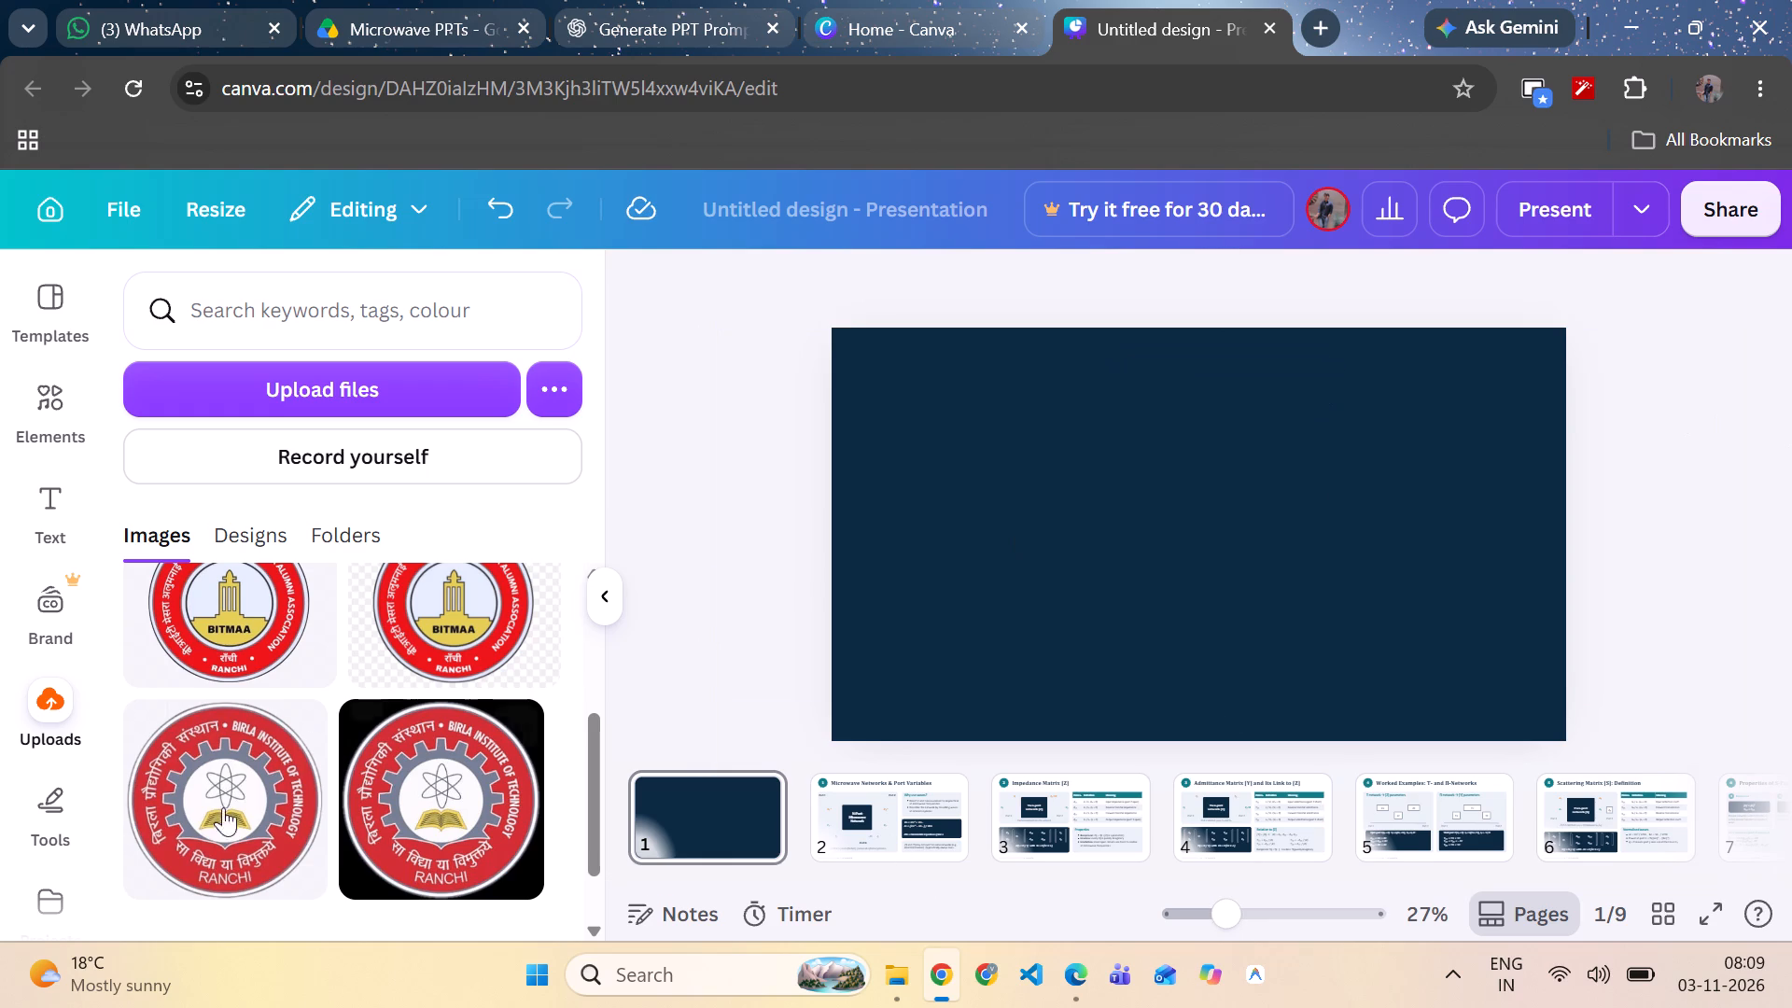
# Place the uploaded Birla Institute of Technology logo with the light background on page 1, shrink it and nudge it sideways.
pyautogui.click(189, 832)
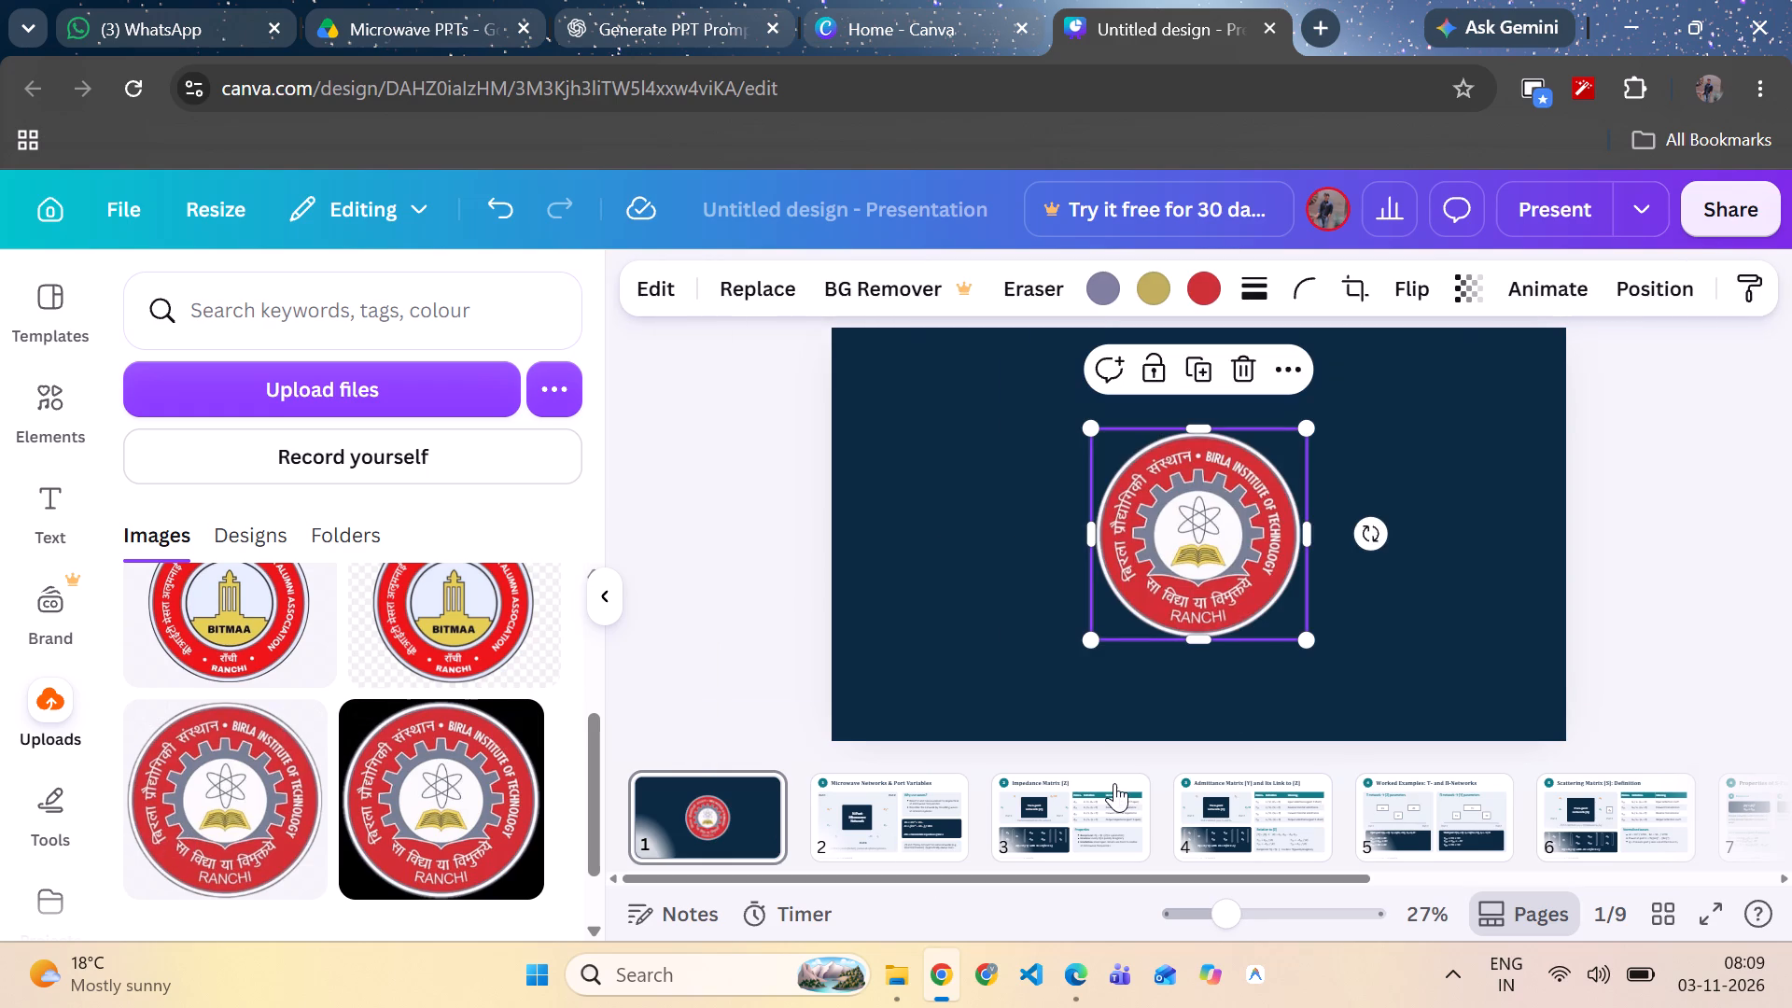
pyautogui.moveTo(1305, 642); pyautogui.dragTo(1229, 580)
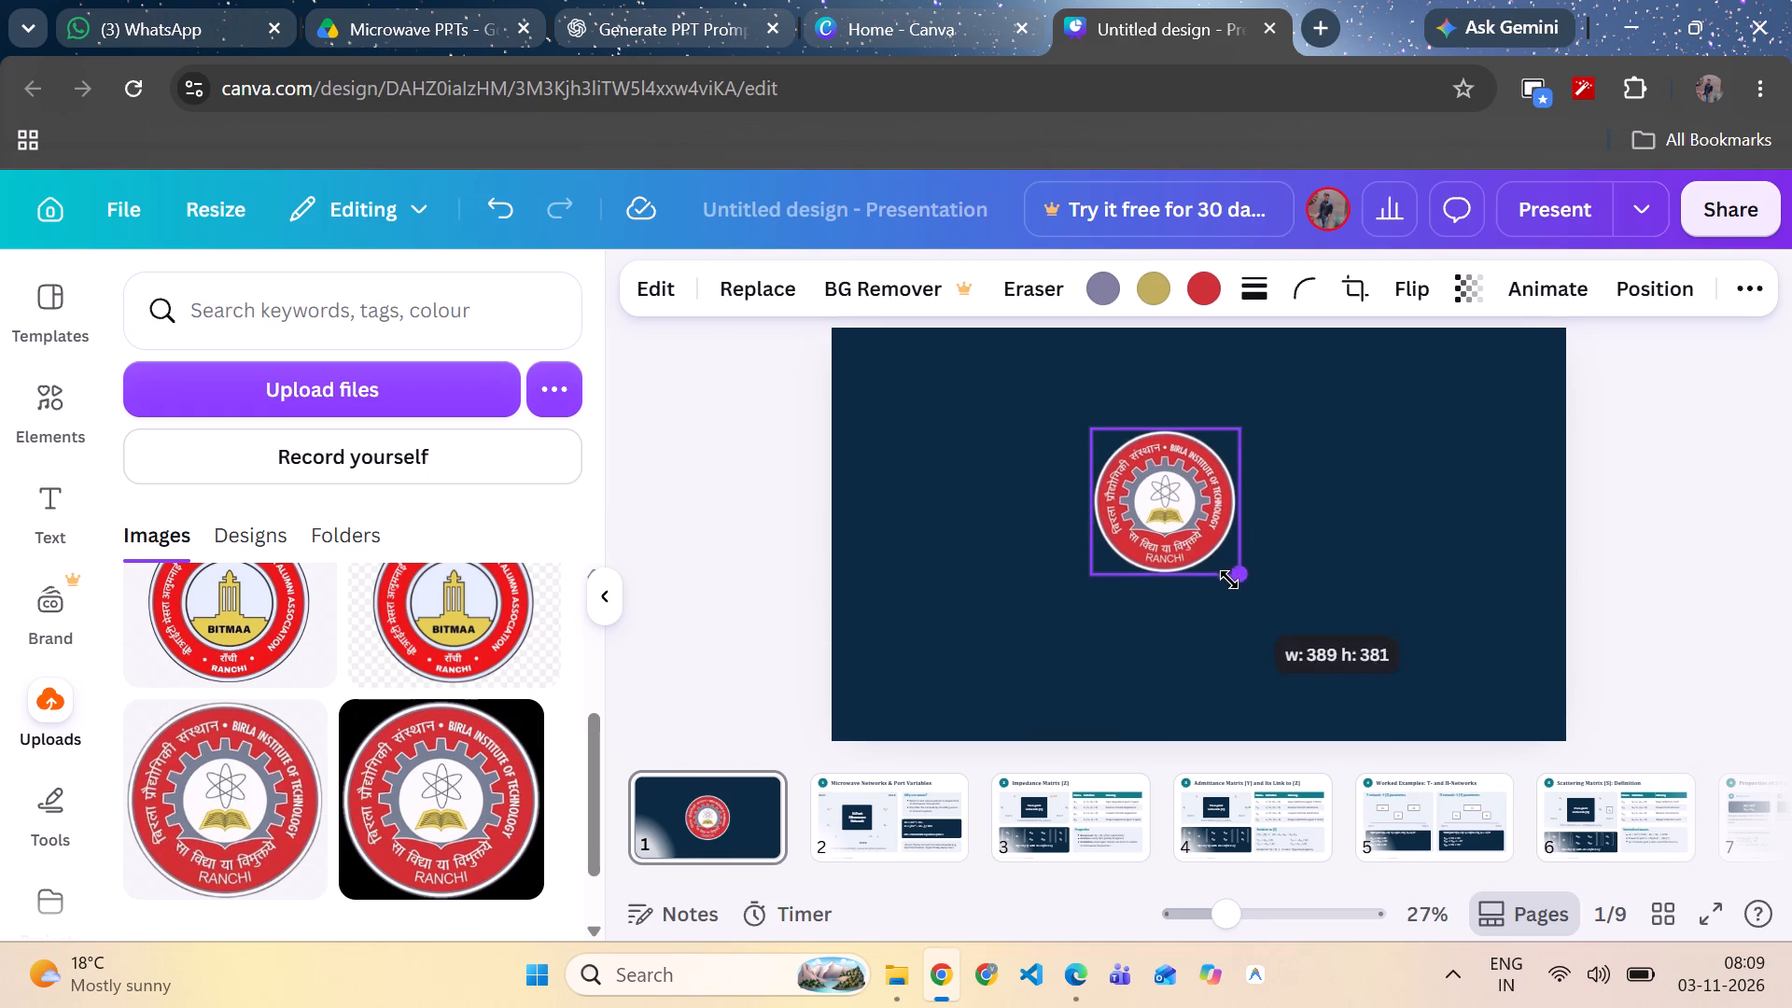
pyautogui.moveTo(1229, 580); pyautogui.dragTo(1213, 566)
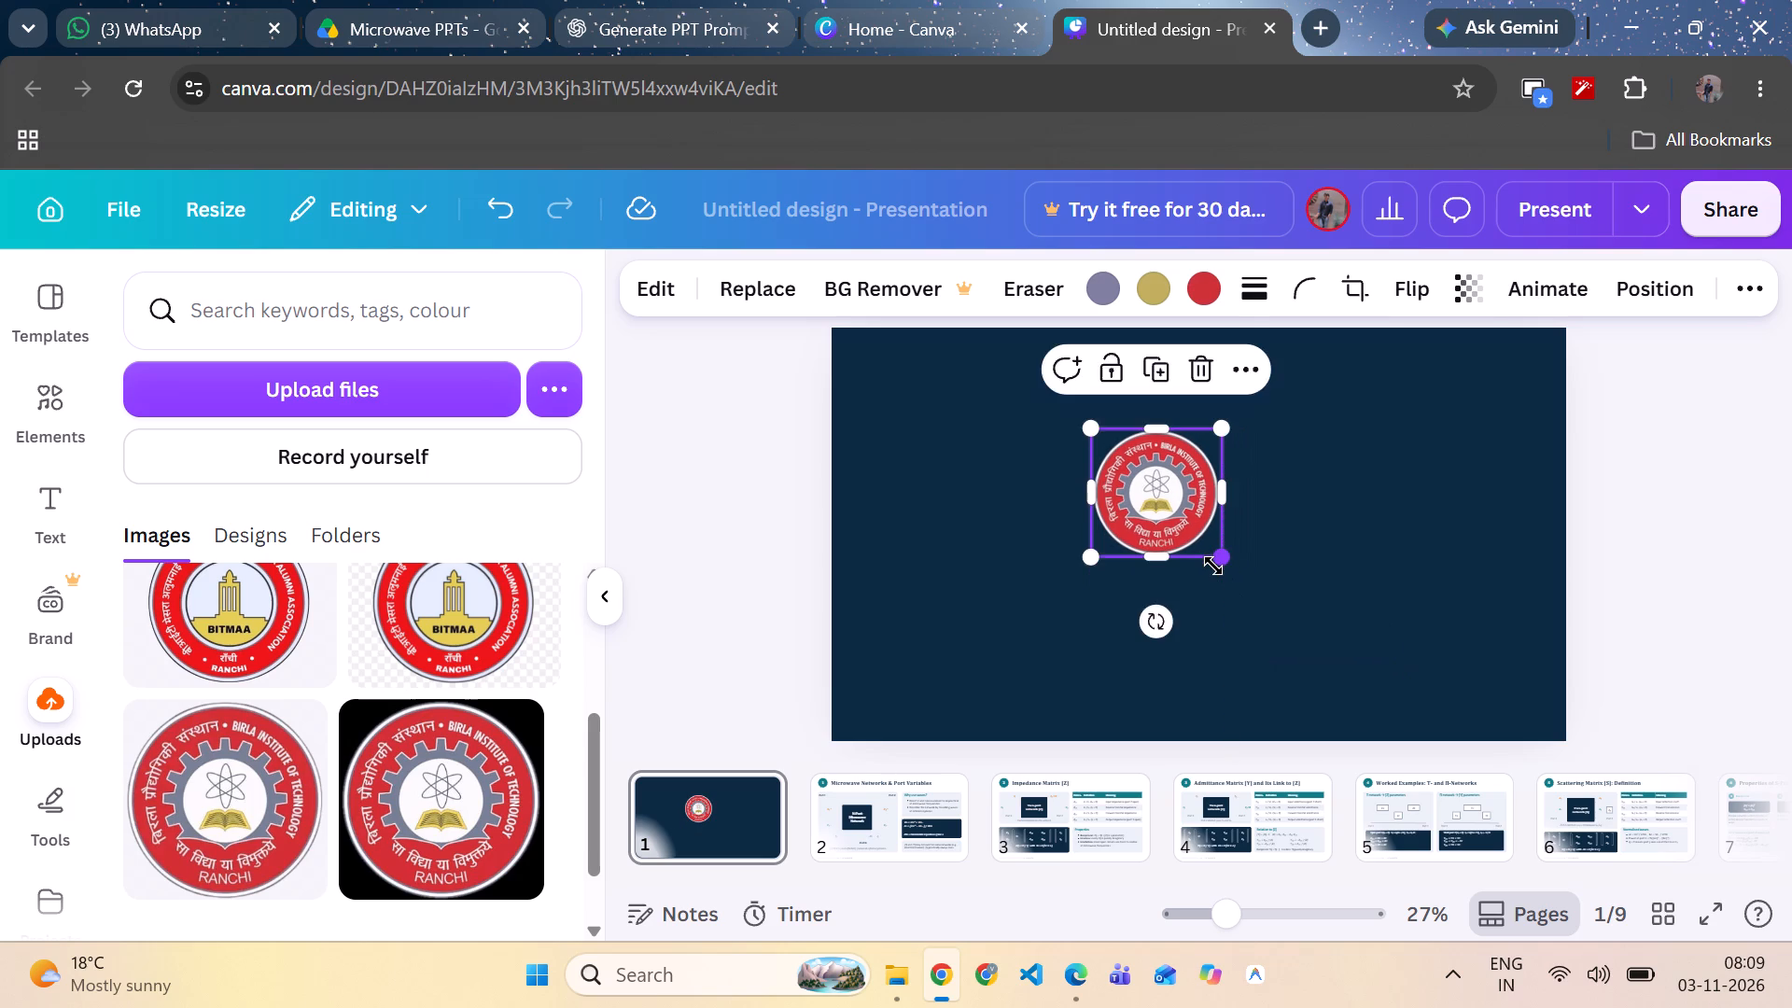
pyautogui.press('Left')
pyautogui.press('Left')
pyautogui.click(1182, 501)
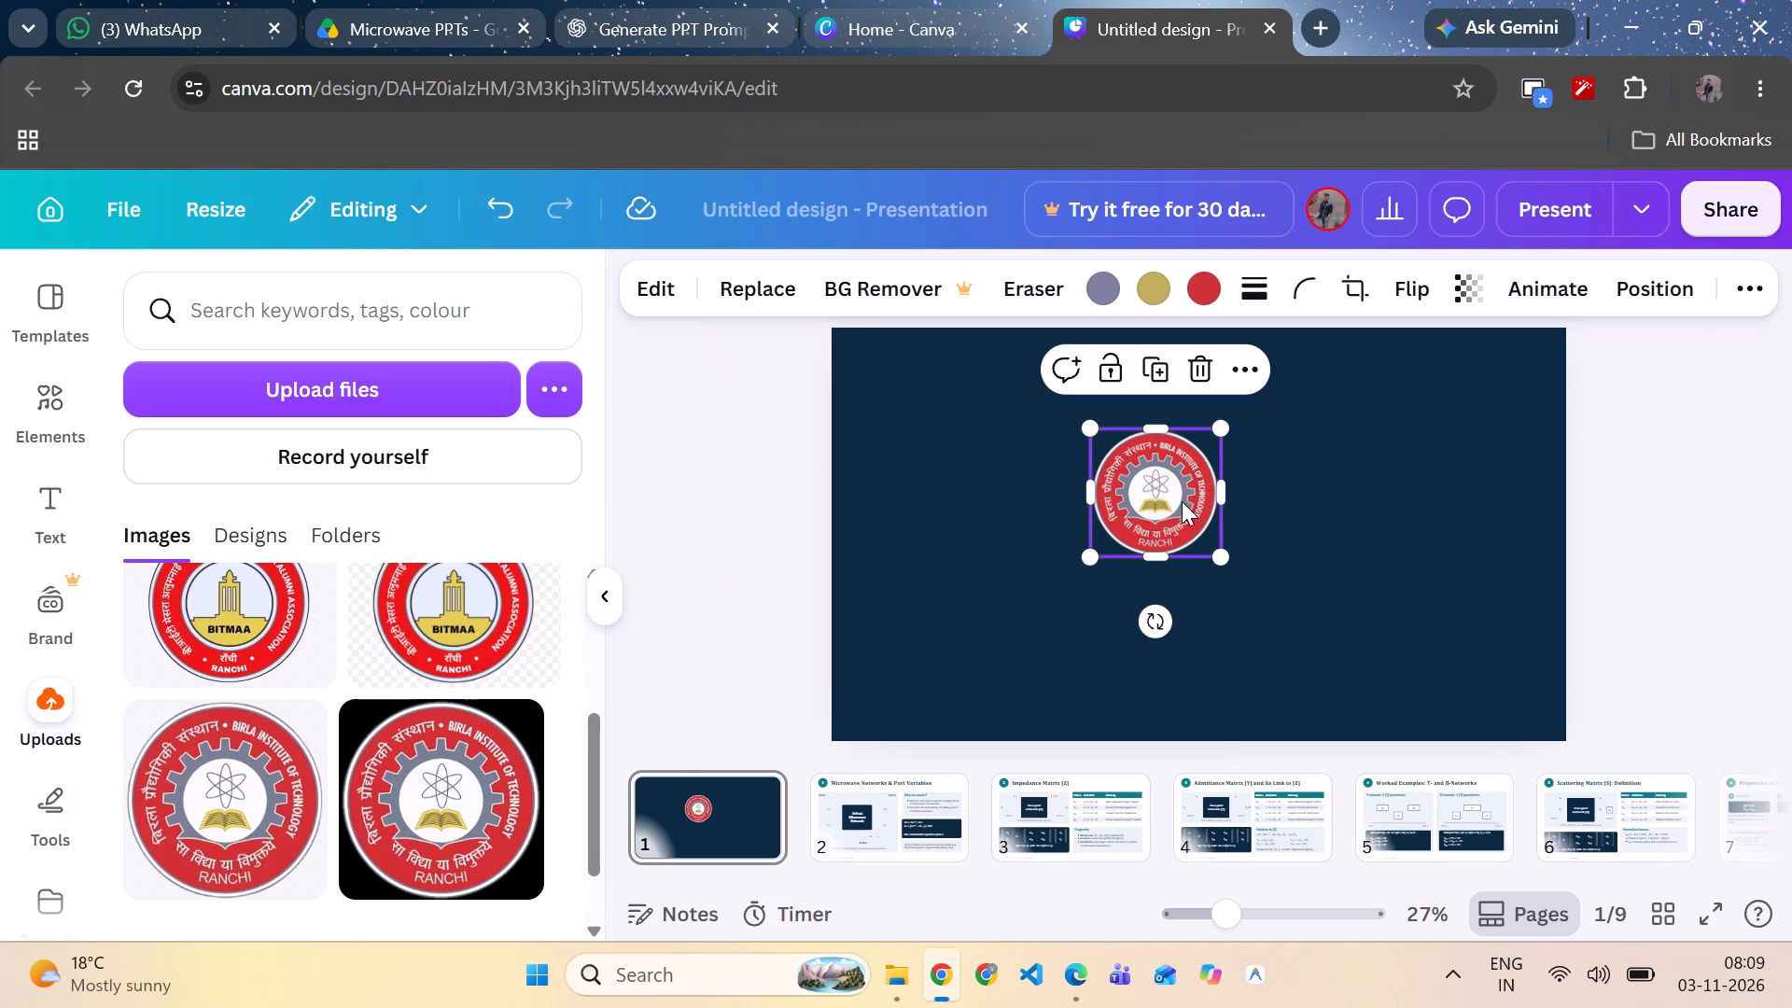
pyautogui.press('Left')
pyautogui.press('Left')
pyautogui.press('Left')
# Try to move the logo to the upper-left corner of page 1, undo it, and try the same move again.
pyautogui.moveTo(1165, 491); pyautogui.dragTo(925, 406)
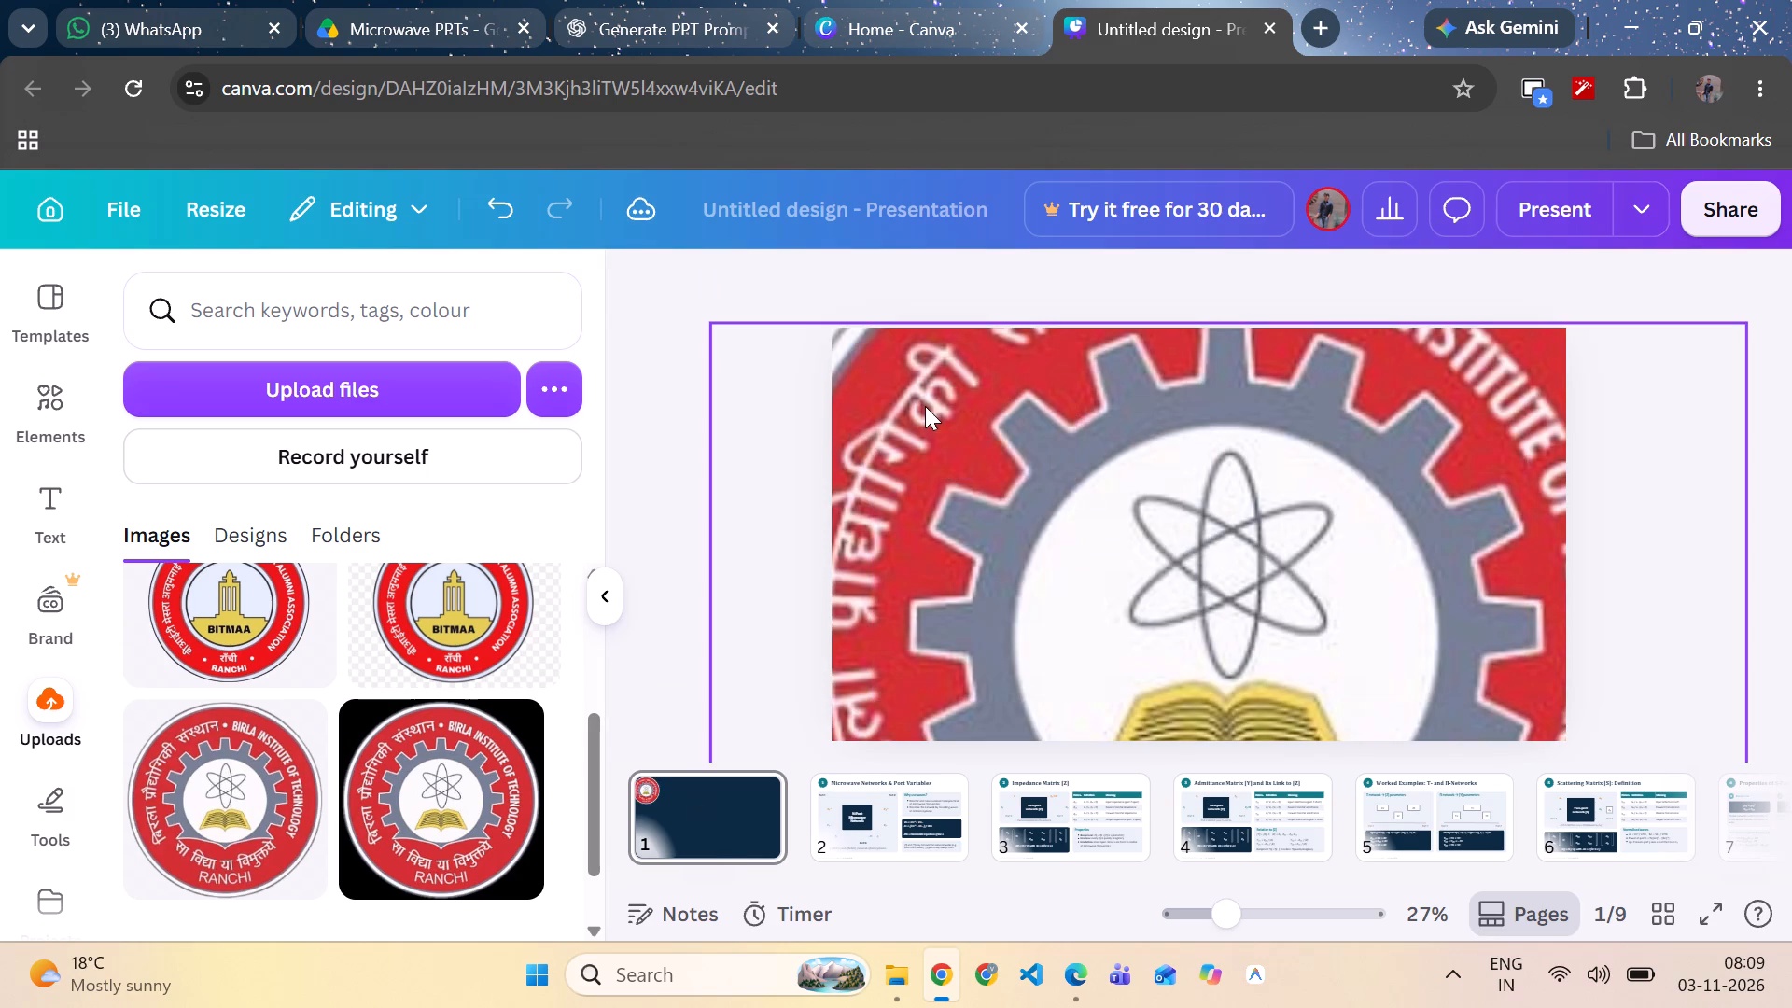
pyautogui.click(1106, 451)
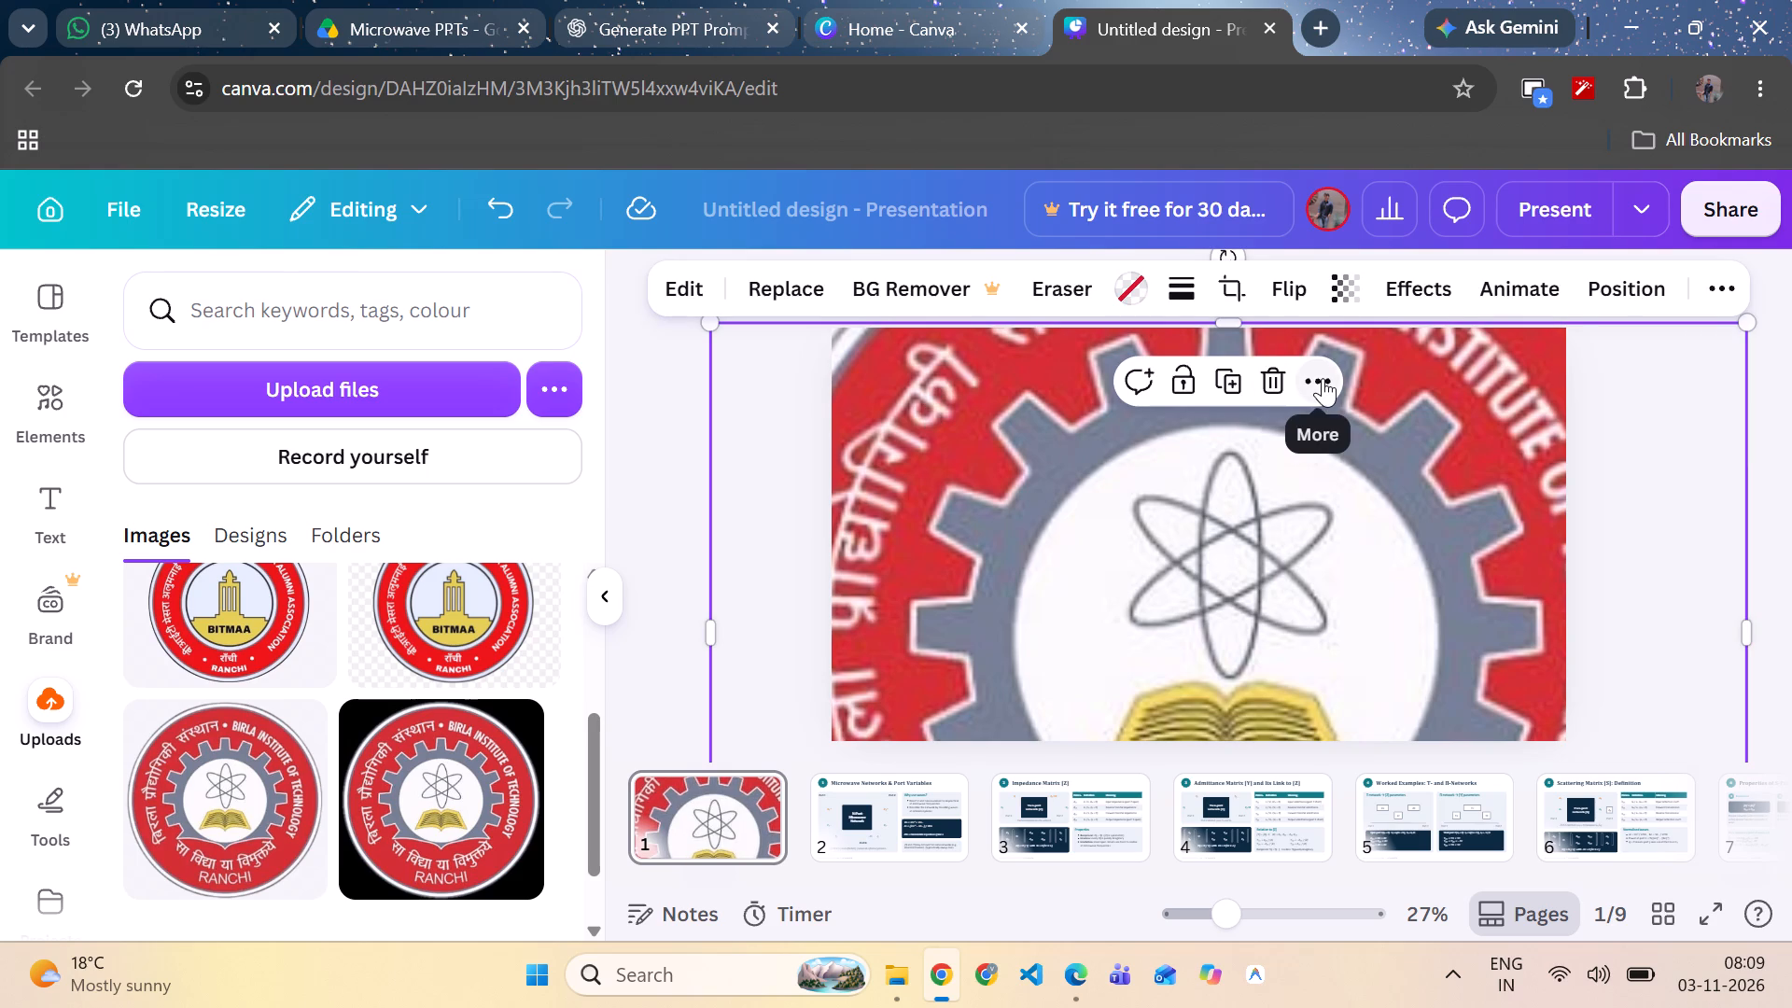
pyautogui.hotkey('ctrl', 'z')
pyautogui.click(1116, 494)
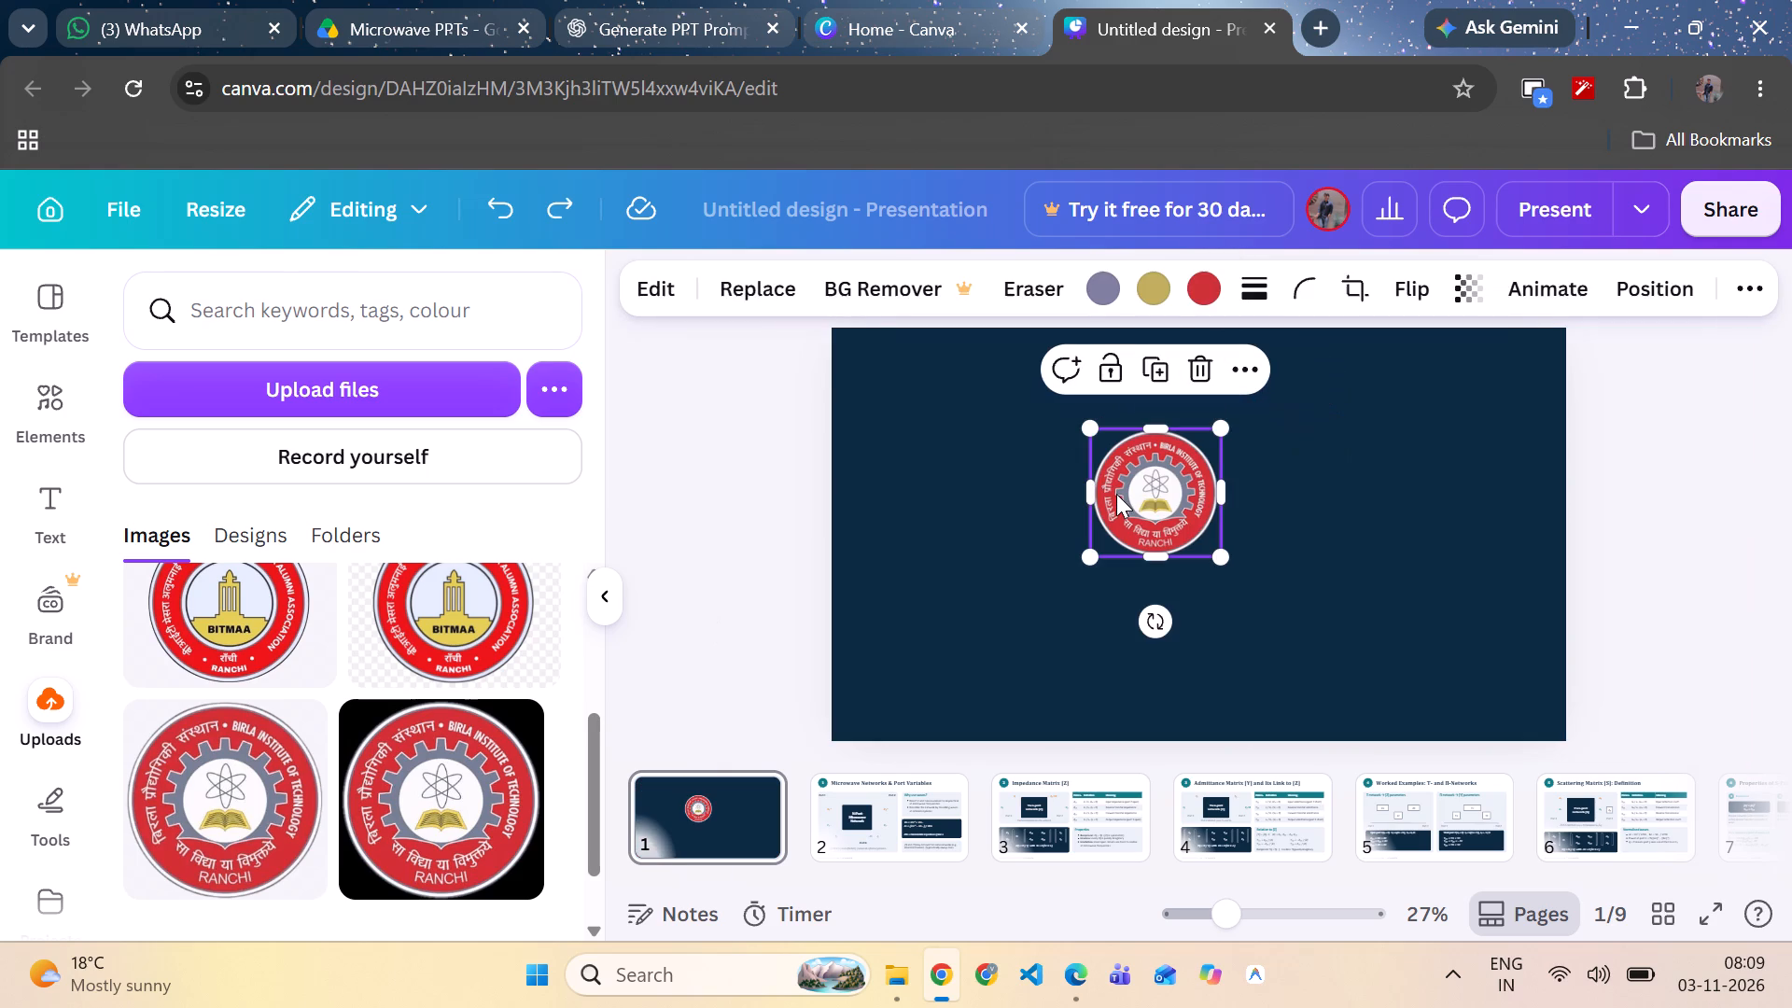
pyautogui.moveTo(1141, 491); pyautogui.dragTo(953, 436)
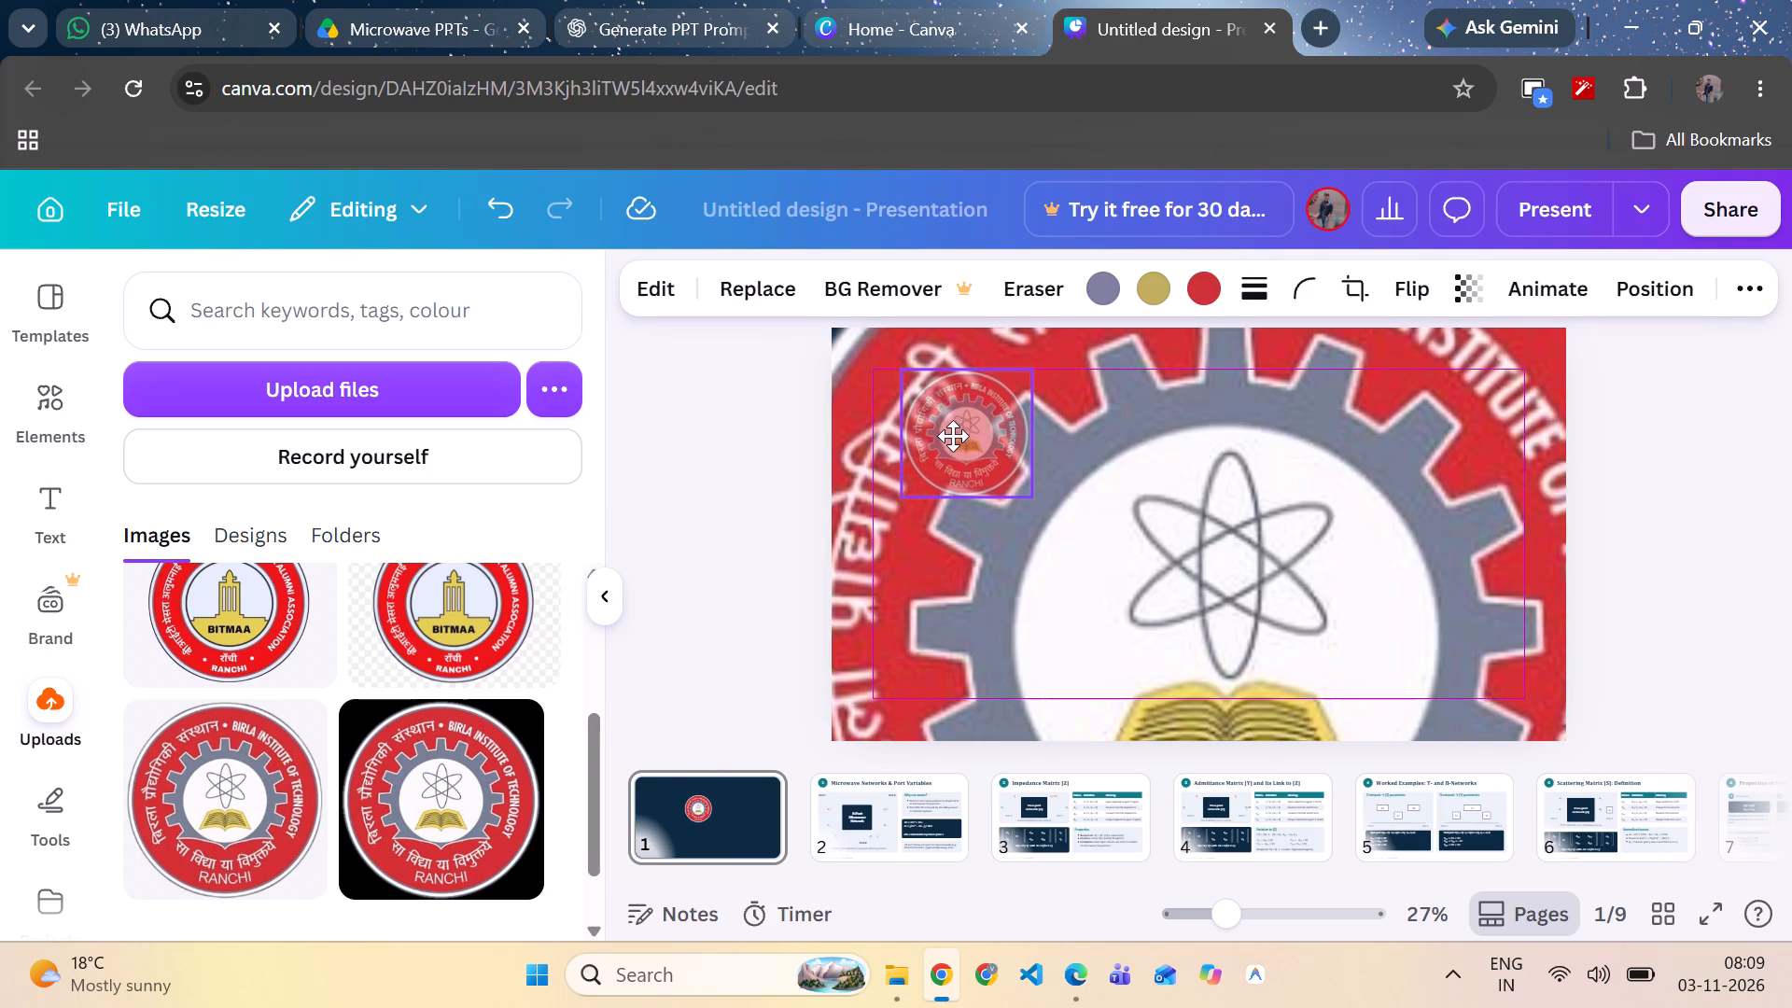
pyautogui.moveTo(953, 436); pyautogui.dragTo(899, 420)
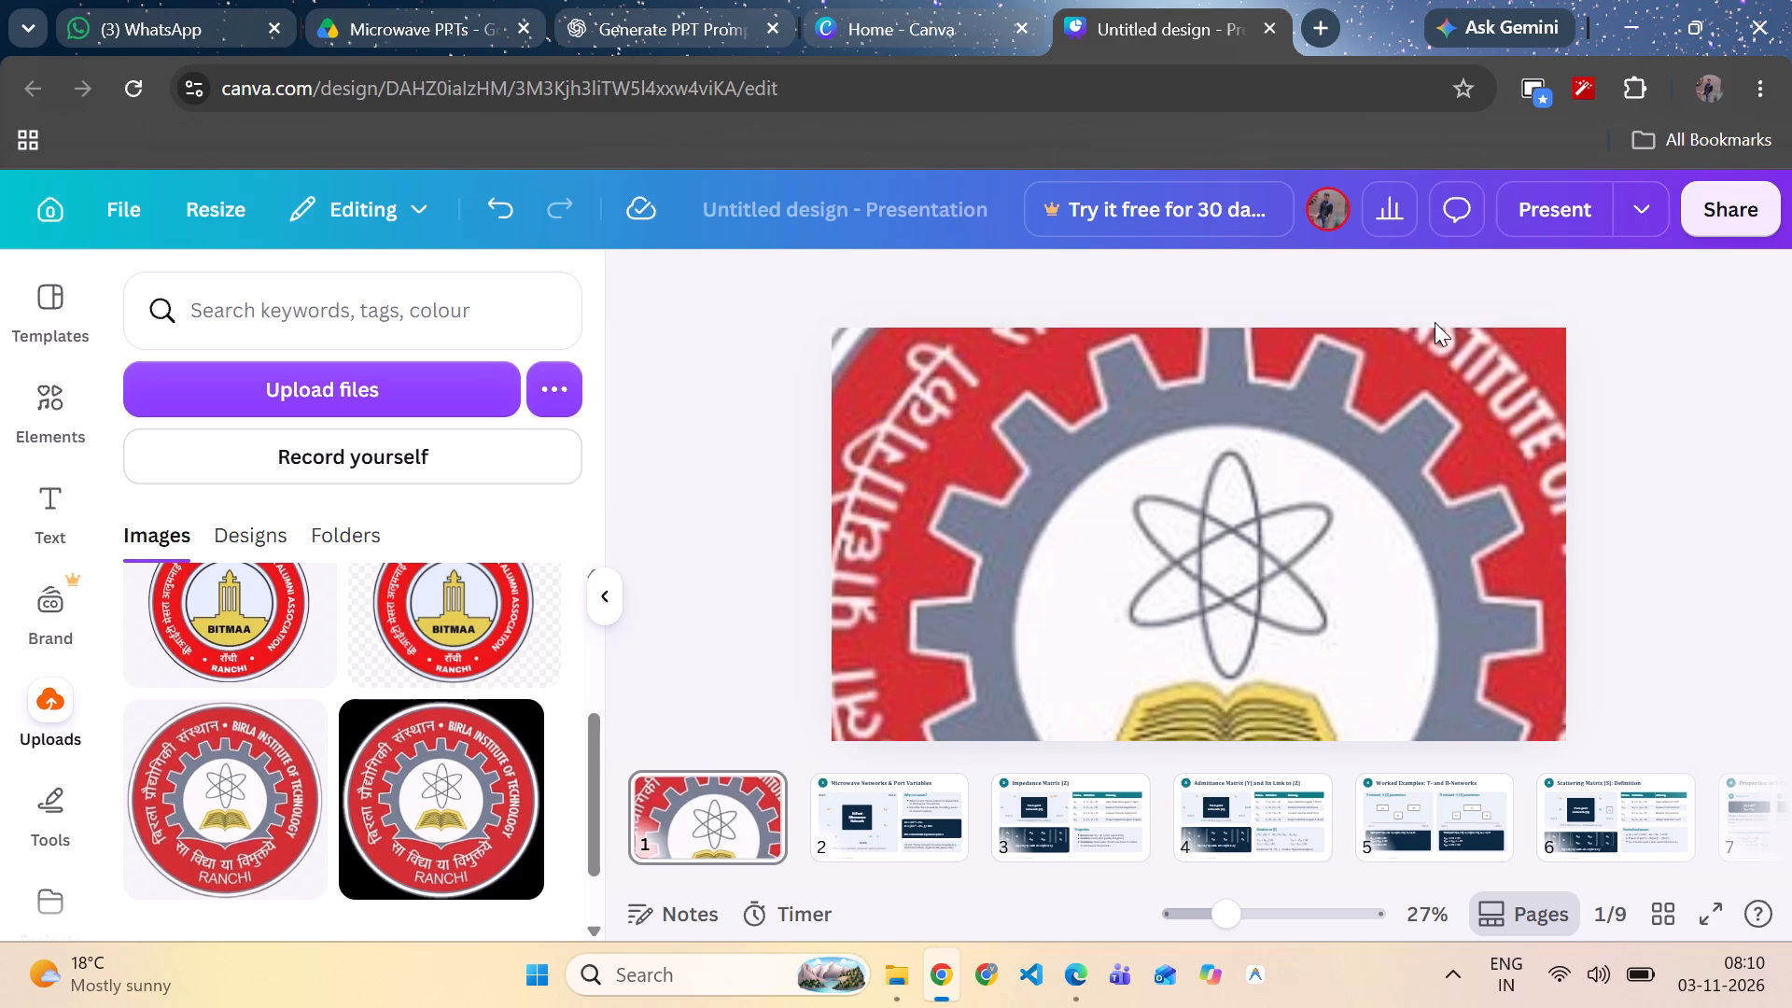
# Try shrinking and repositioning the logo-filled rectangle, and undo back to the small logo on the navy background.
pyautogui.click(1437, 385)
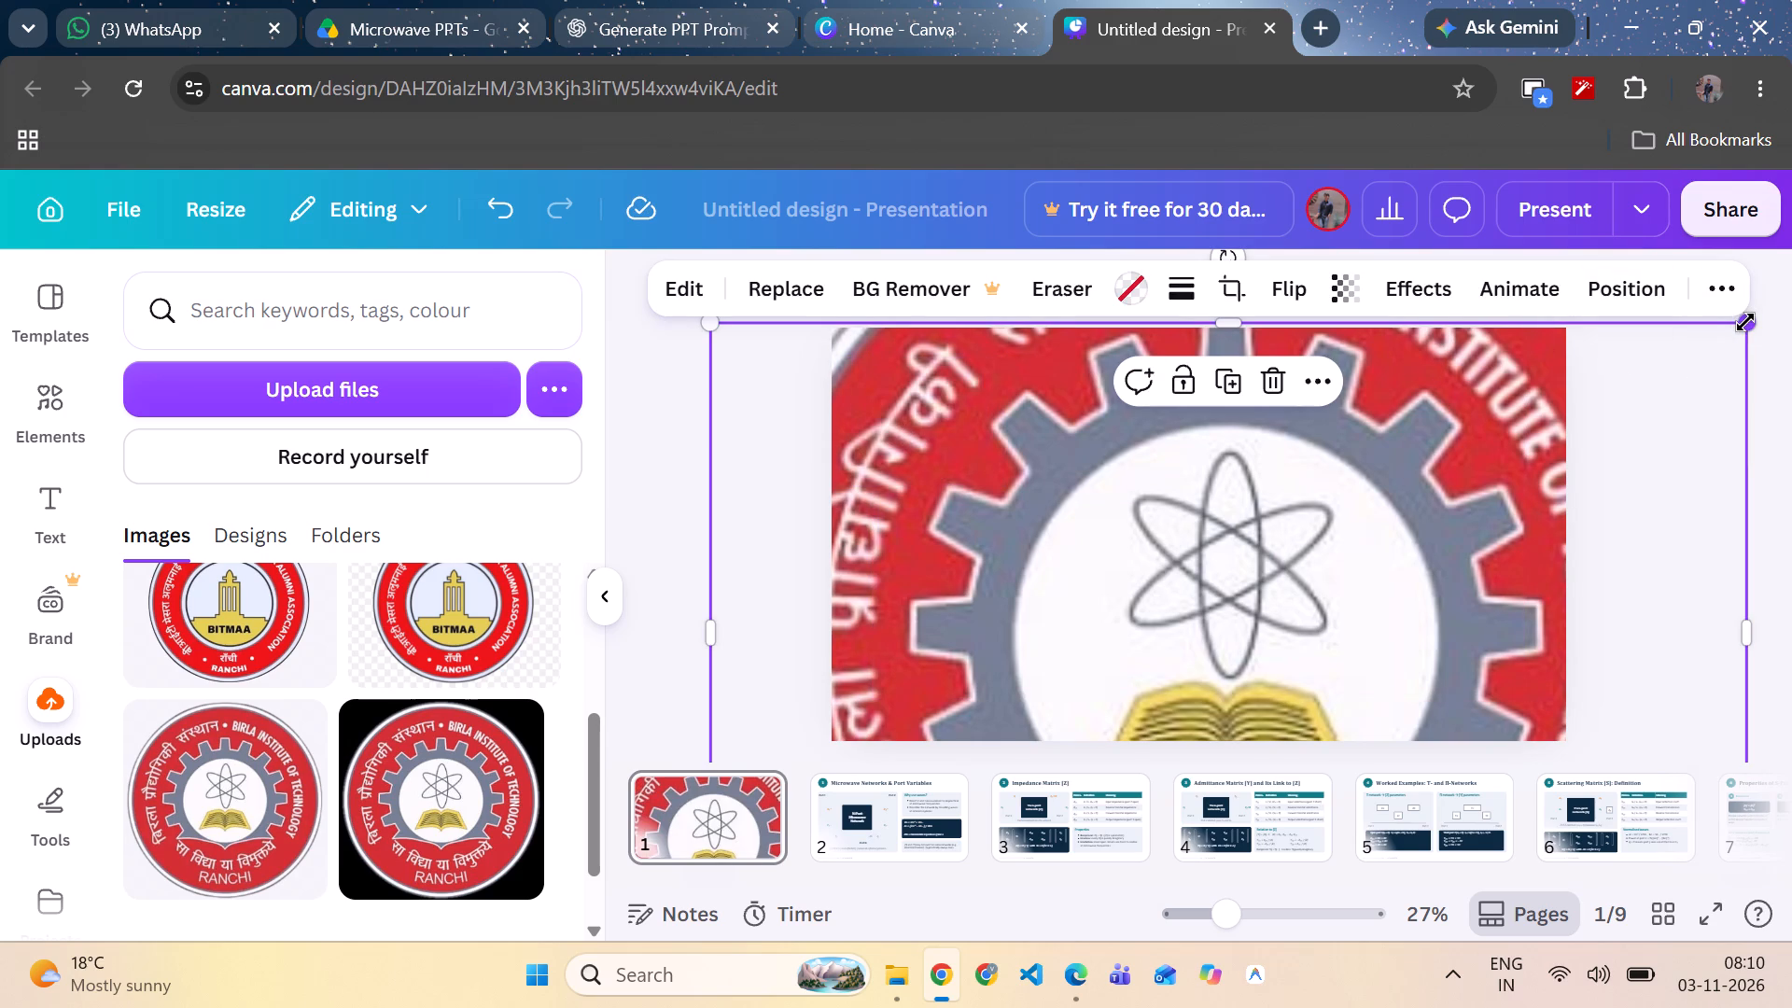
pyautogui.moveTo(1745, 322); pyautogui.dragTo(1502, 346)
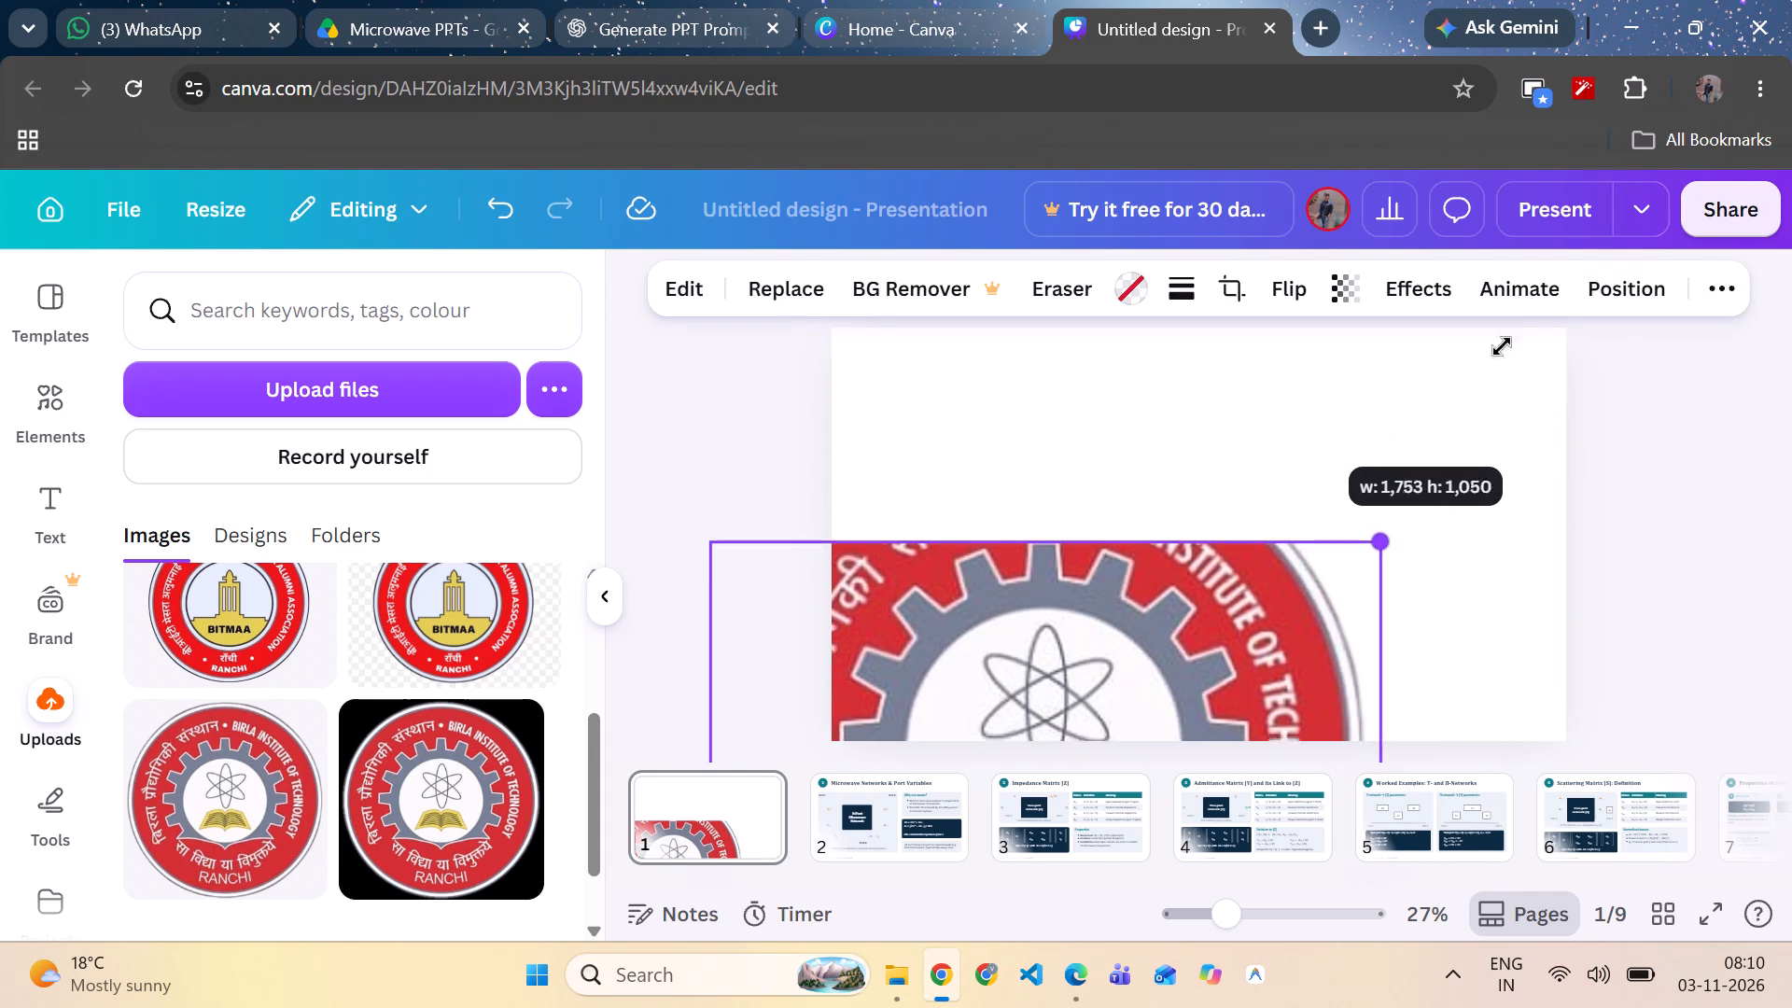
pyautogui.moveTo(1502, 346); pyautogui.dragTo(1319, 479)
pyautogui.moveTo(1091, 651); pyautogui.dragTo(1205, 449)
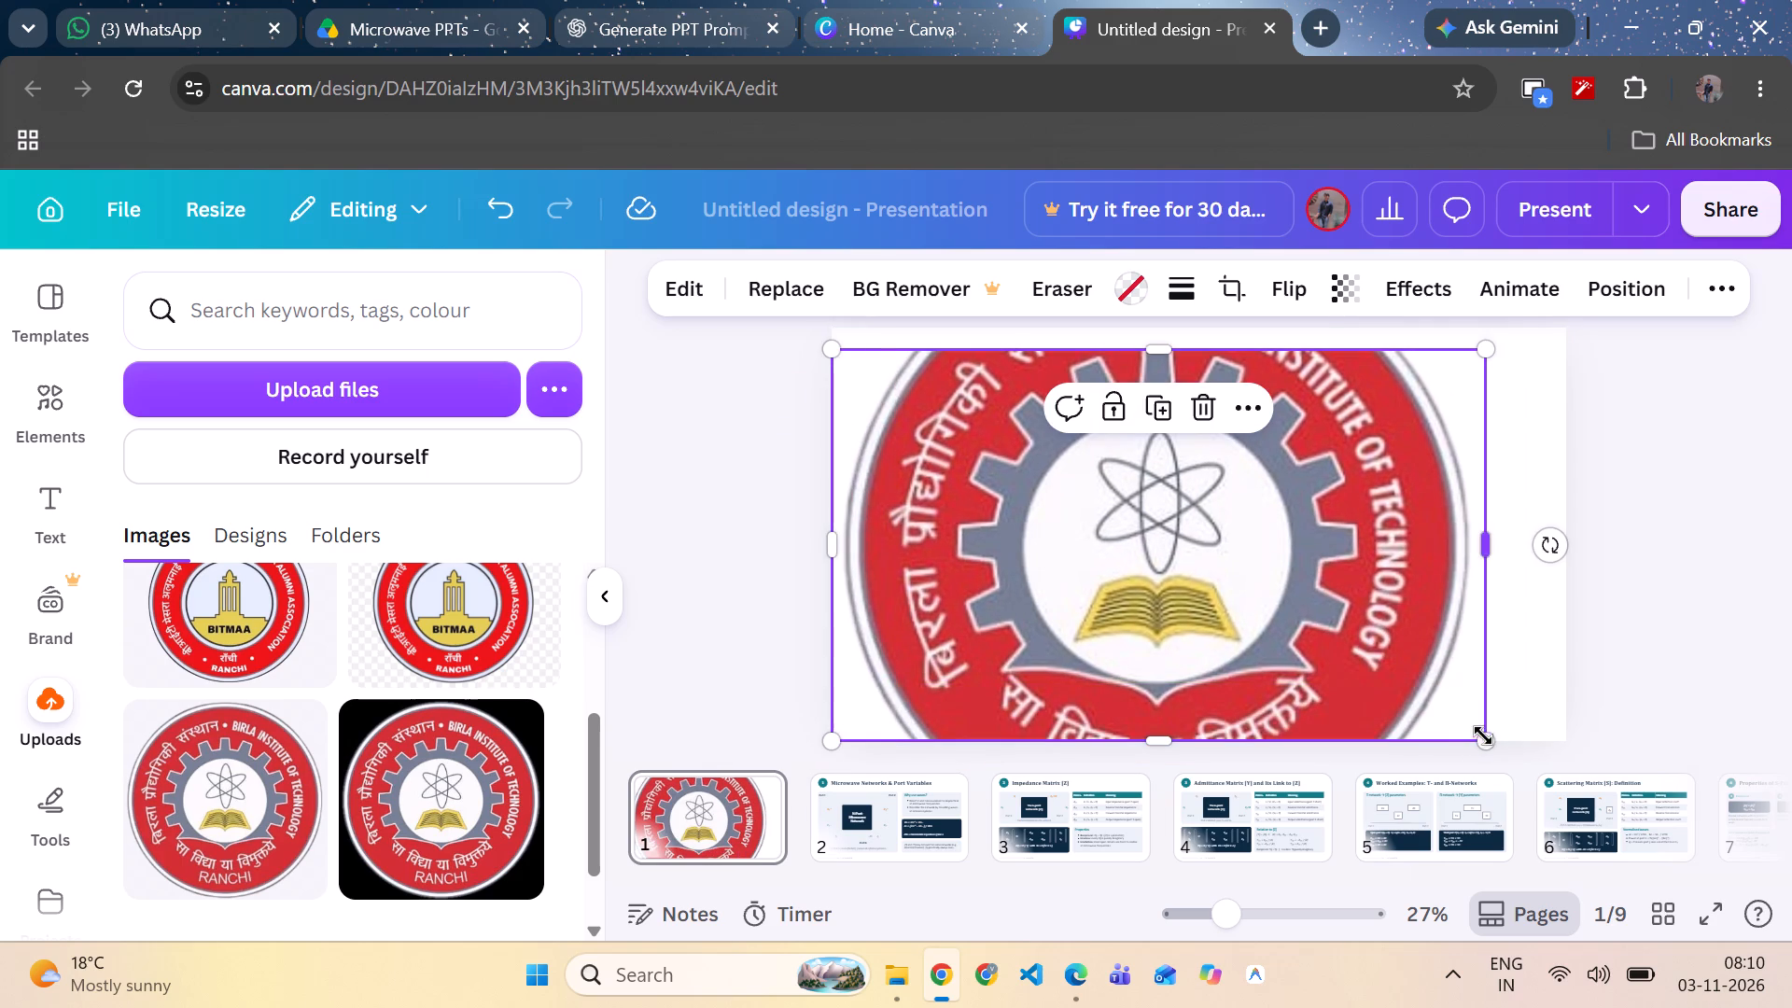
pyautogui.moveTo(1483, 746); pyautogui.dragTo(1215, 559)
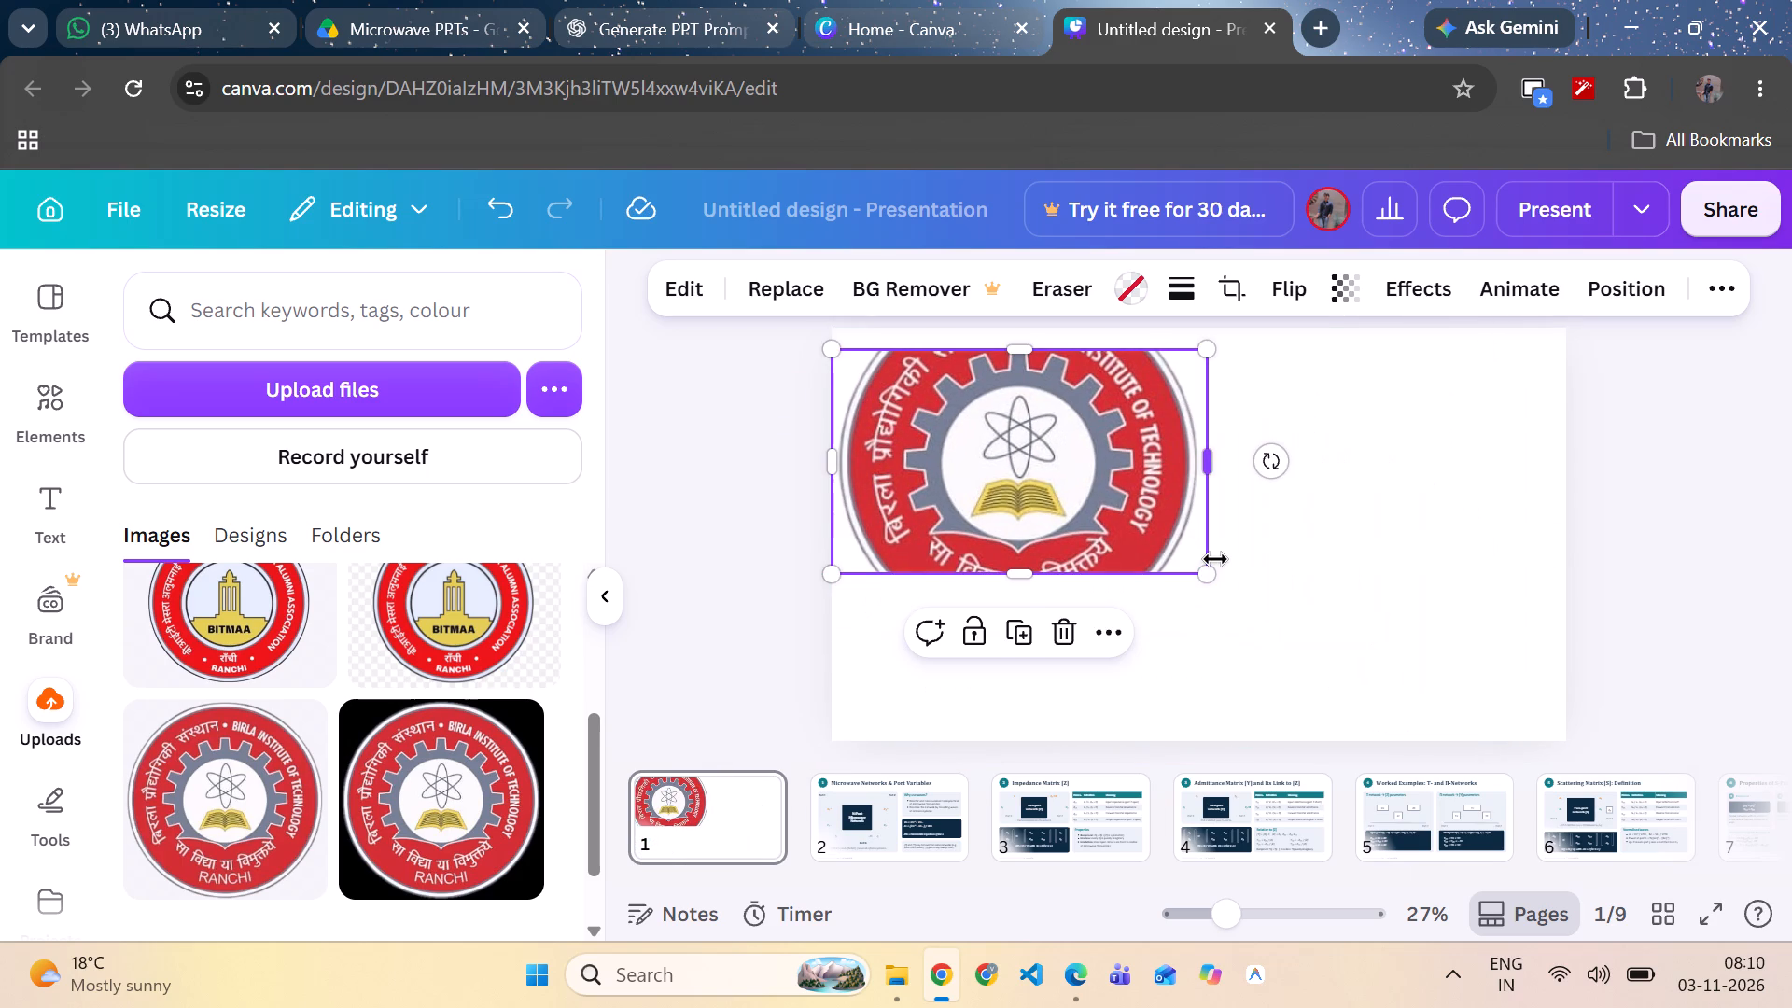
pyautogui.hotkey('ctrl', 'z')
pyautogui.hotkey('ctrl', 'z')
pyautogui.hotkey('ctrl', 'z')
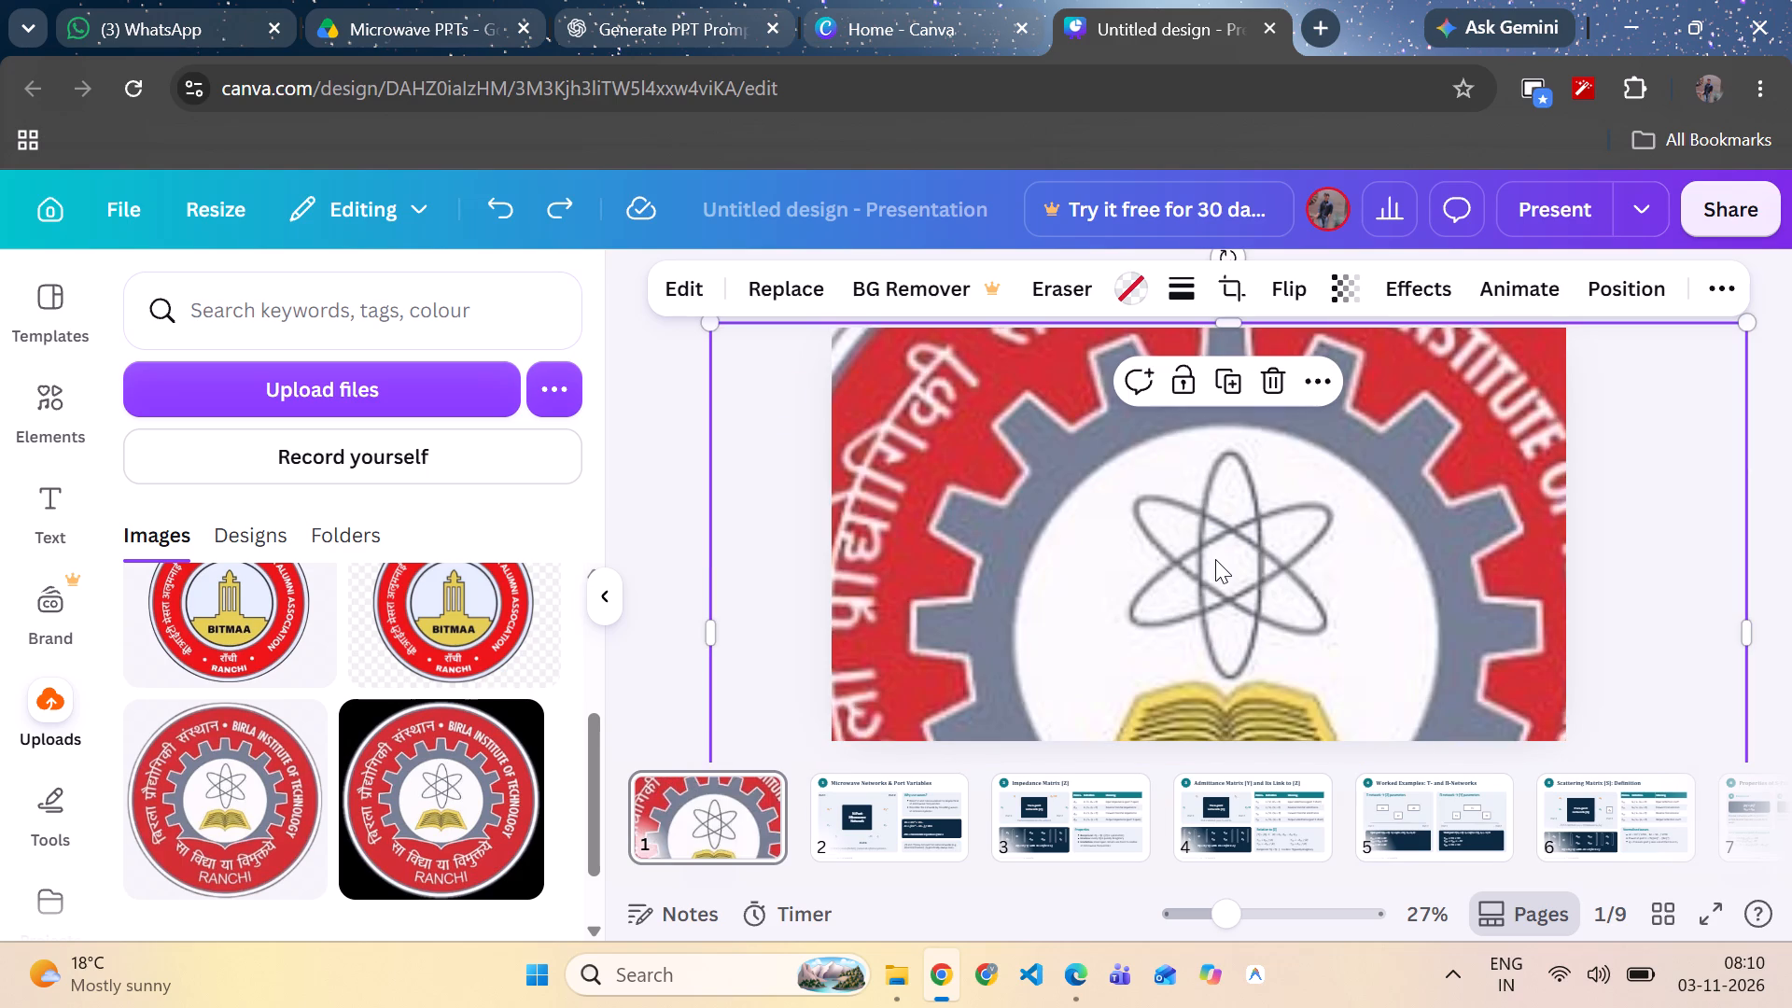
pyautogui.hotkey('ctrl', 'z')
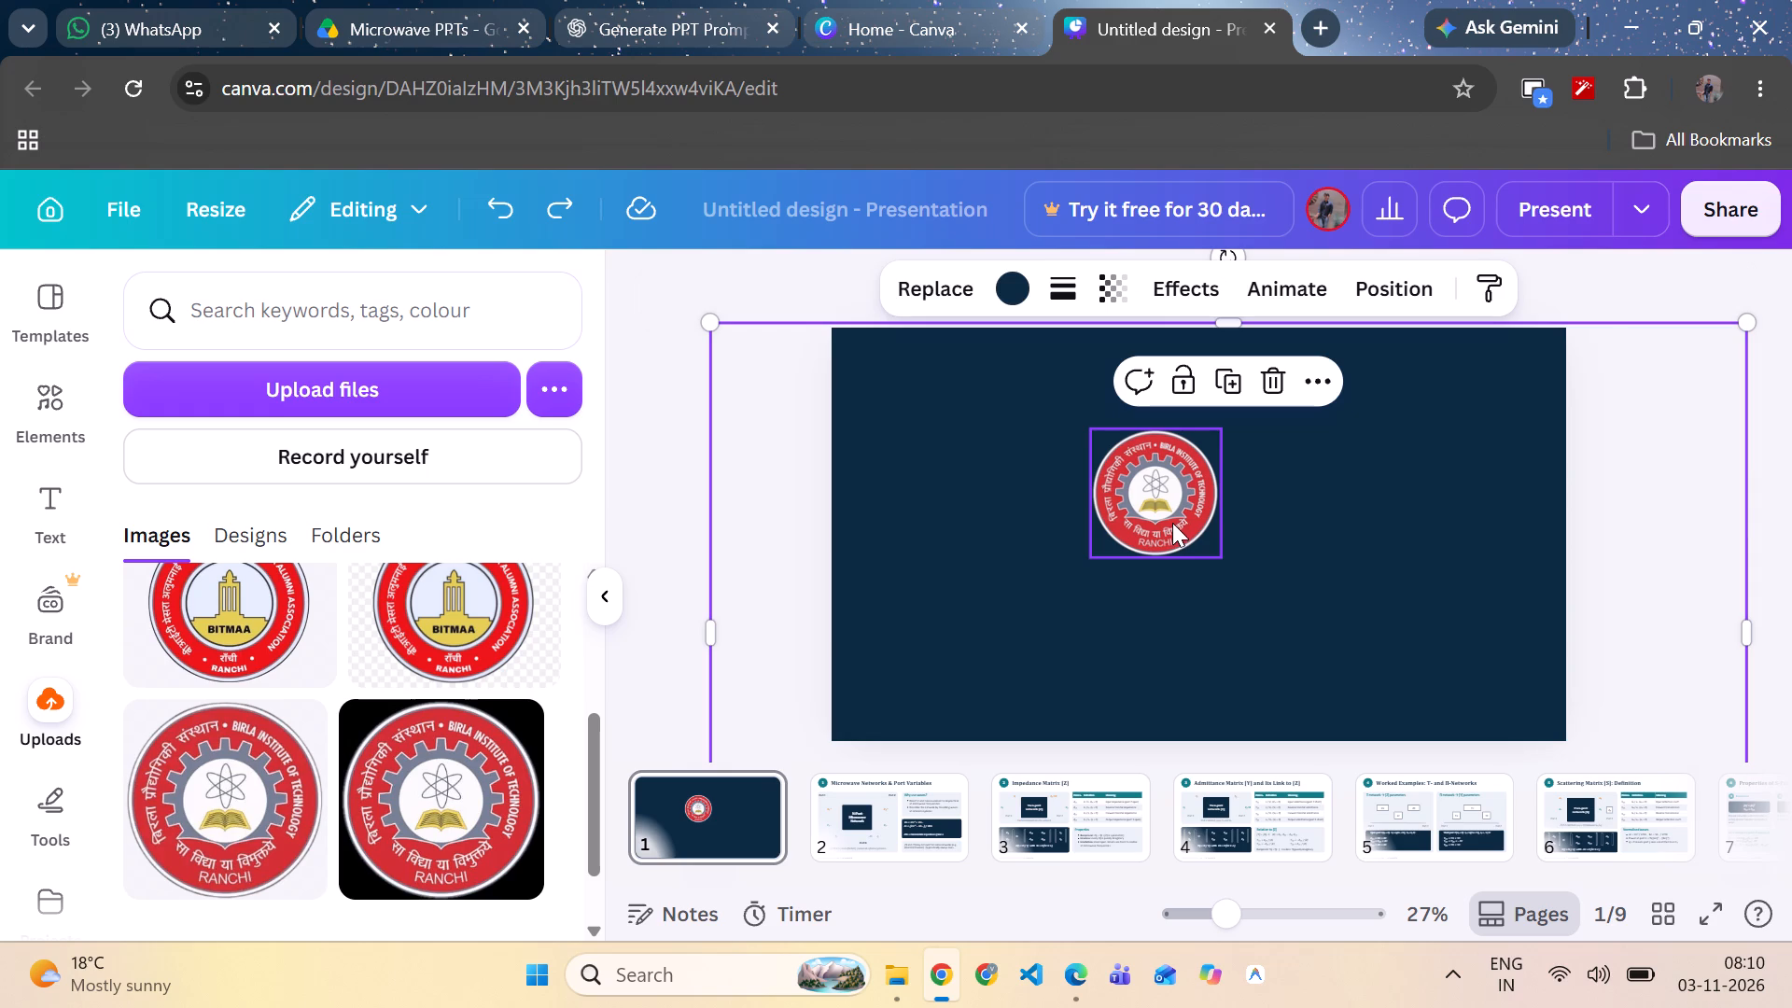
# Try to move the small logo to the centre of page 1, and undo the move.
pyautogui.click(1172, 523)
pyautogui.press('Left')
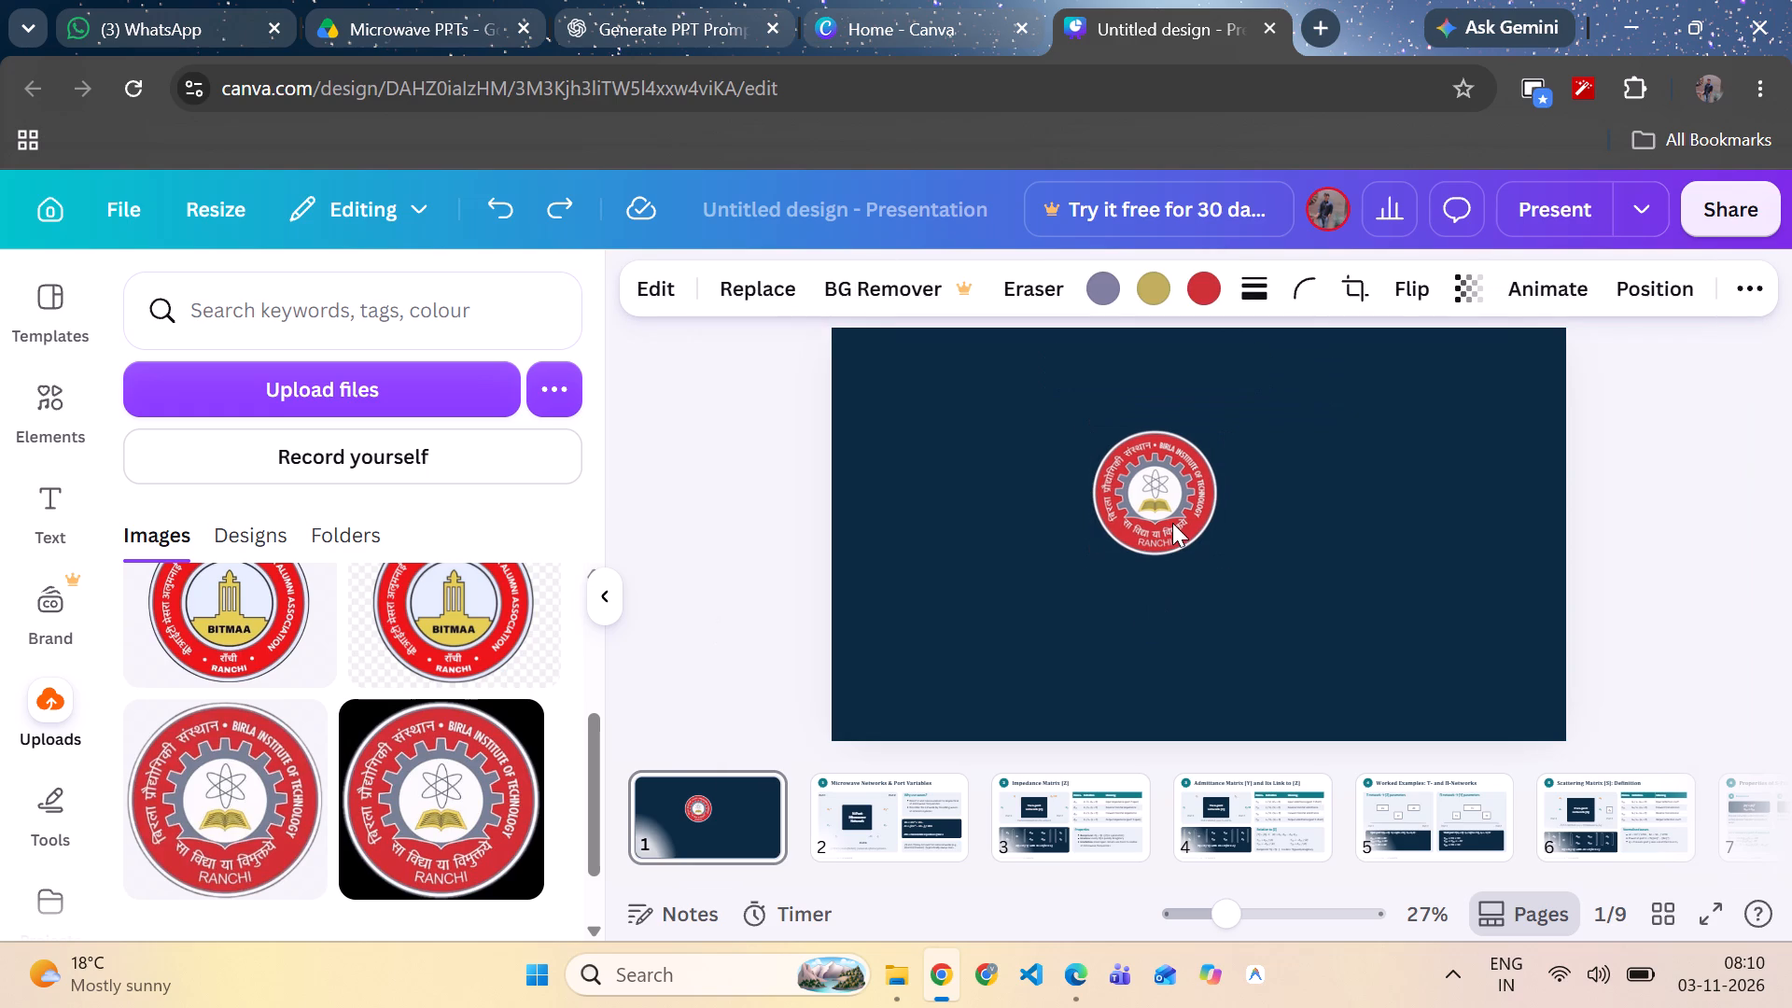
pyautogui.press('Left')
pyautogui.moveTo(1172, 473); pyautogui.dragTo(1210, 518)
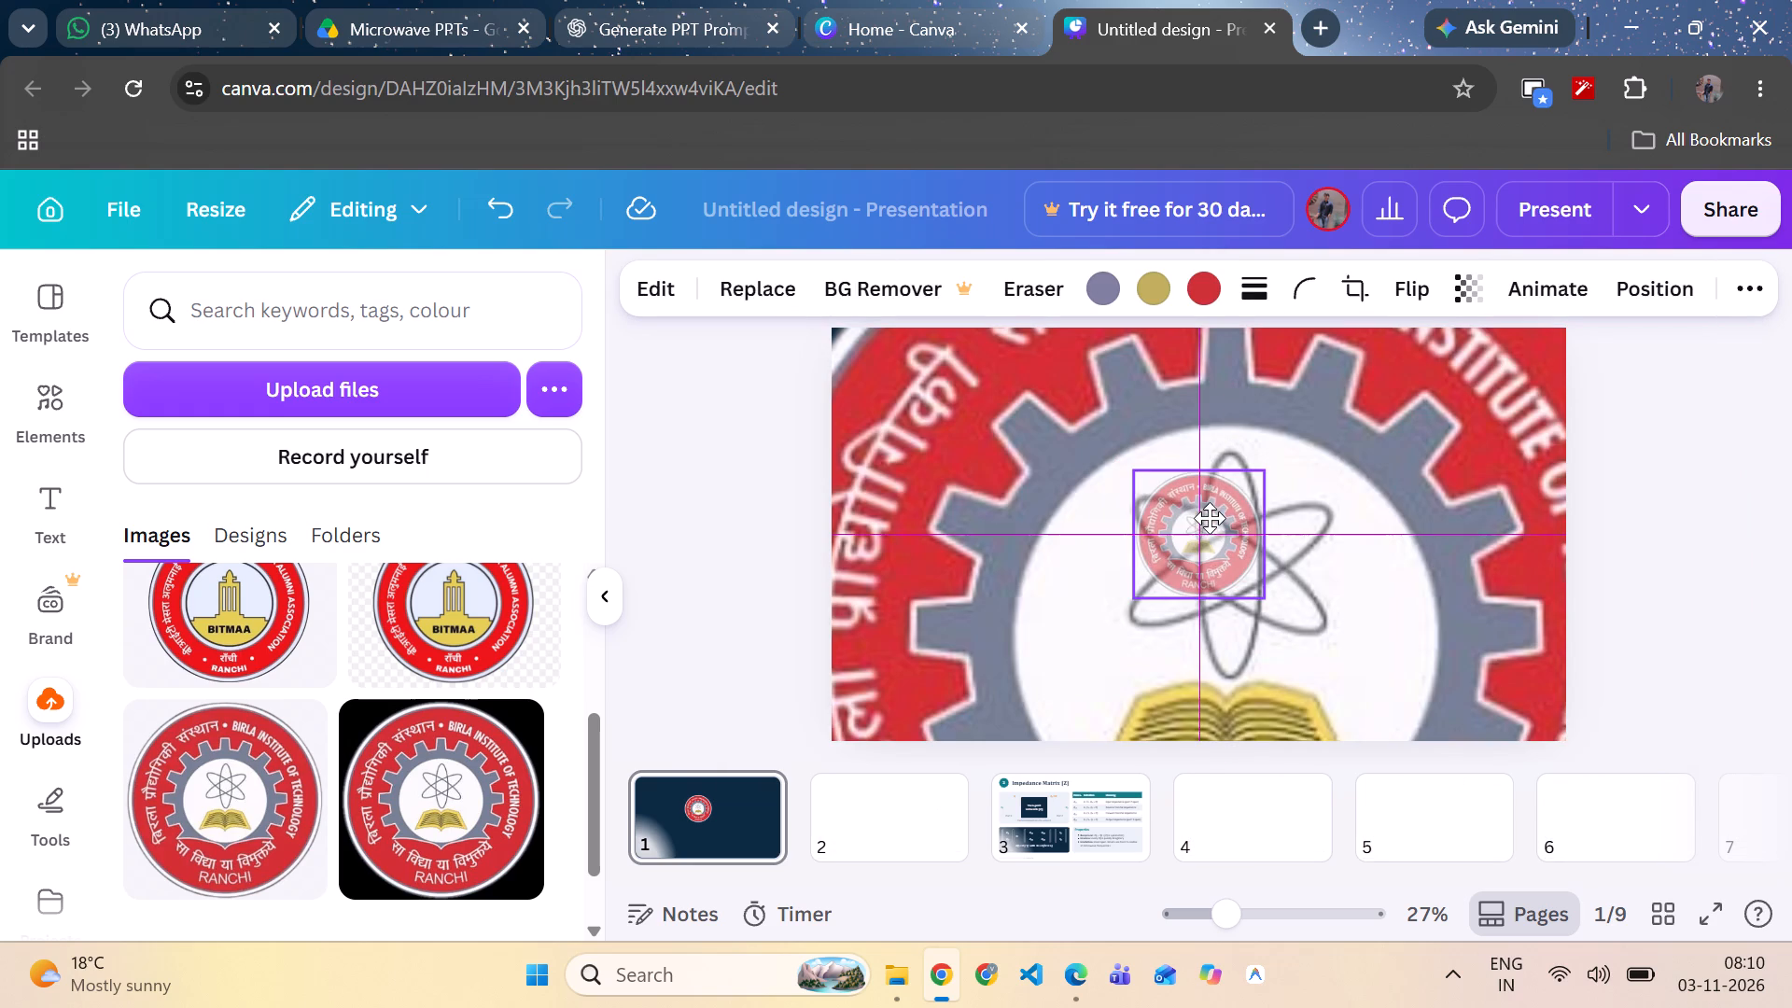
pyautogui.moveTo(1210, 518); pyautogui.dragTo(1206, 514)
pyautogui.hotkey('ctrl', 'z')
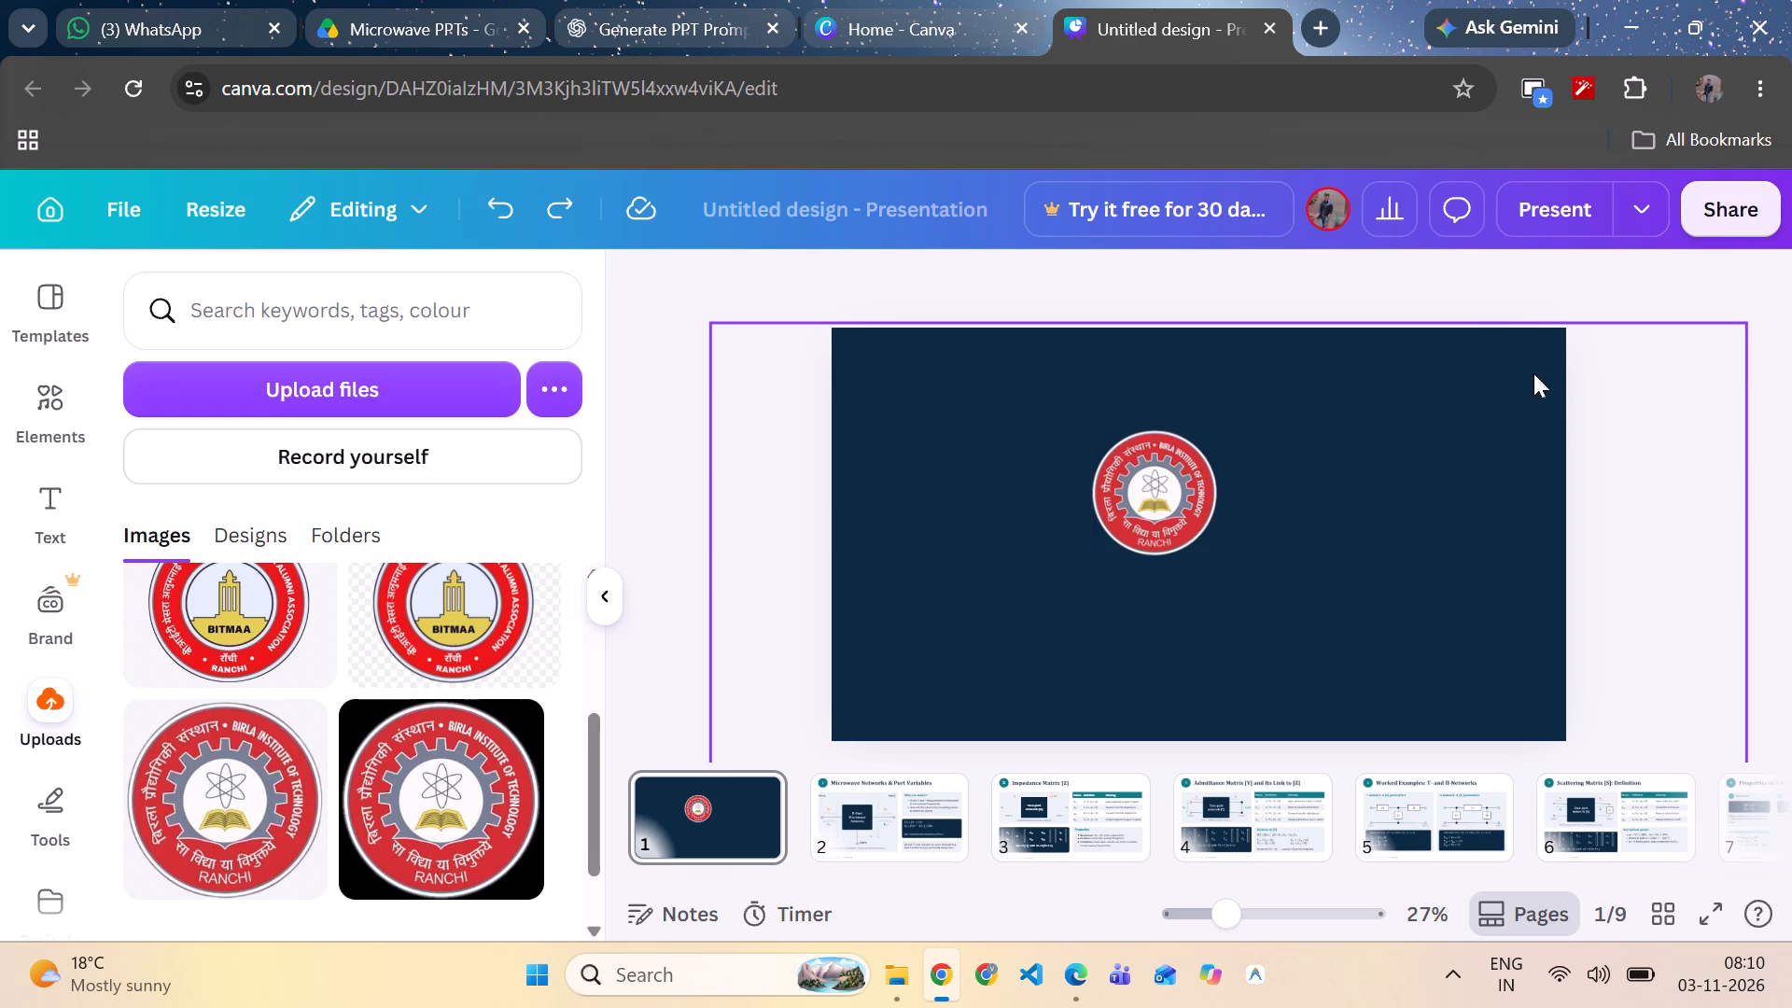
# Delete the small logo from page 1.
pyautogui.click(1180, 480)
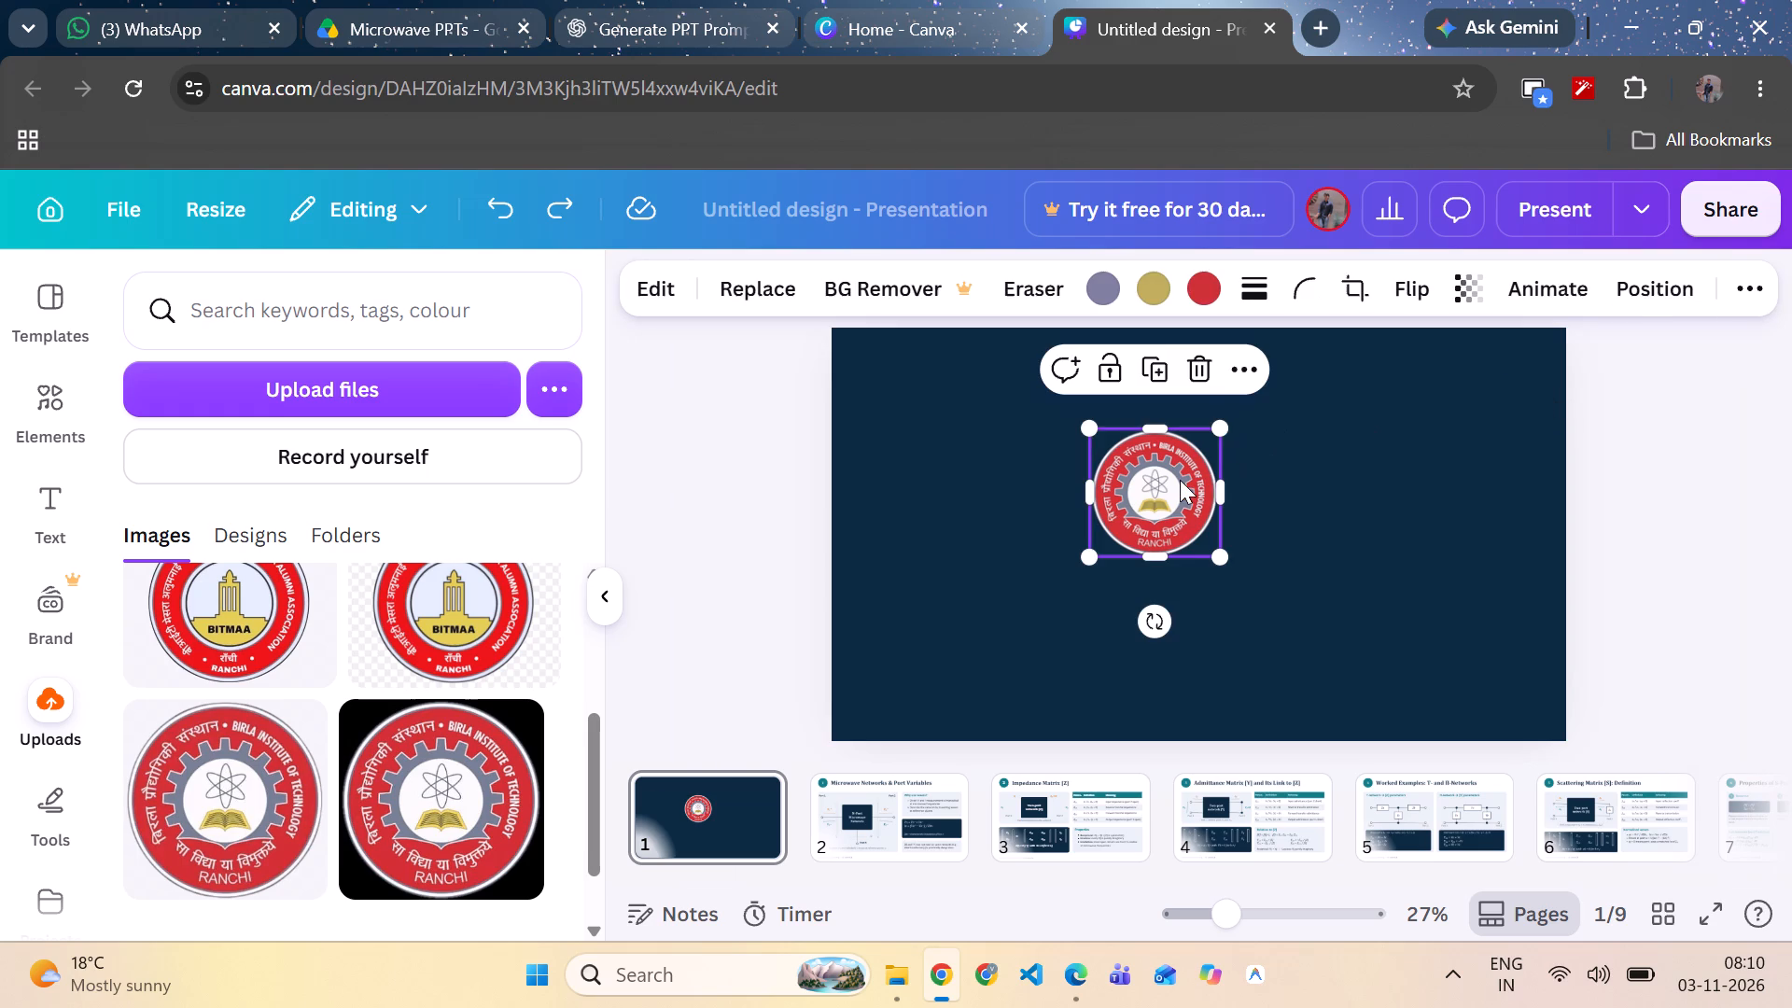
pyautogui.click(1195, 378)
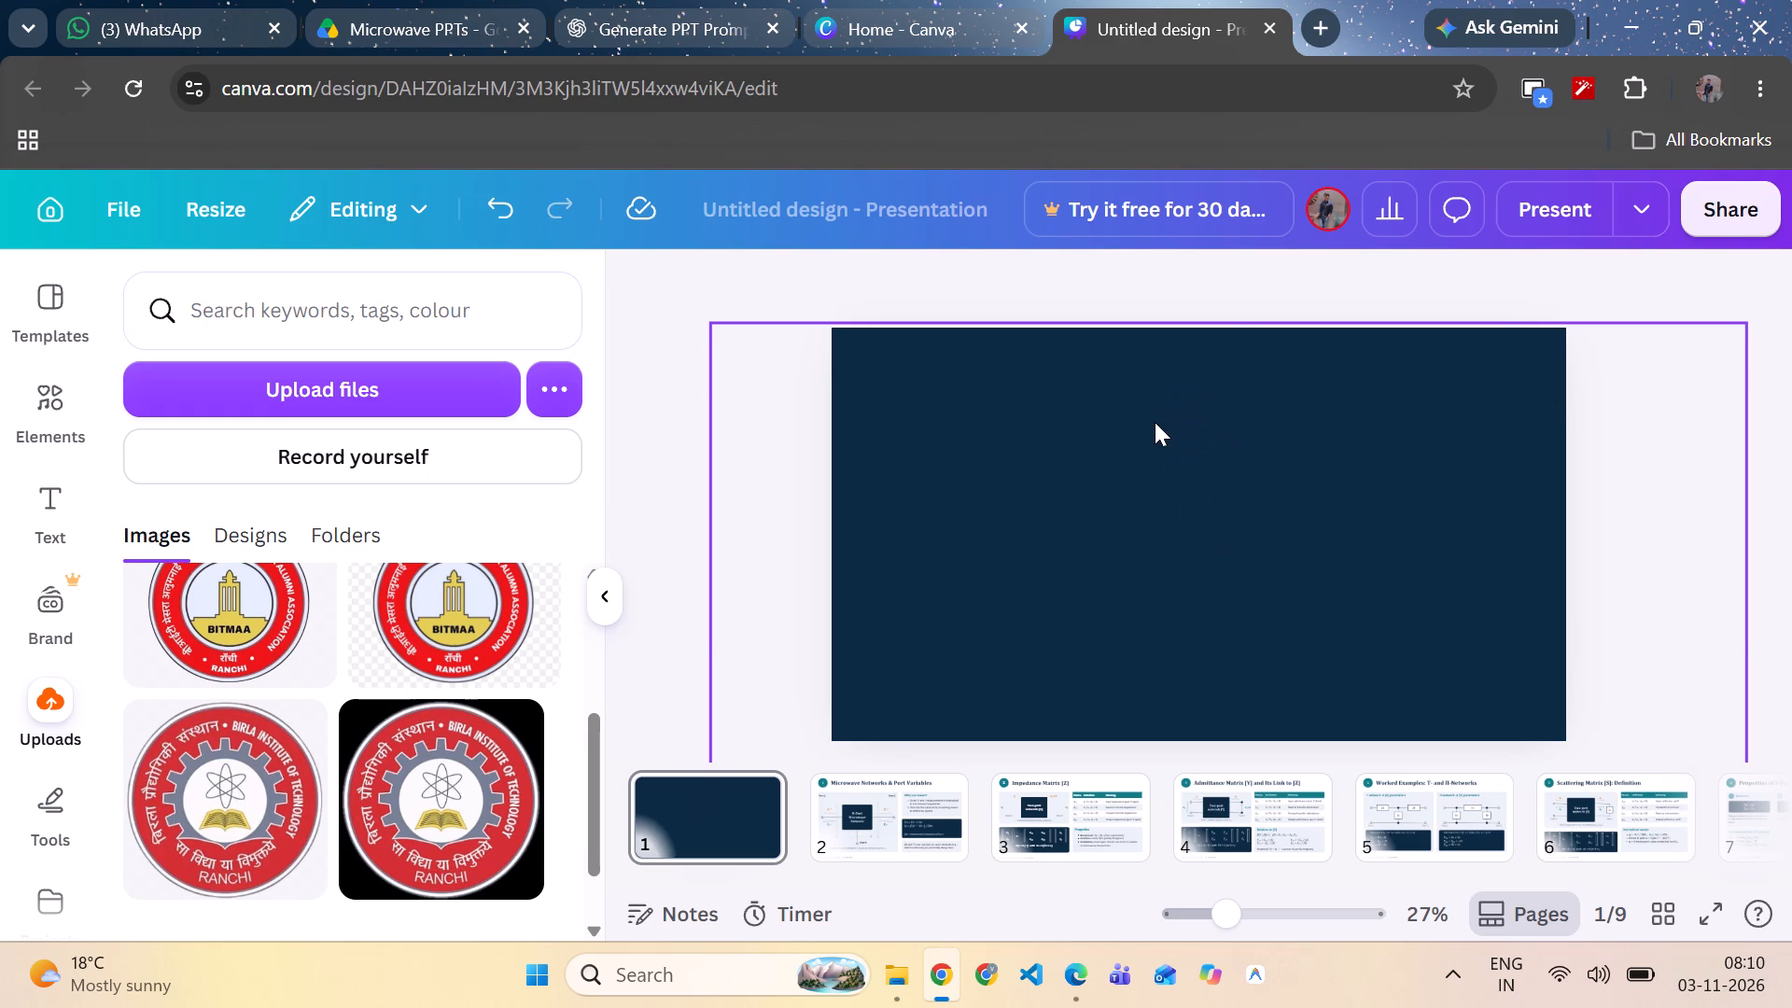
# Lock the navy background rectangle on page 1.
pyautogui.click(1155, 422)
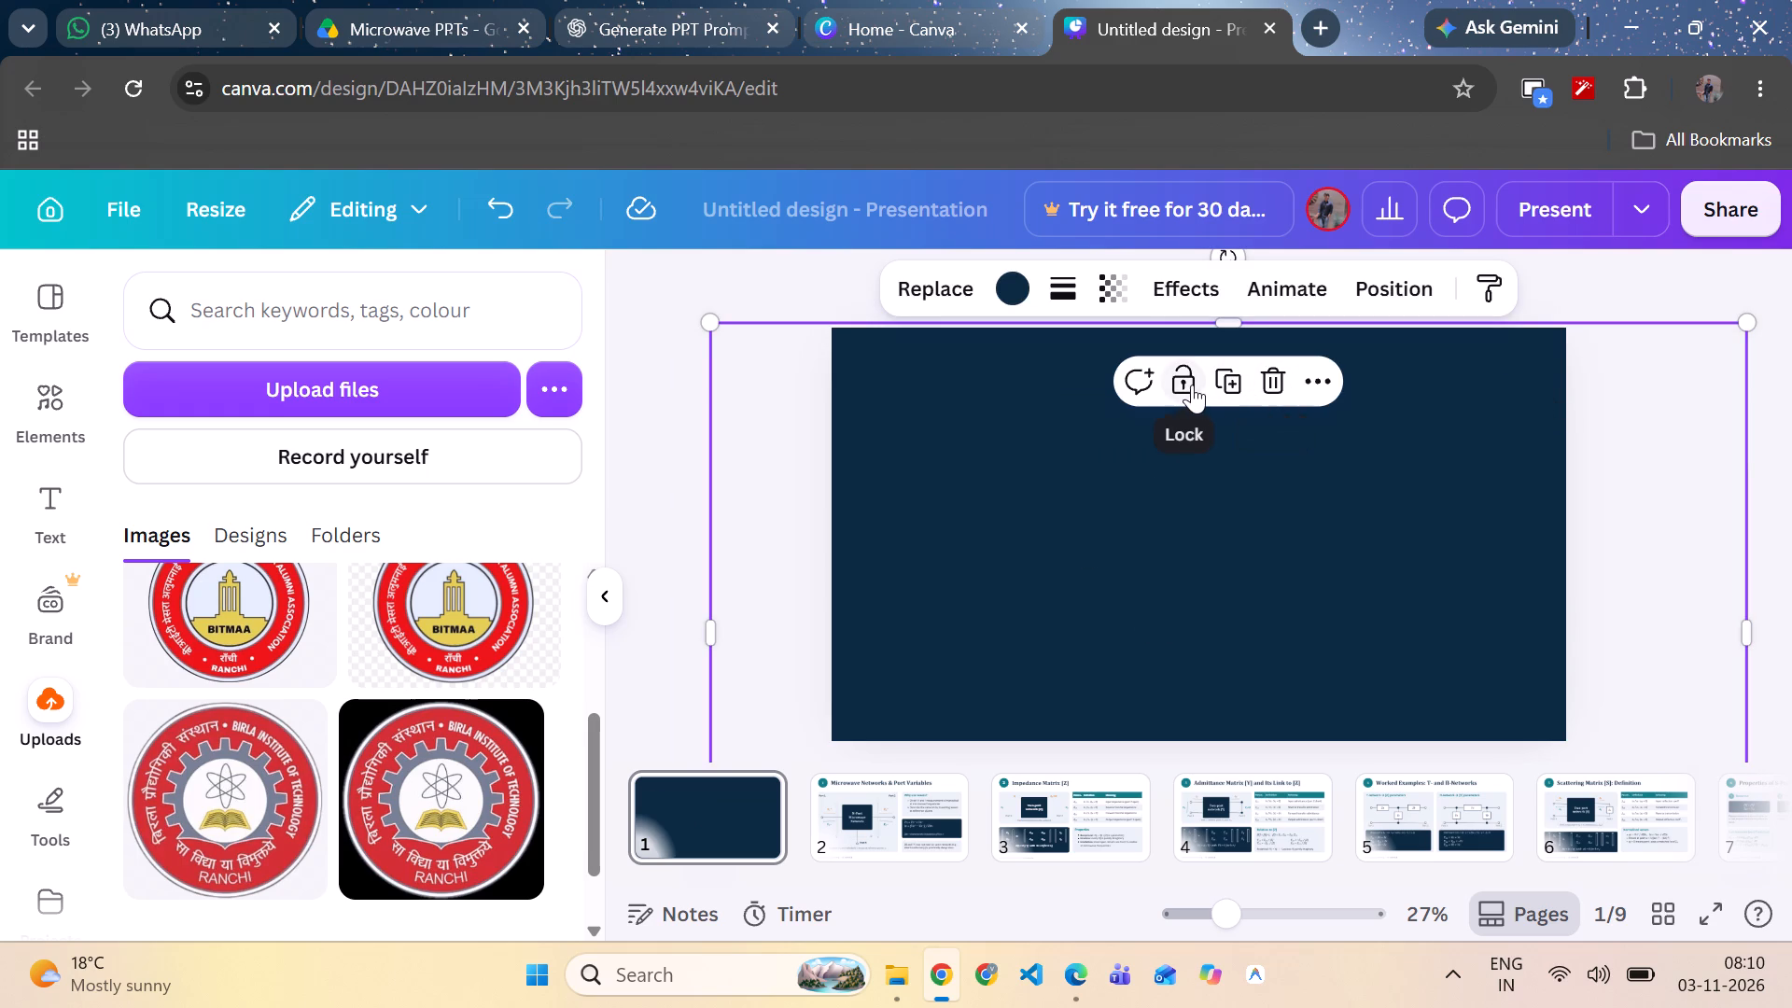
pyautogui.click(1192, 385)
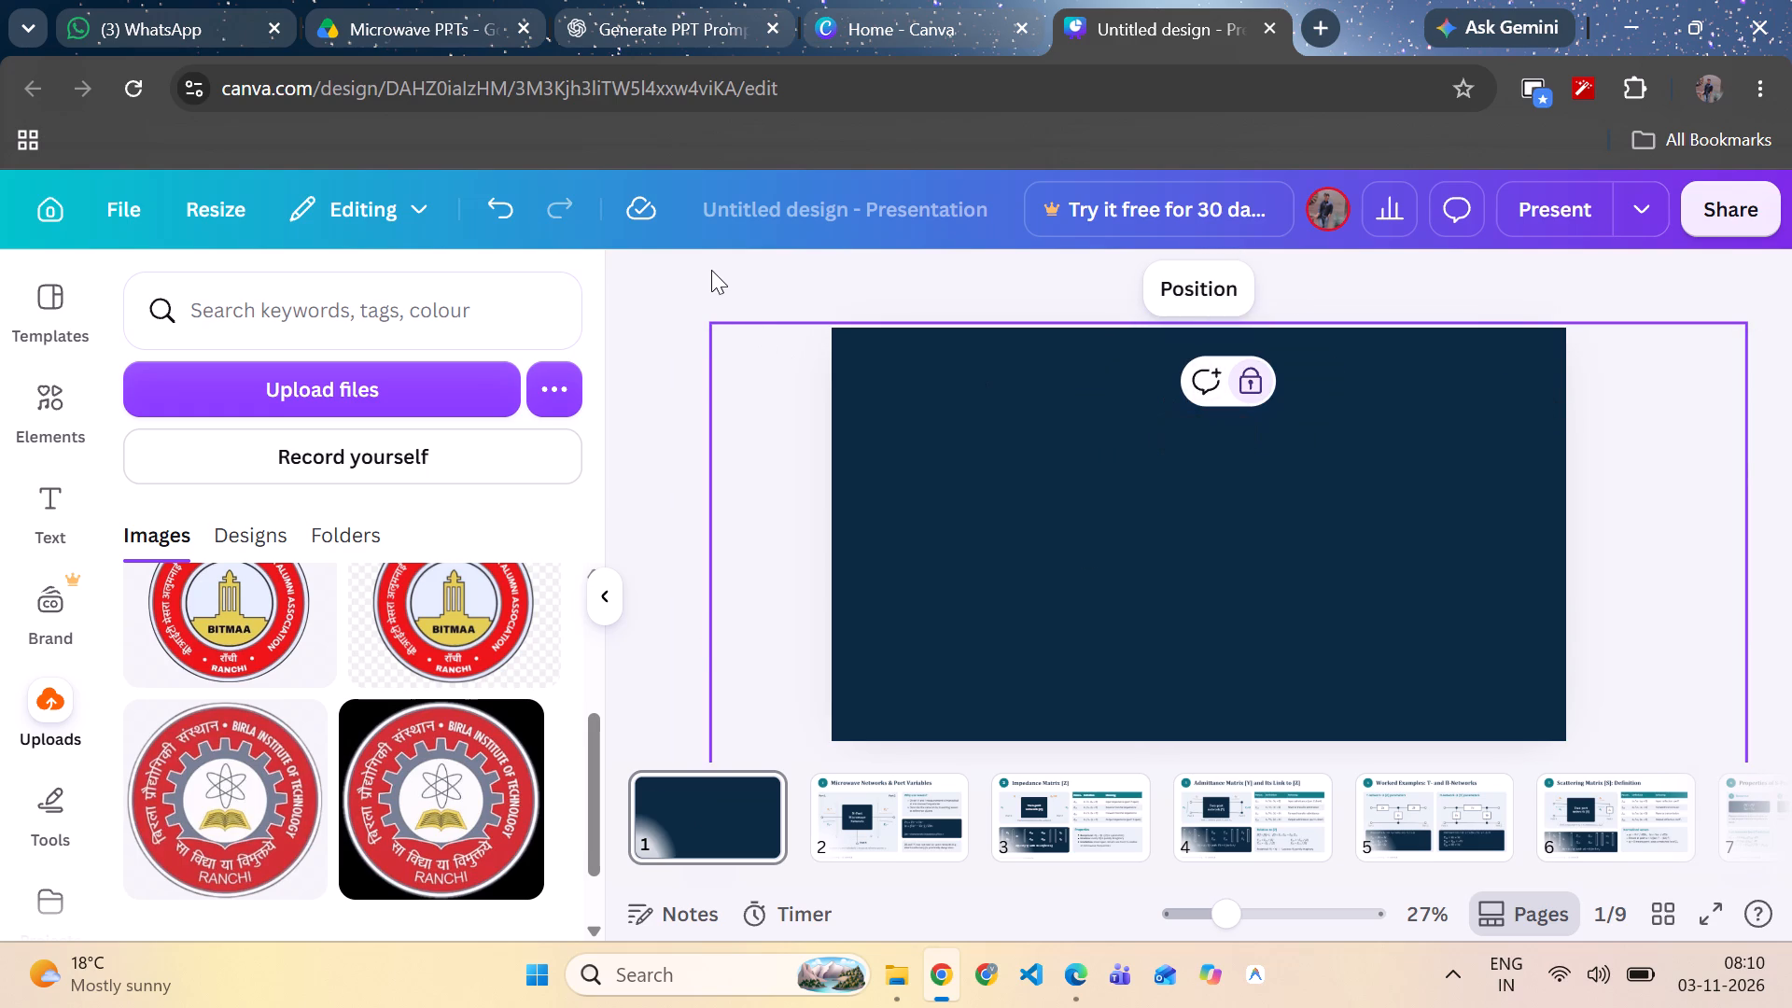
pyautogui.click(711, 270)
# Add the uploaded Birla Institute logo to page 1, shrink it to about 200 by 197, and place it in the page's upper-left corner.
pyautogui.click(164, 800)
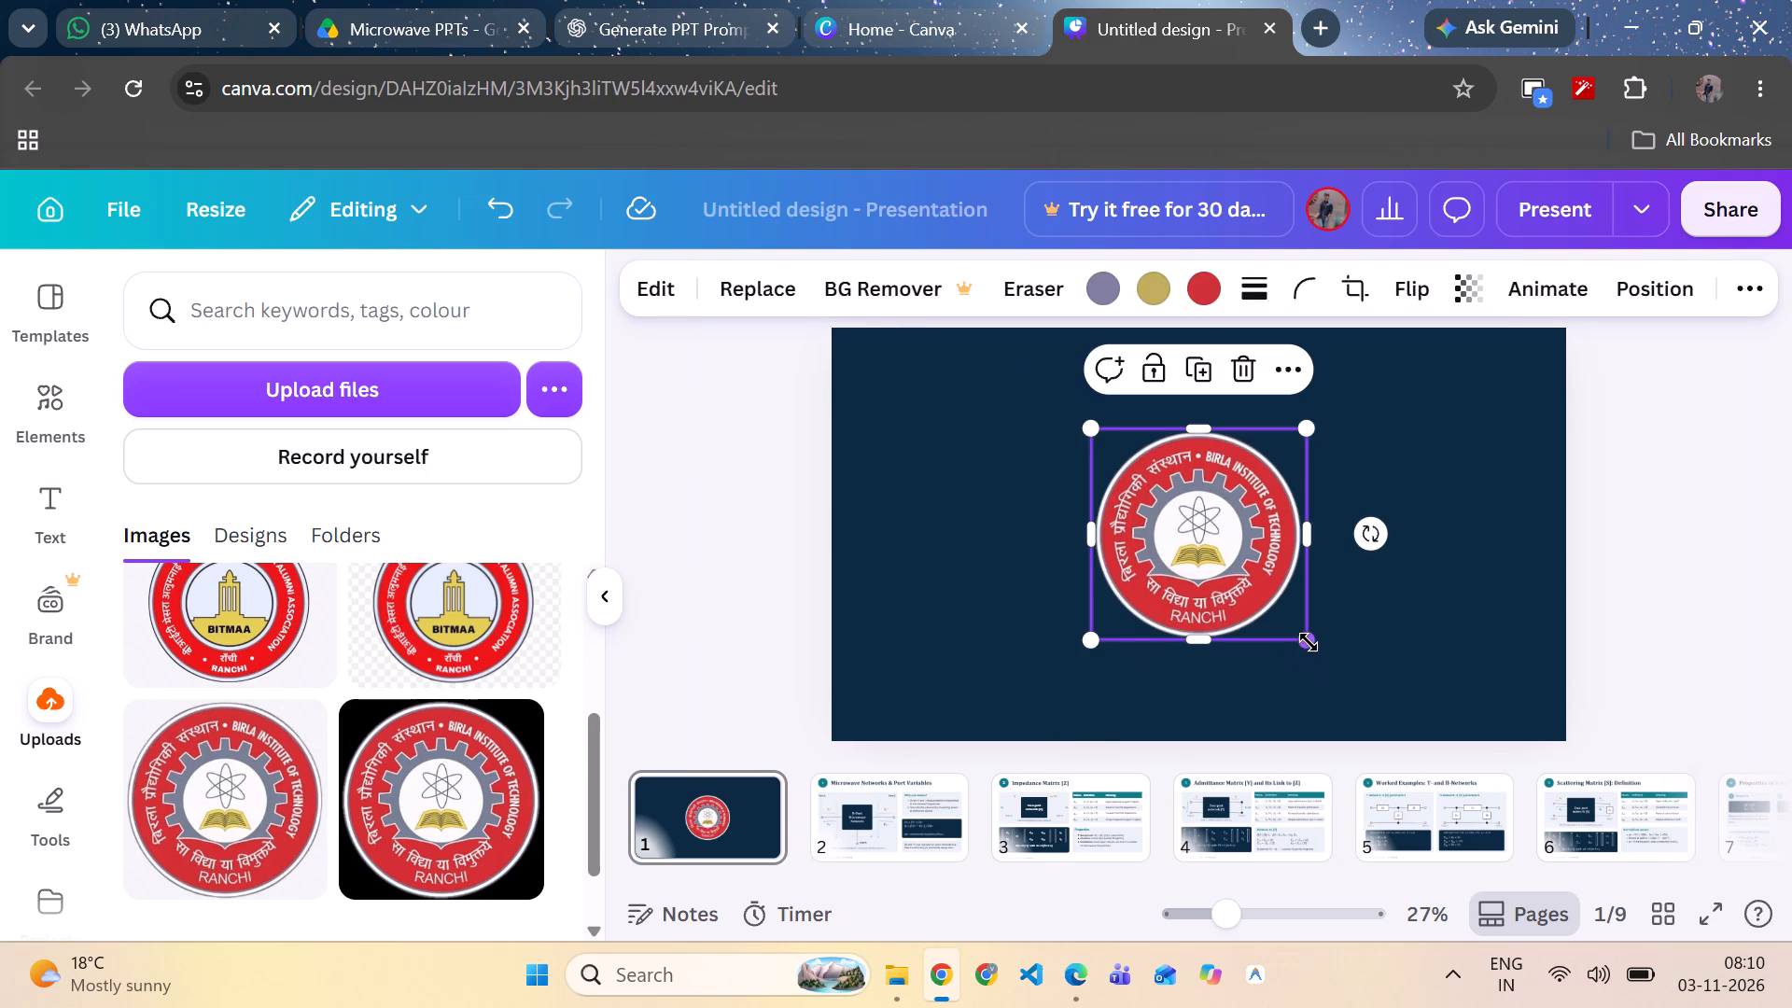
pyautogui.moveTo(1309, 642); pyautogui.dragTo(1175, 564)
pyautogui.moveTo(1153, 486); pyautogui.dragTo(1105, 479)
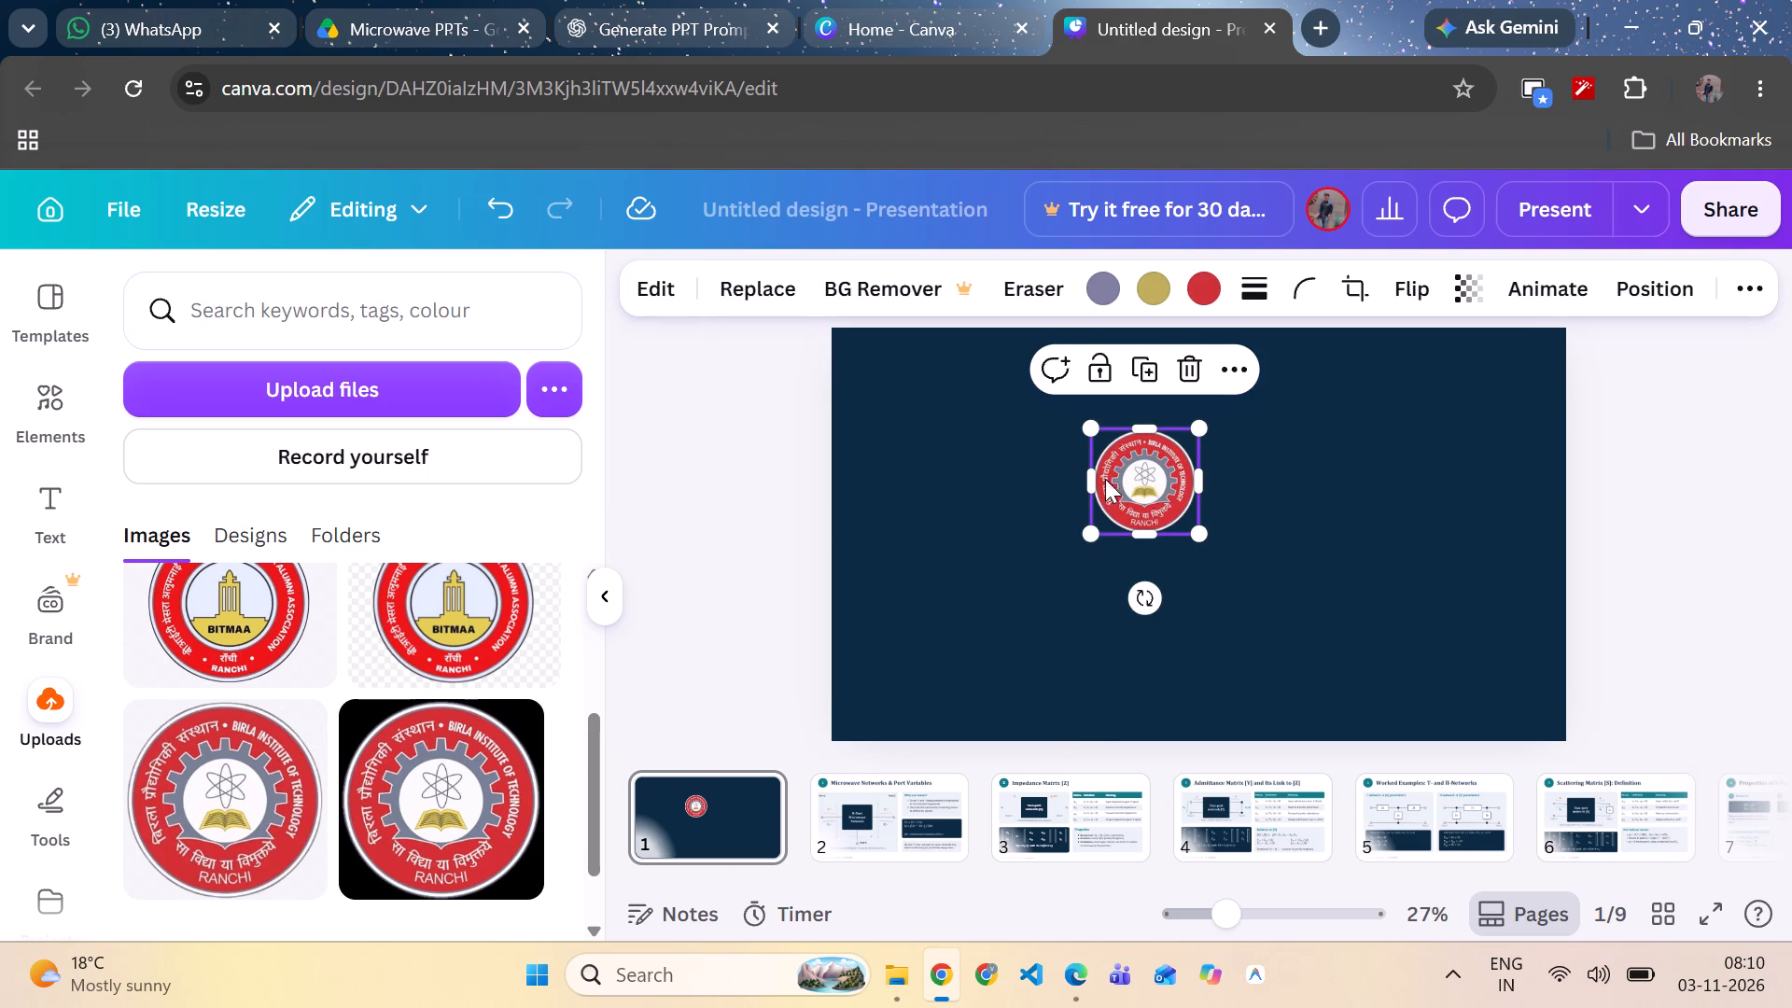
pyautogui.moveTo(1105, 479); pyautogui.dragTo(910, 399)
pyautogui.moveTo(953, 439); pyautogui.dragTo(925, 405)
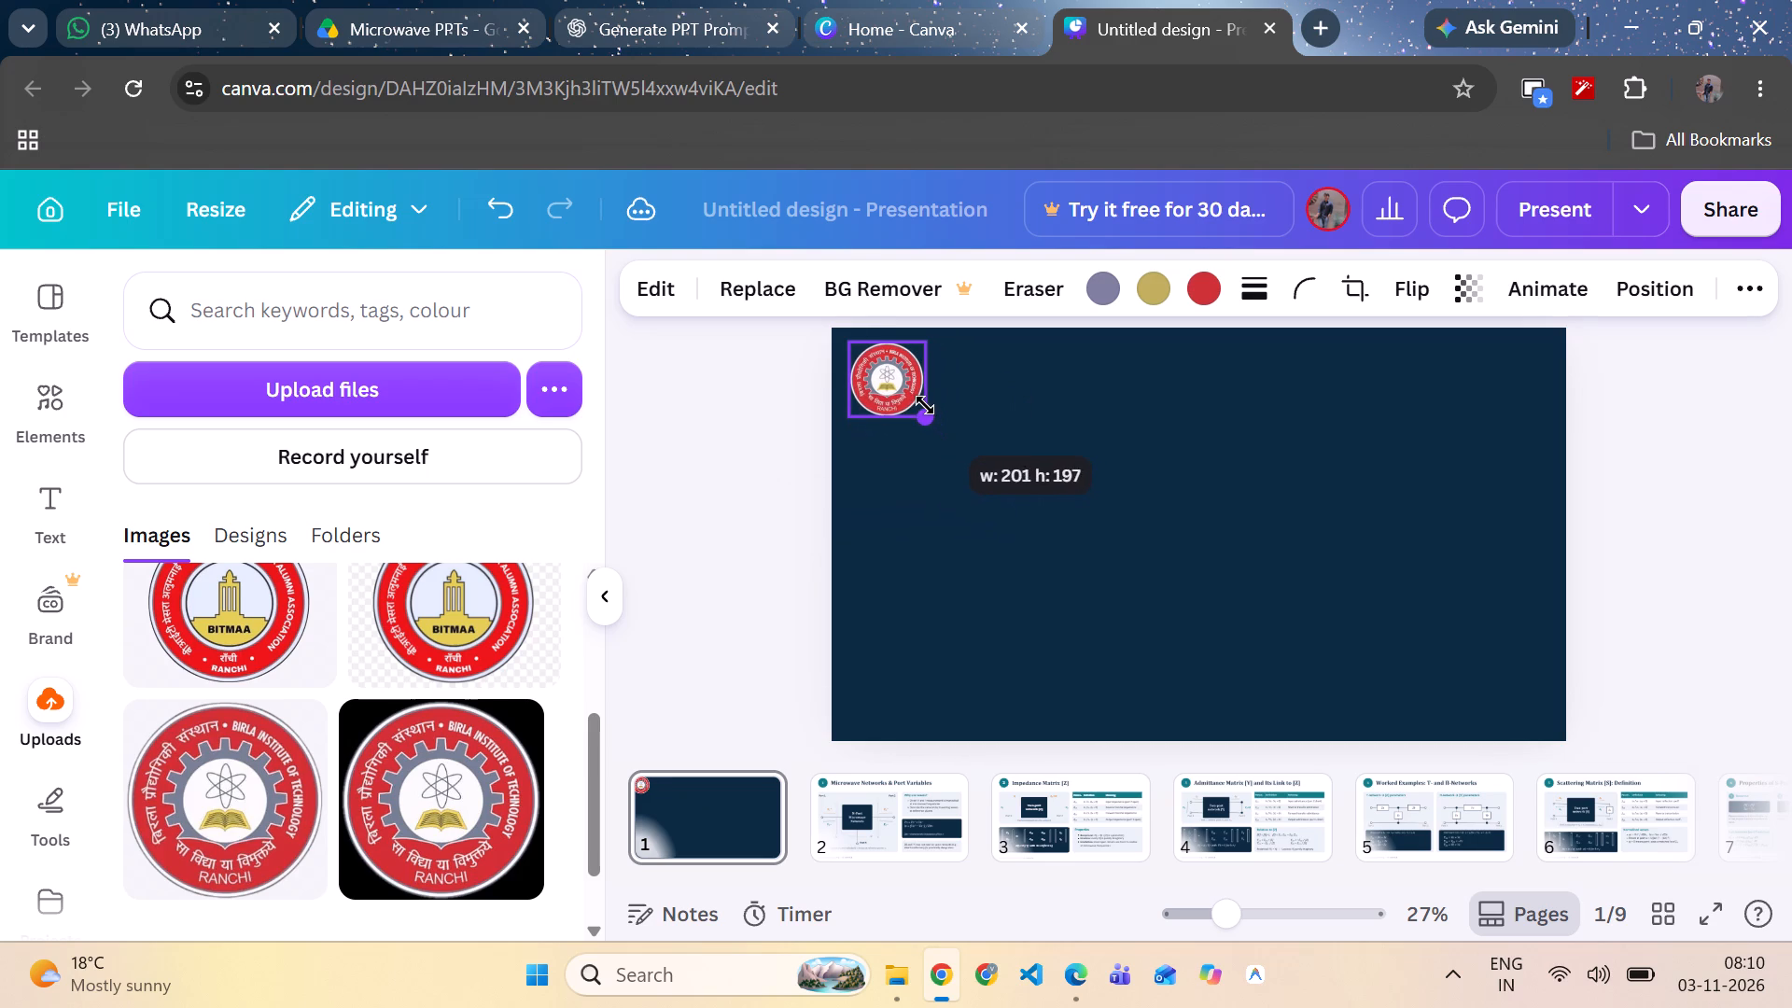
pyautogui.moveTo(925, 405); pyautogui.dragTo(924, 400)
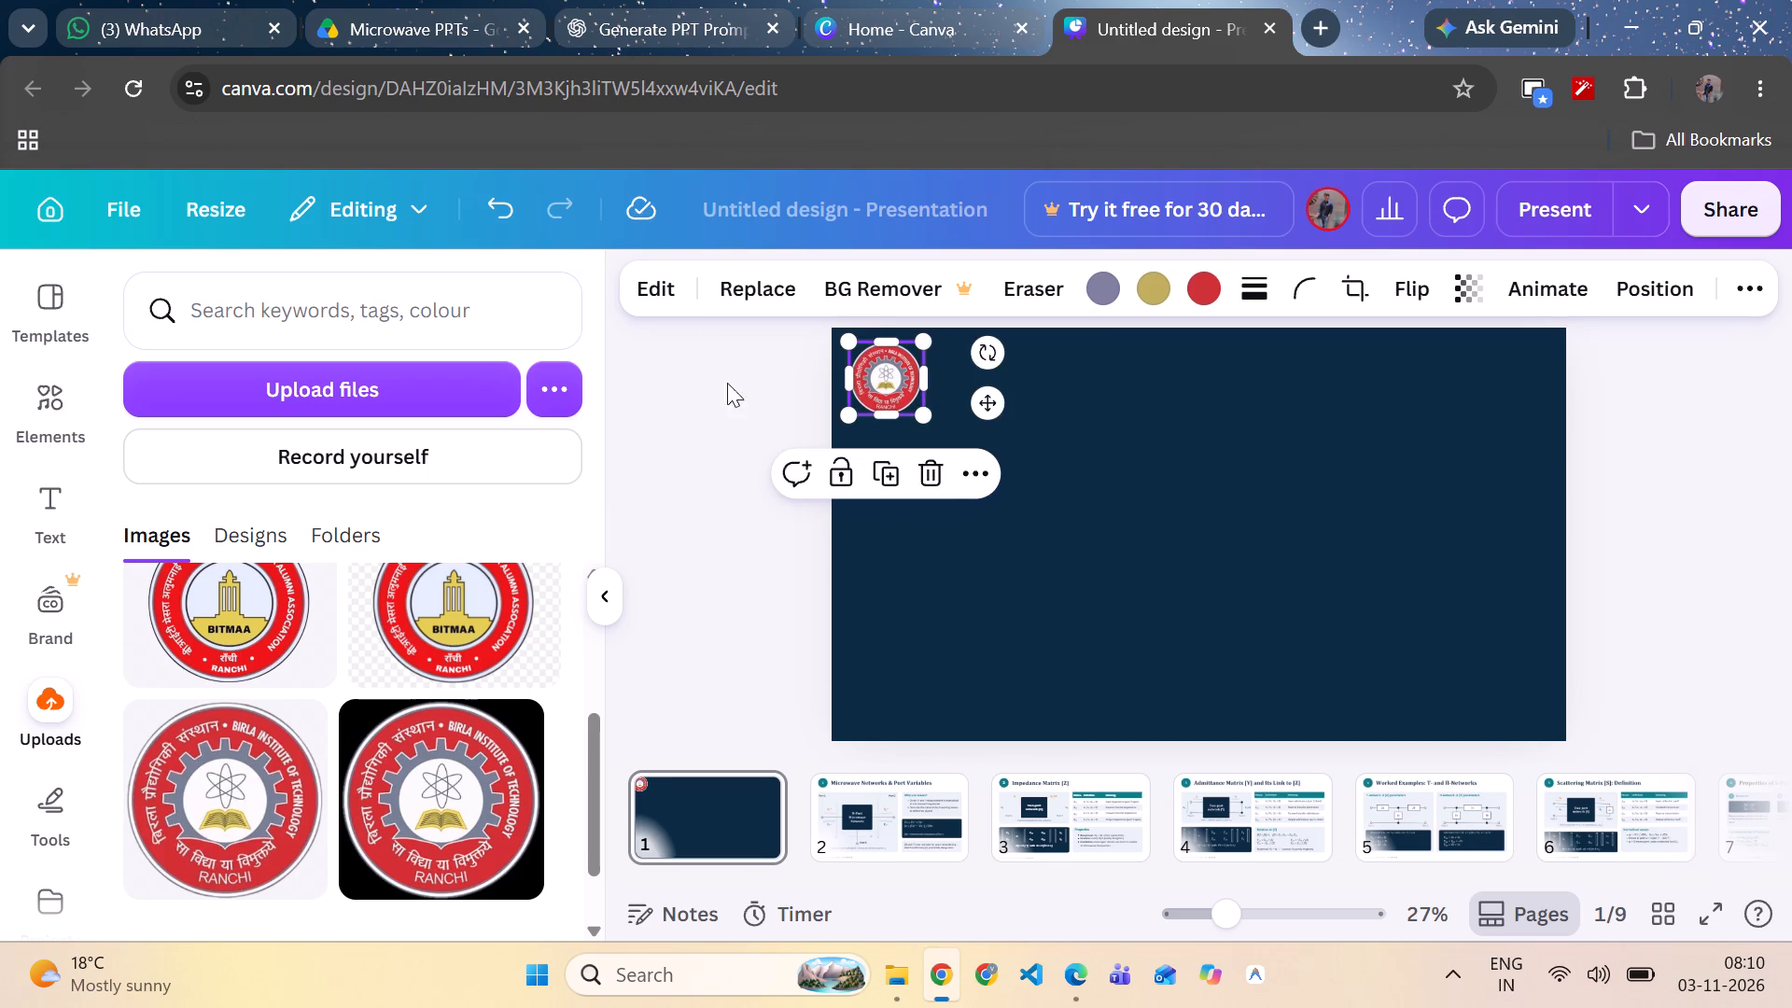
pyautogui.click(655, 391)
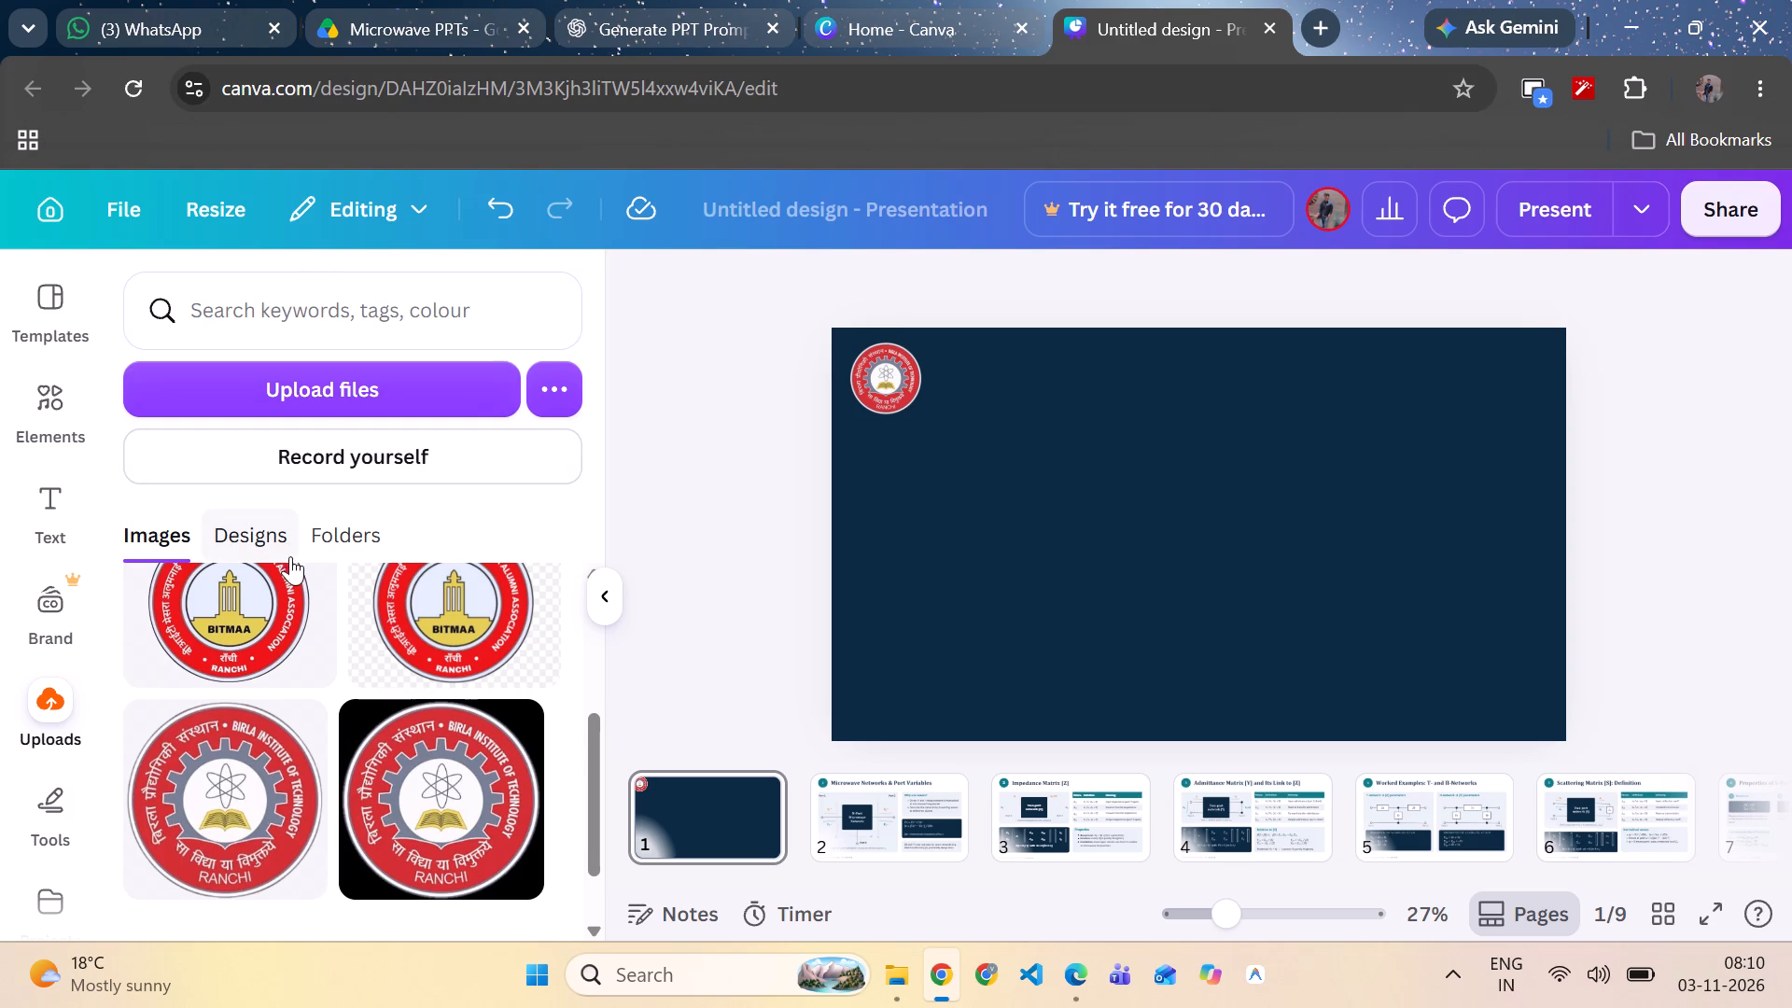
# Add a heading to page 1 reading "BIRLA INSTITUTE OF TECHNOLOGY, MESRA".
pyautogui.click(63, 525)
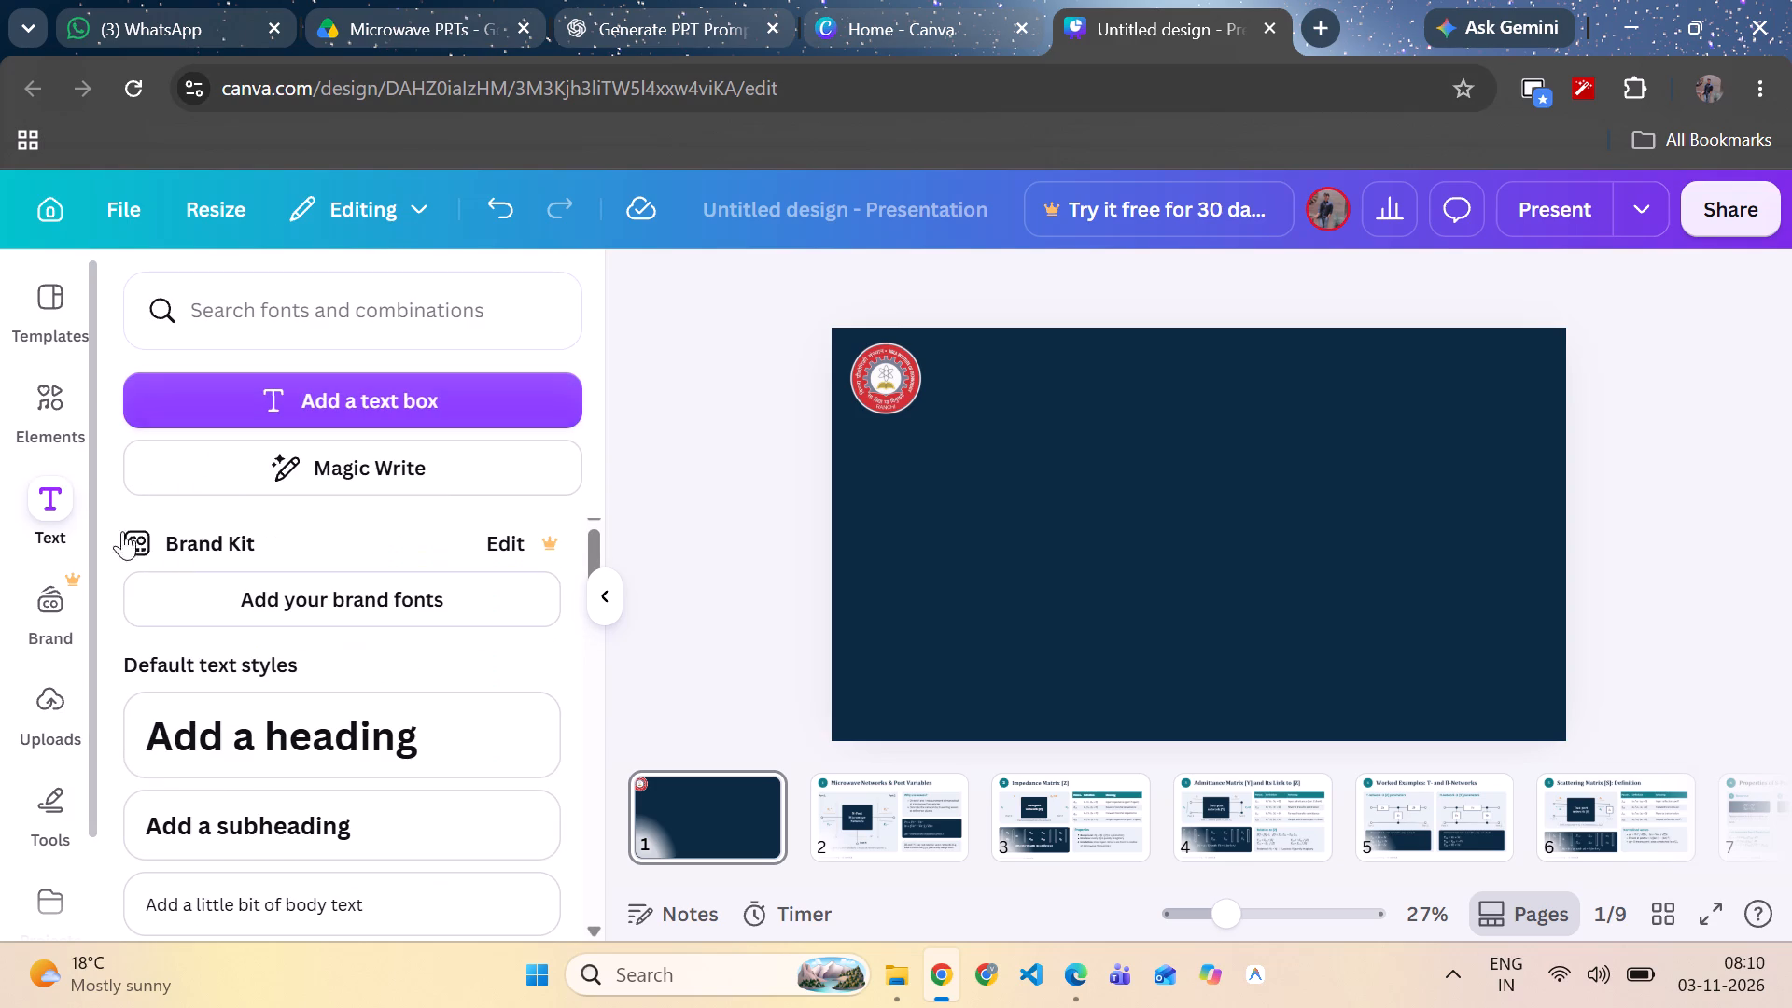
pyautogui.click(293, 738)
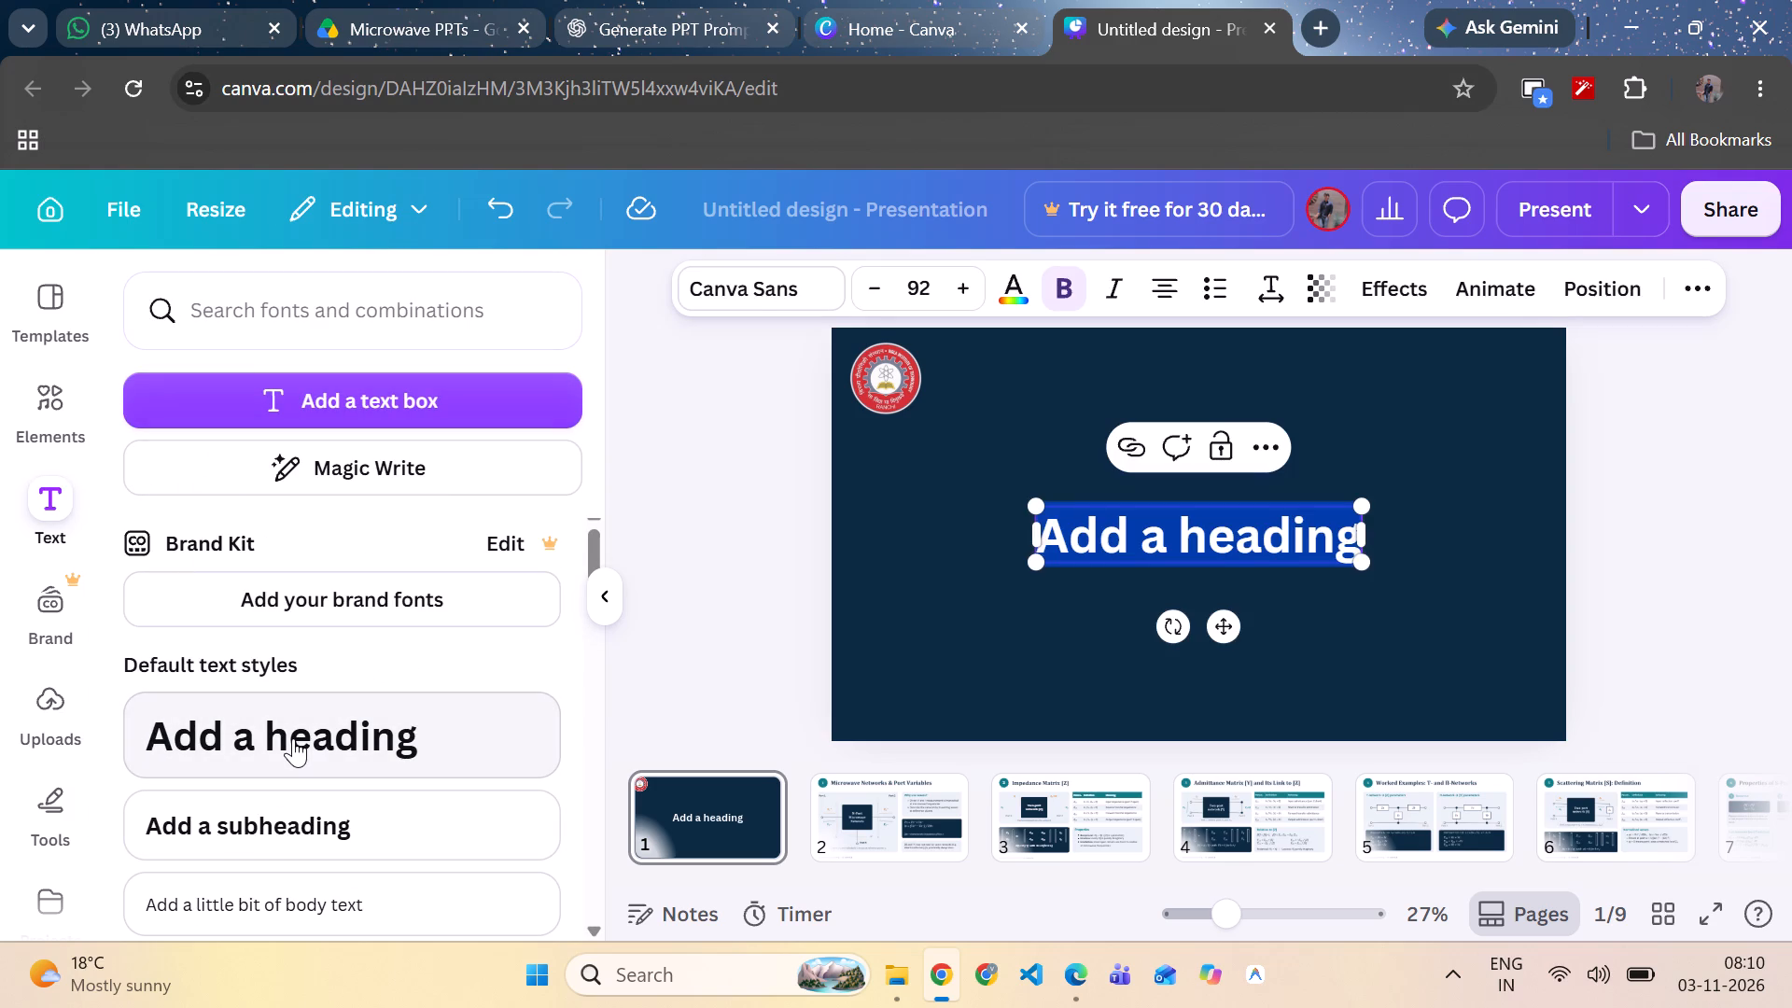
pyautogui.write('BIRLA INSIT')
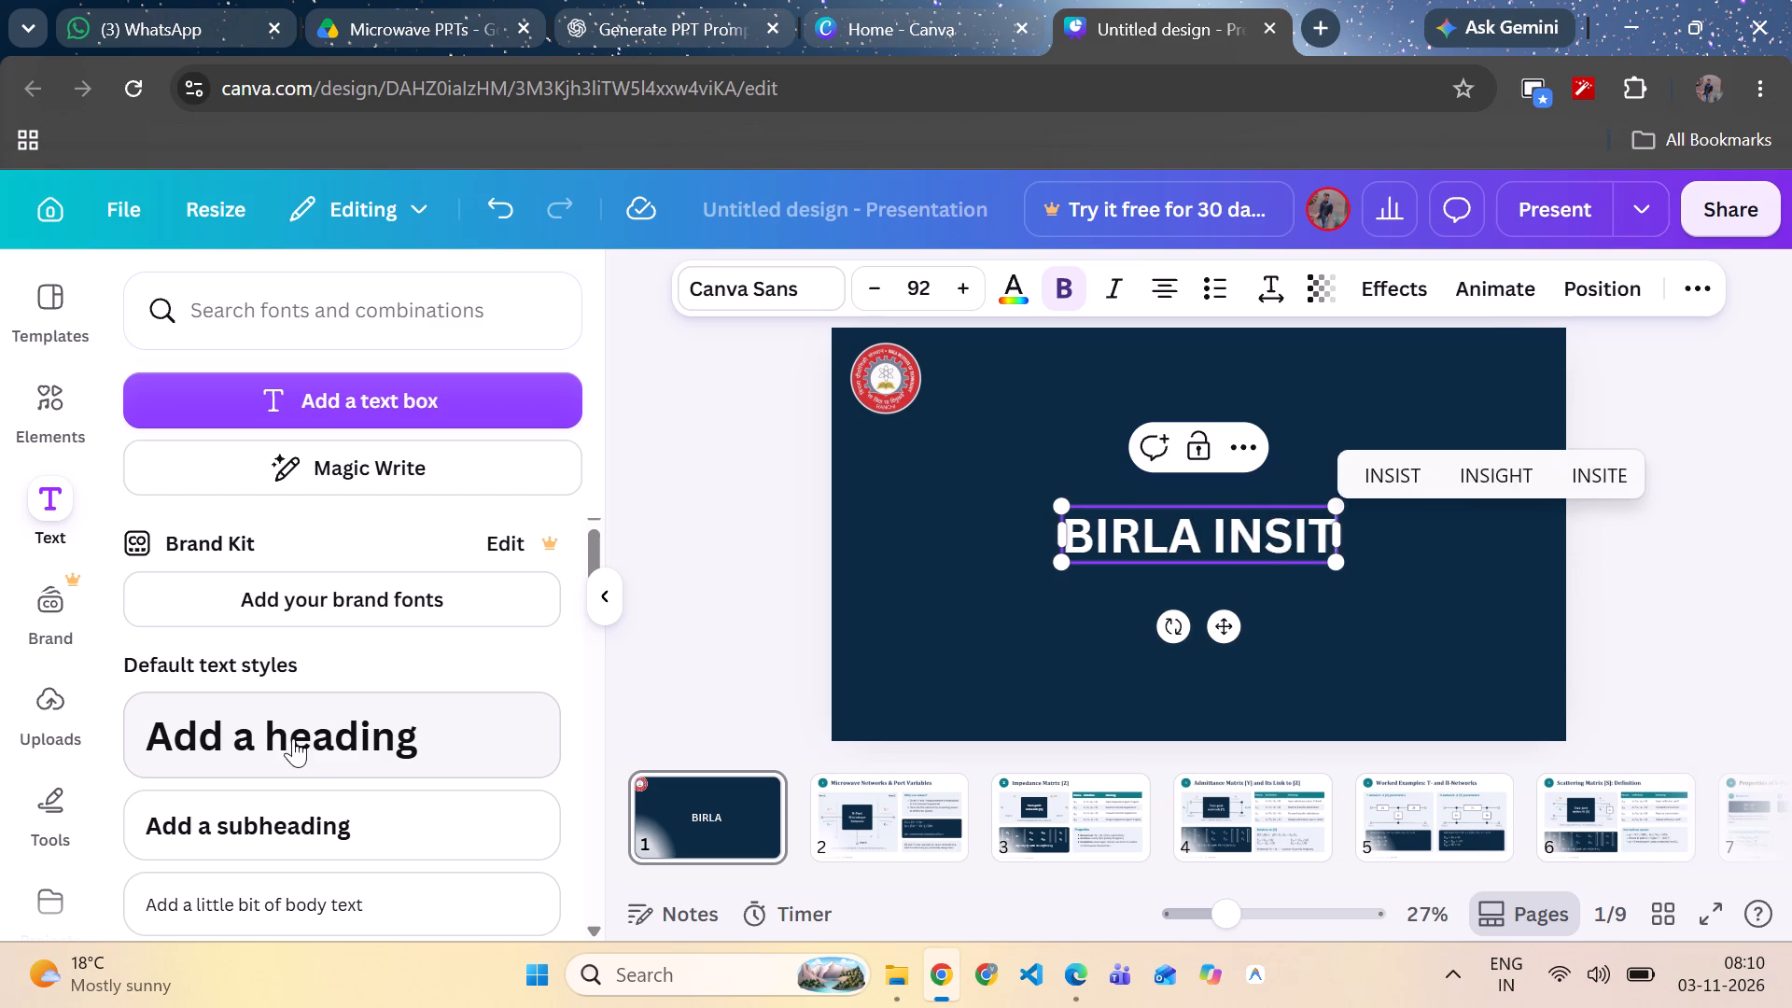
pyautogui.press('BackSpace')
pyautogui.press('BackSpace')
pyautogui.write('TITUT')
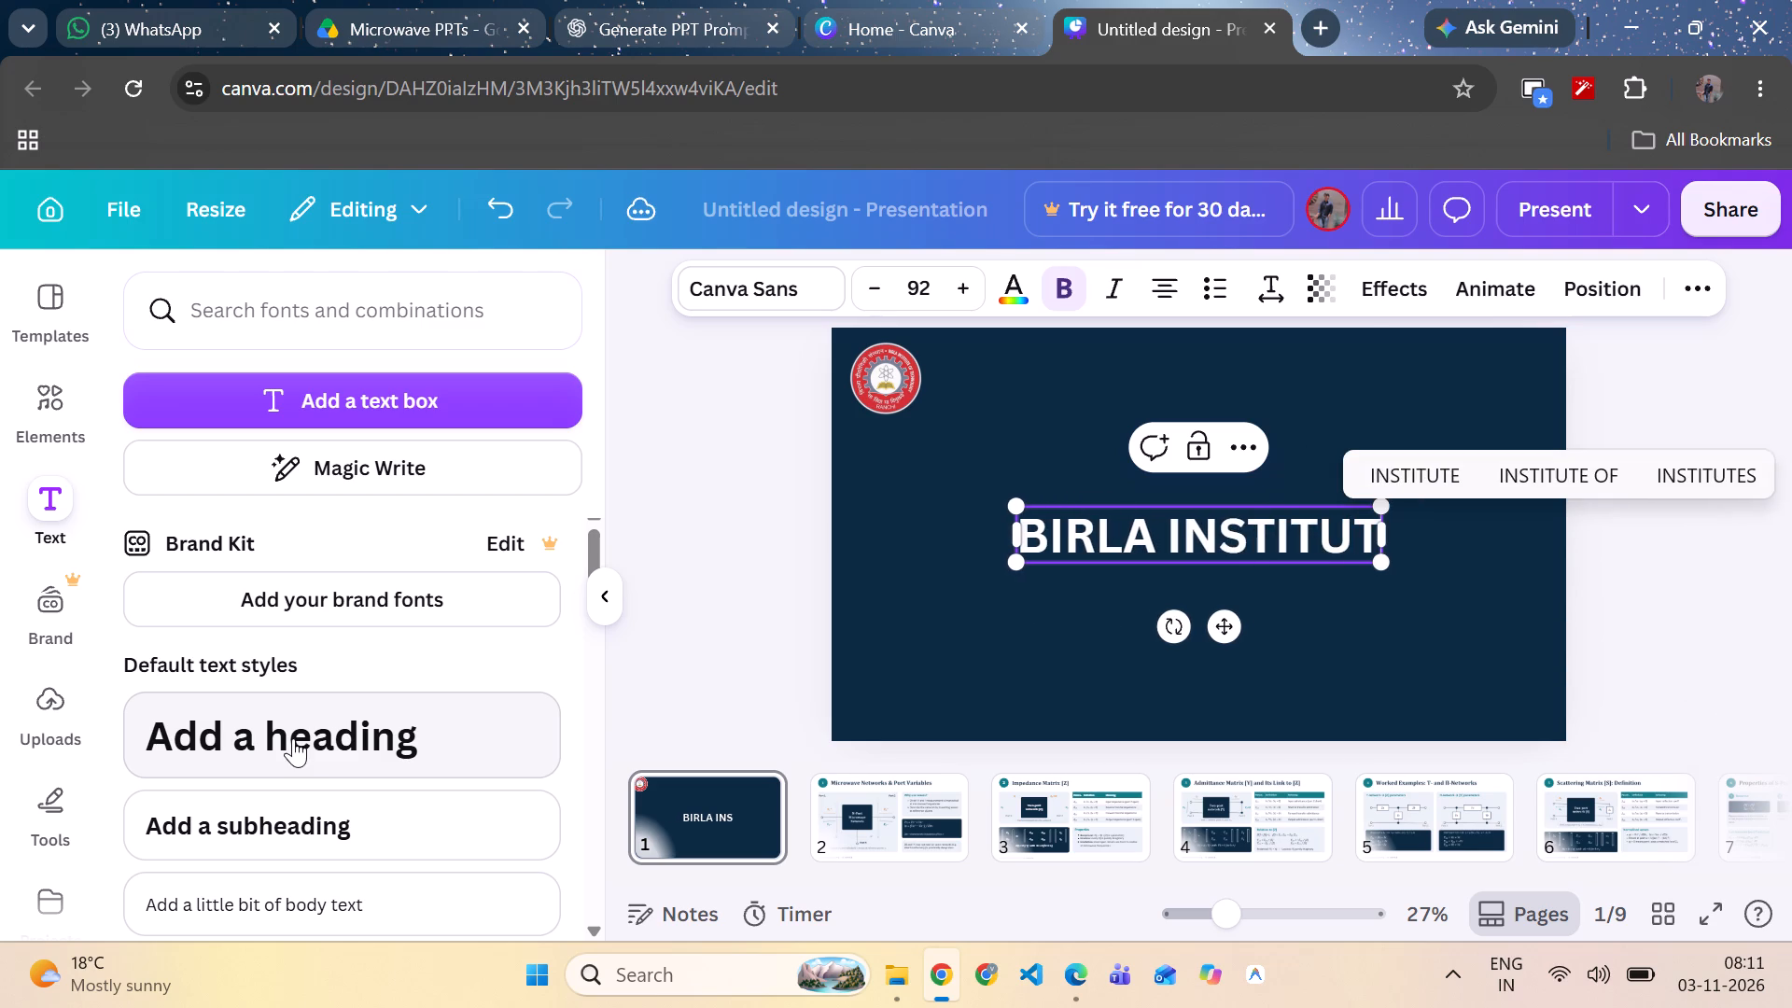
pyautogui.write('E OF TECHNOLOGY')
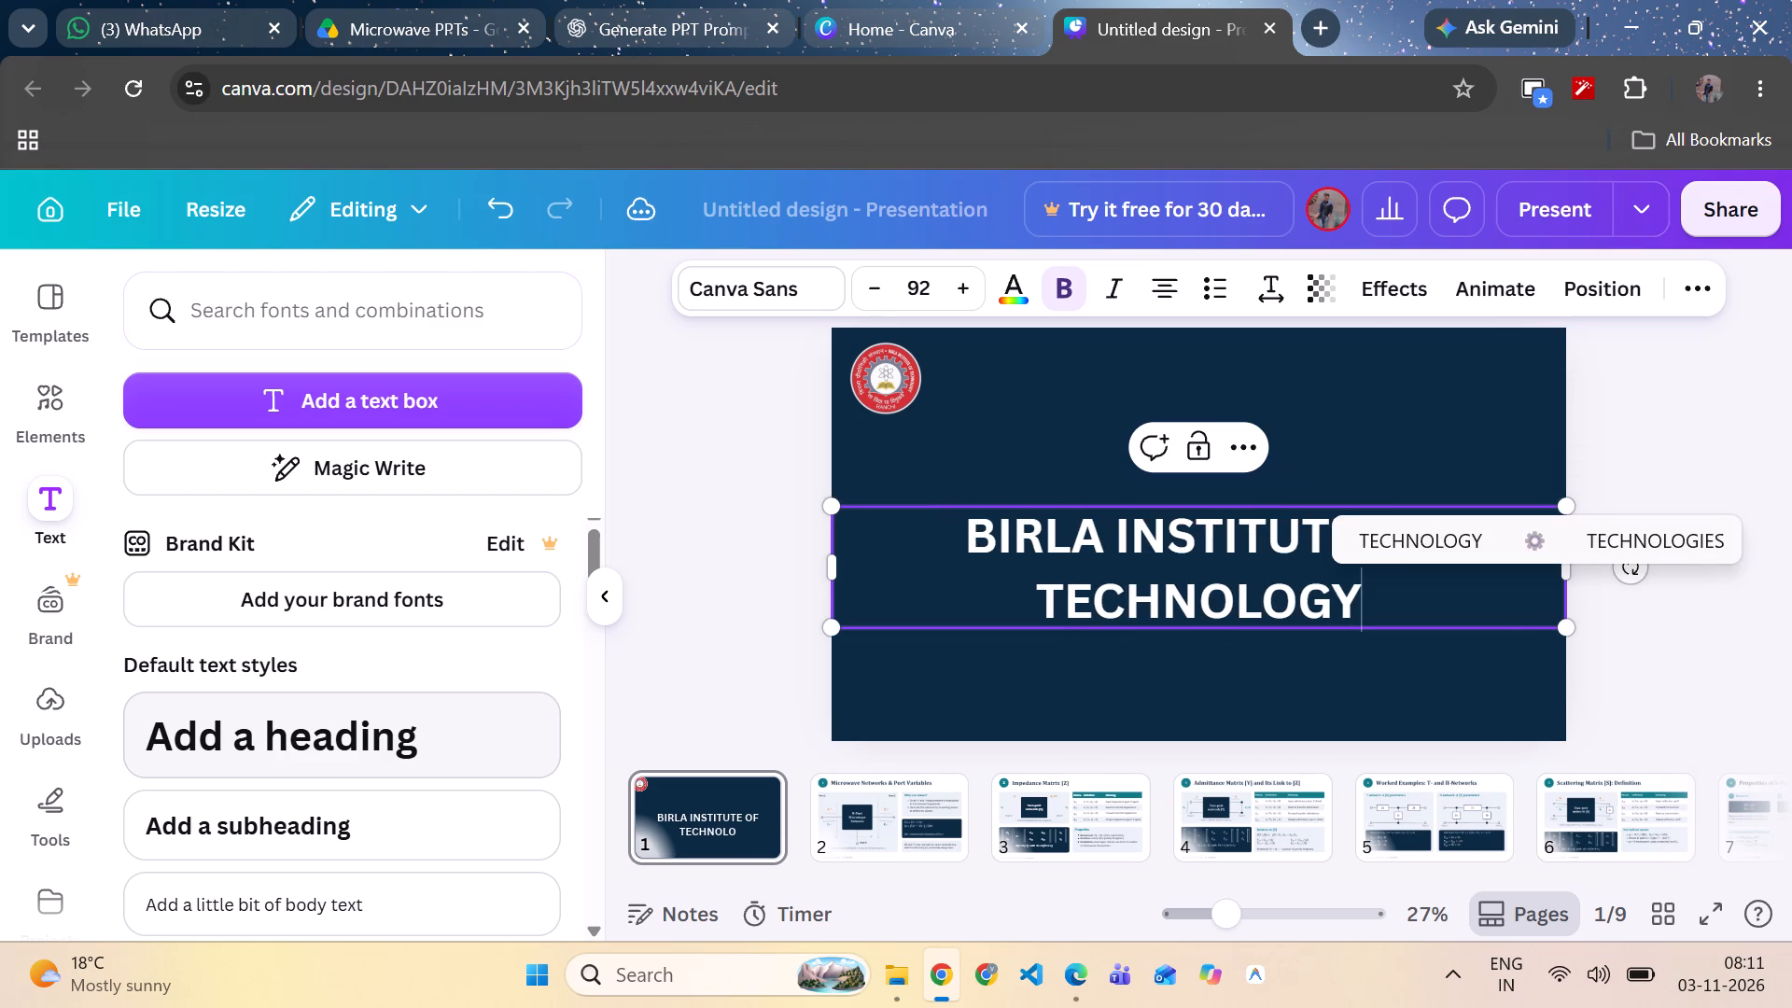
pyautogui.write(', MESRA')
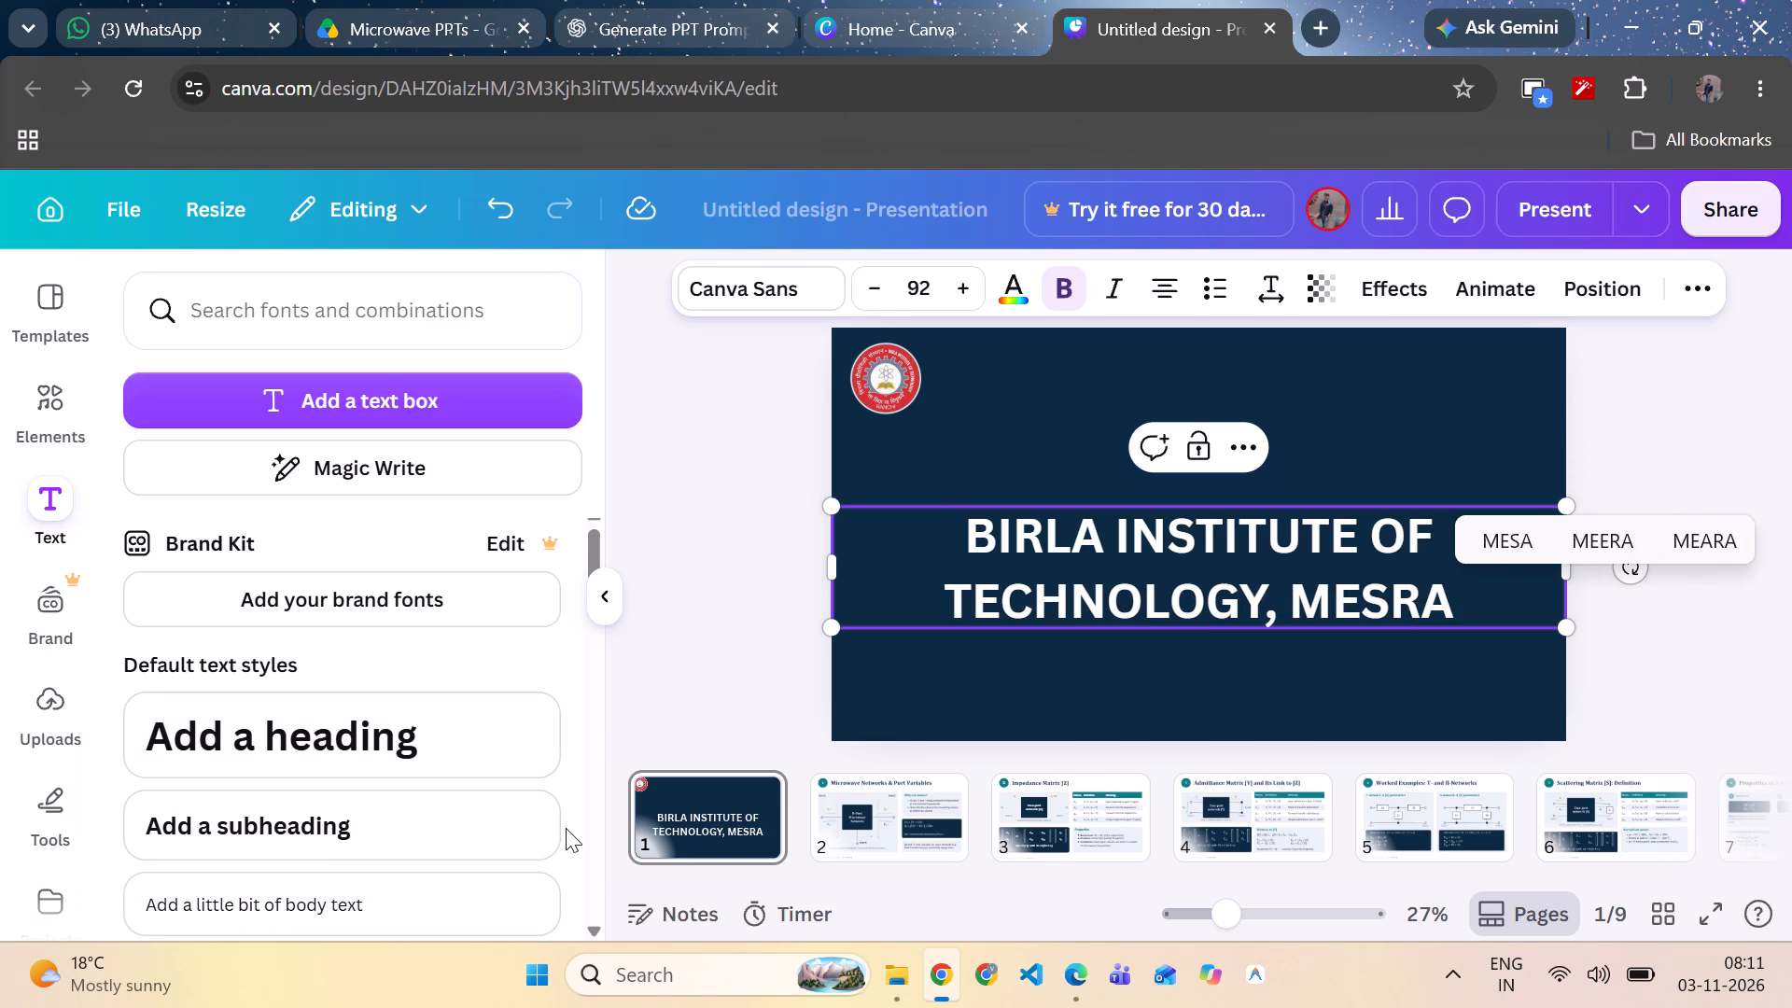
# Reduce the heading's font size to 58 and place it on one line directly beside the logo at the page's top.
pyautogui.tripleClick(866, 276)
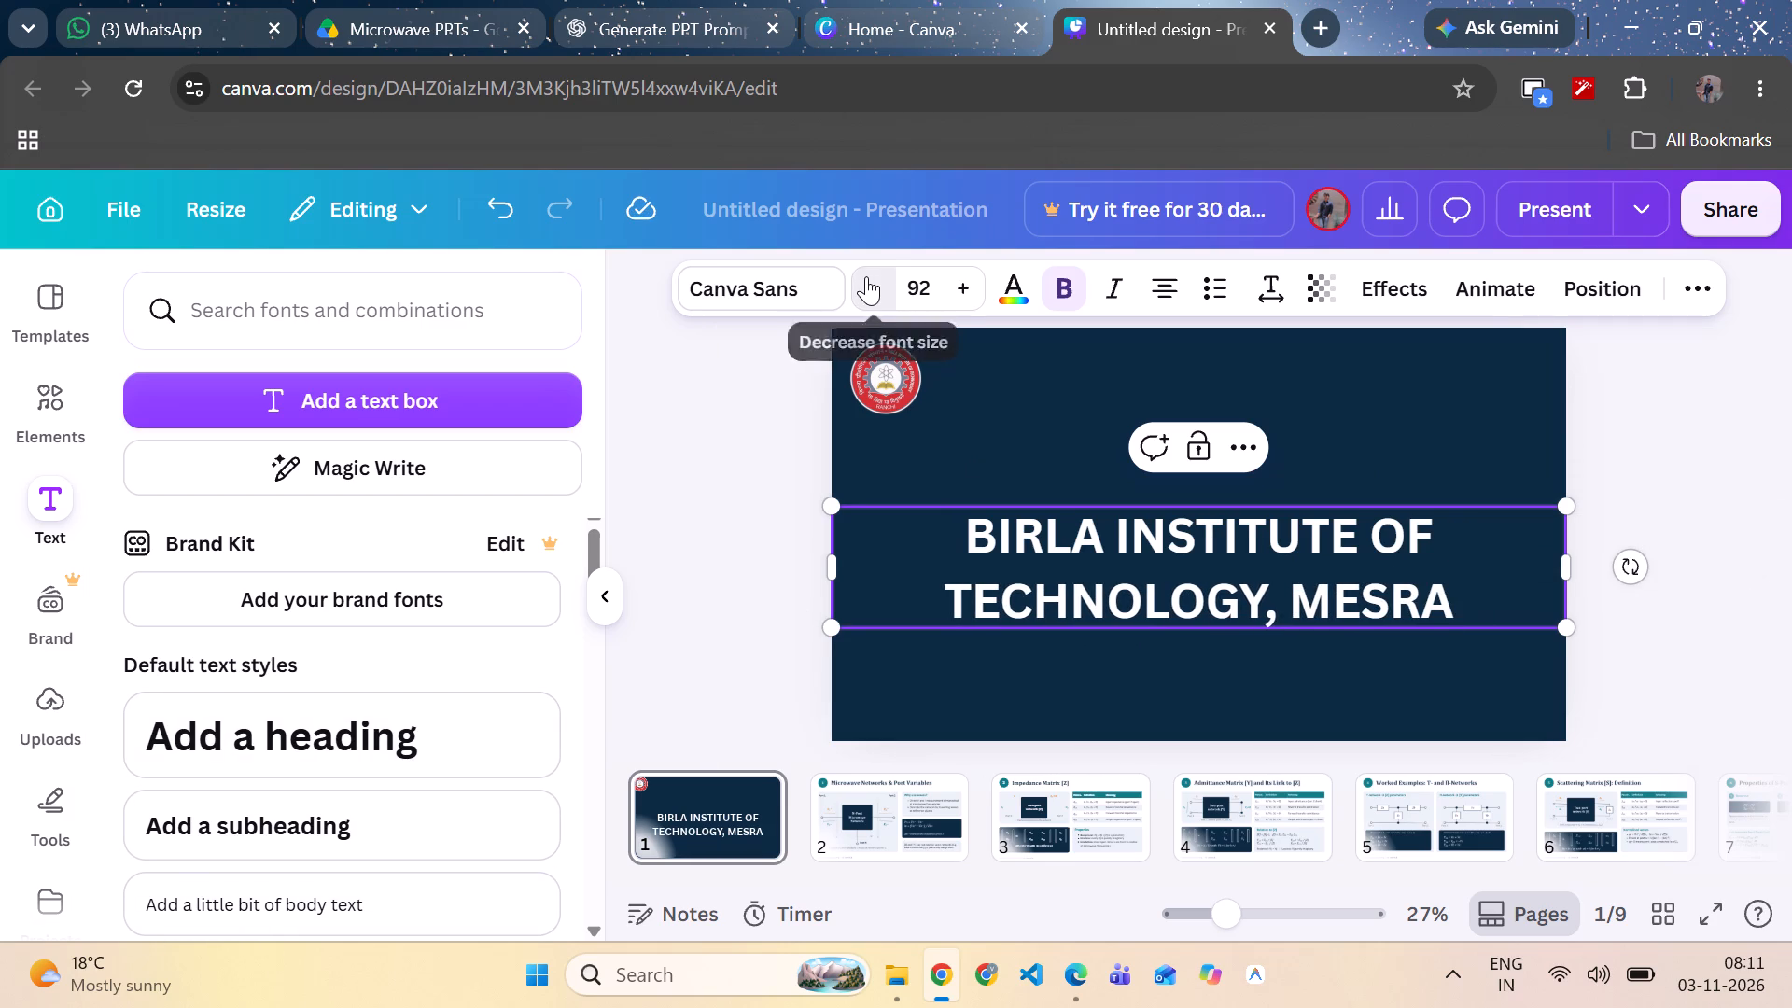
pyautogui.doubleClick(866, 276)
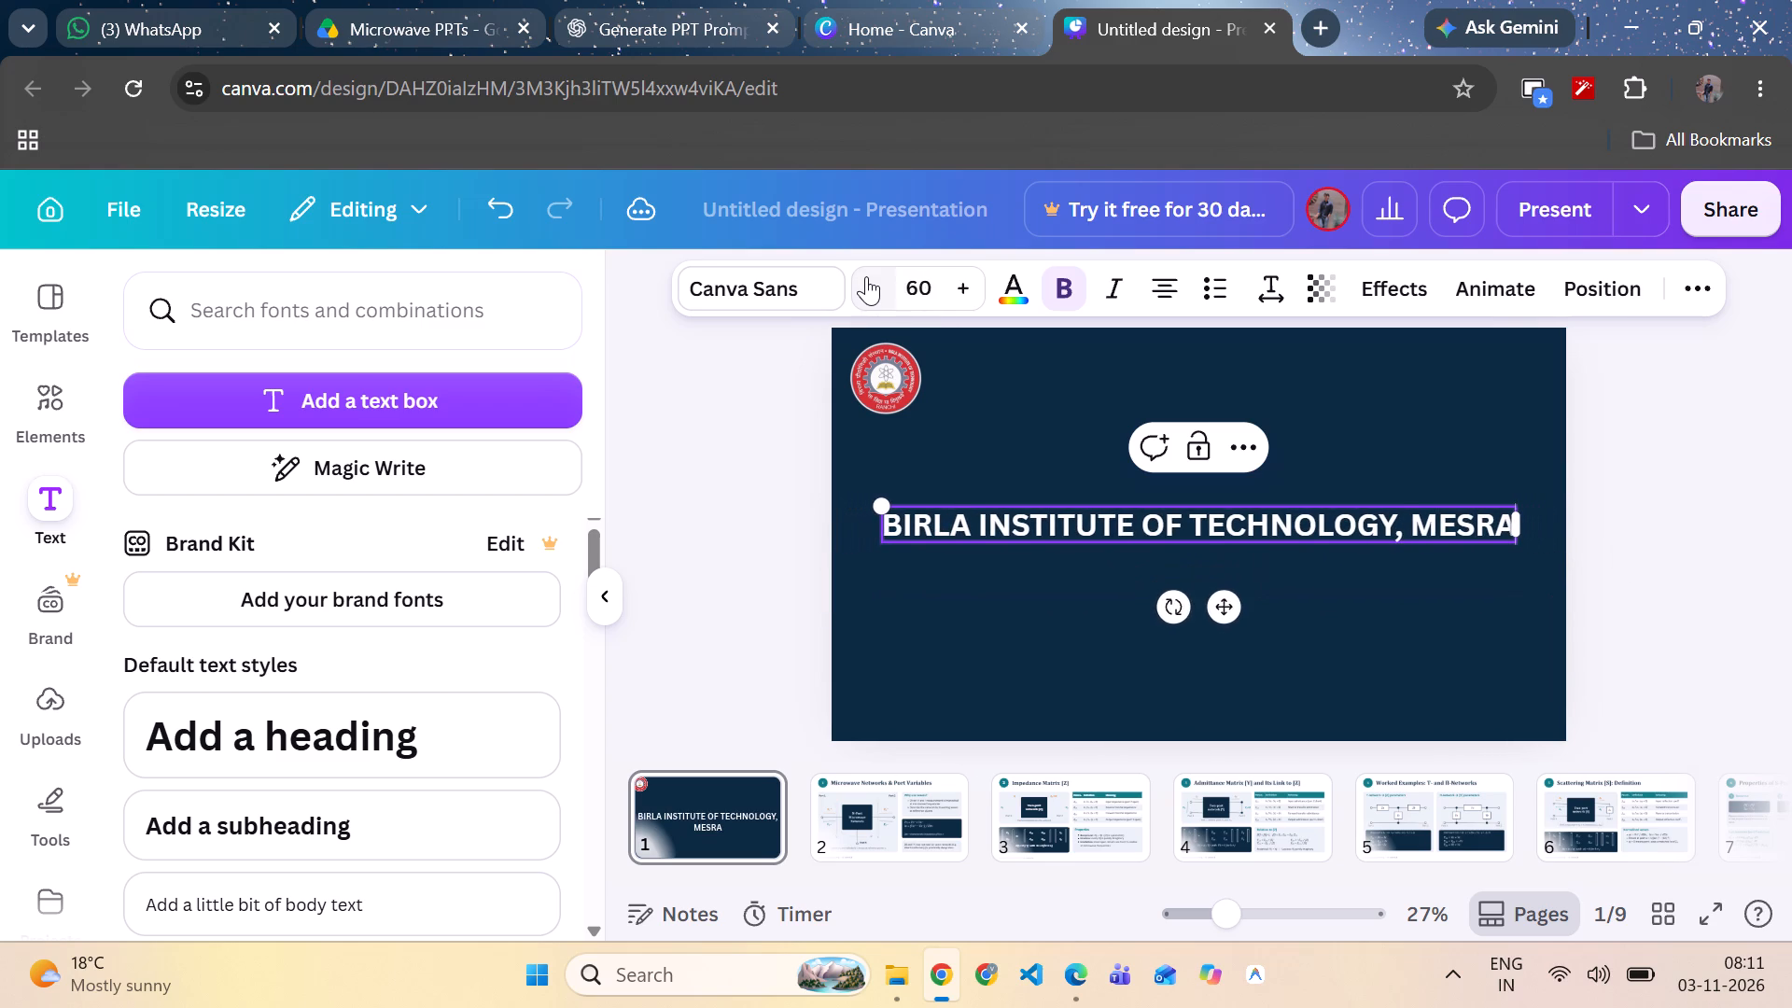
pyautogui.moveTo(1227, 604); pyautogui.dragTo(1268, 460)
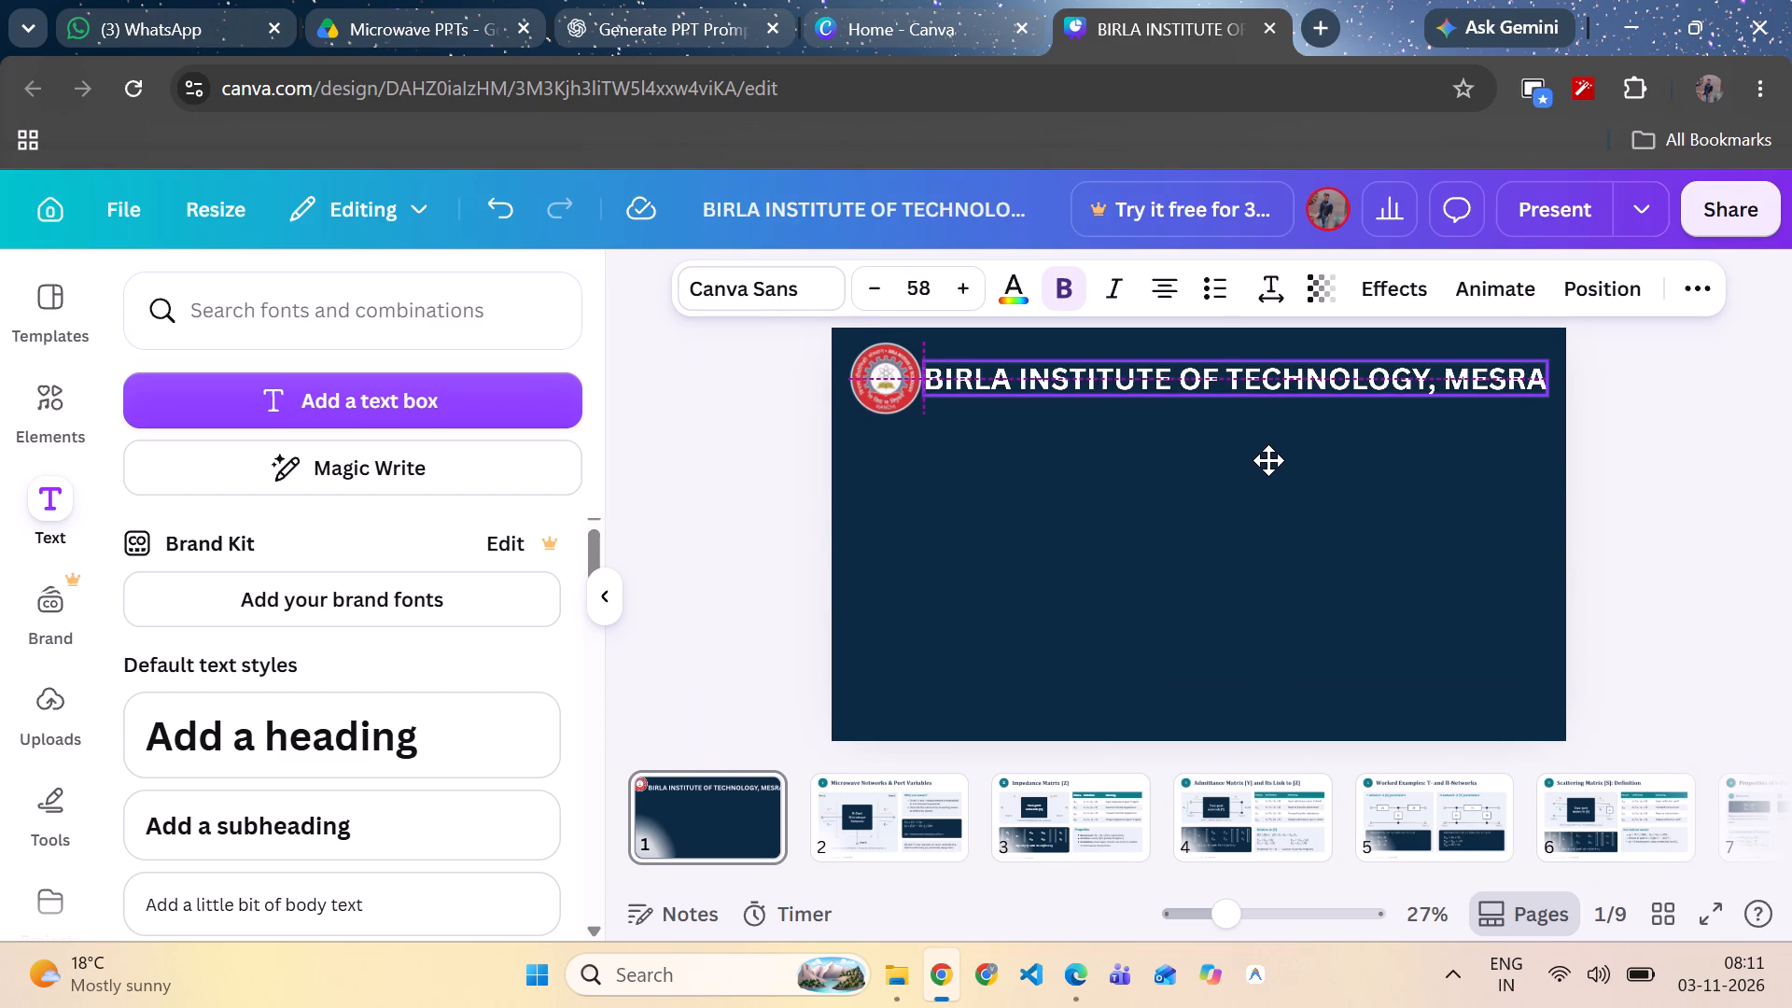
pyautogui.moveTo(1268, 460); pyautogui.dragTo(1270, 460)
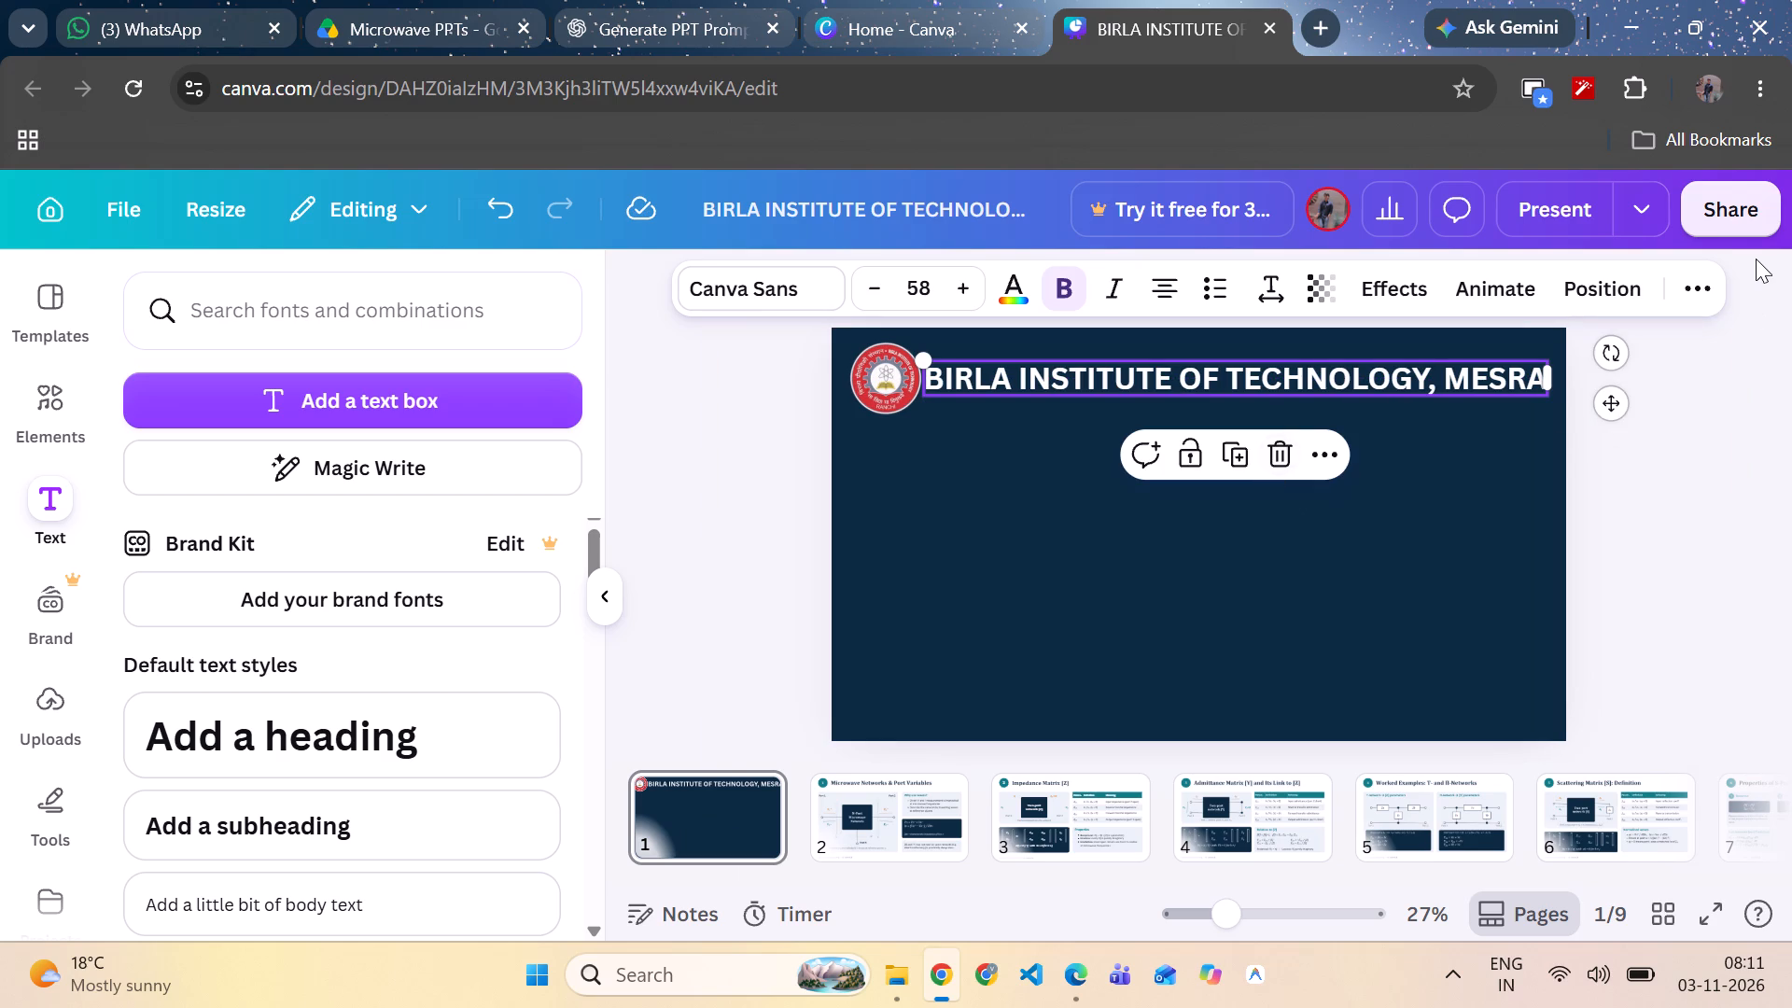
pyautogui.click(1756, 259)
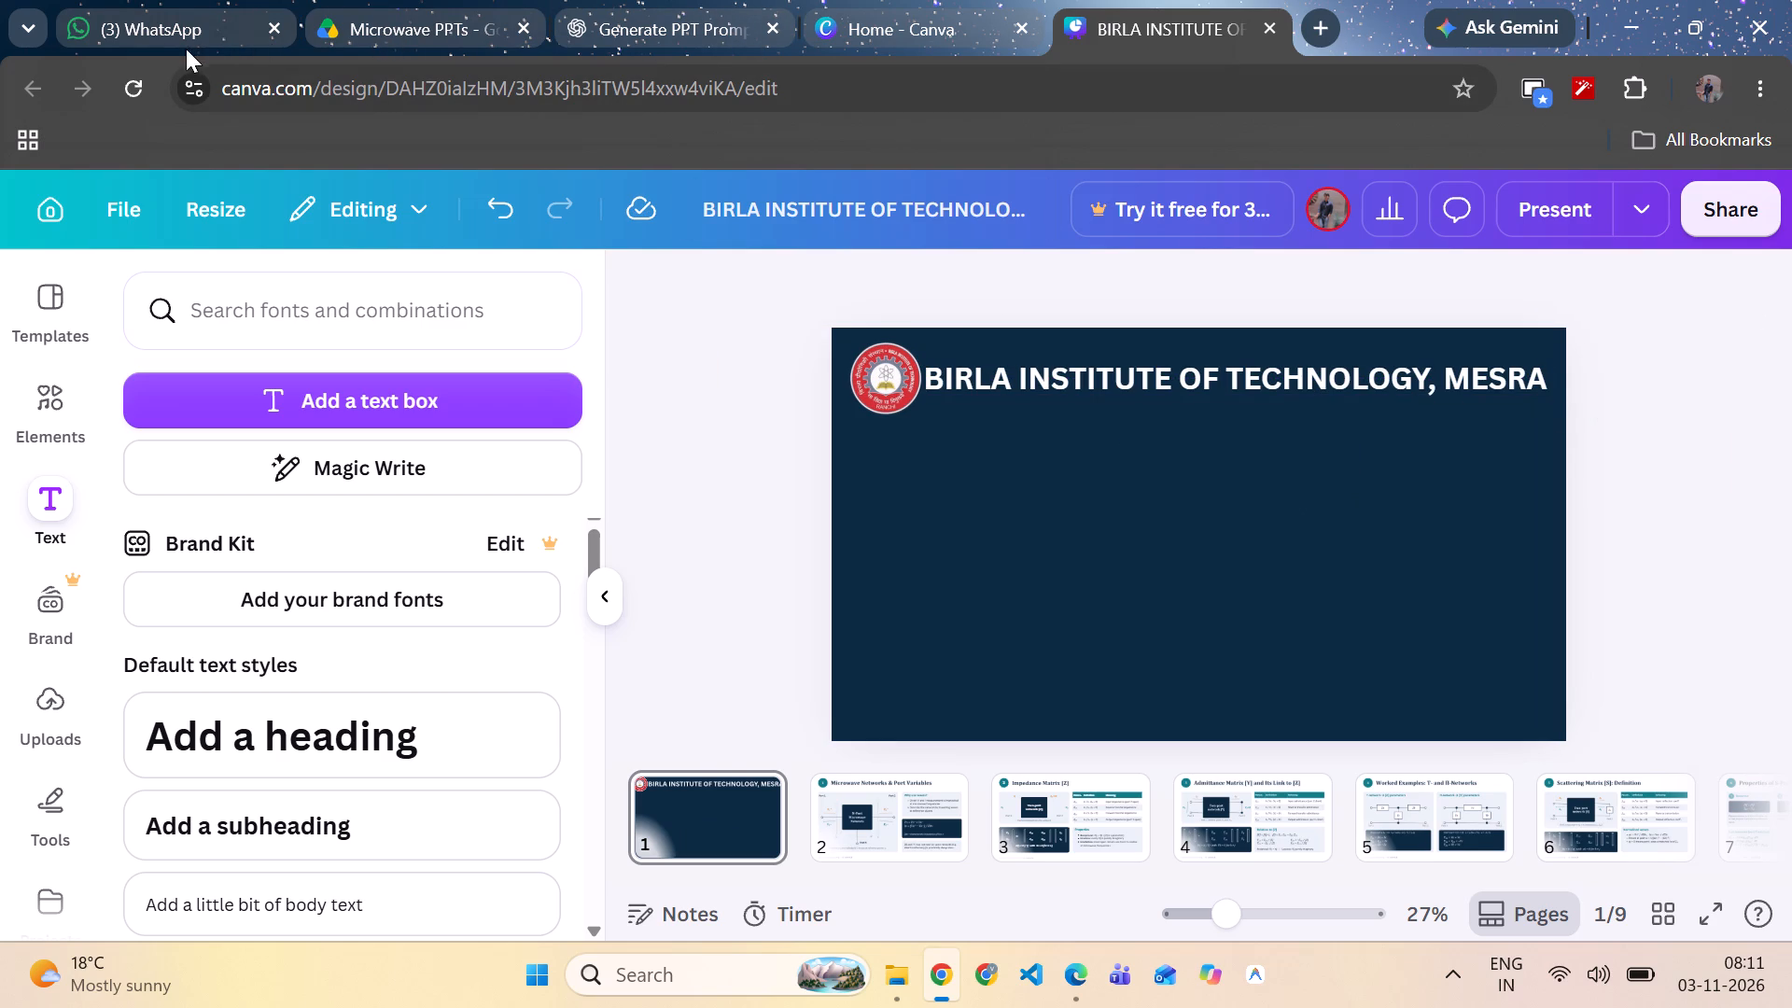
# Switch to Google Drive and examine the title slides in the Microwave PPTs folder for their layout and presenter details.
pyautogui.click(366, 42)
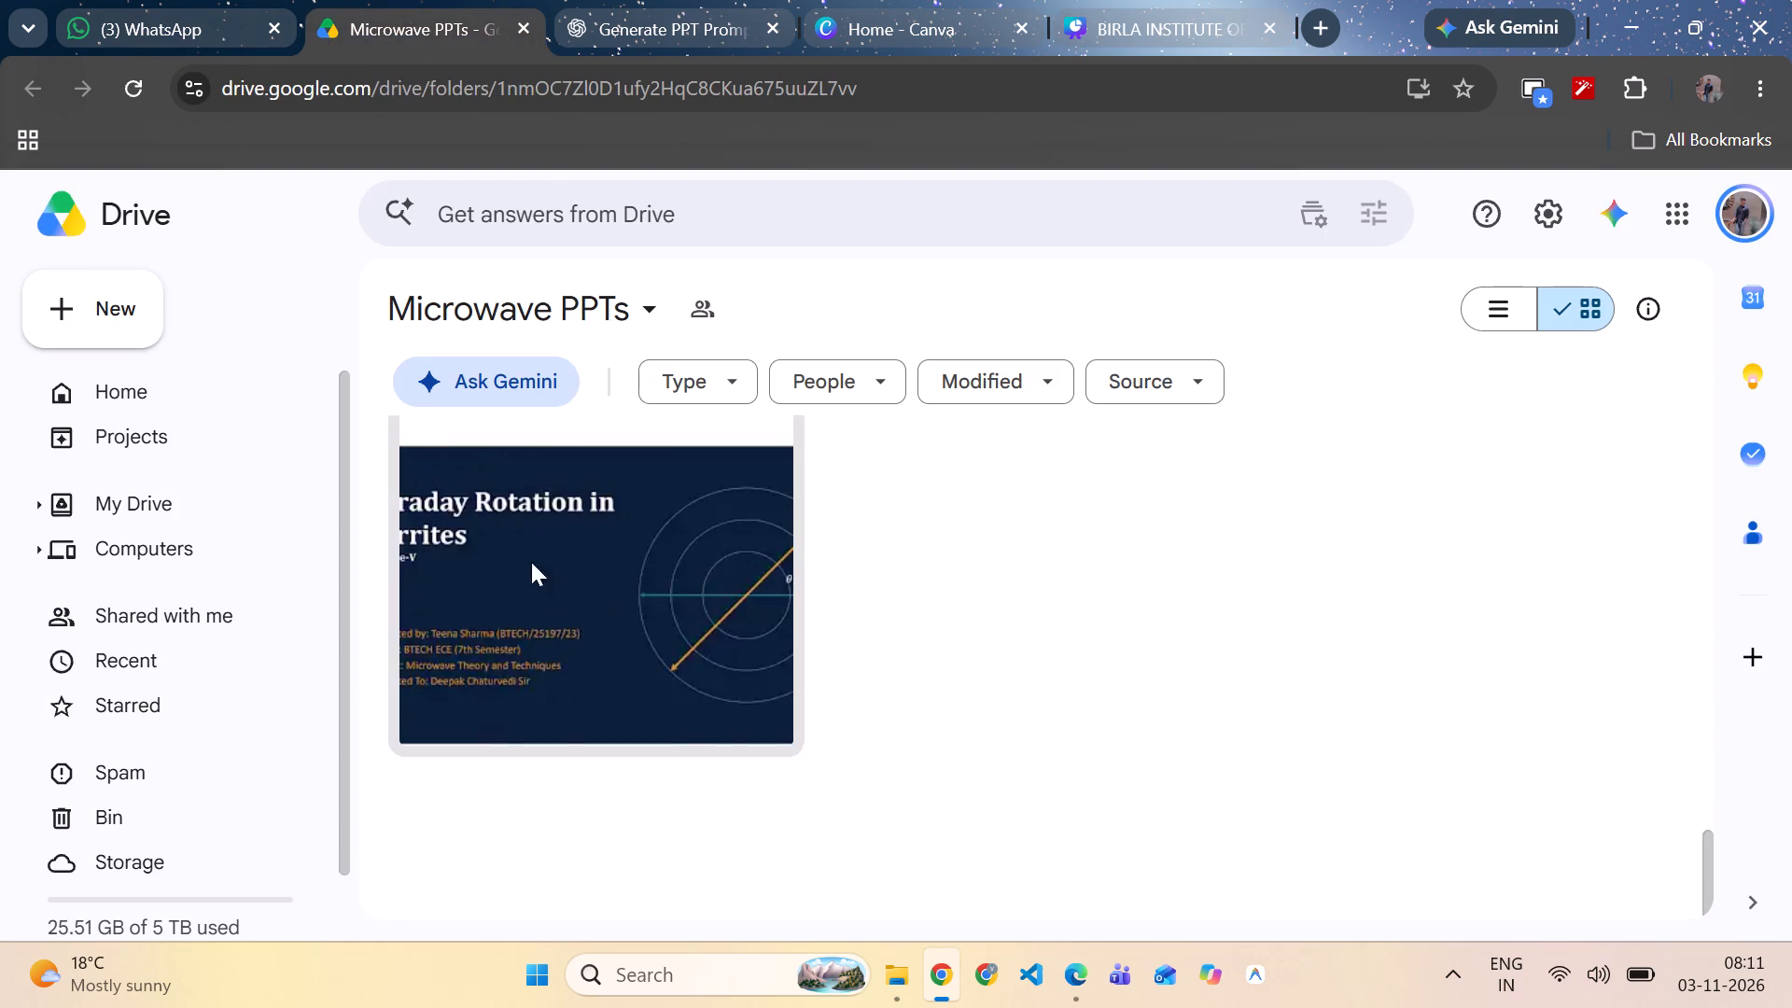
pyautogui.scroll(4, 668, 638)
pyautogui.hscroll(1, 668, 638)
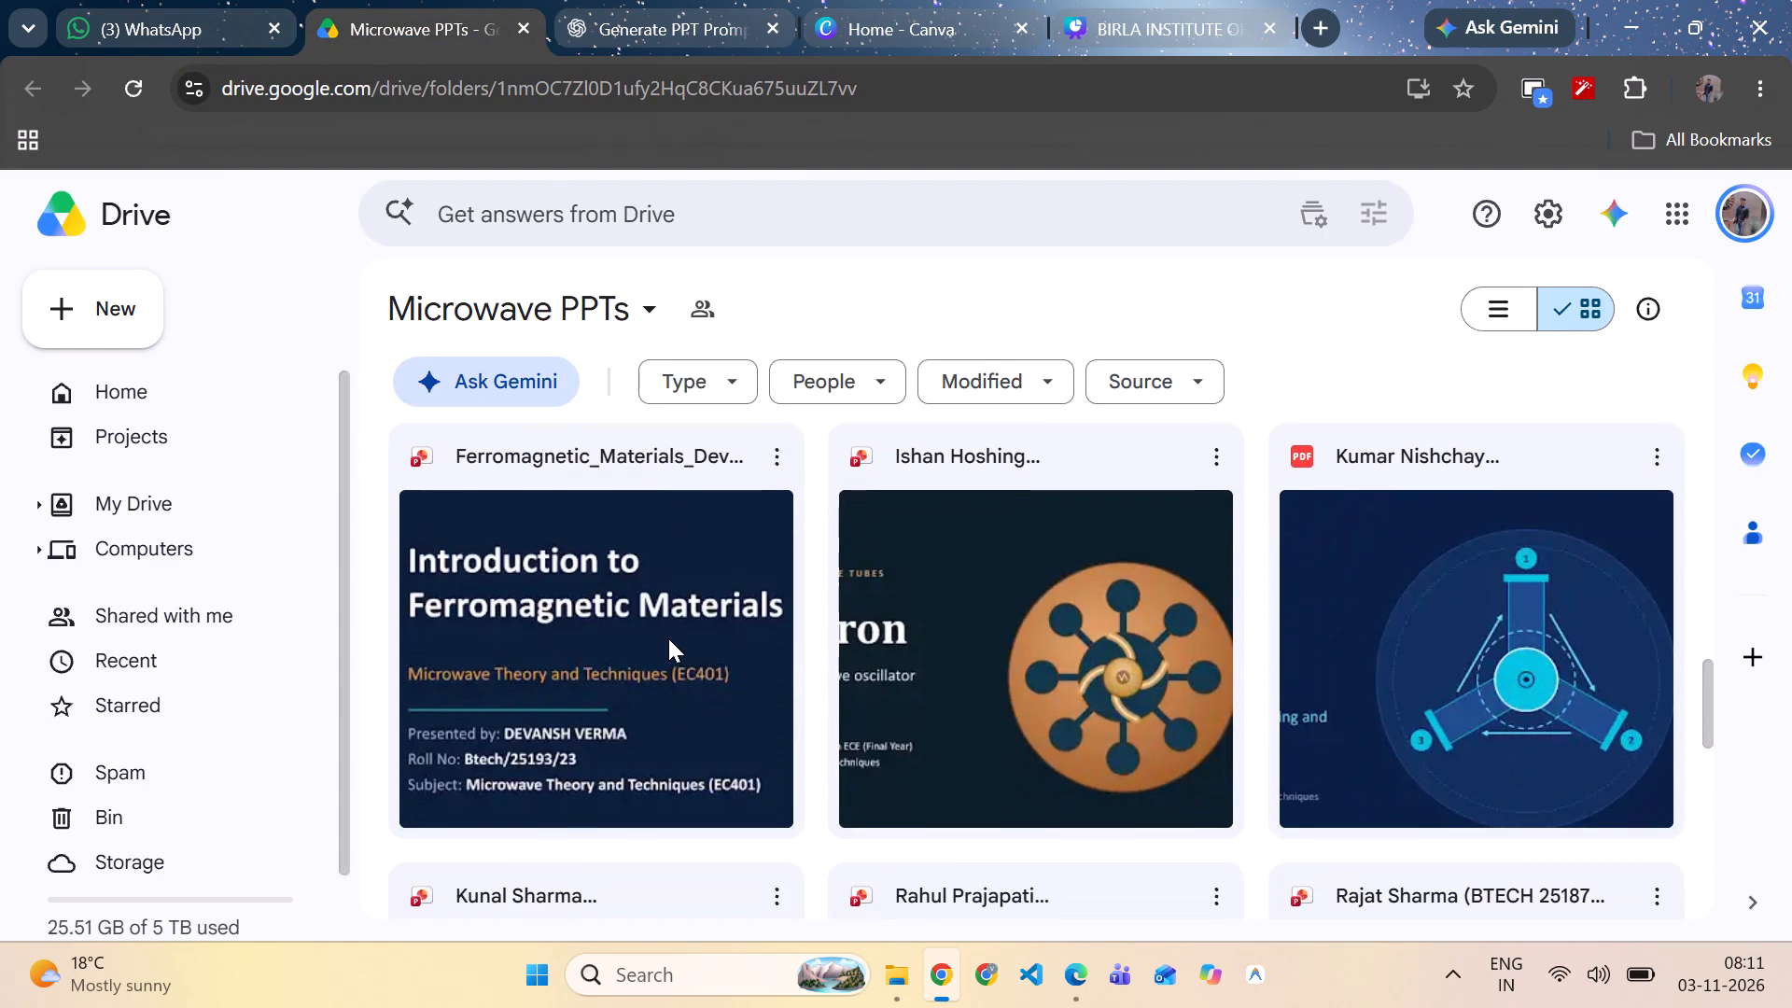
pyautogui.hscroll(1, 668, 638)
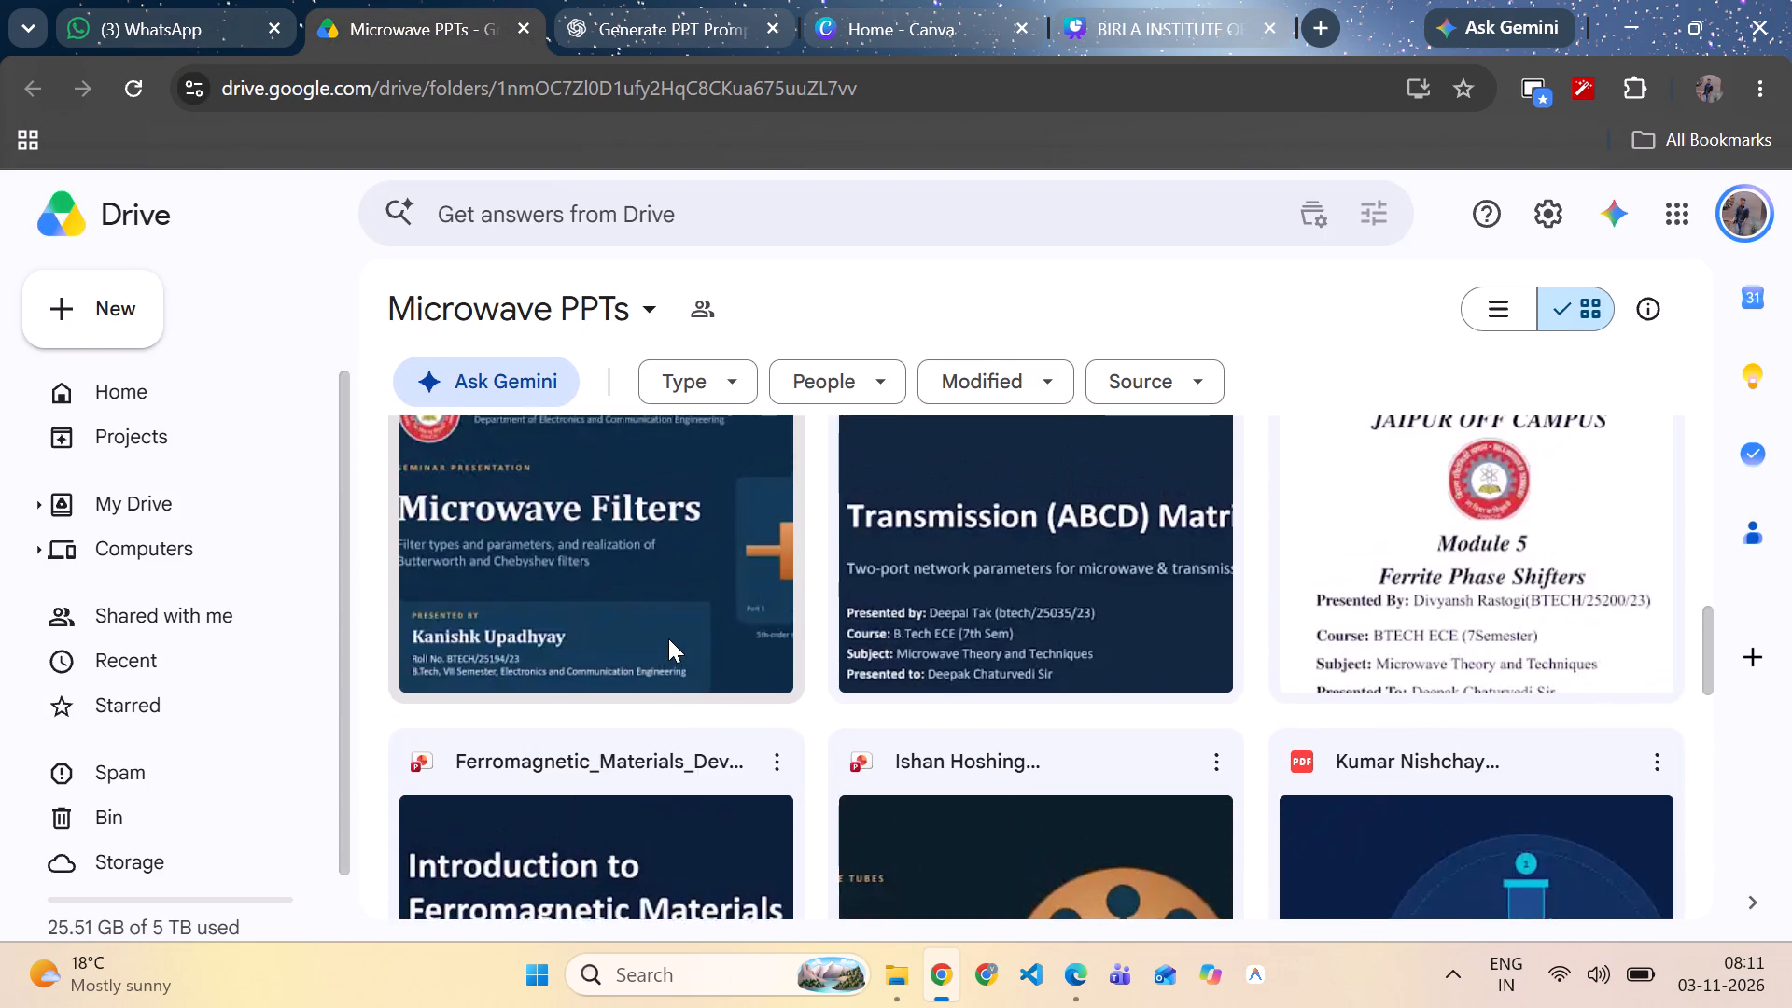
pyautogui.hscroll(1, 668, 638)
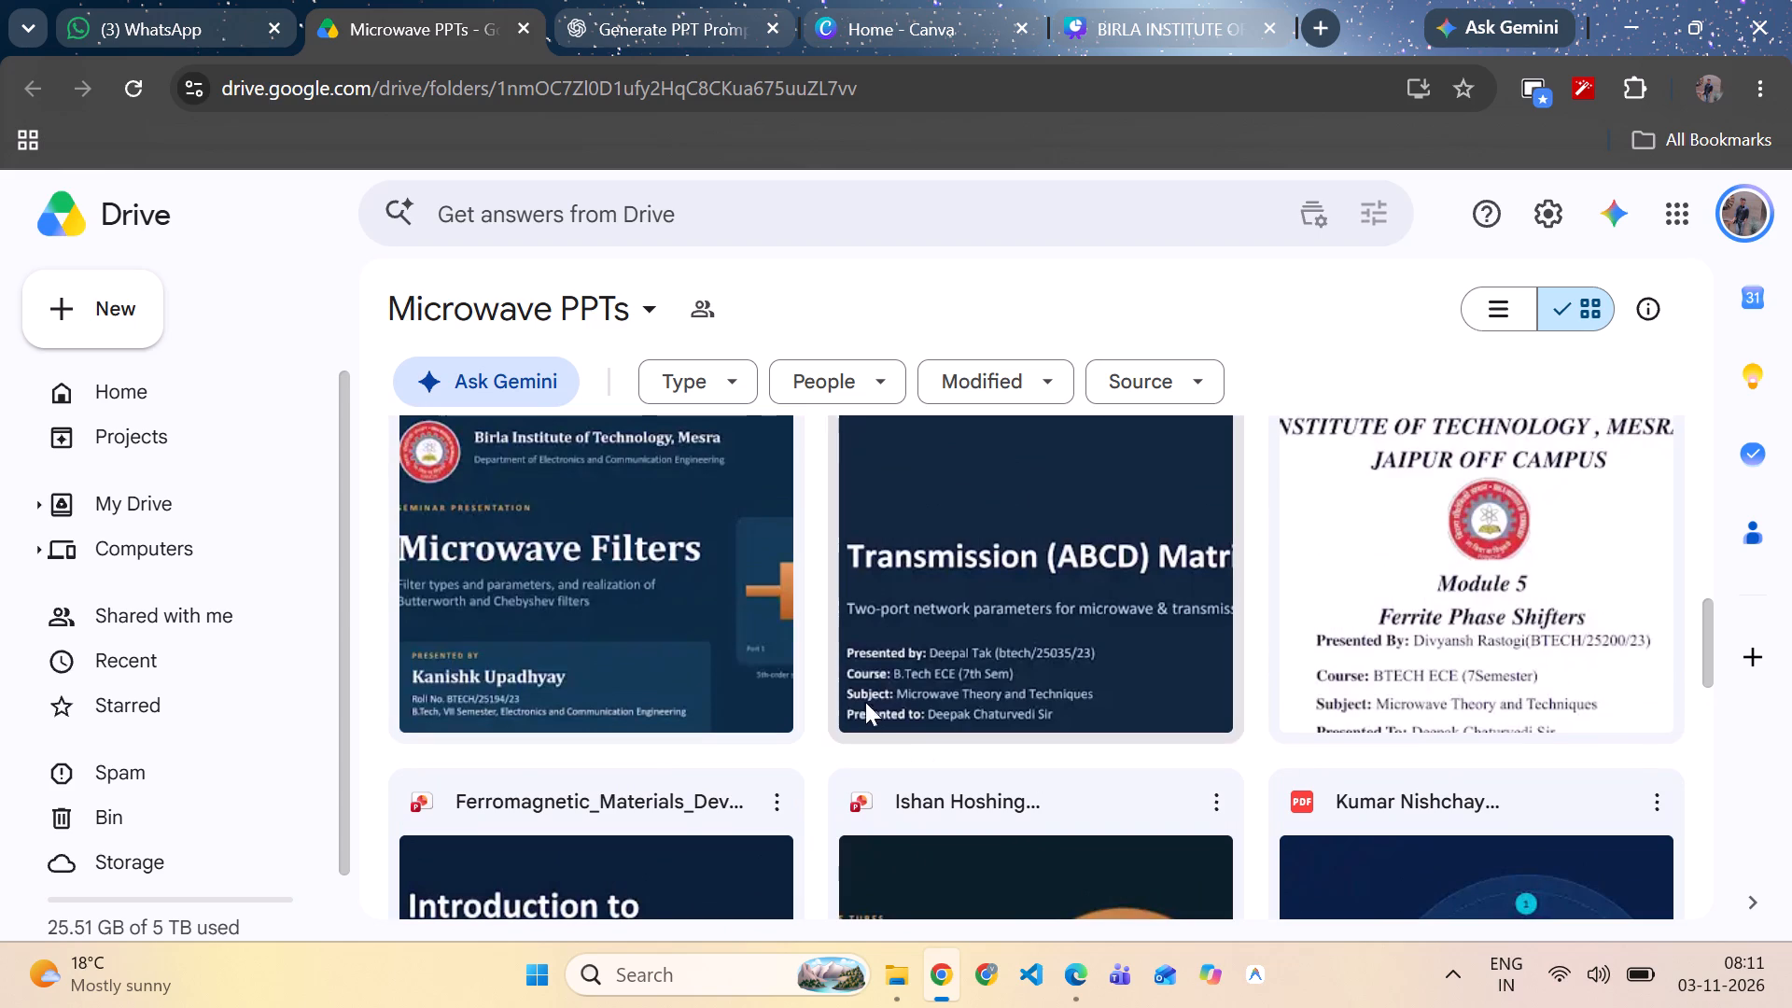
pyautogui.scroll(-1, 1207, 626)
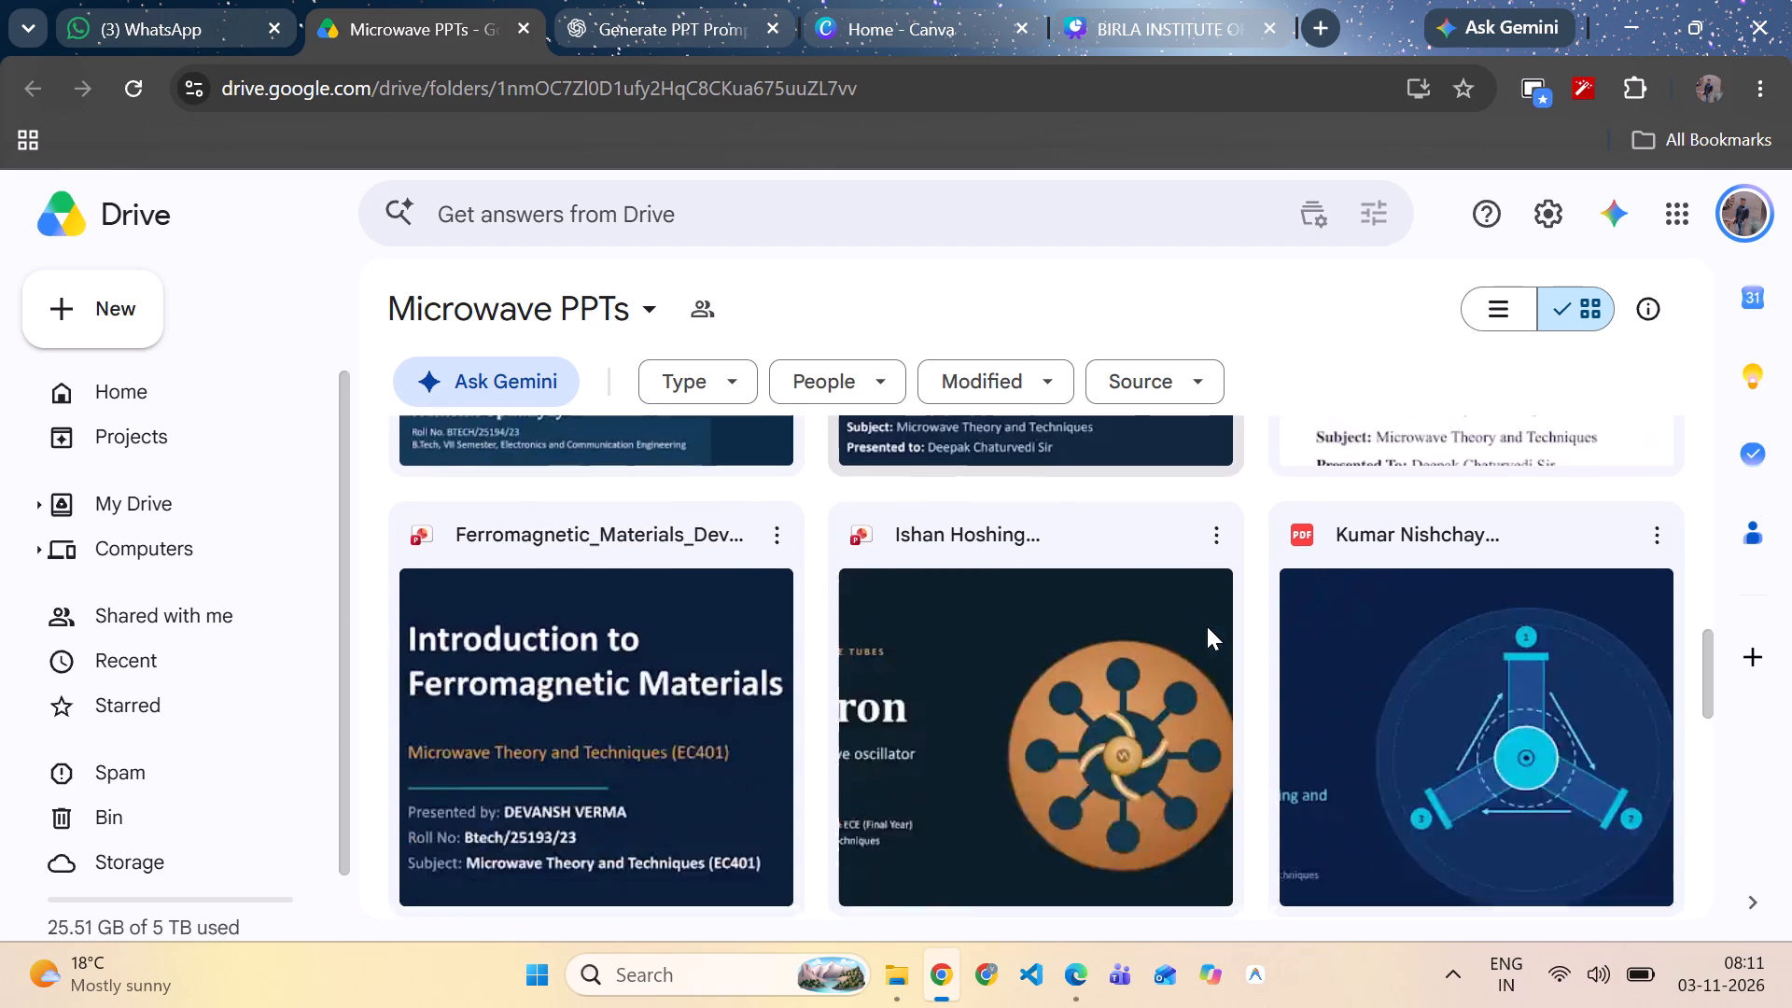
pyautogui.scroll(-3, 1207, 626)
pyautogui.scroll(1, 1207, 626)
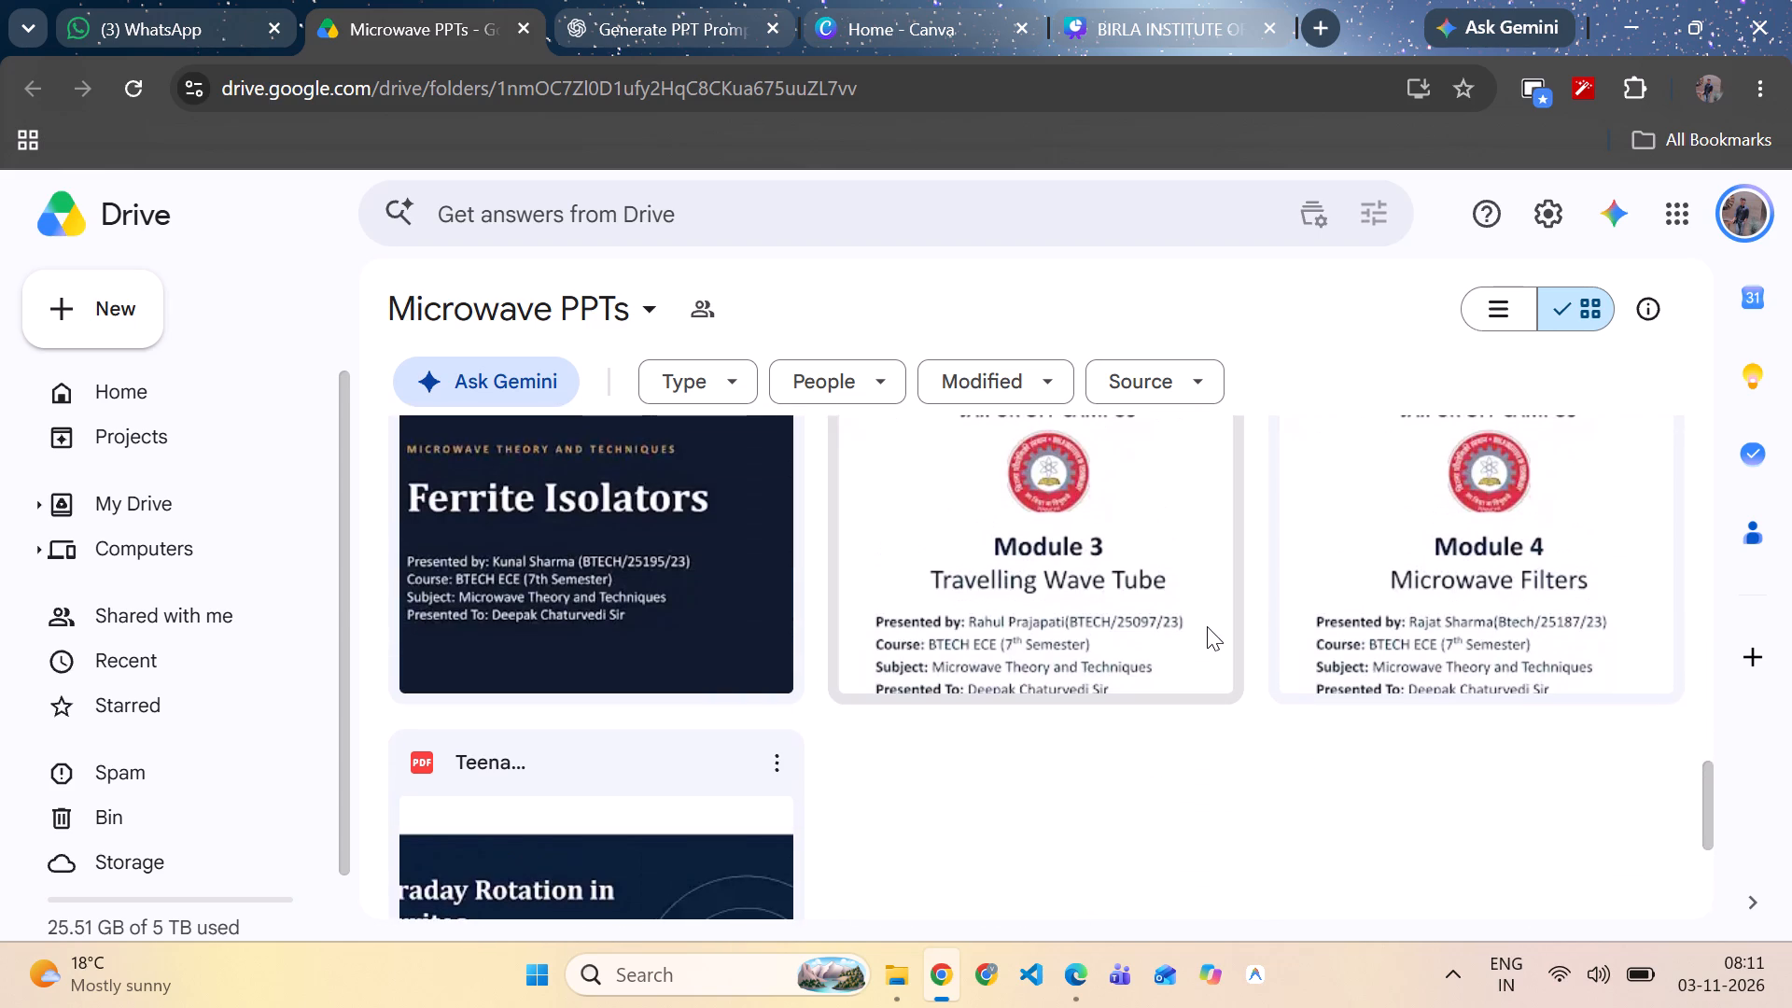
pyautogui.scroll(6, 1207, 626)
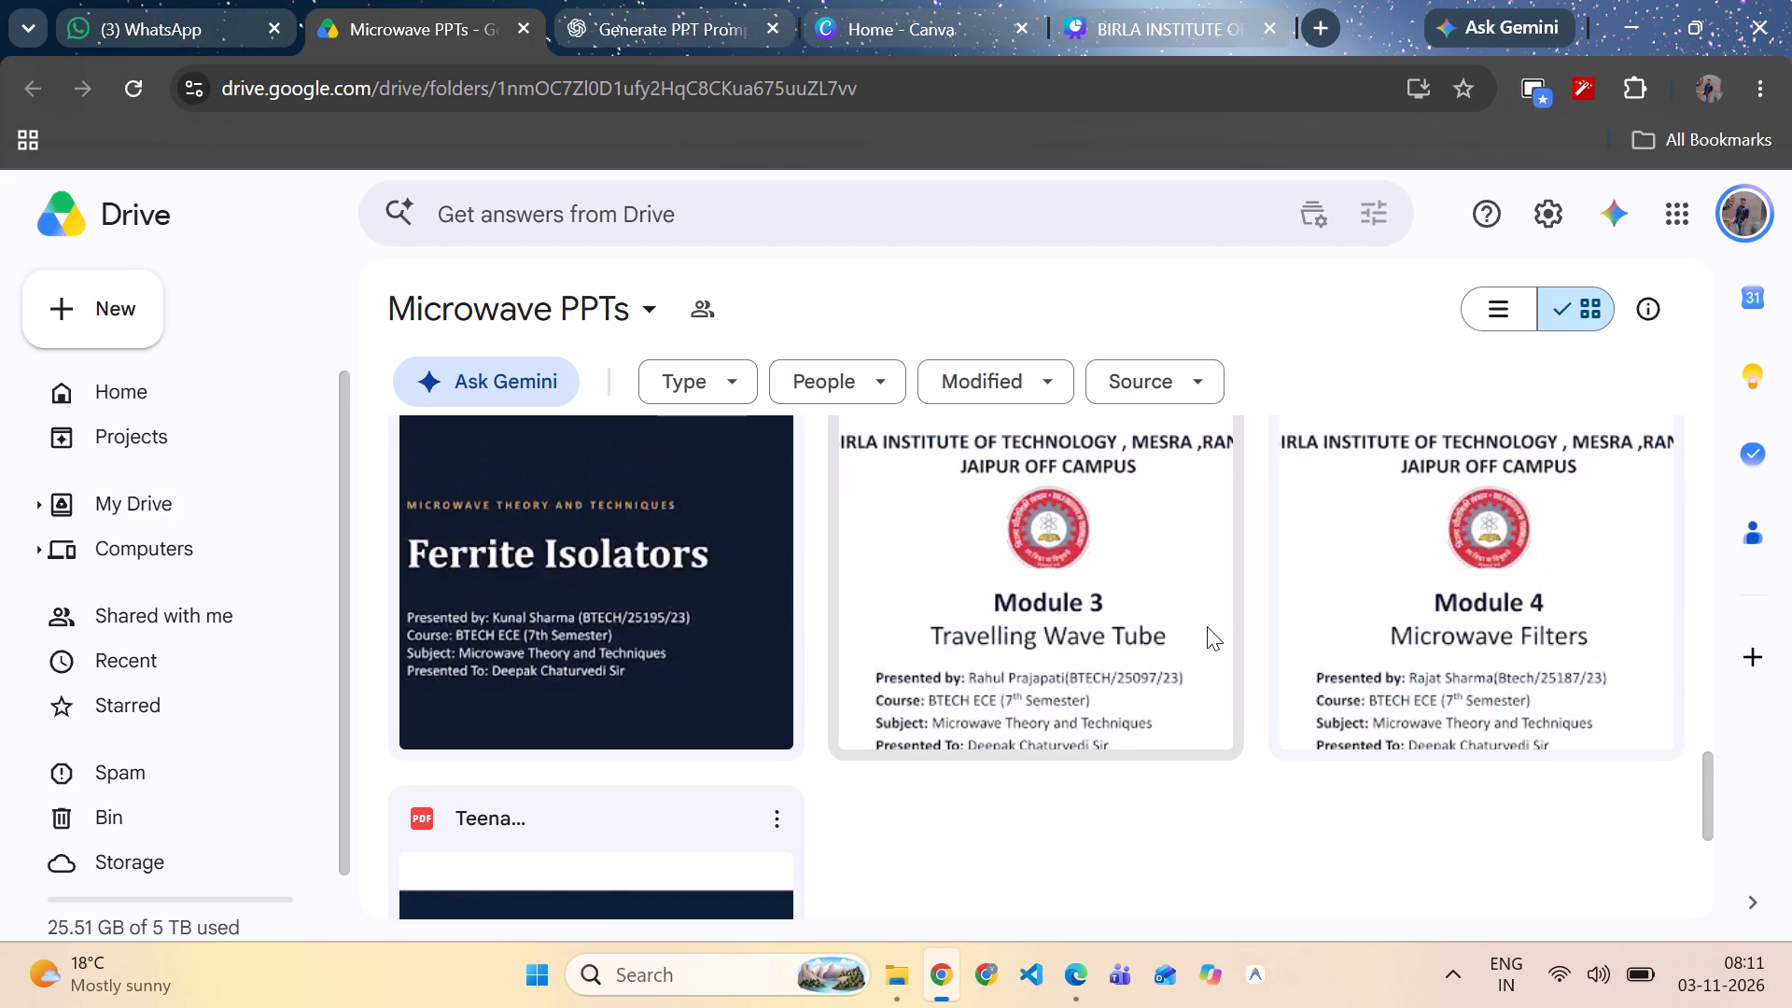
pyautogui.scroll(2, 1207, 626)
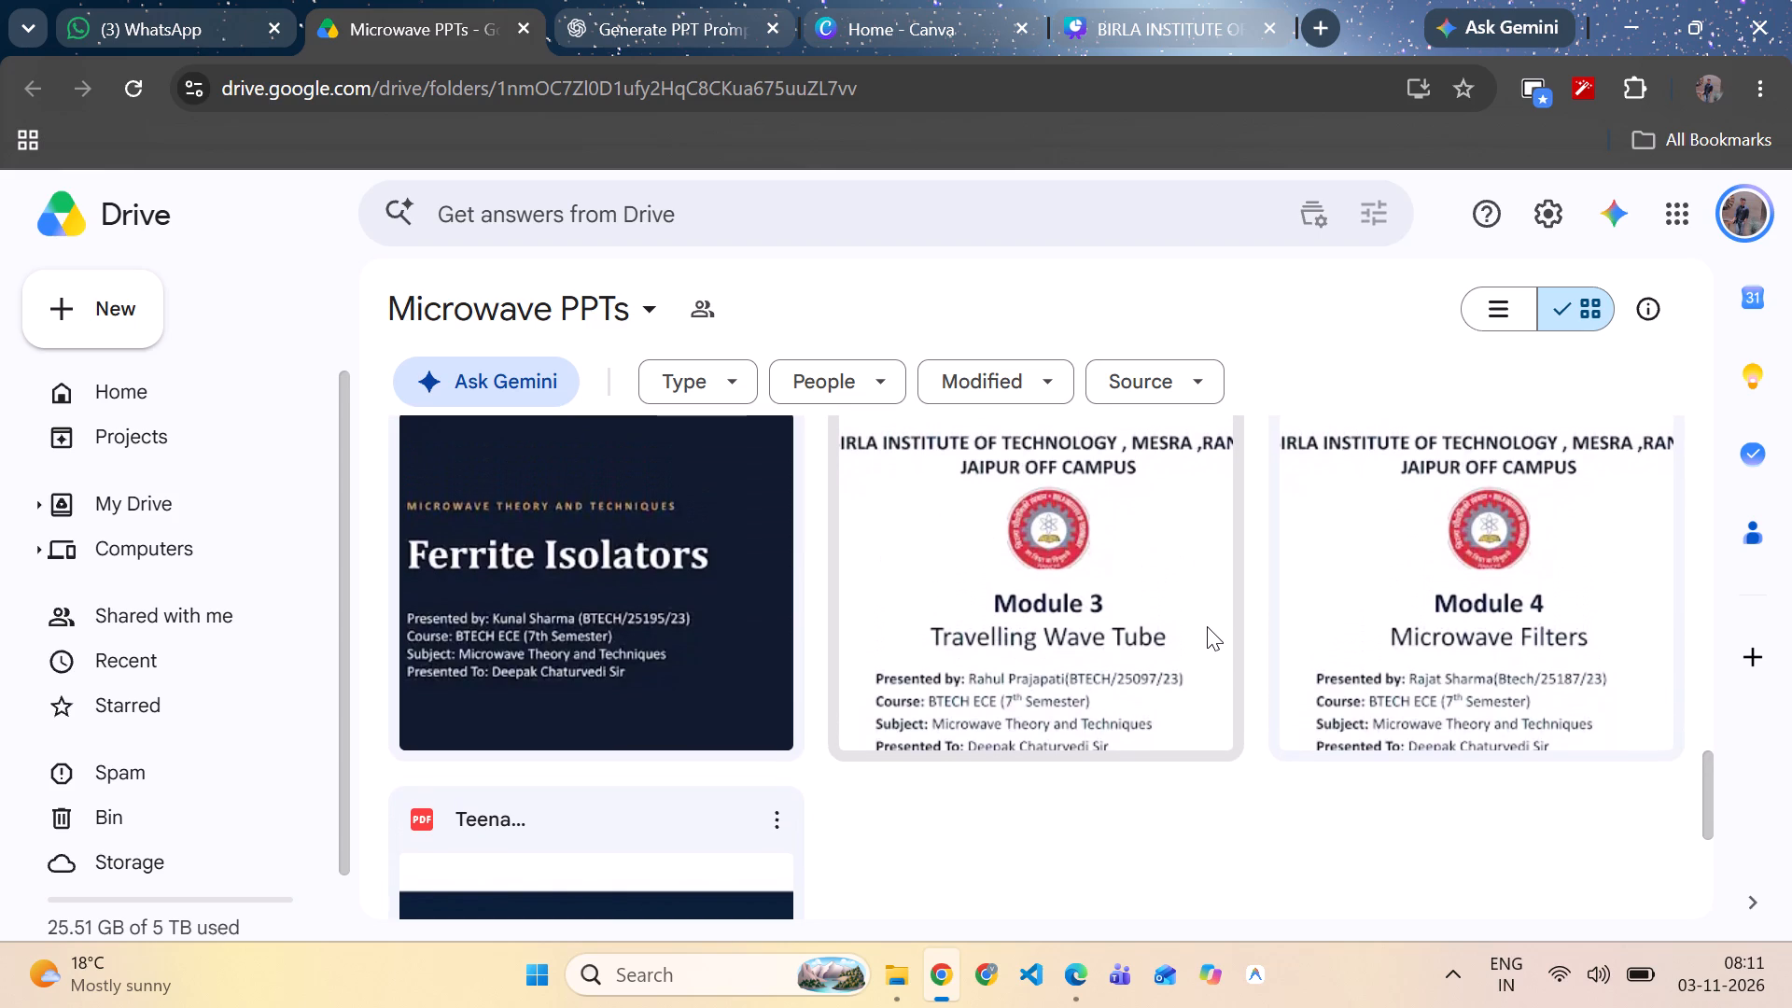
pyautogui.scroll(1, 1207, 626)
# Open the Module 3 Travelling Wave Tube presentation from the Microwave PPTs folder.
pyautogui.rightClick(1003, 669)
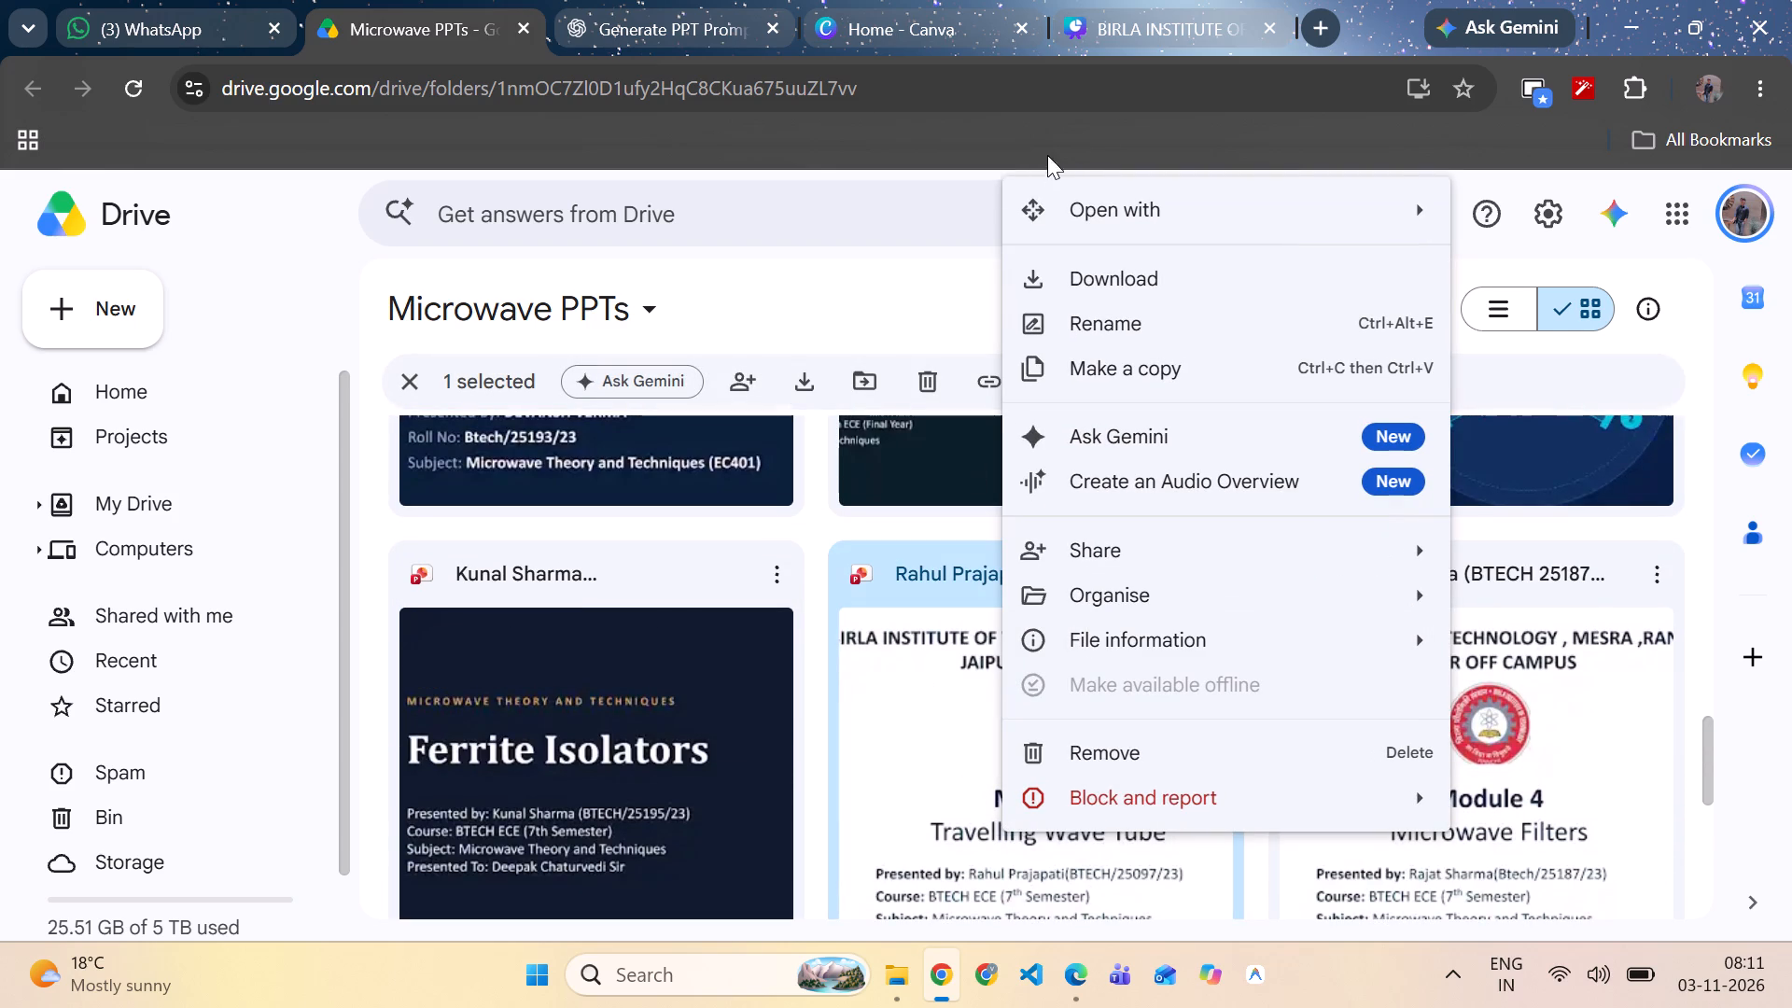
pyautogui.click(930, 711)
pyautogui.doubleClick(930, 711)
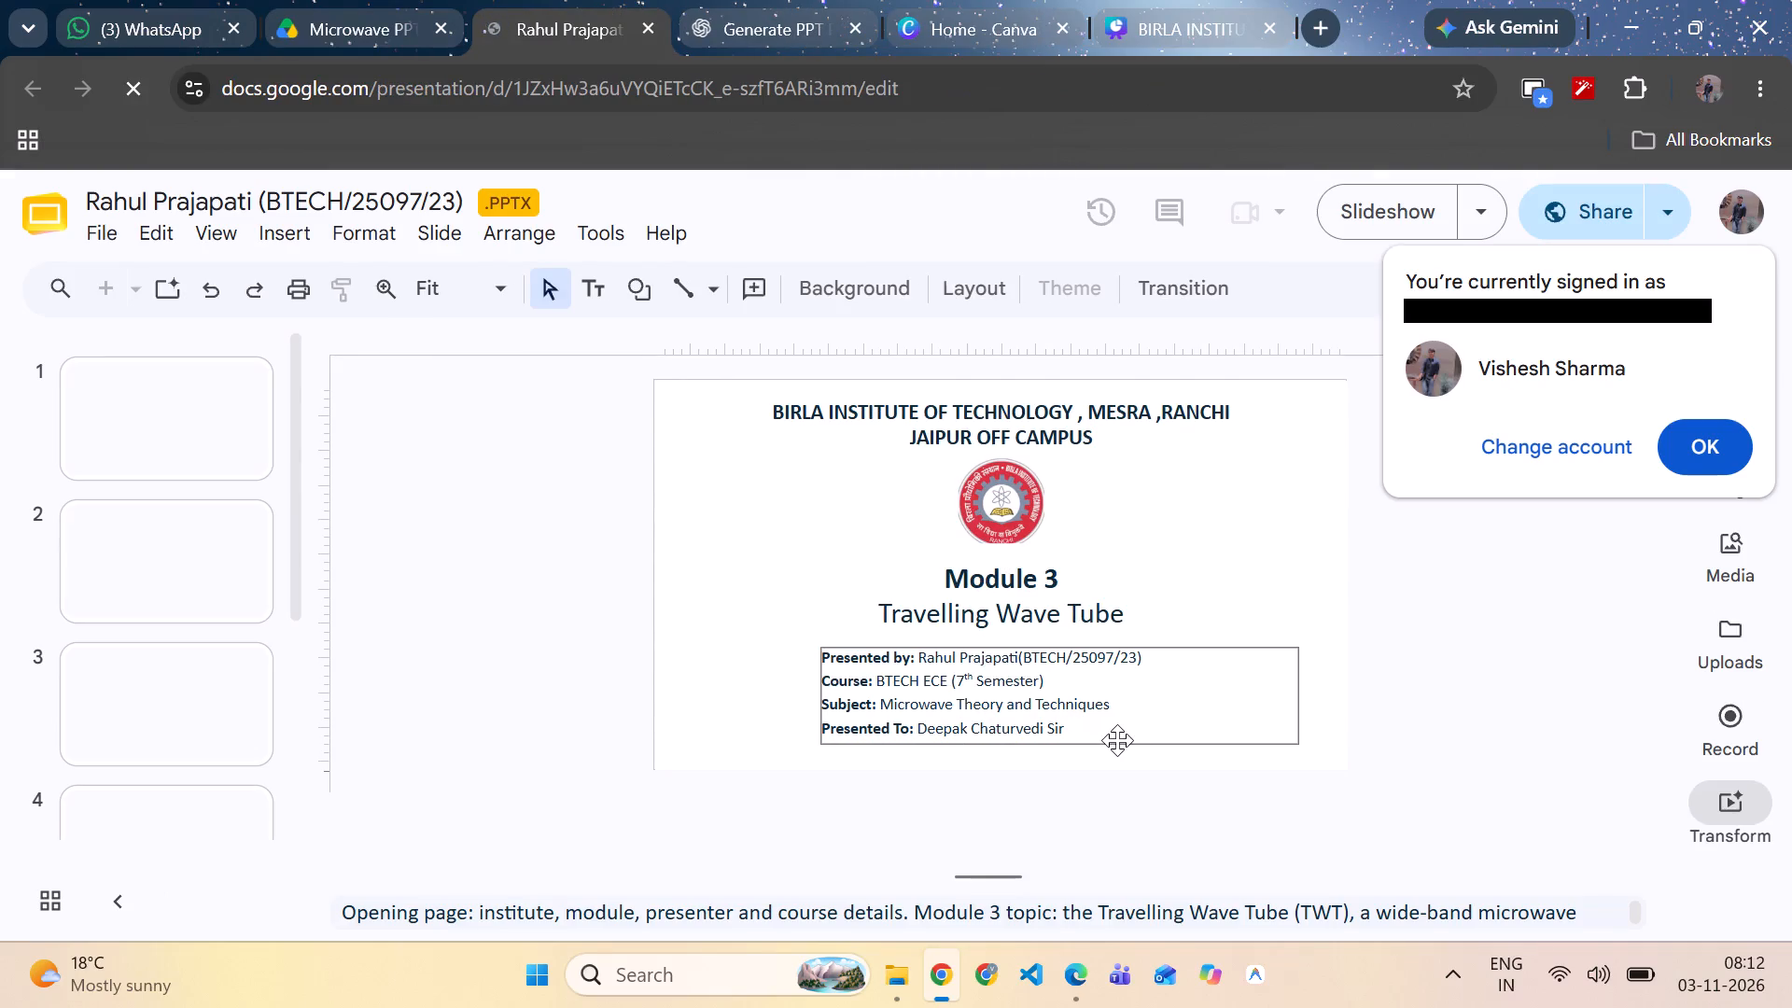
# Try to copy the presenter and course details from the Travelling Wave Tube title slide into a new text box on Canva page 1.
pyautogui.click(1117, 727)
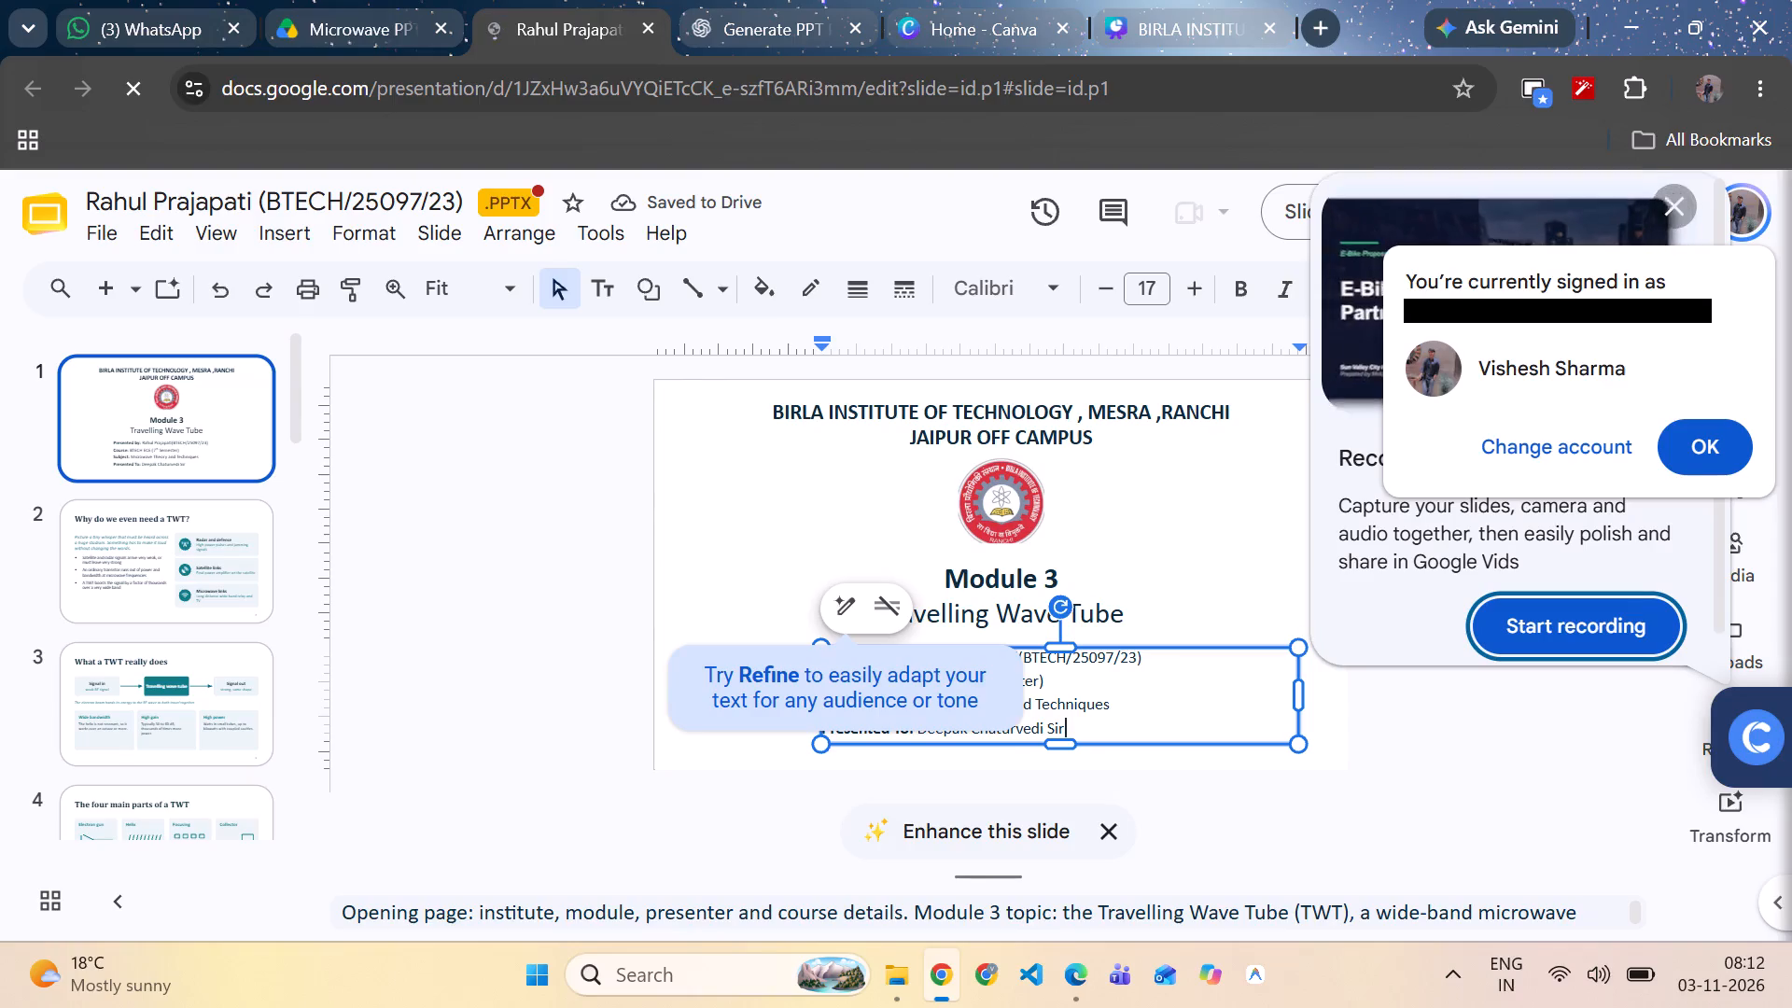
pyautogui.hotkey('ctrl', 'c')
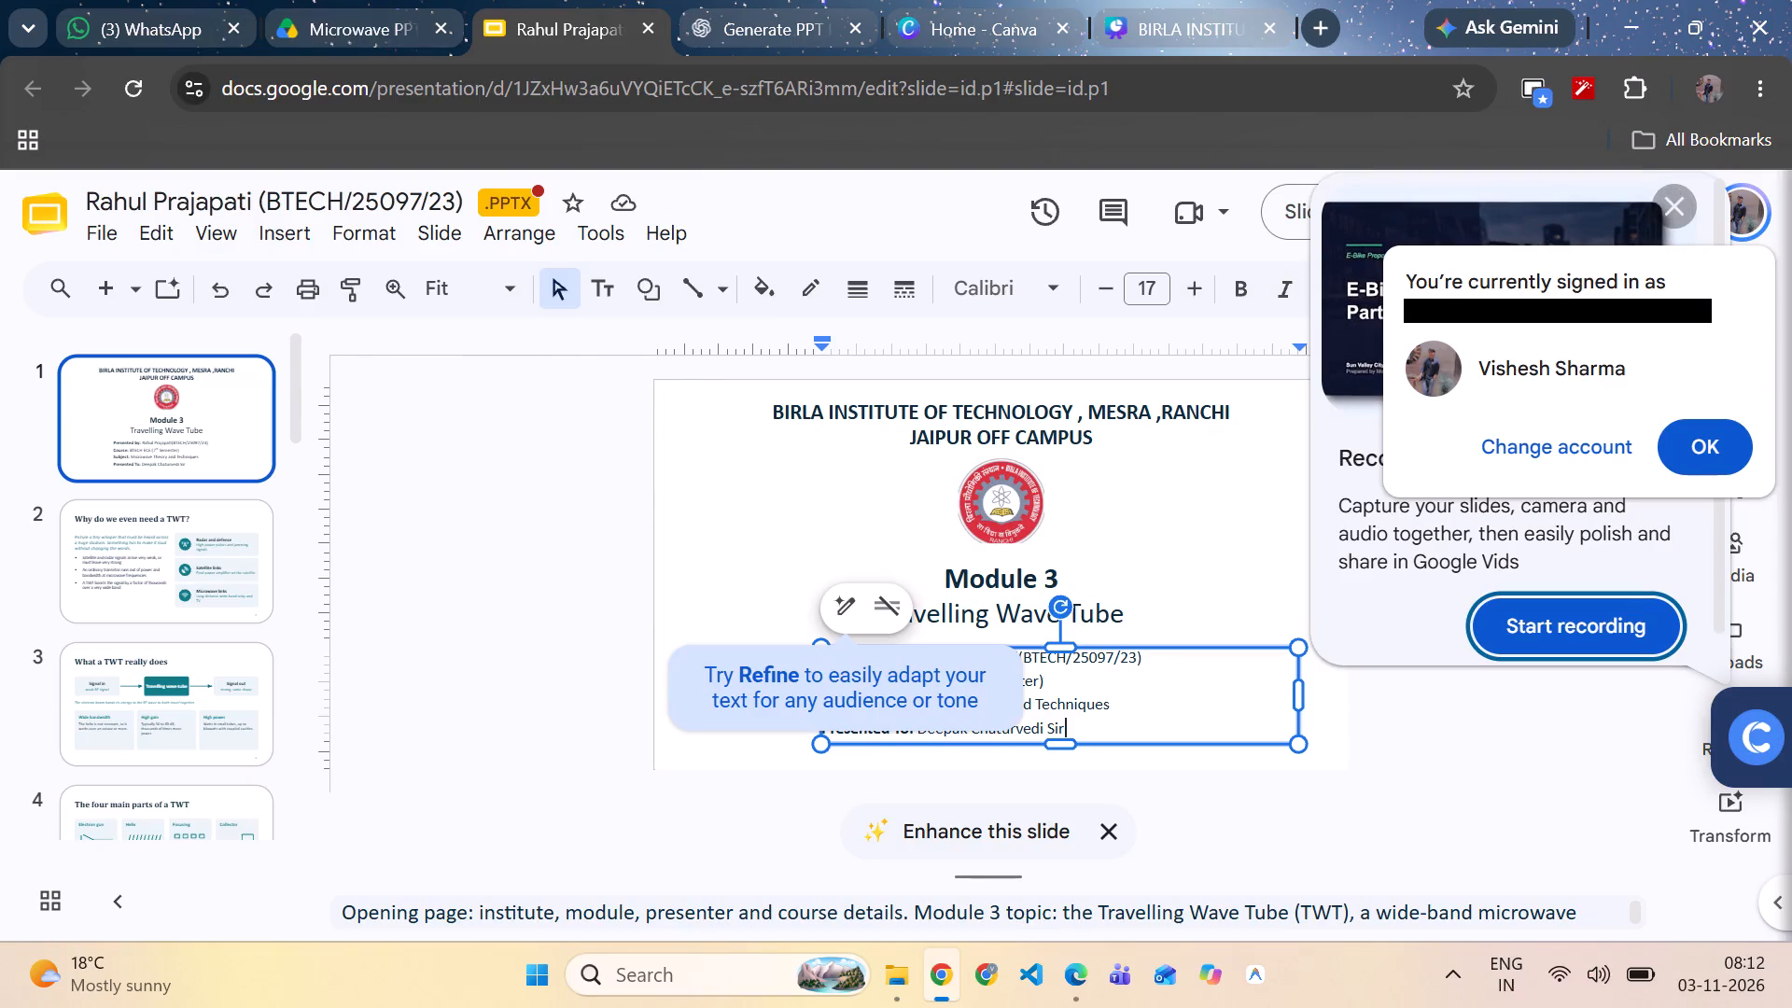
pyautogui.click(1187, 26)
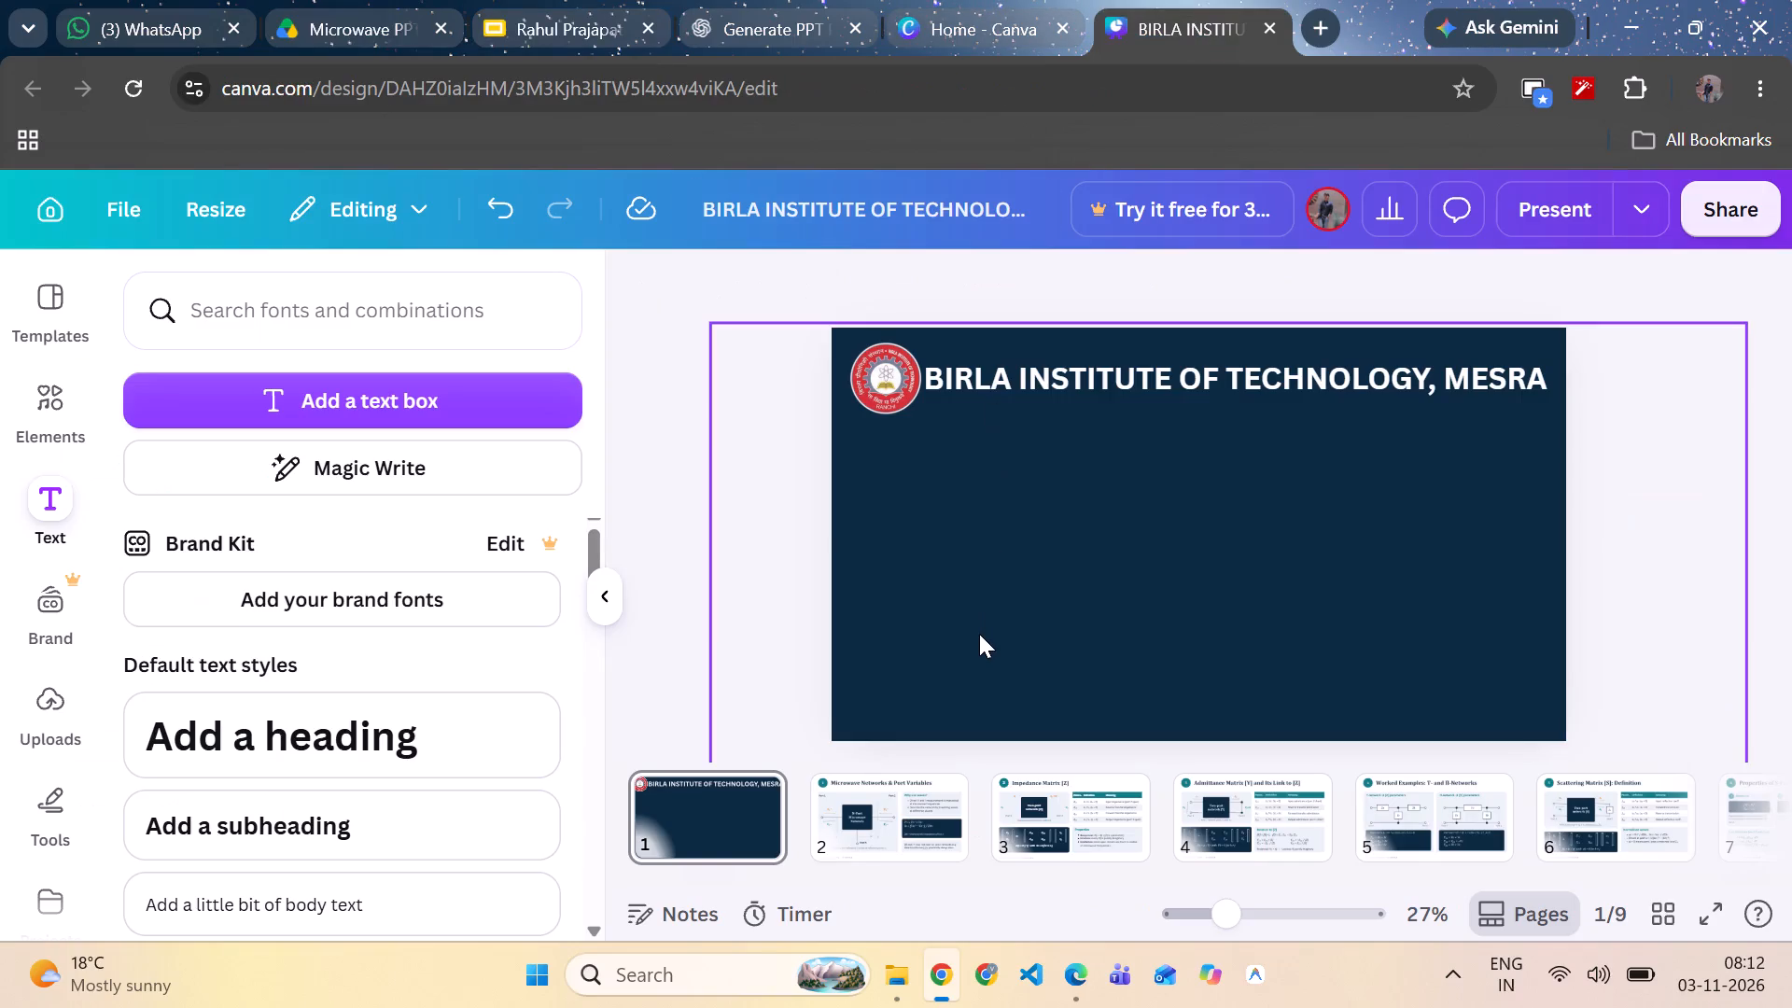
pyautogui.click(979, 637)
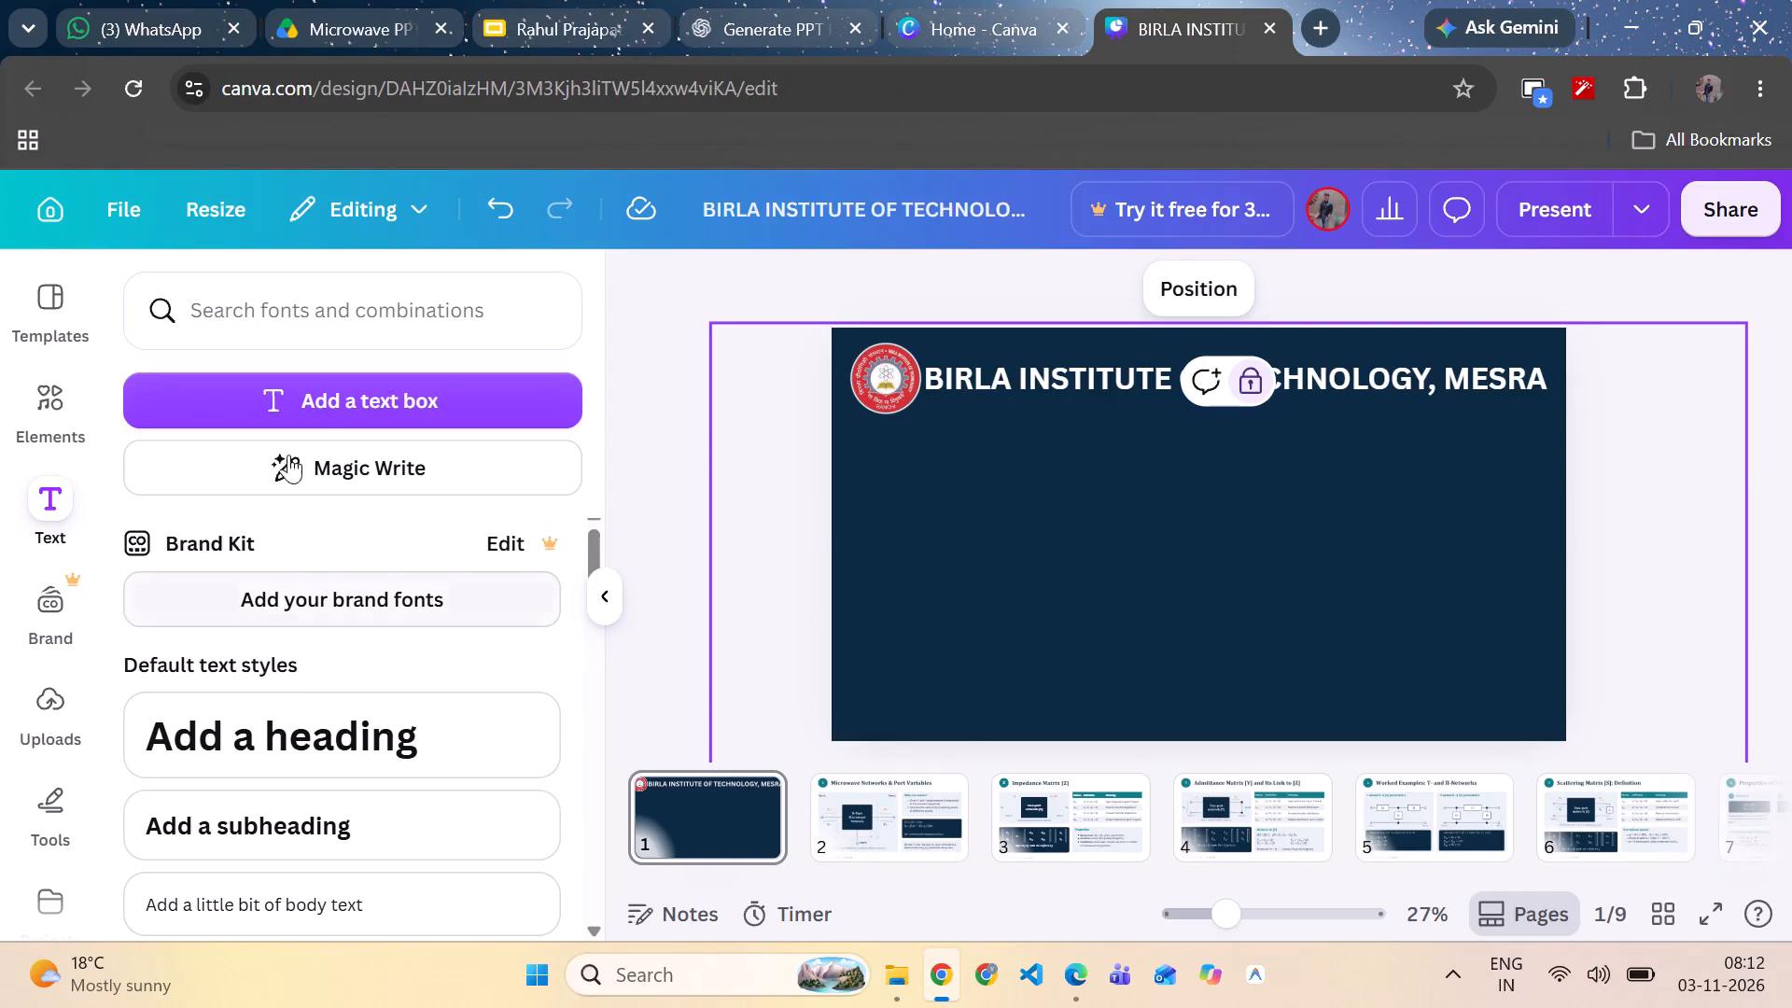
pyautogui.click(308, 399)
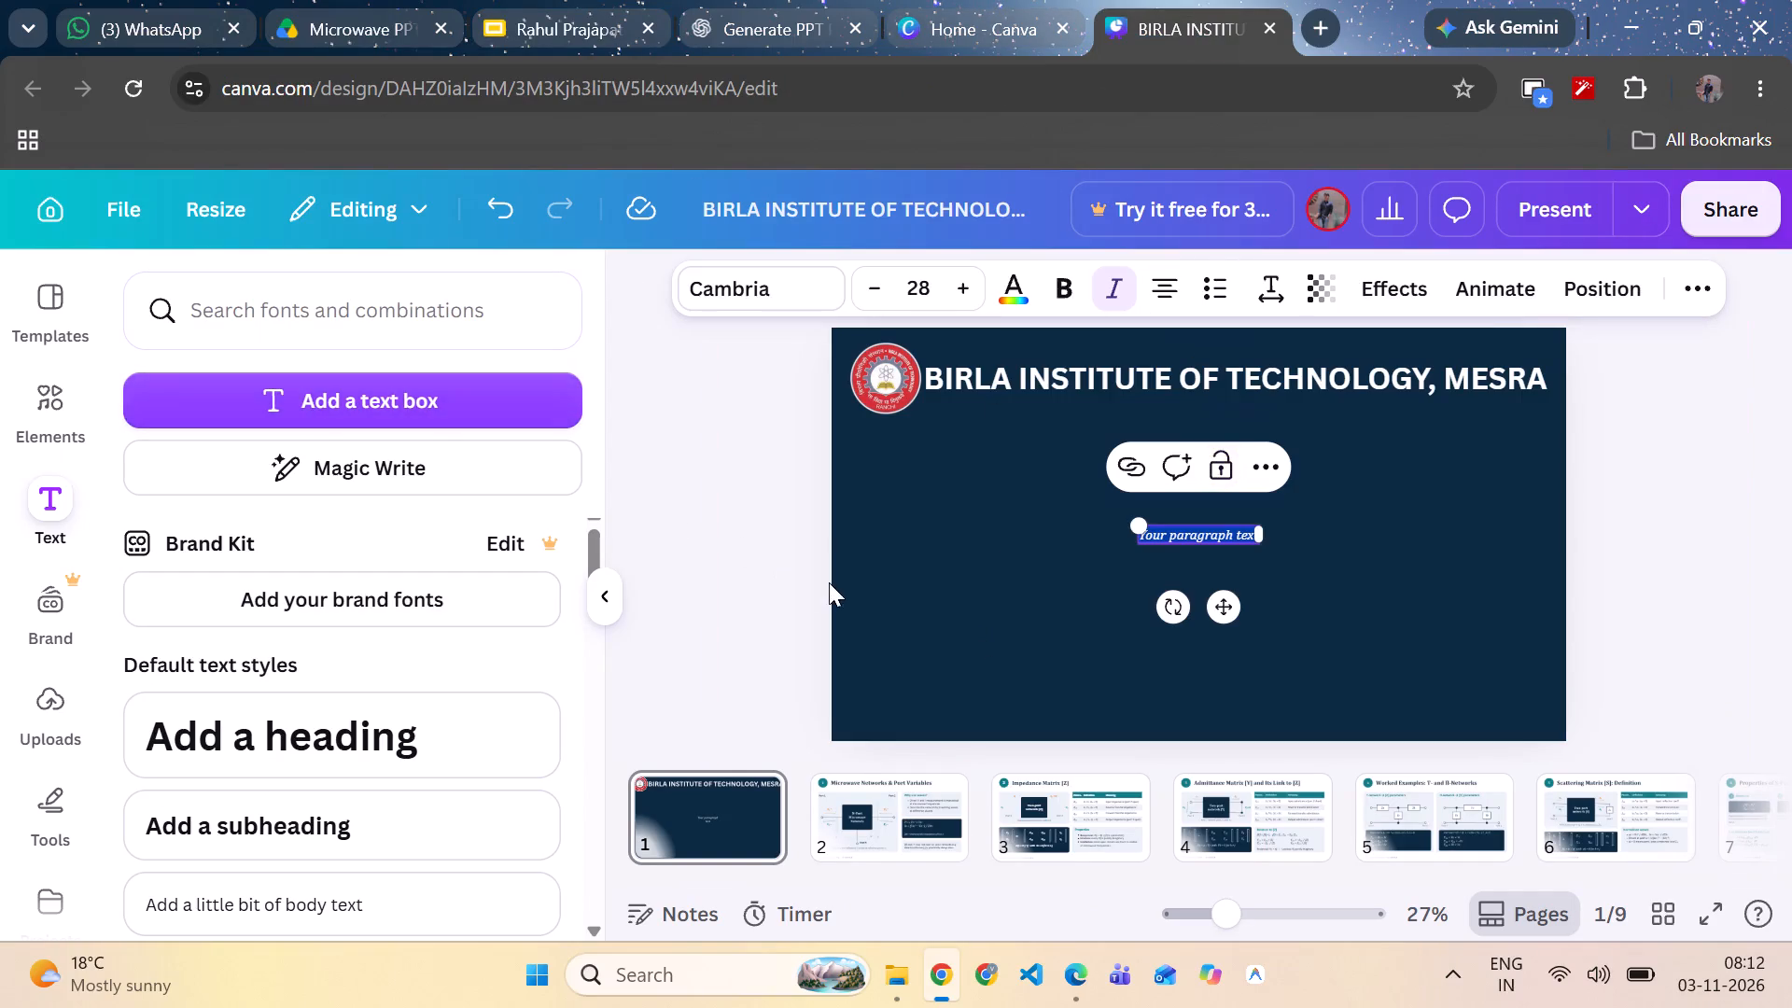
pyautogui.hotkey('ctrl', 'v')
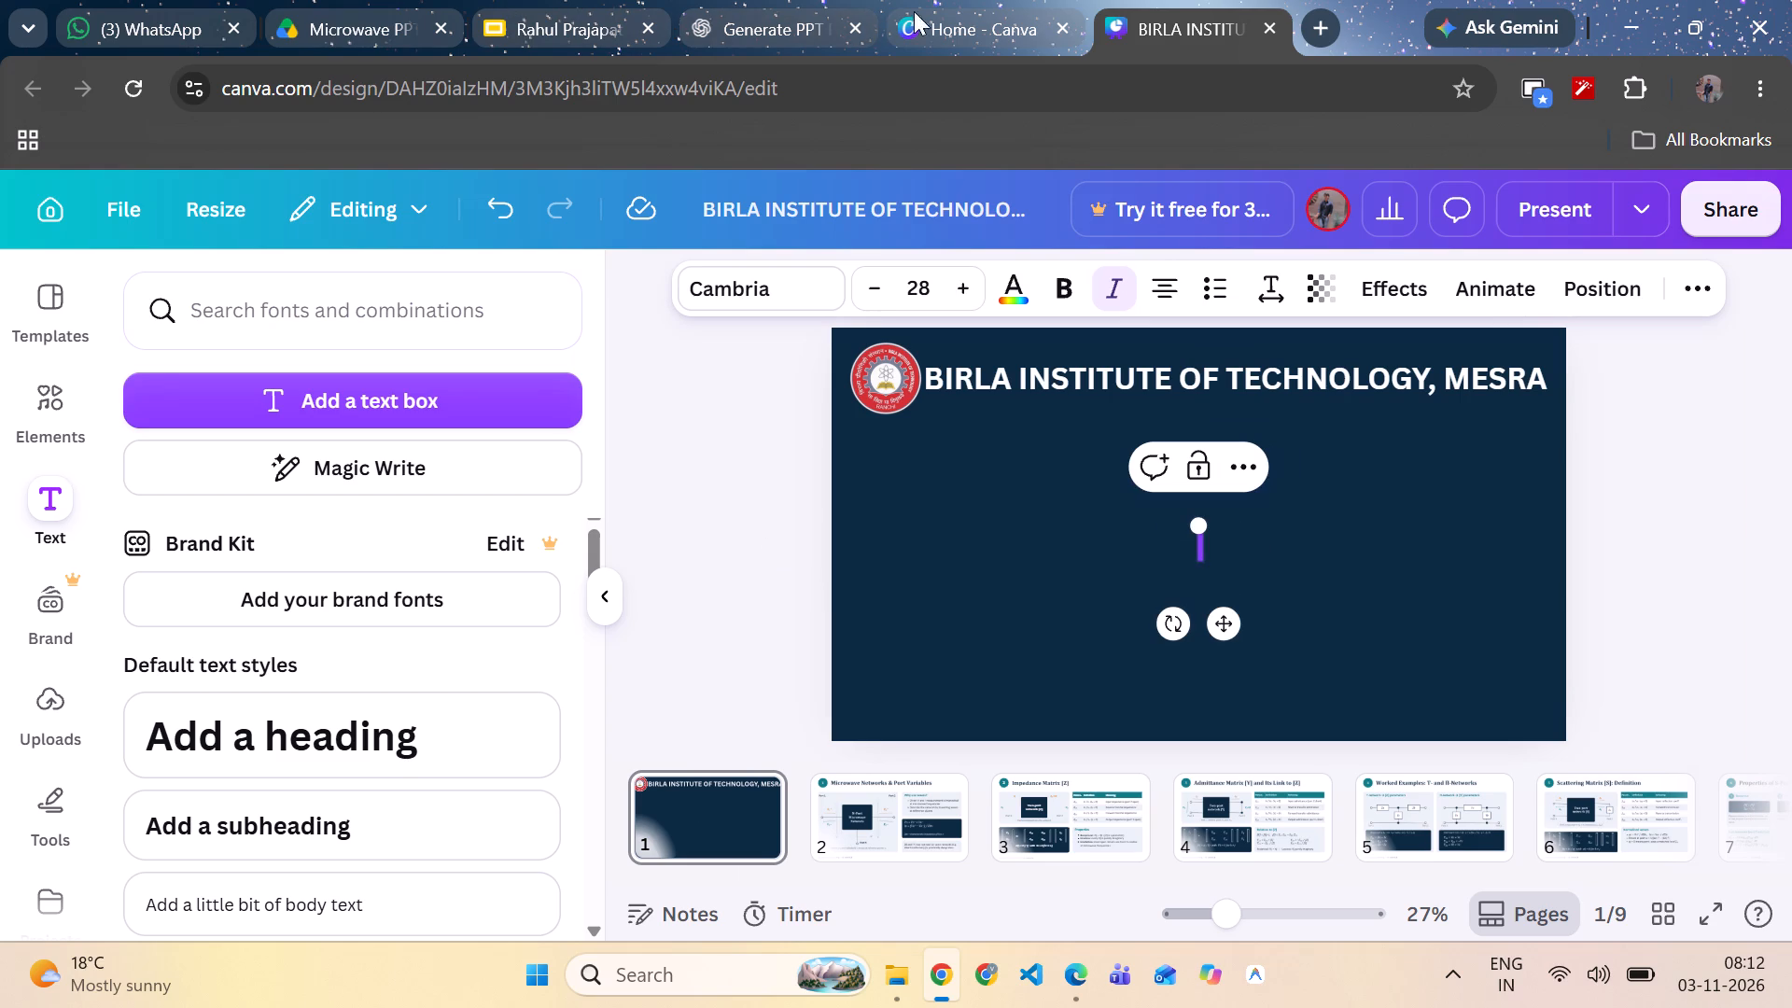
# Copy the four lines of presenter and course details from the Travelling Wave Tube title slide into the empty text box on Canva page 1.
pyautogui.click(529, 35)
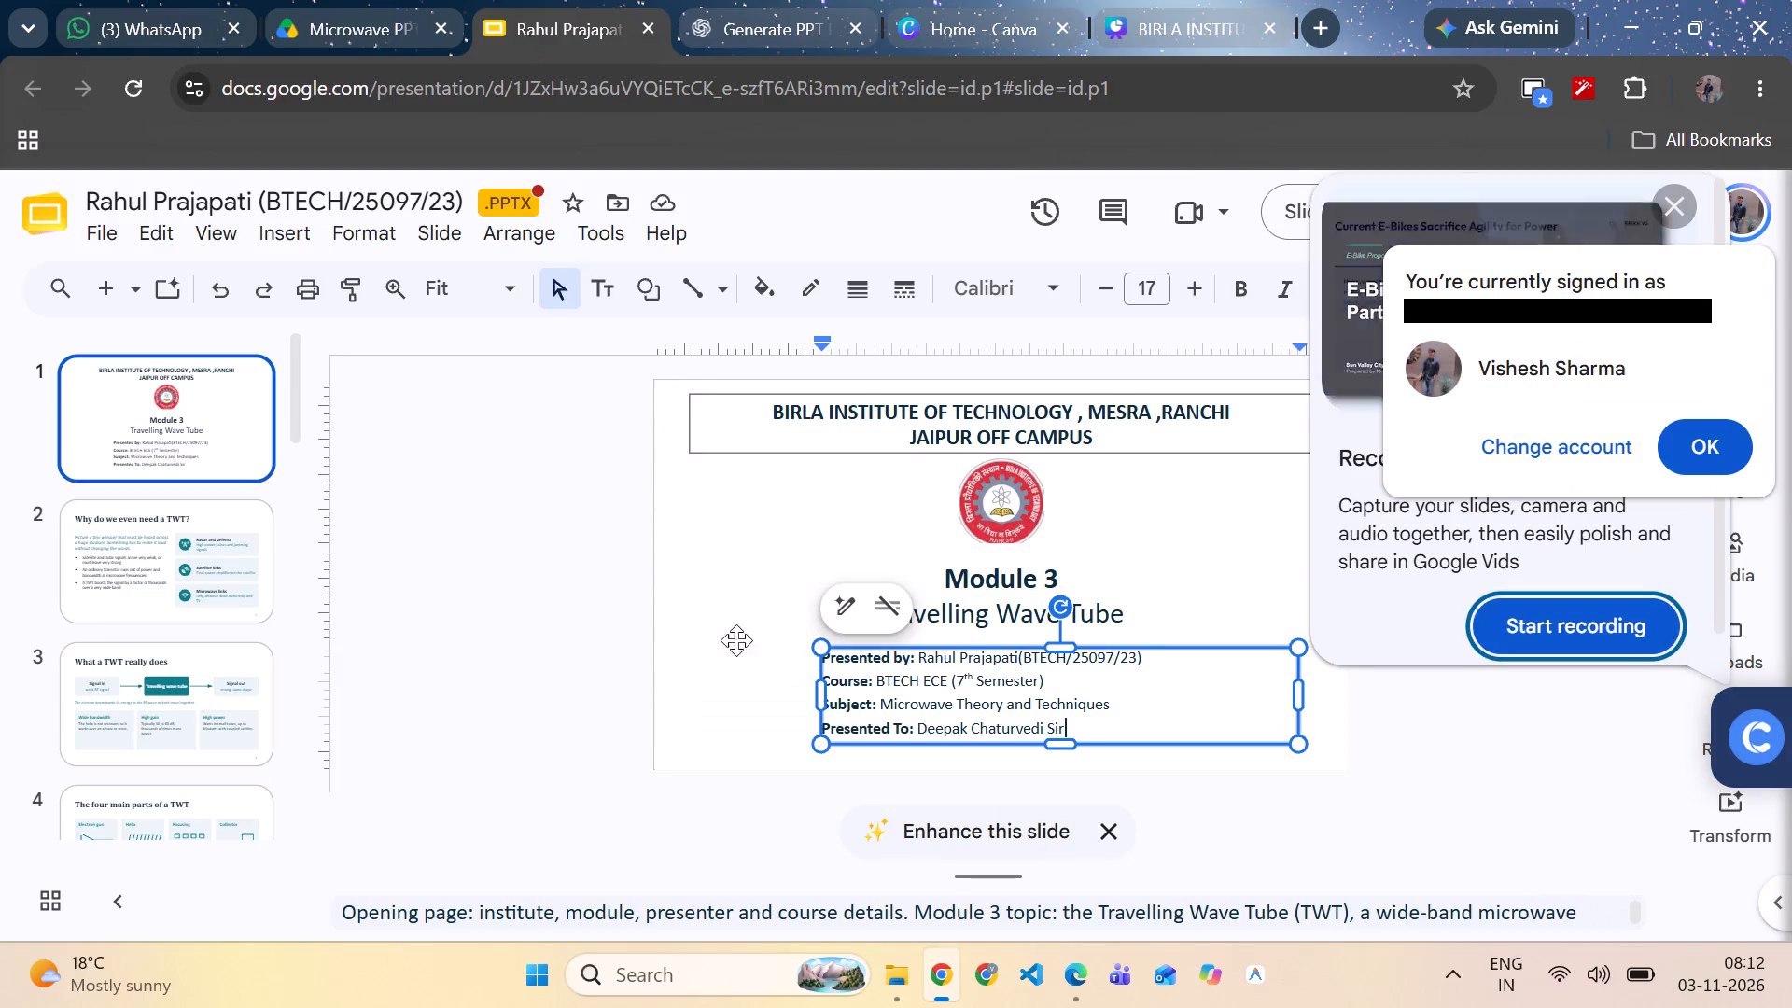
pyautogui.click(506, 601)
pyautogui.doubleClick(1003, 695)
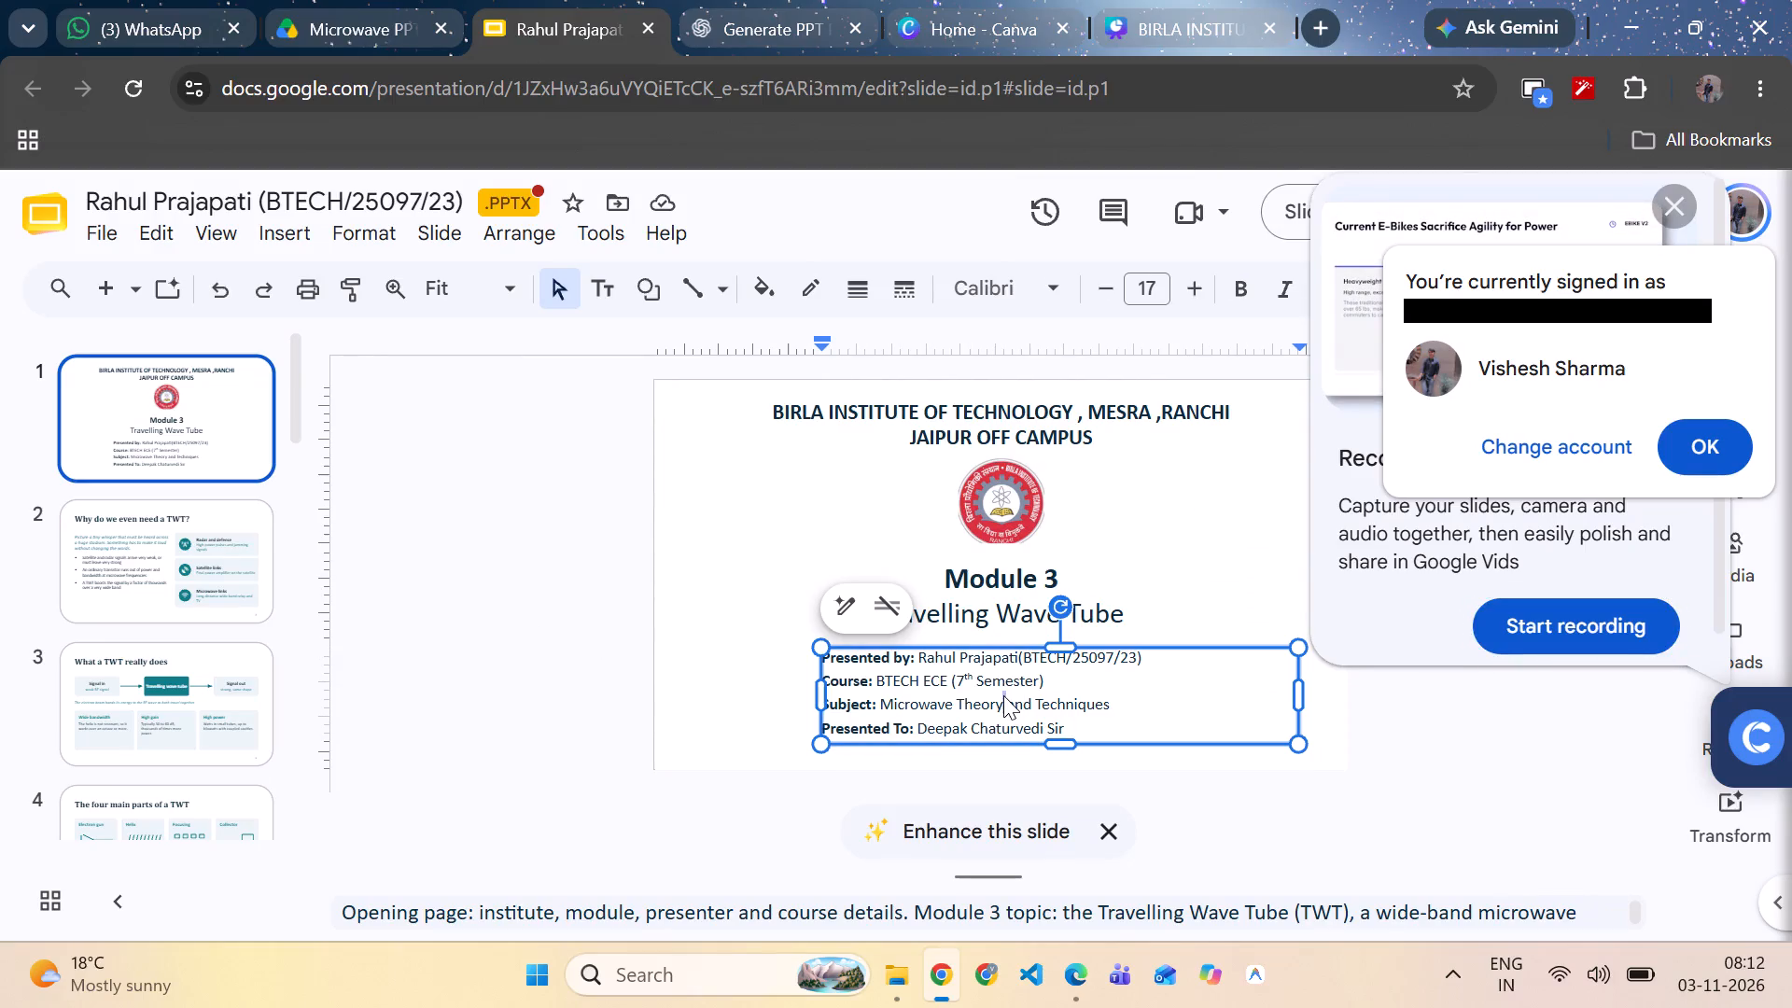
pyautogui.moveTo(1067, 727); pyautogui.dragTo(936, 701)
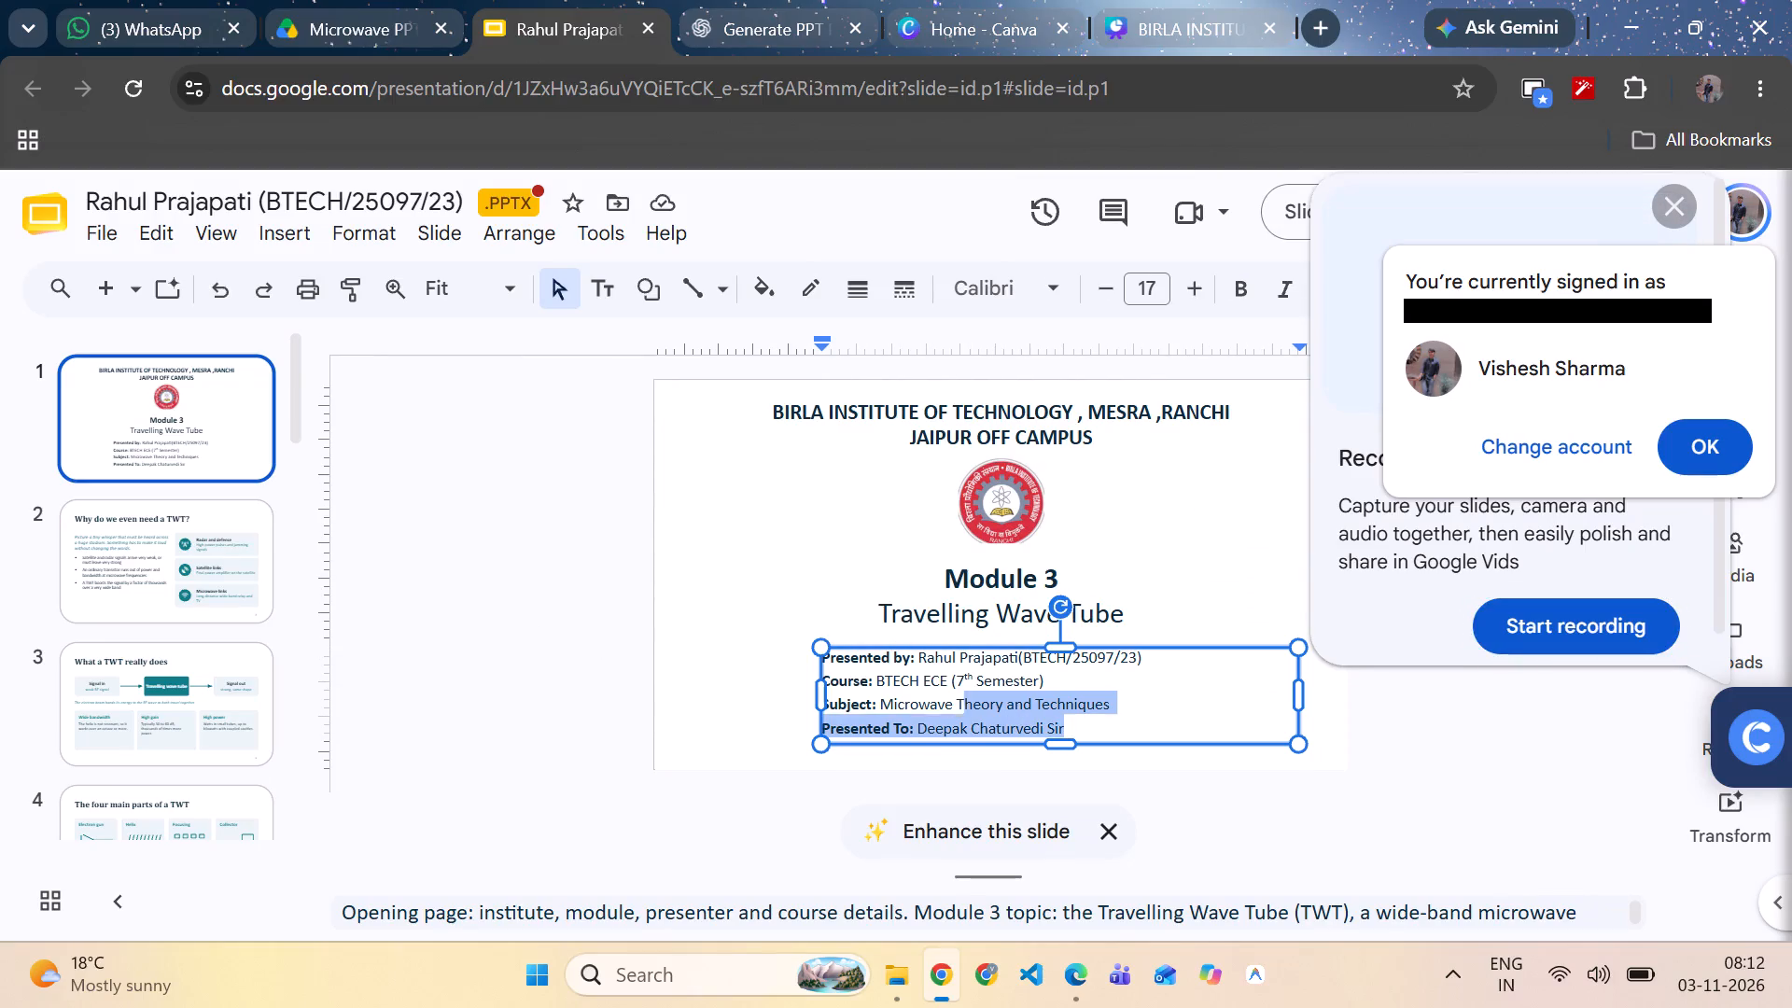
pyautogui.moveTo(936, 701); pyautogui.dragTo(815, 656)
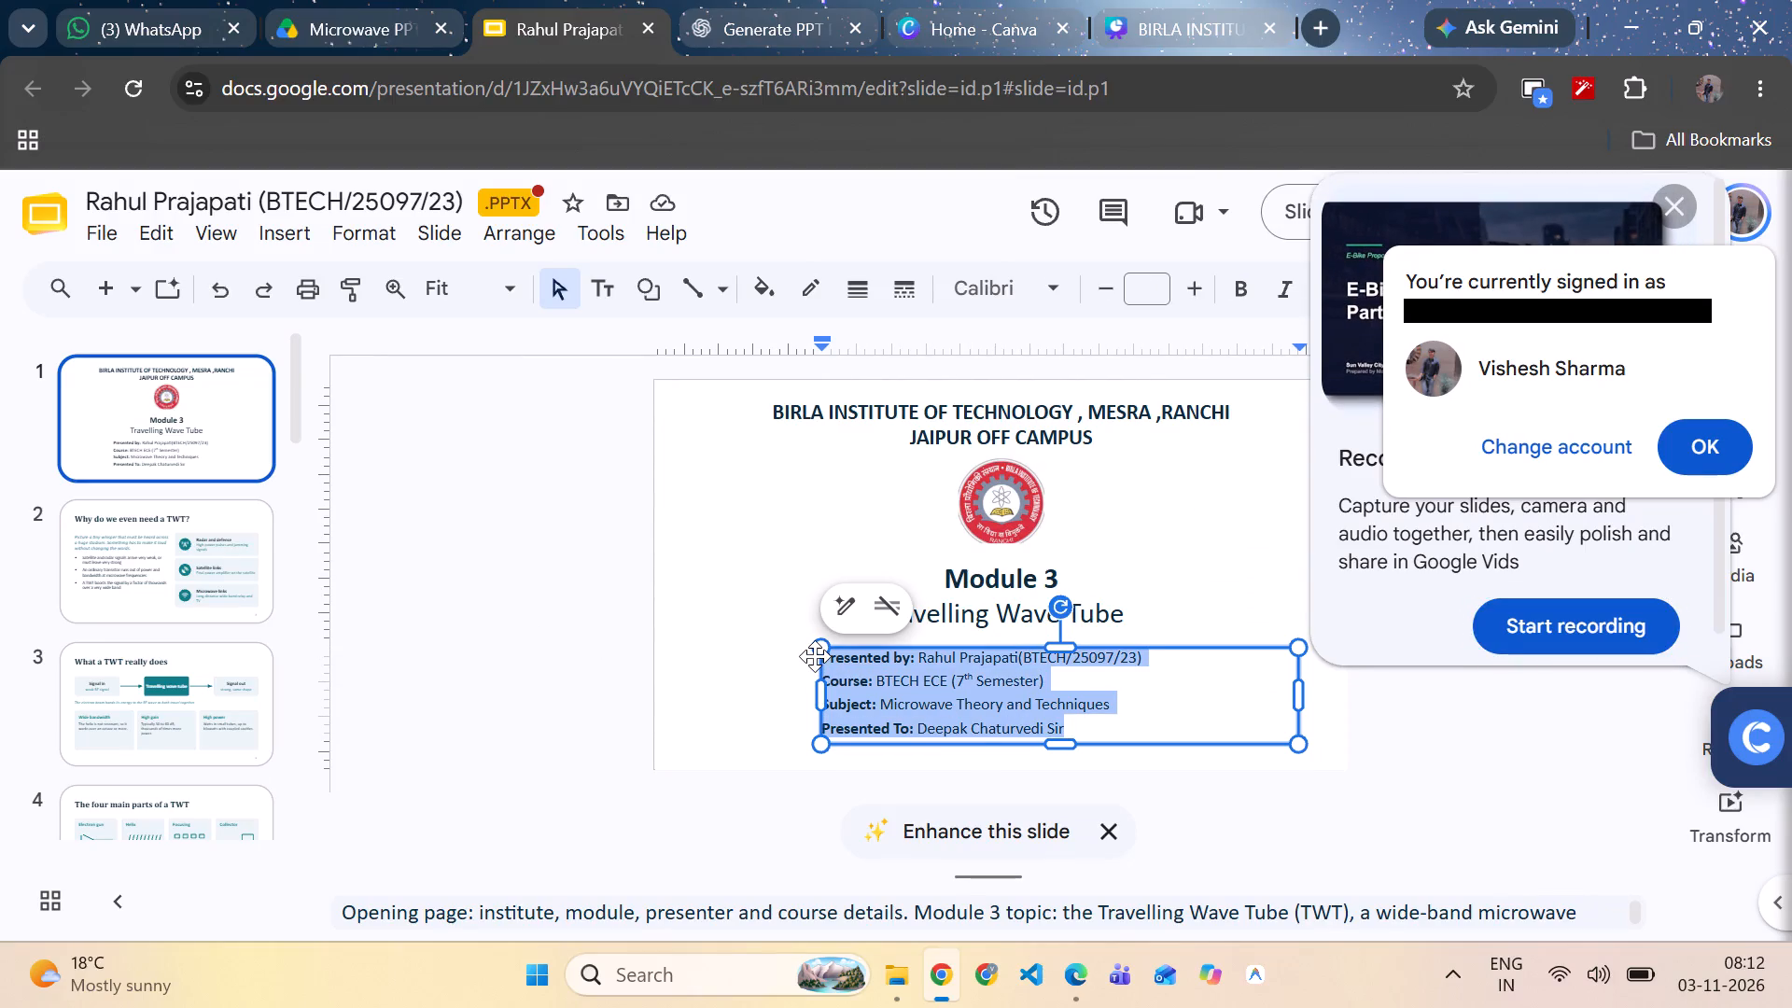
pyautogui.hotkey('ctrl', 'c')
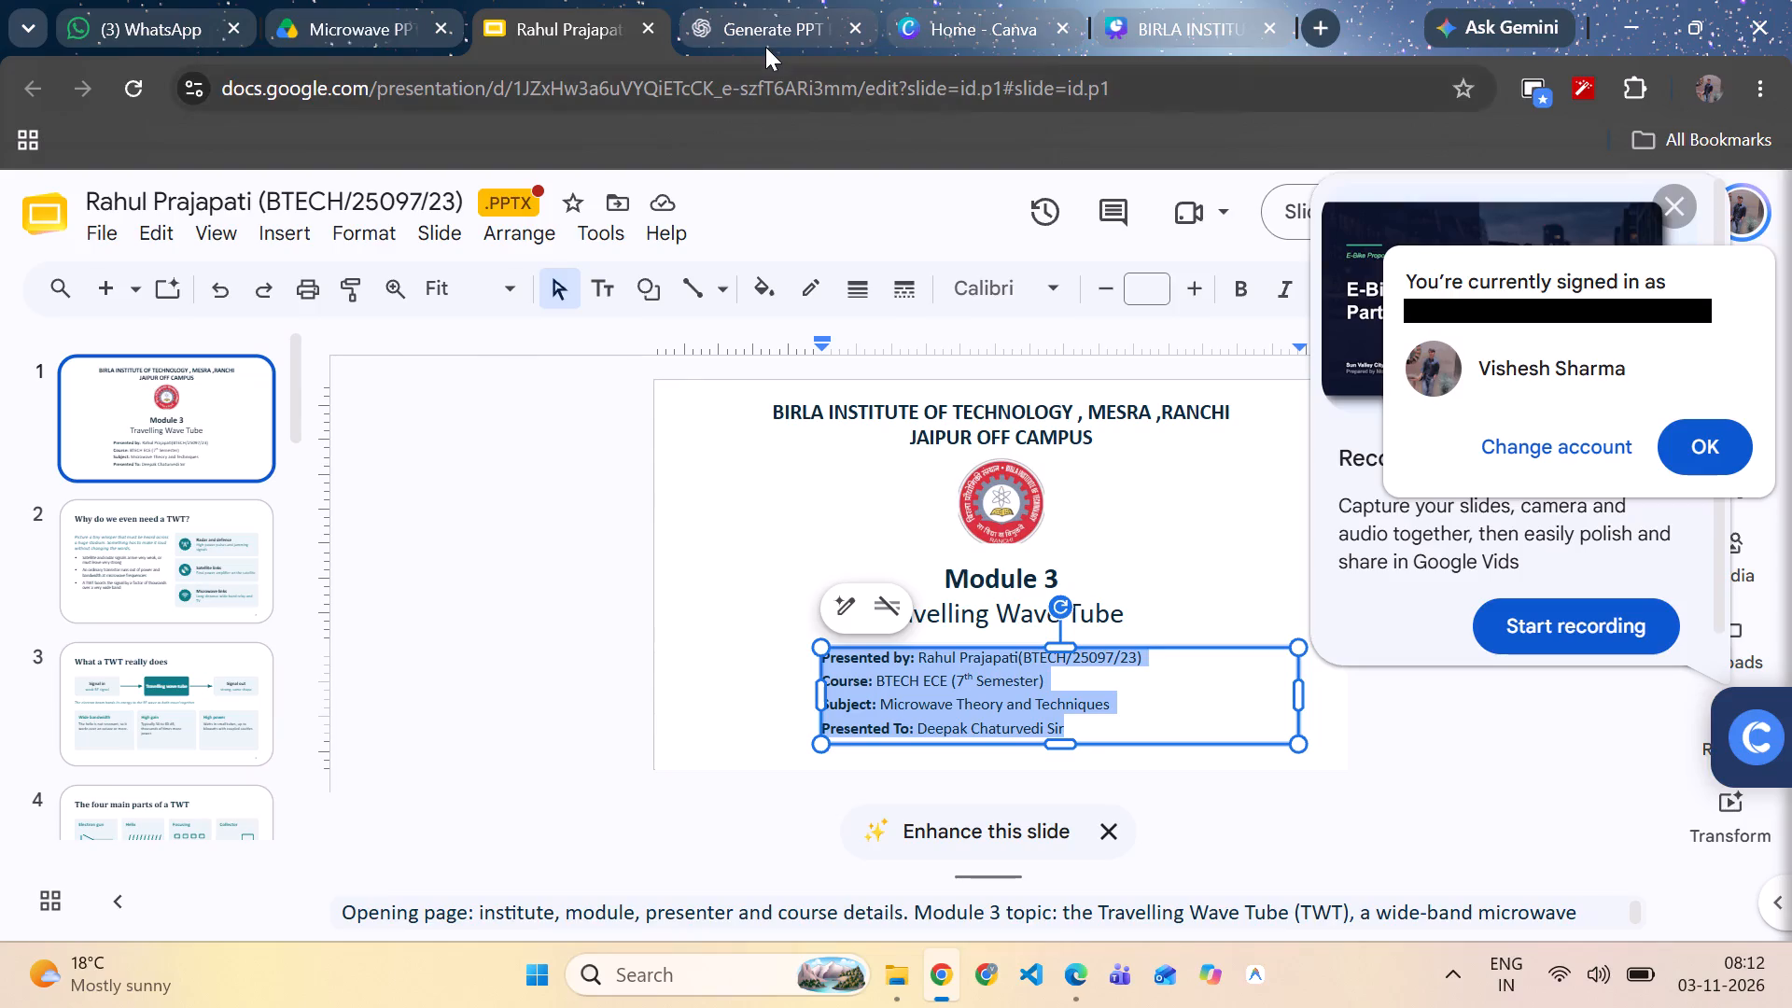
pyautogui.click(1115, 17)
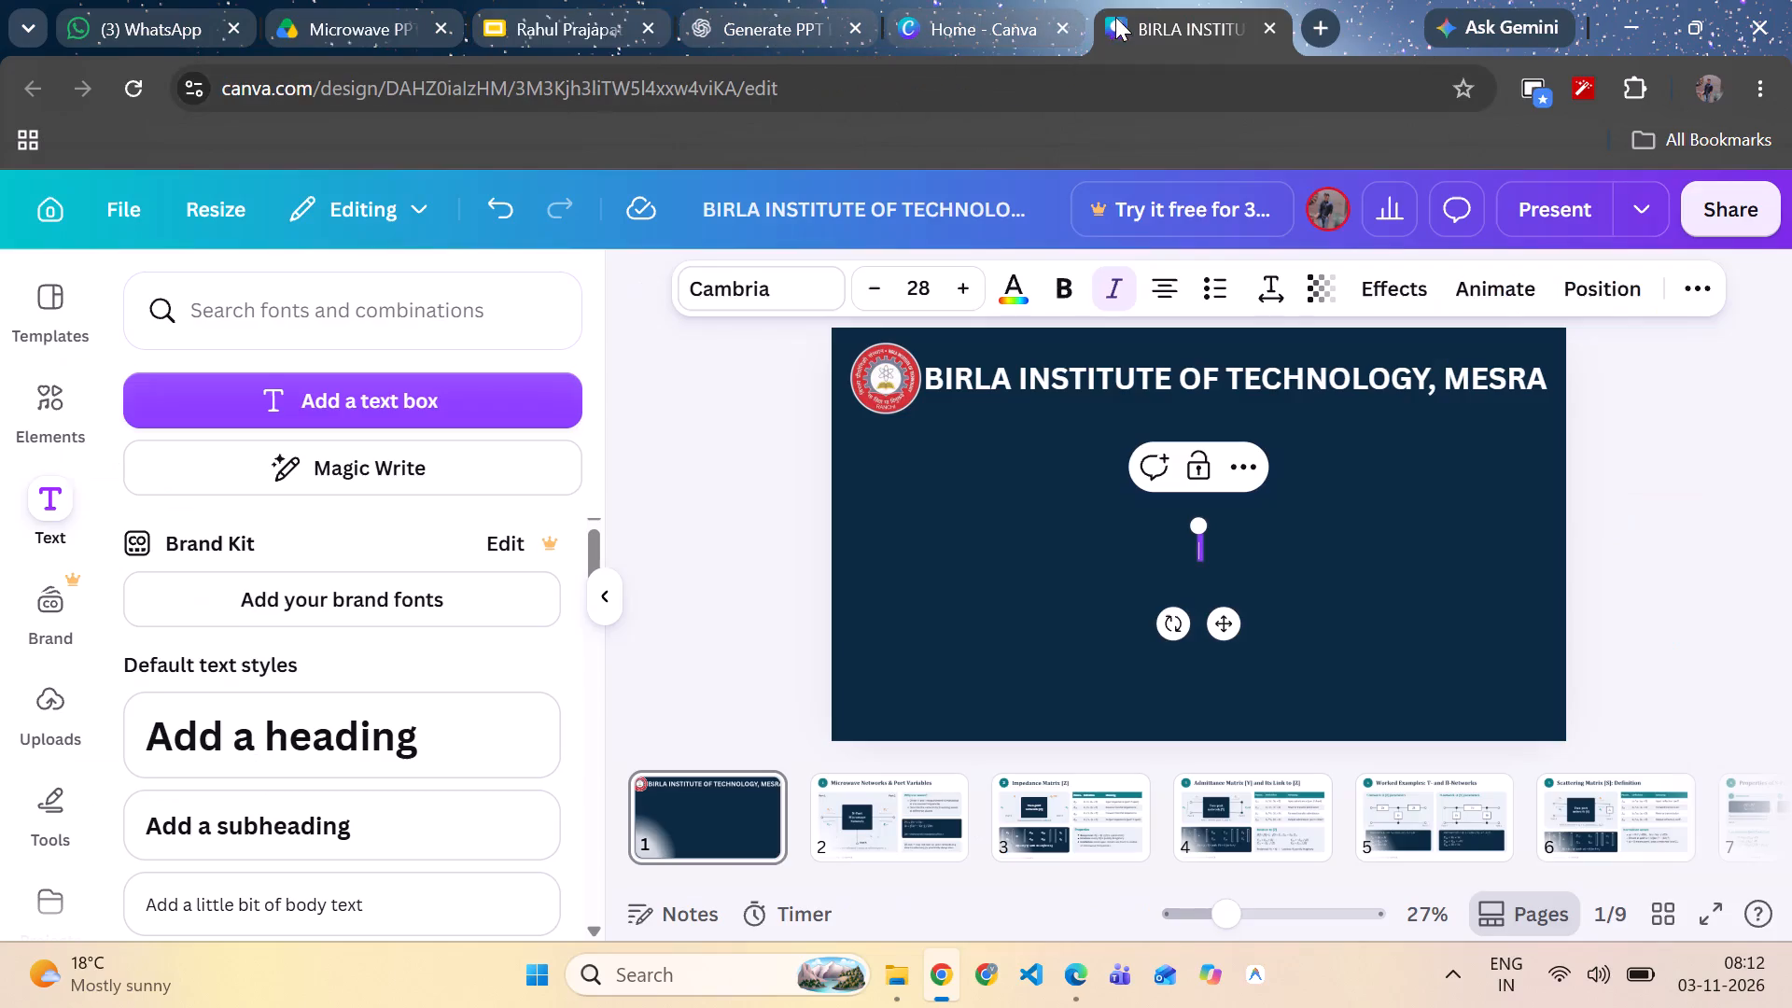
pyautogui.hotkey('ctrl', 'v')
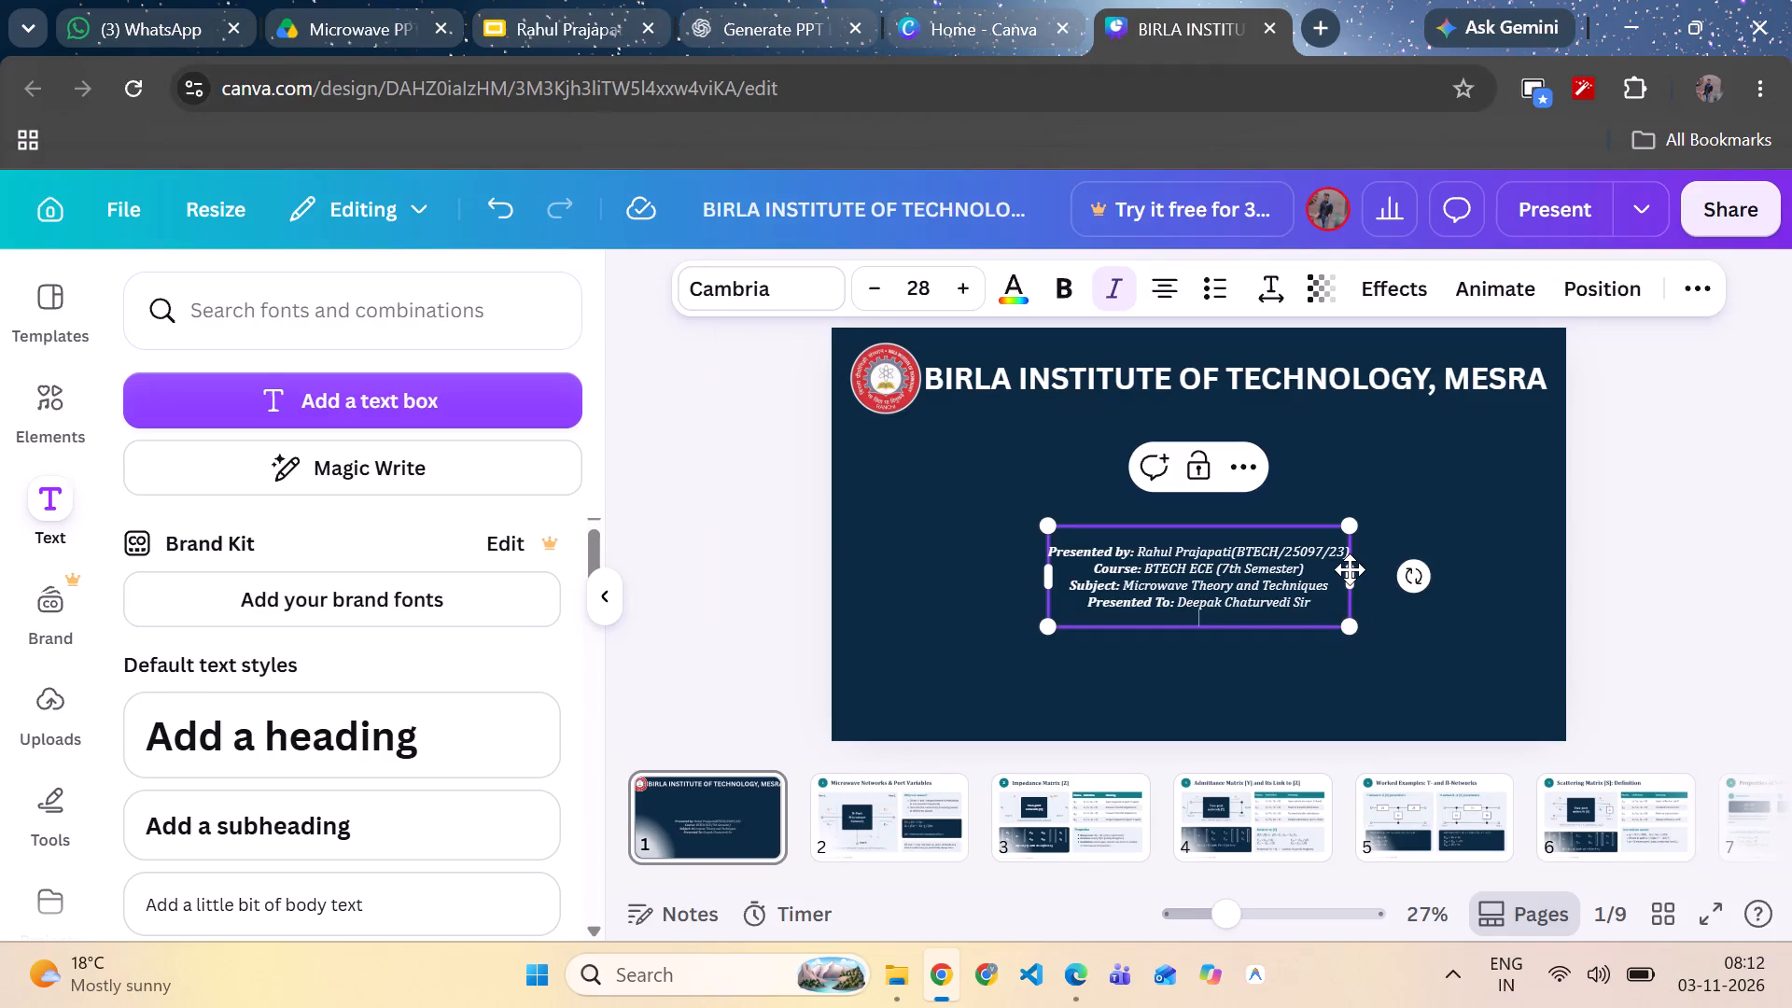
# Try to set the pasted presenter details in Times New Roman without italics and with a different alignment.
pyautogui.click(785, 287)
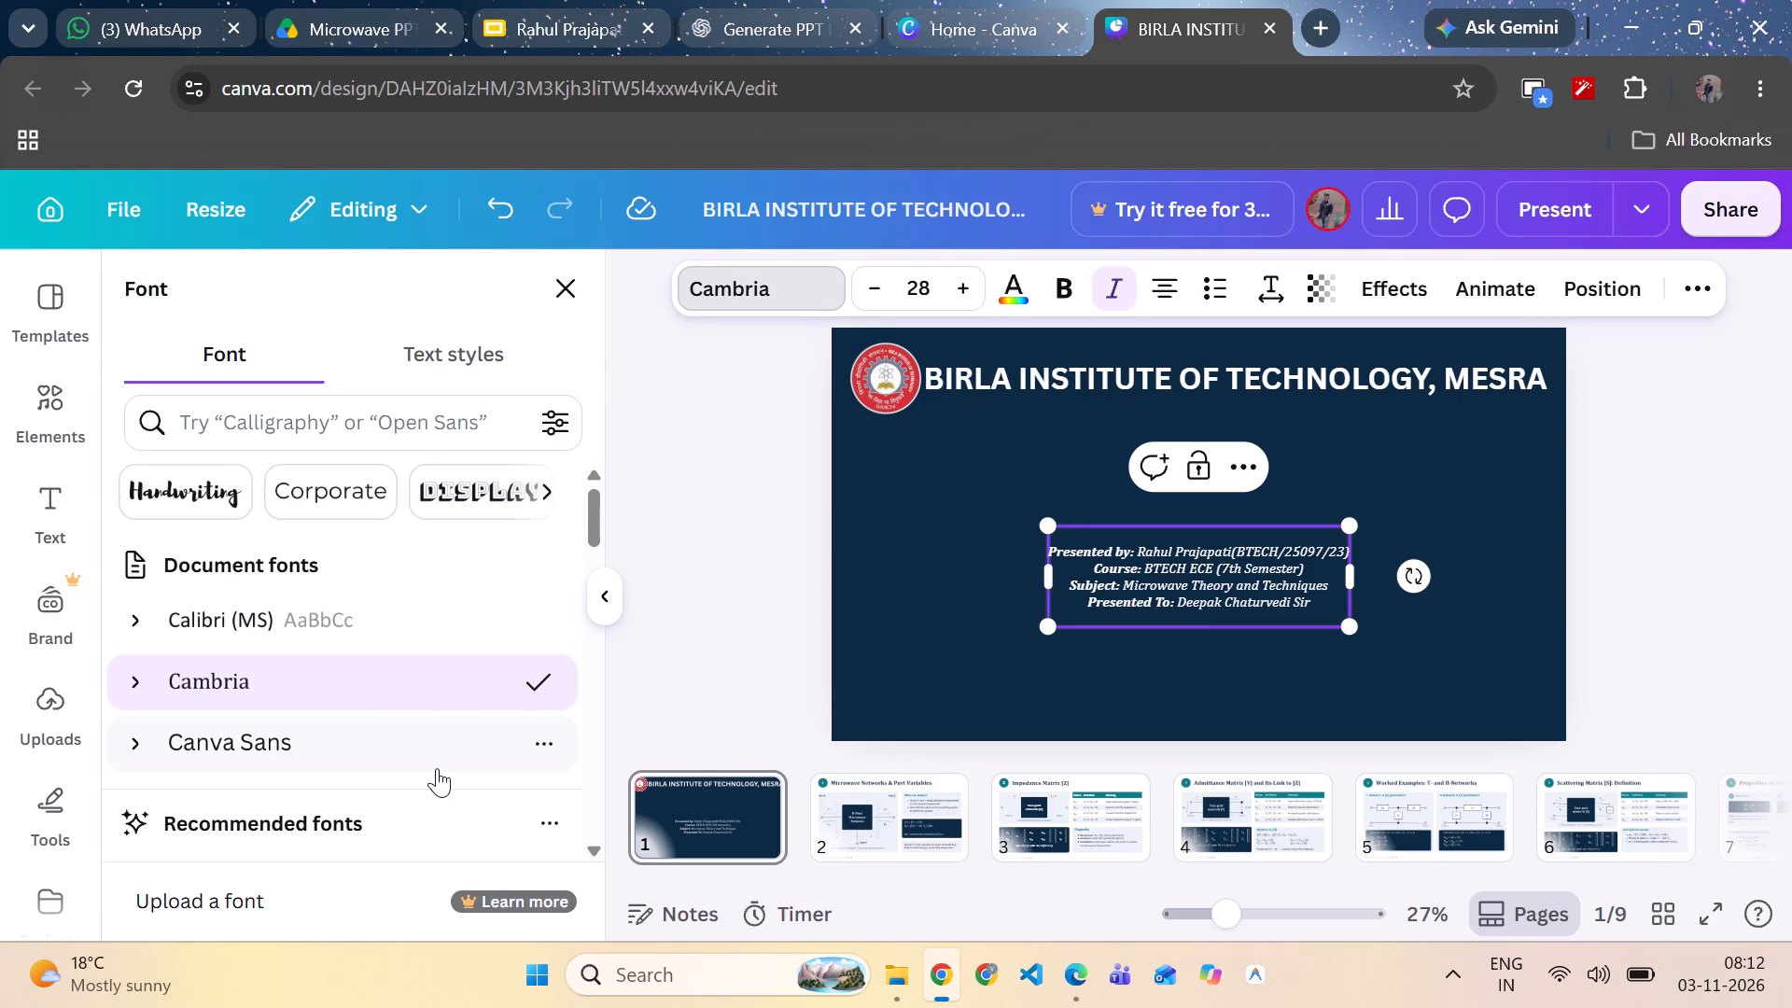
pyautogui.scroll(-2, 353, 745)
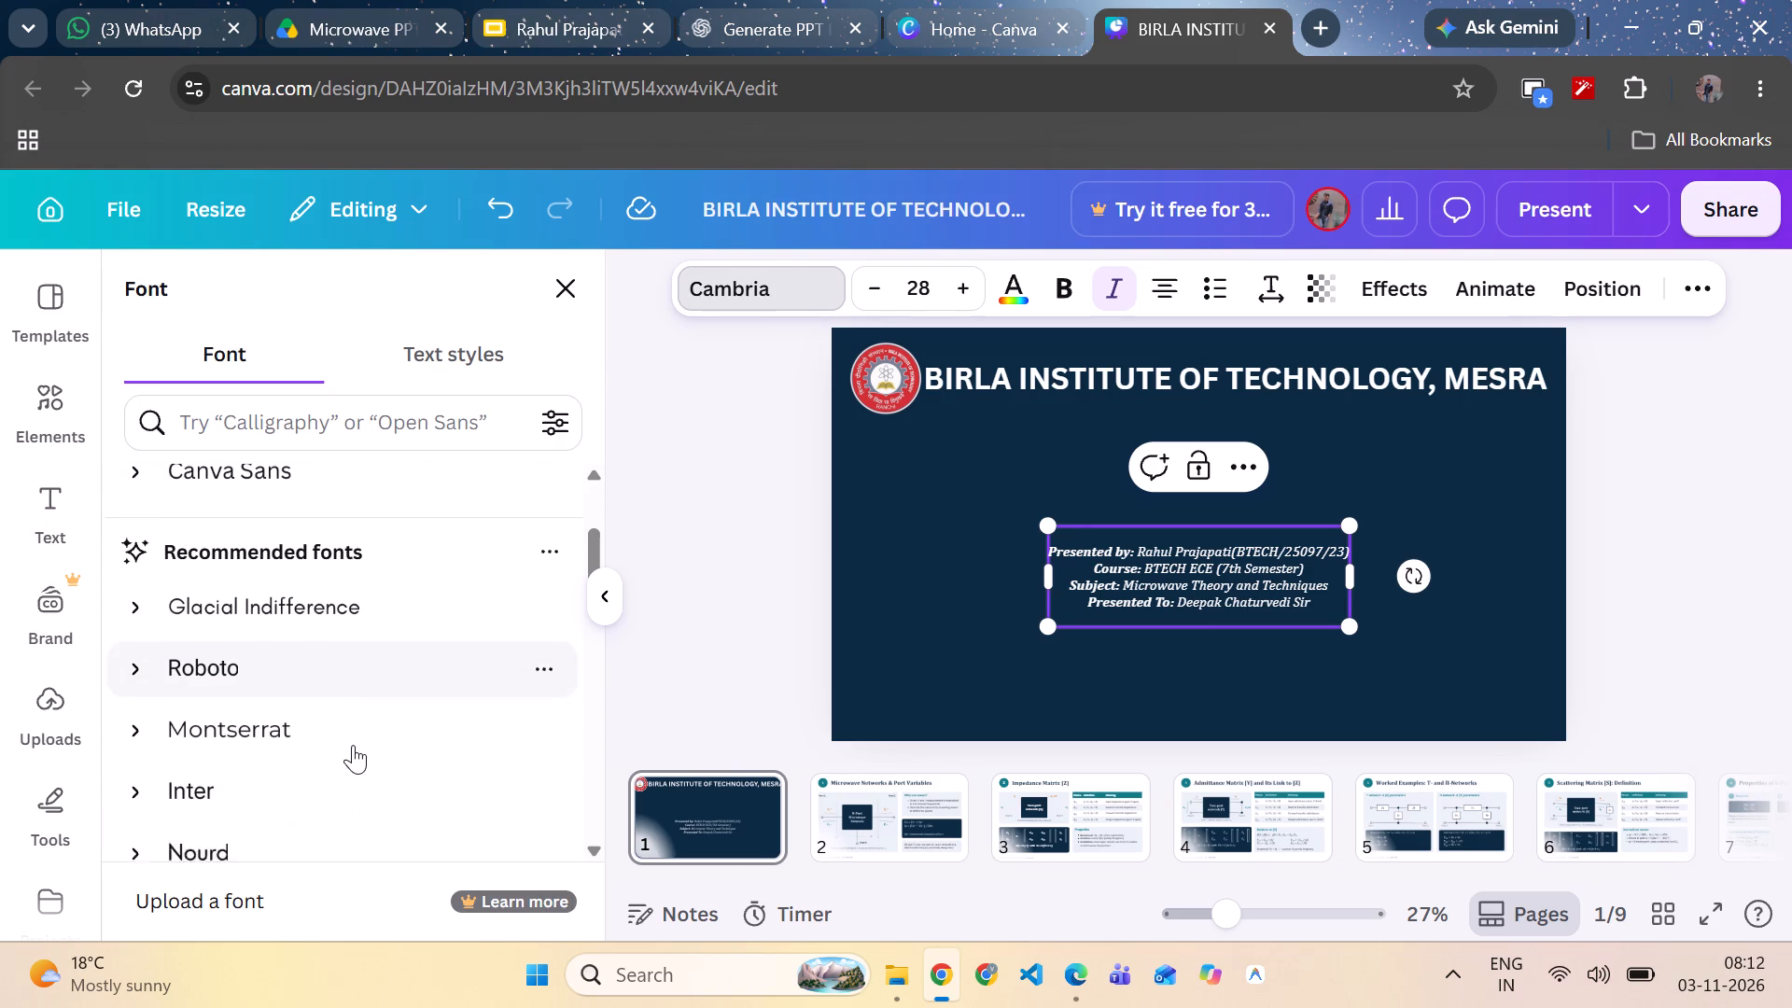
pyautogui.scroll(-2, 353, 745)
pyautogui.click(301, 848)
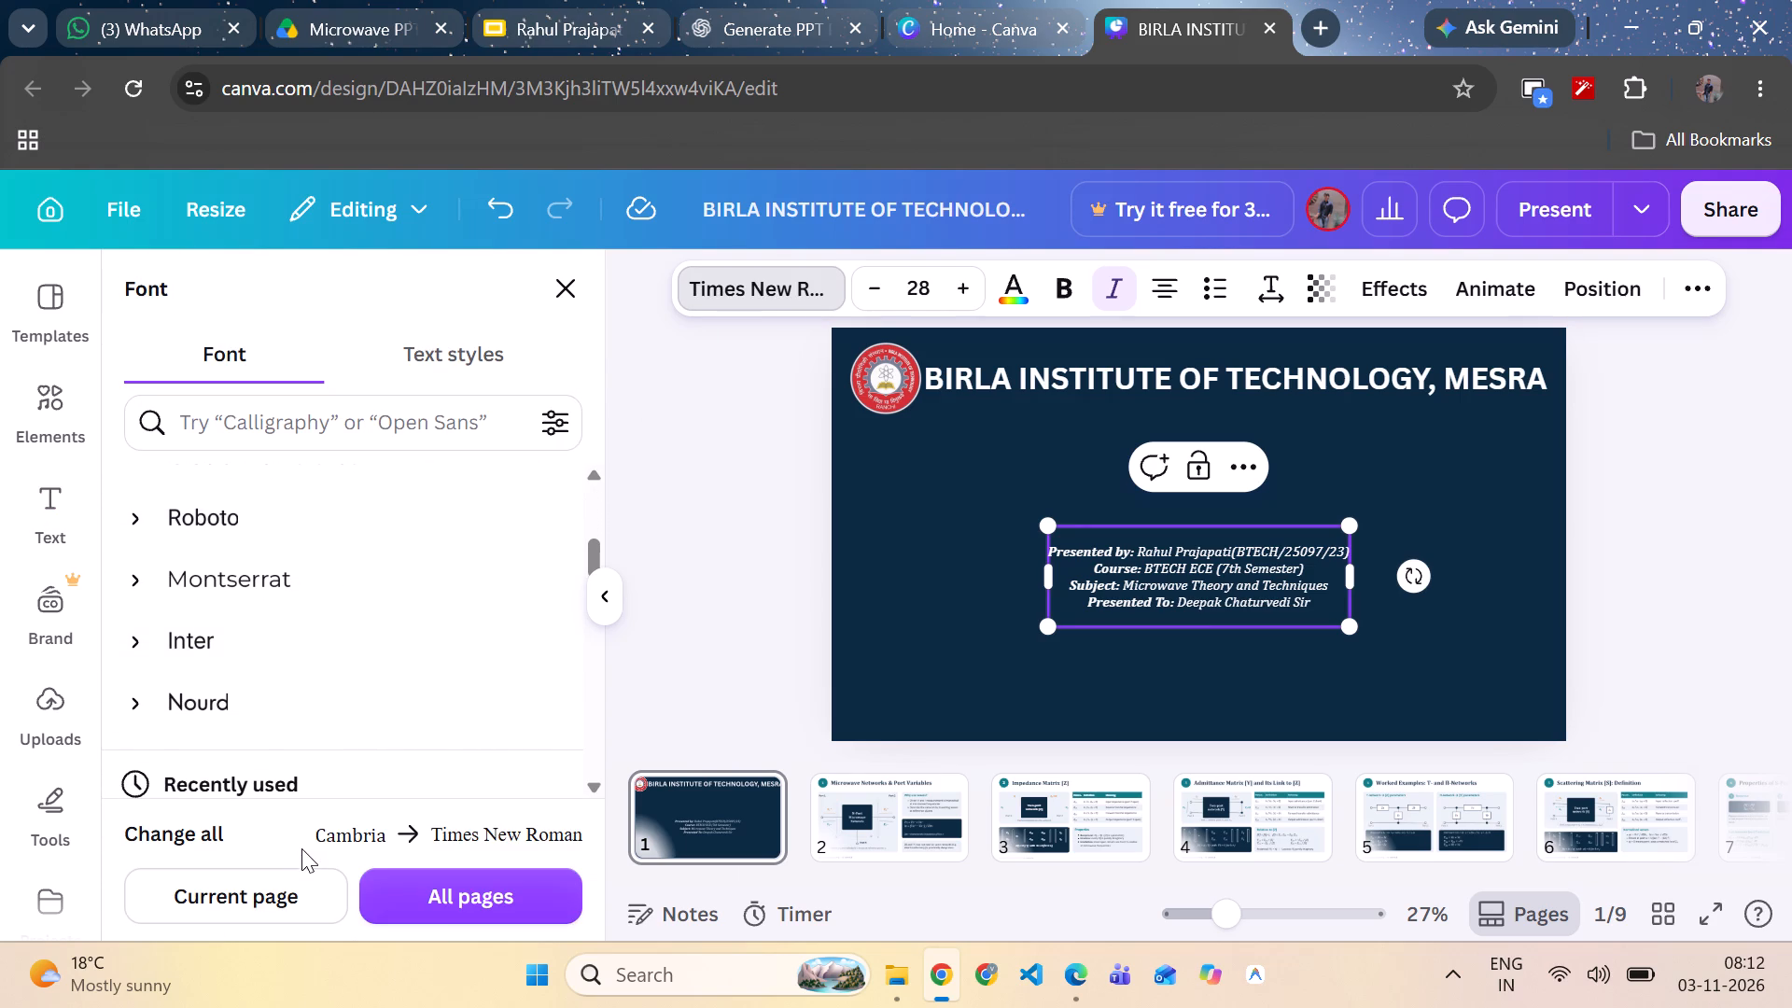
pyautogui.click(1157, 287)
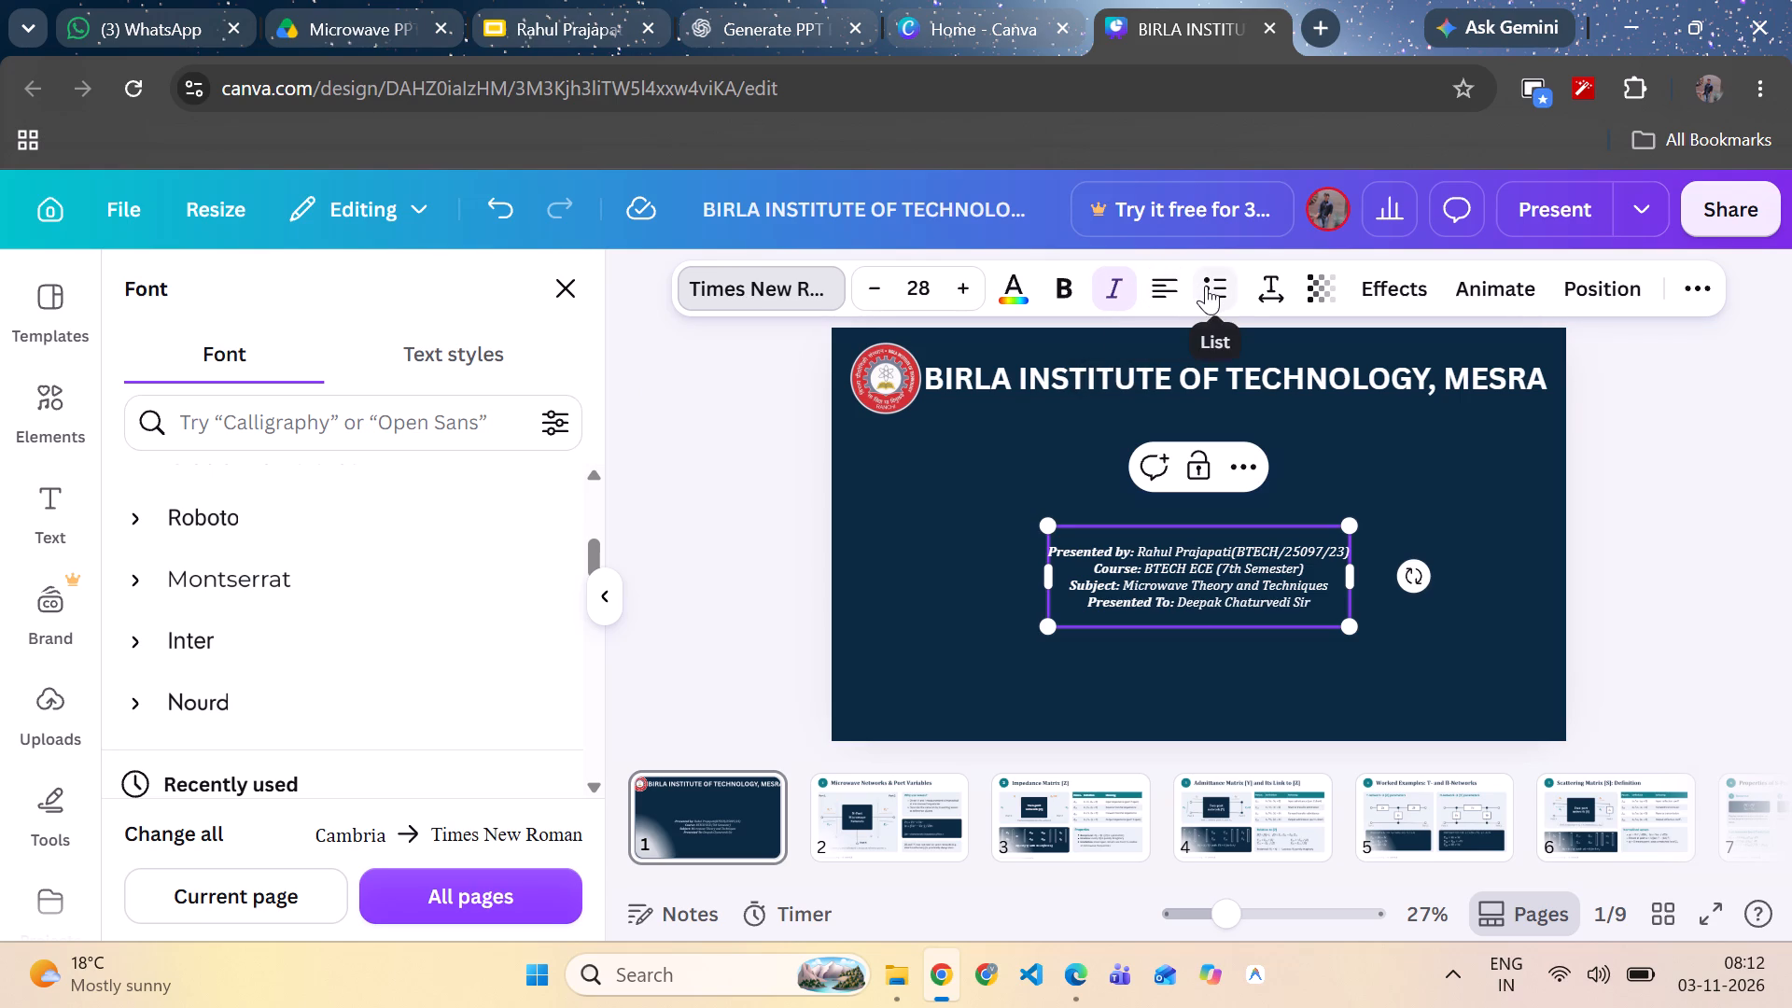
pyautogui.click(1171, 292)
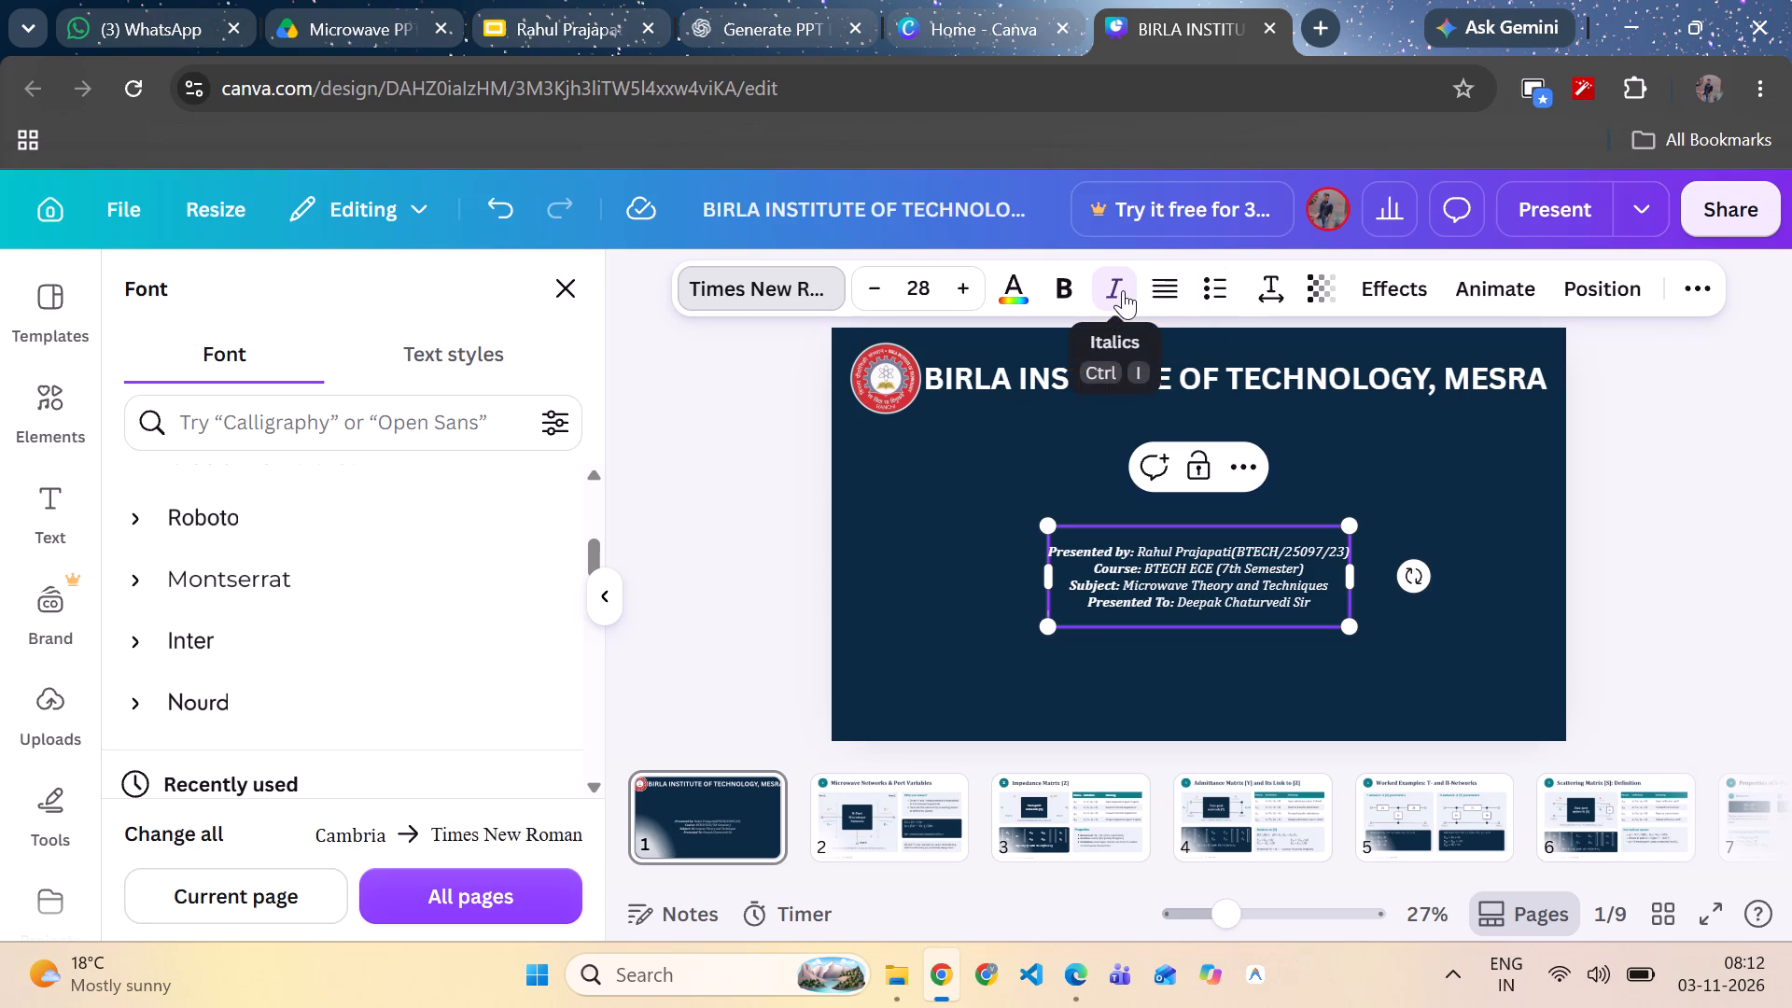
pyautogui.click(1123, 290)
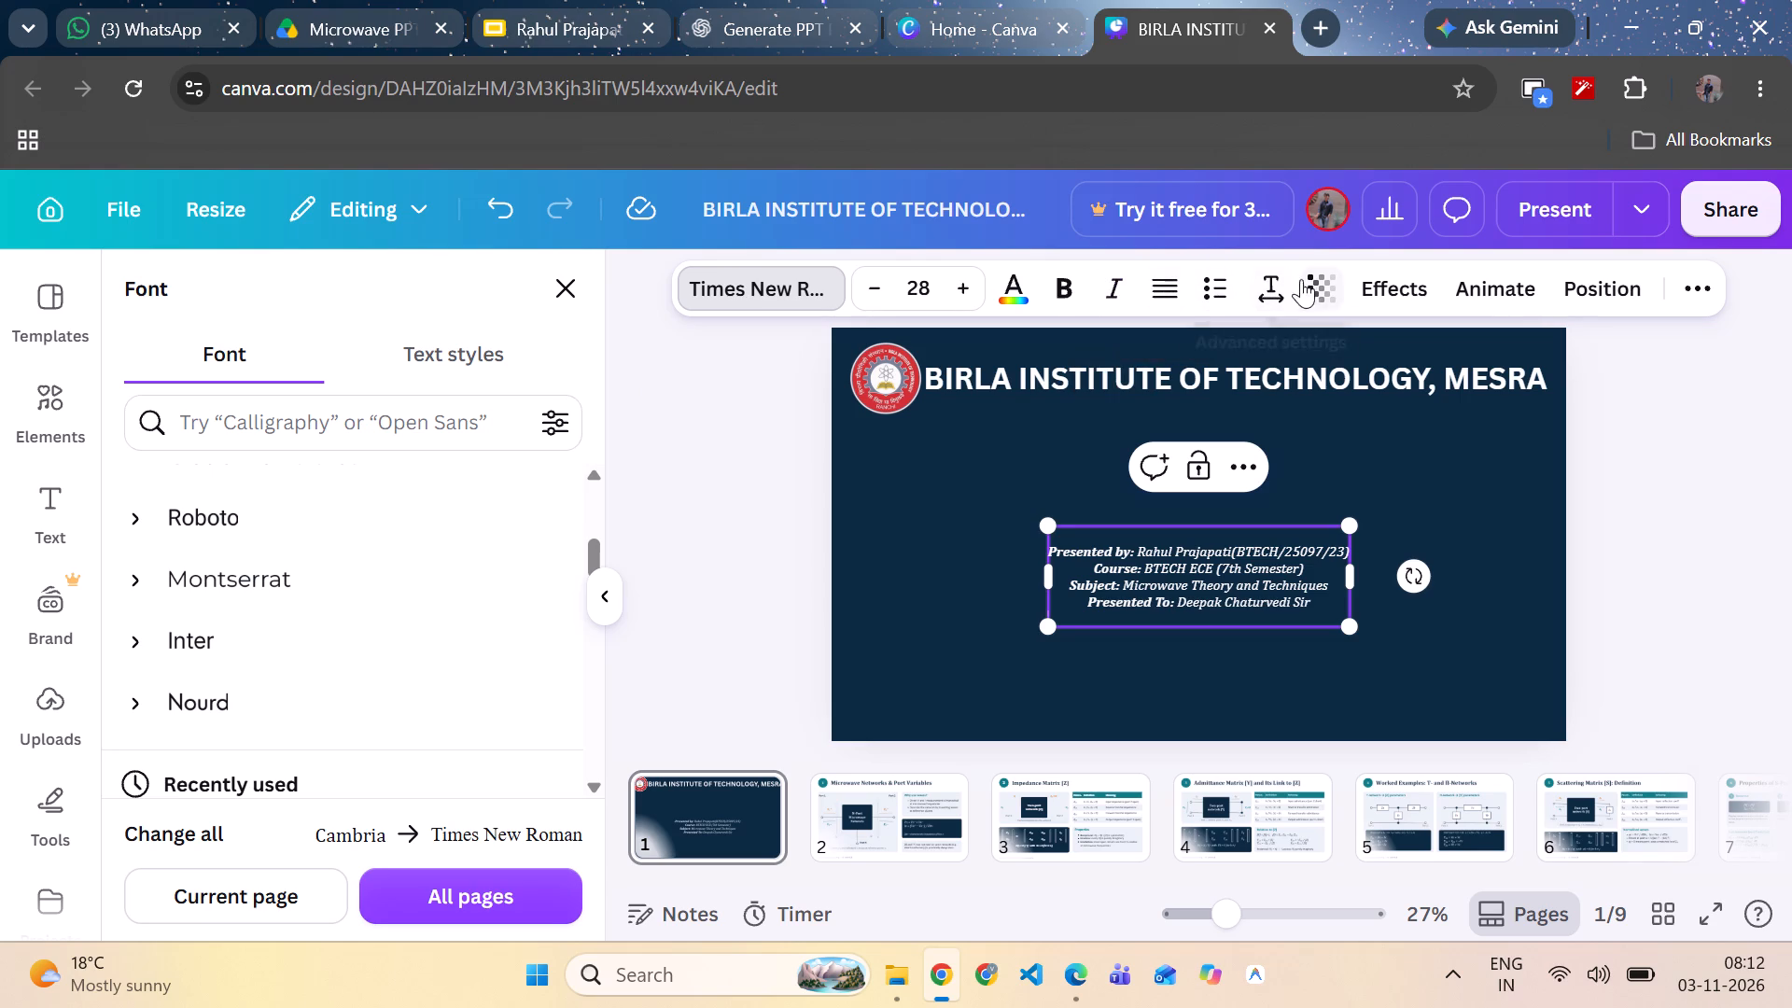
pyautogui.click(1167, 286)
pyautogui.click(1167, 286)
# Left-align all four lines of the presenter details and remove their italics.
pyautogui.click(1217, 601)
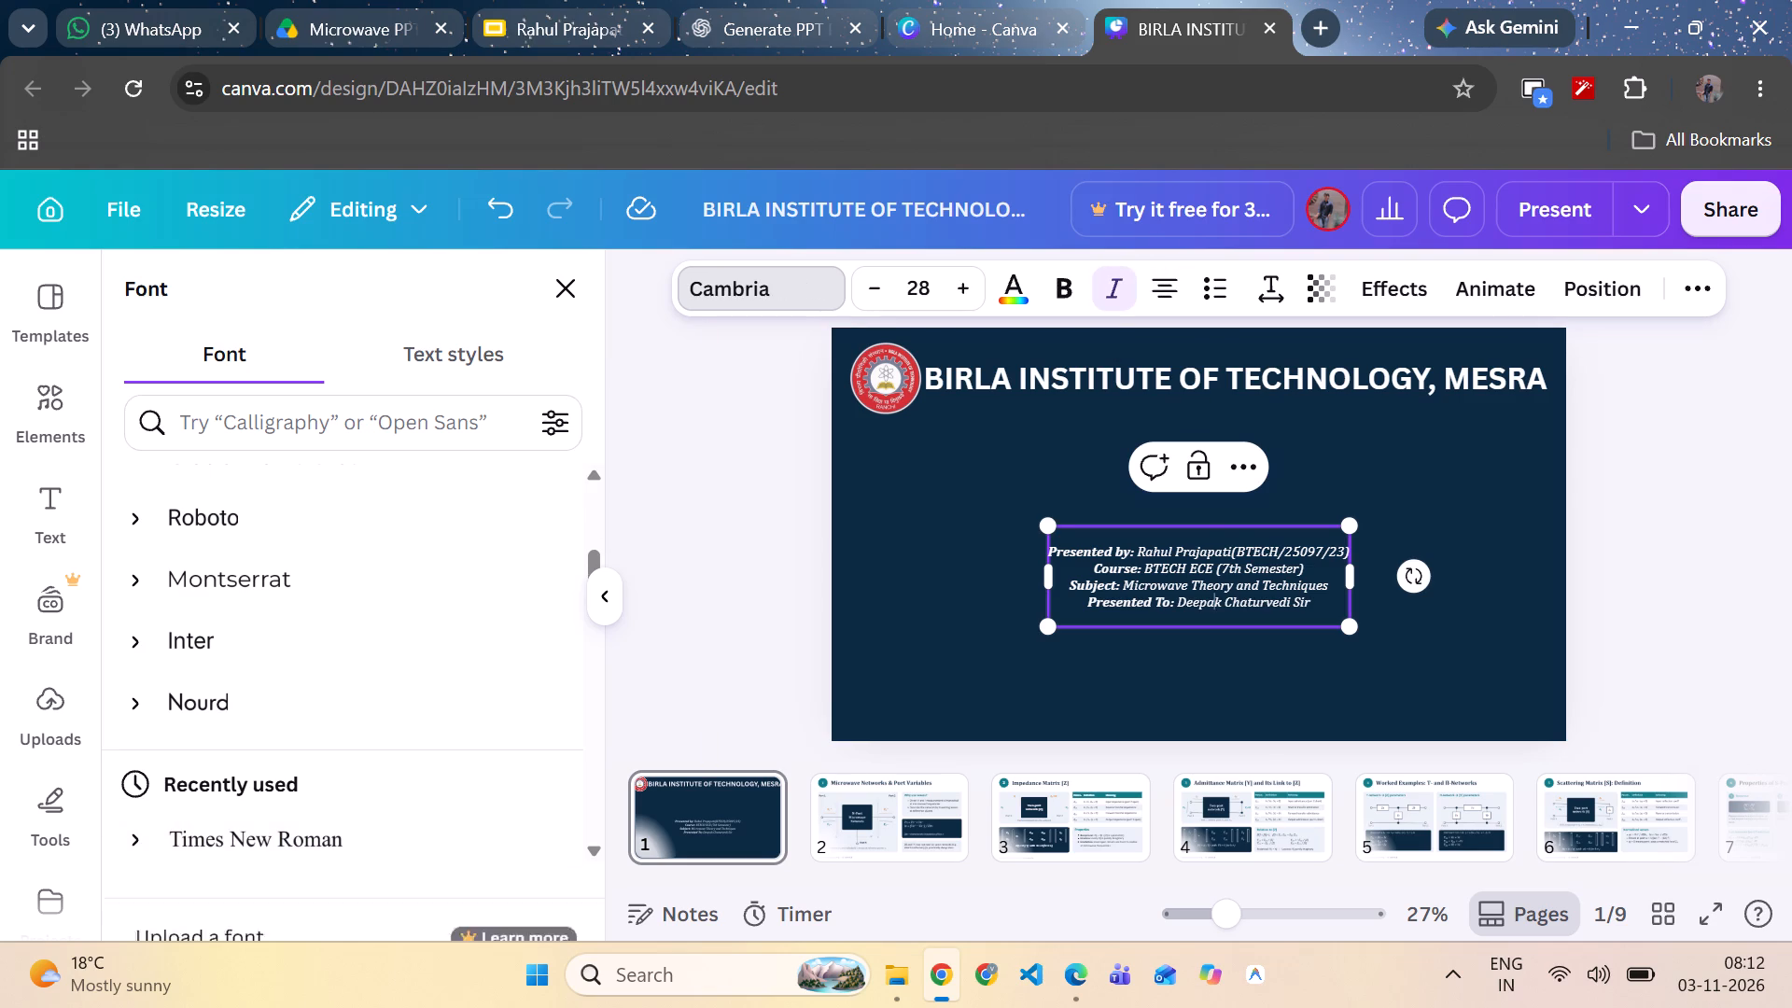
pyautogui.moveTo(1316, 601); pyautogui.dragTo(1059, 520)
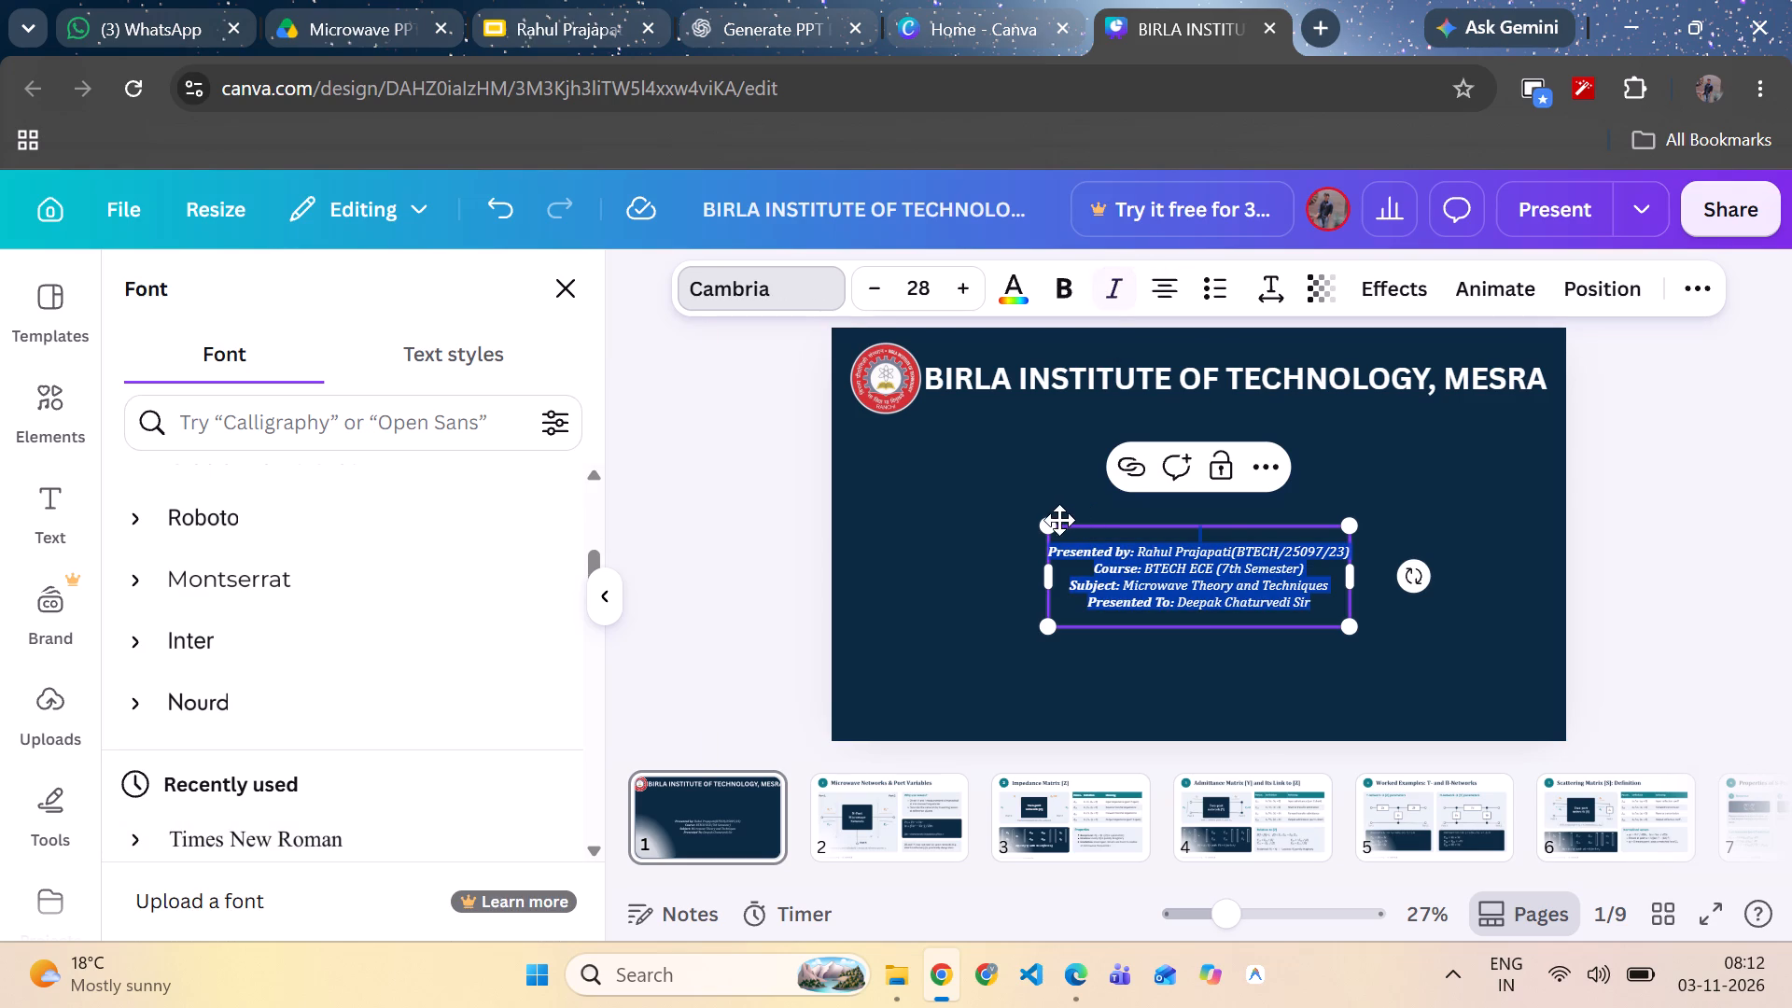
pyautogui.click(1114, 275)
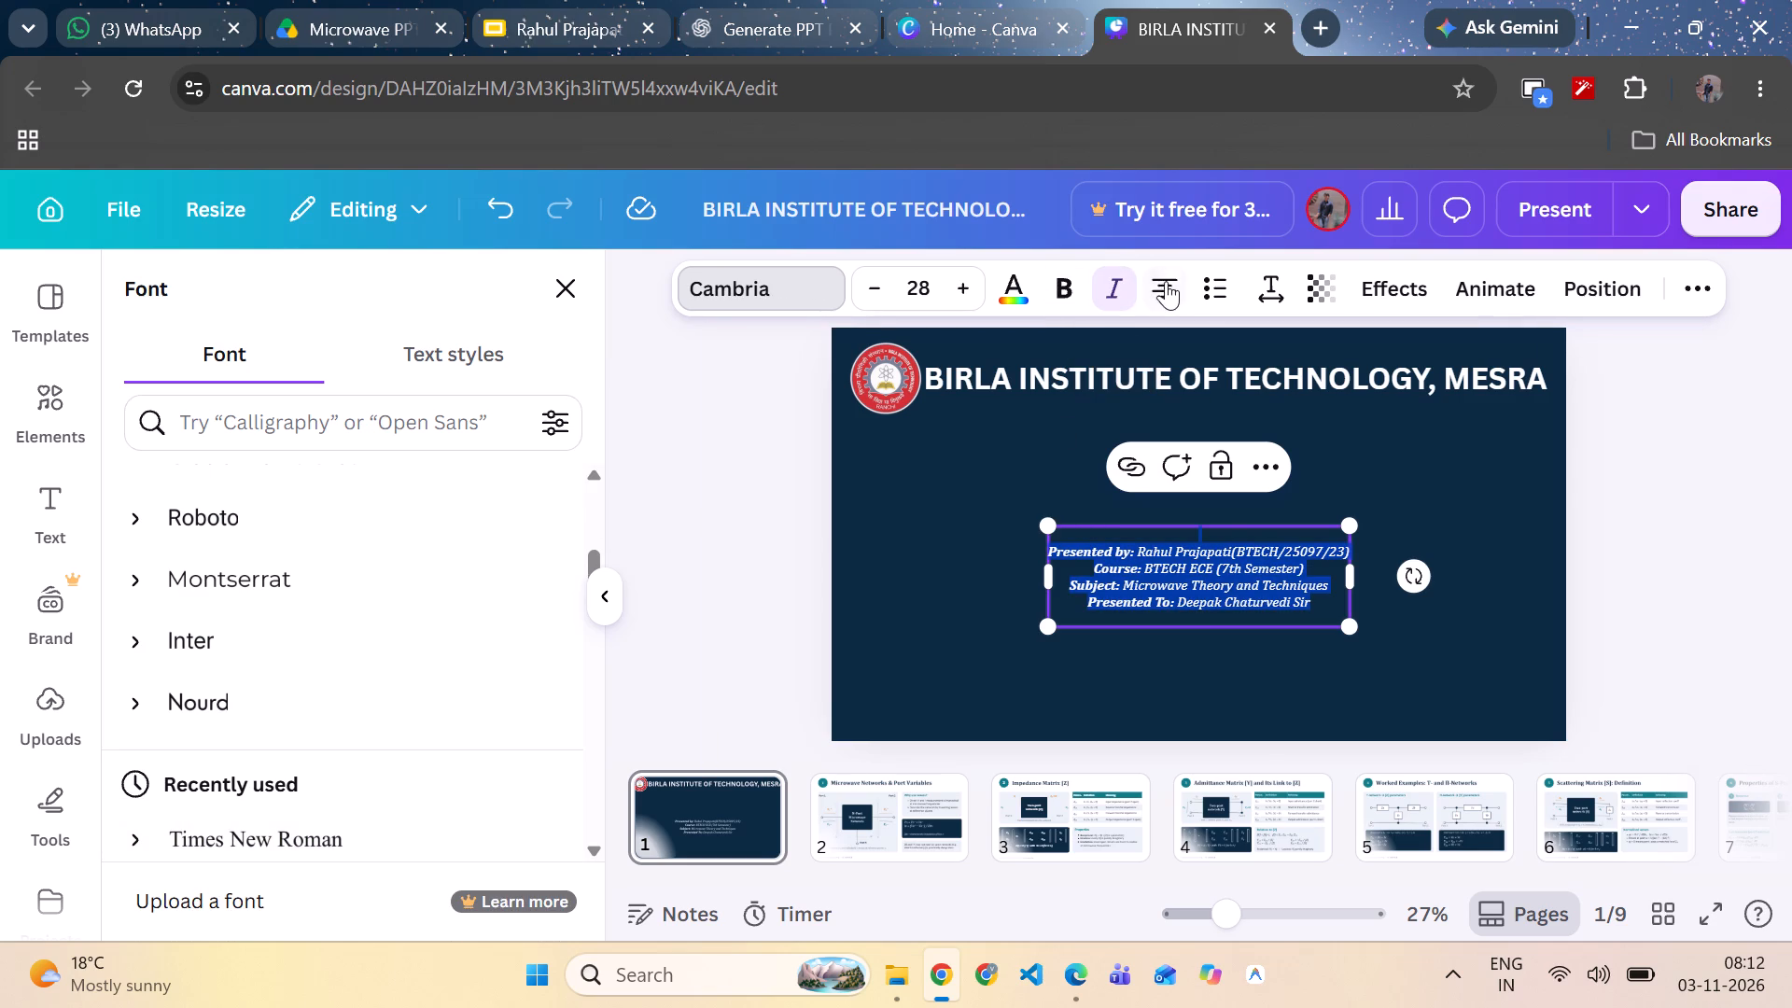
pyautogui.click(1172, 280)
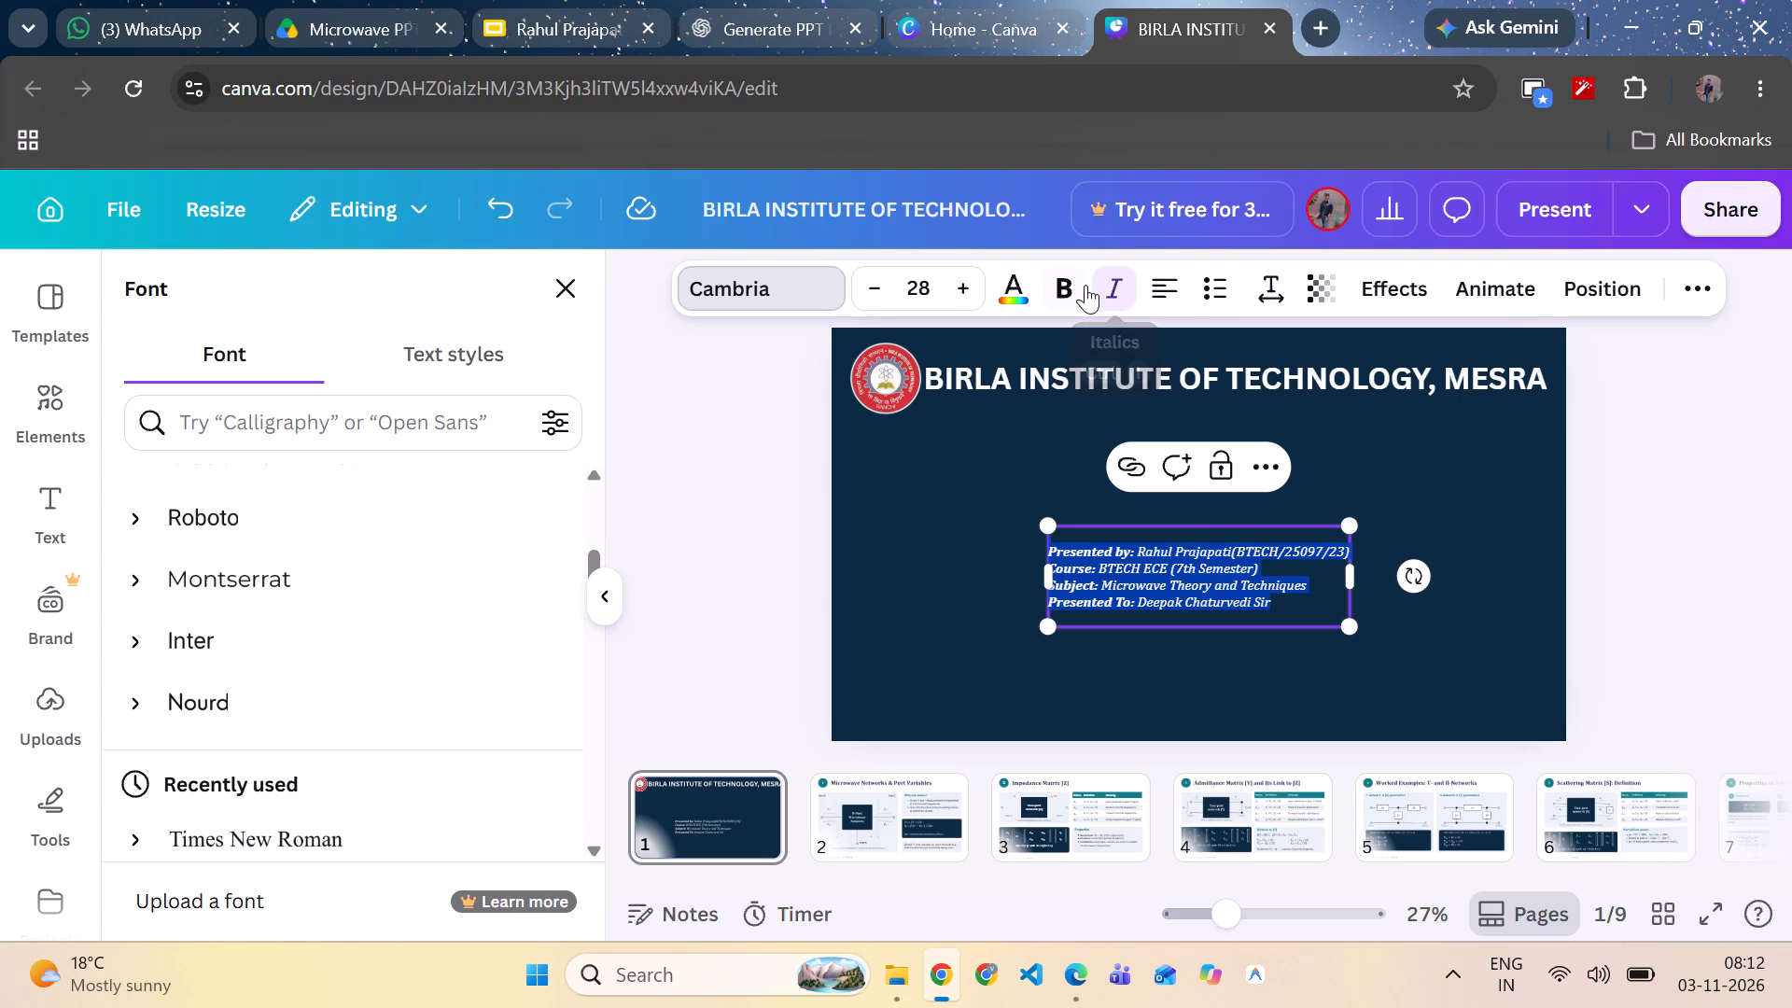
pyautogui.click(1115, 284)
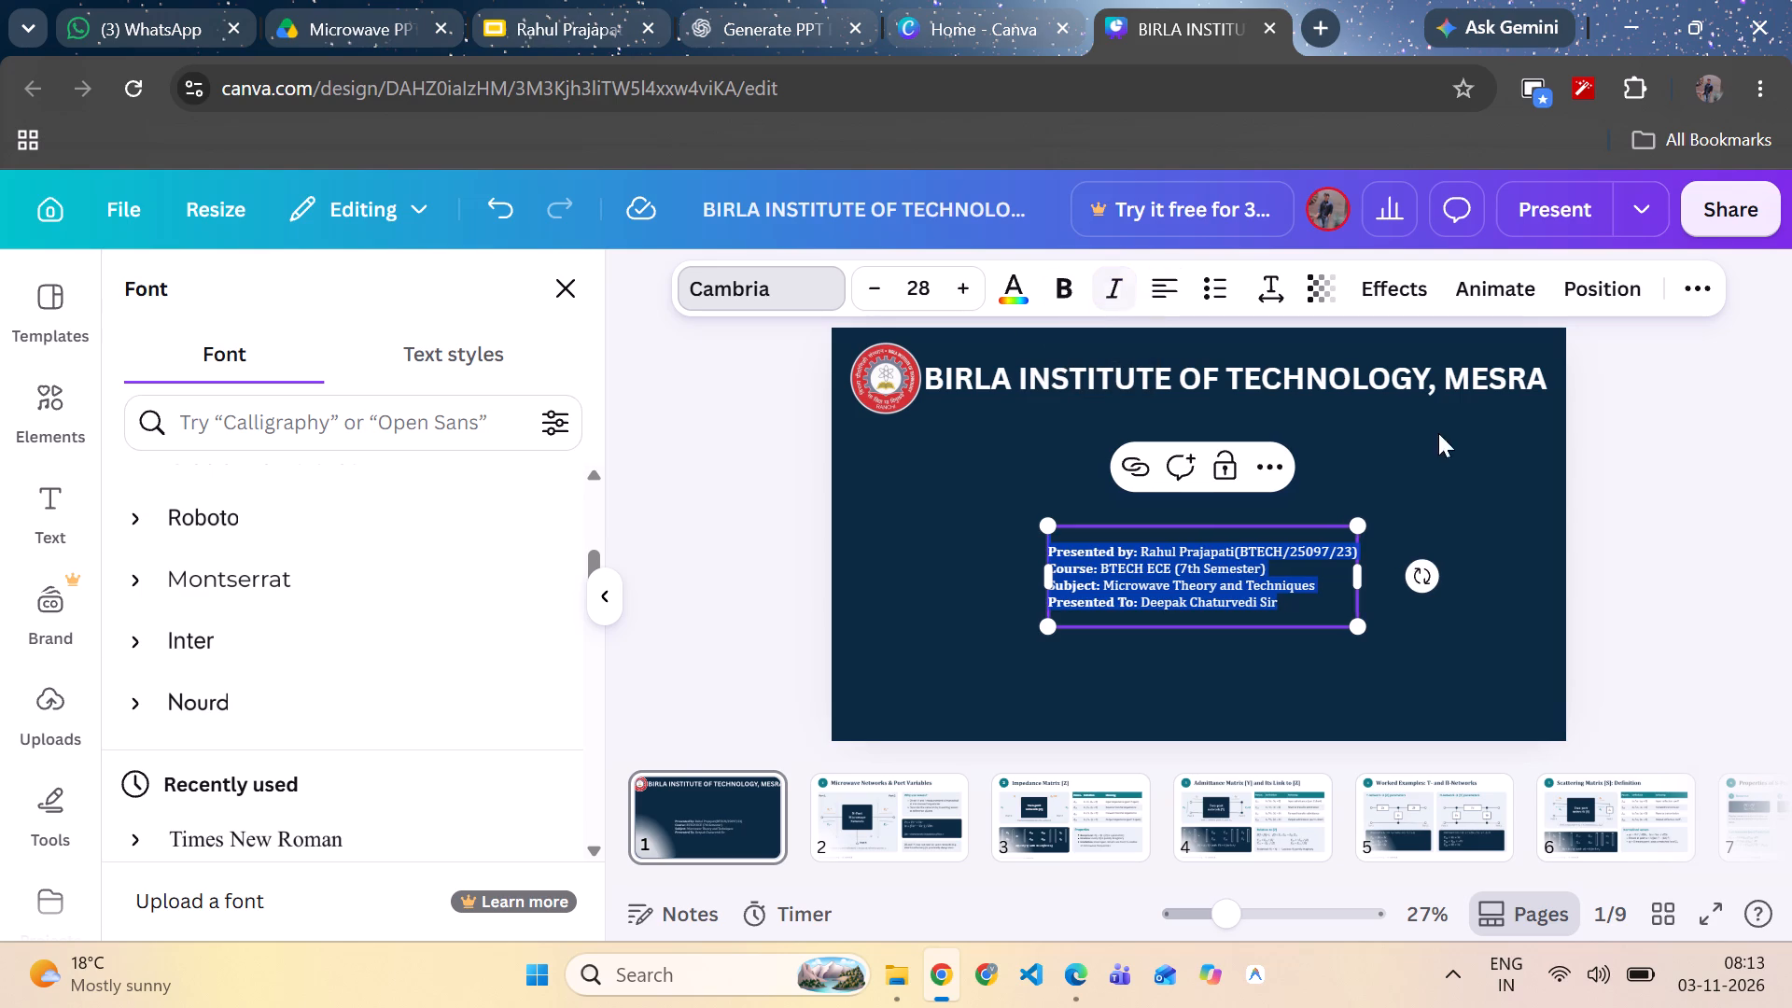
pyautogui.click(1759, 381)
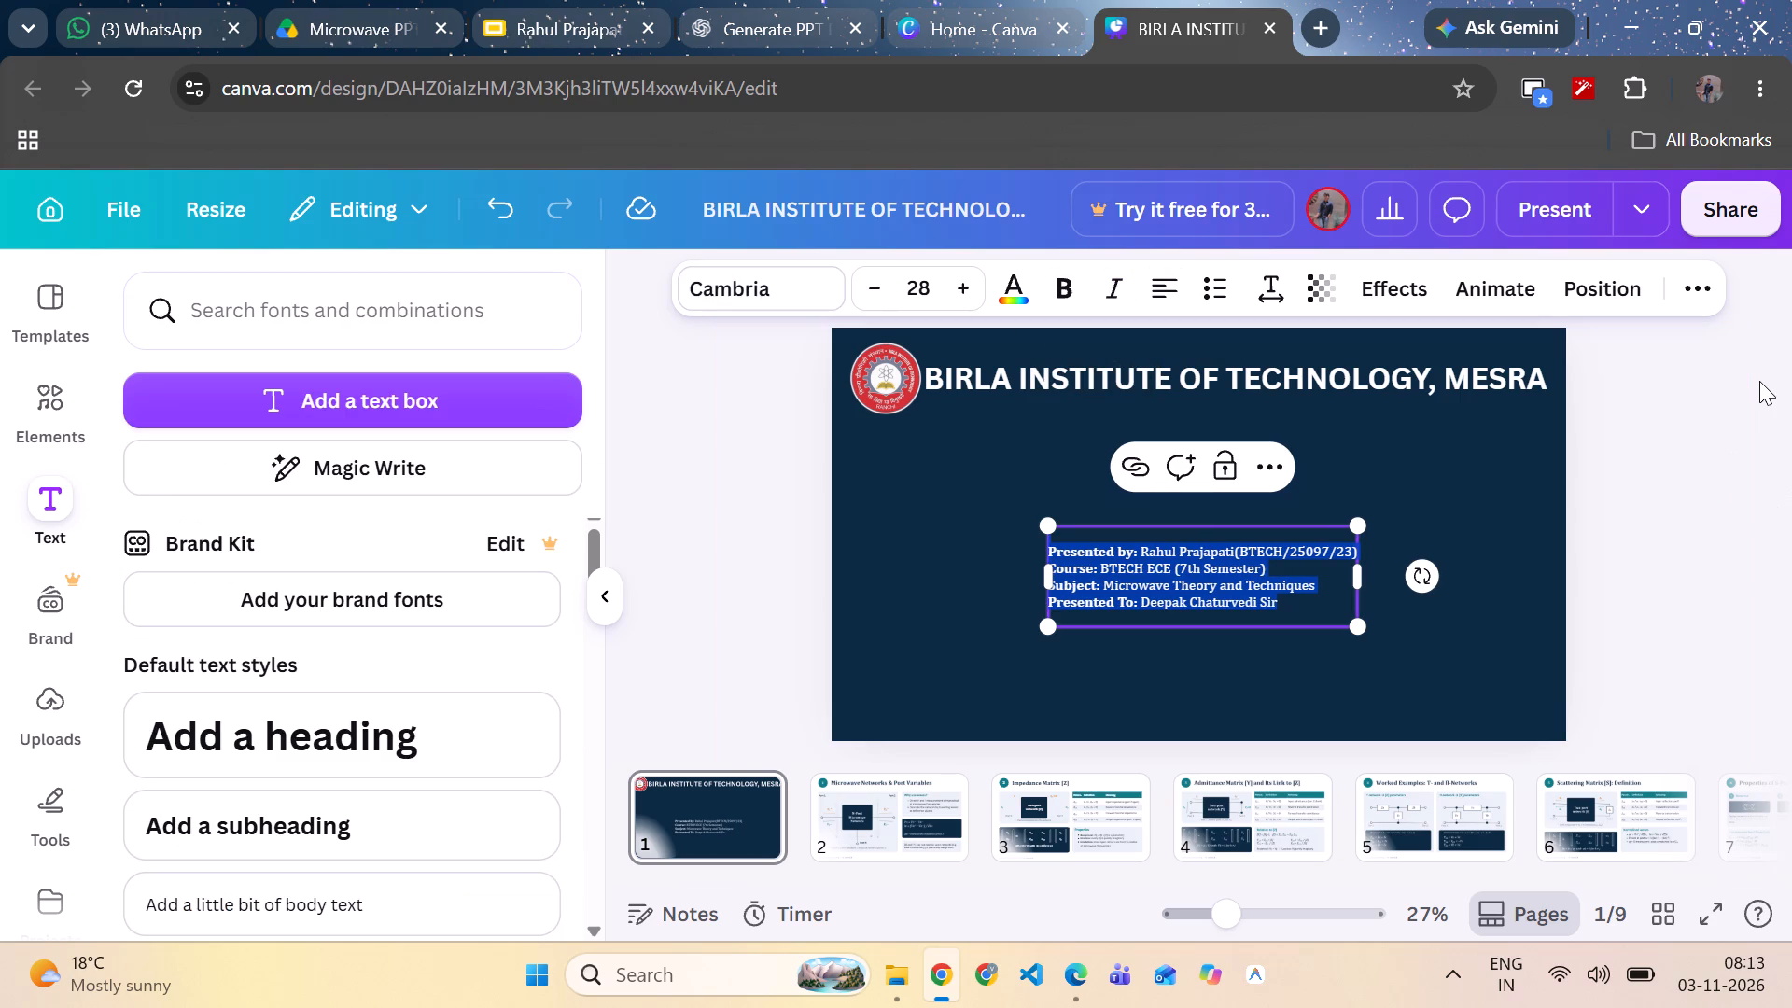
pyautogui.click(659, 423)
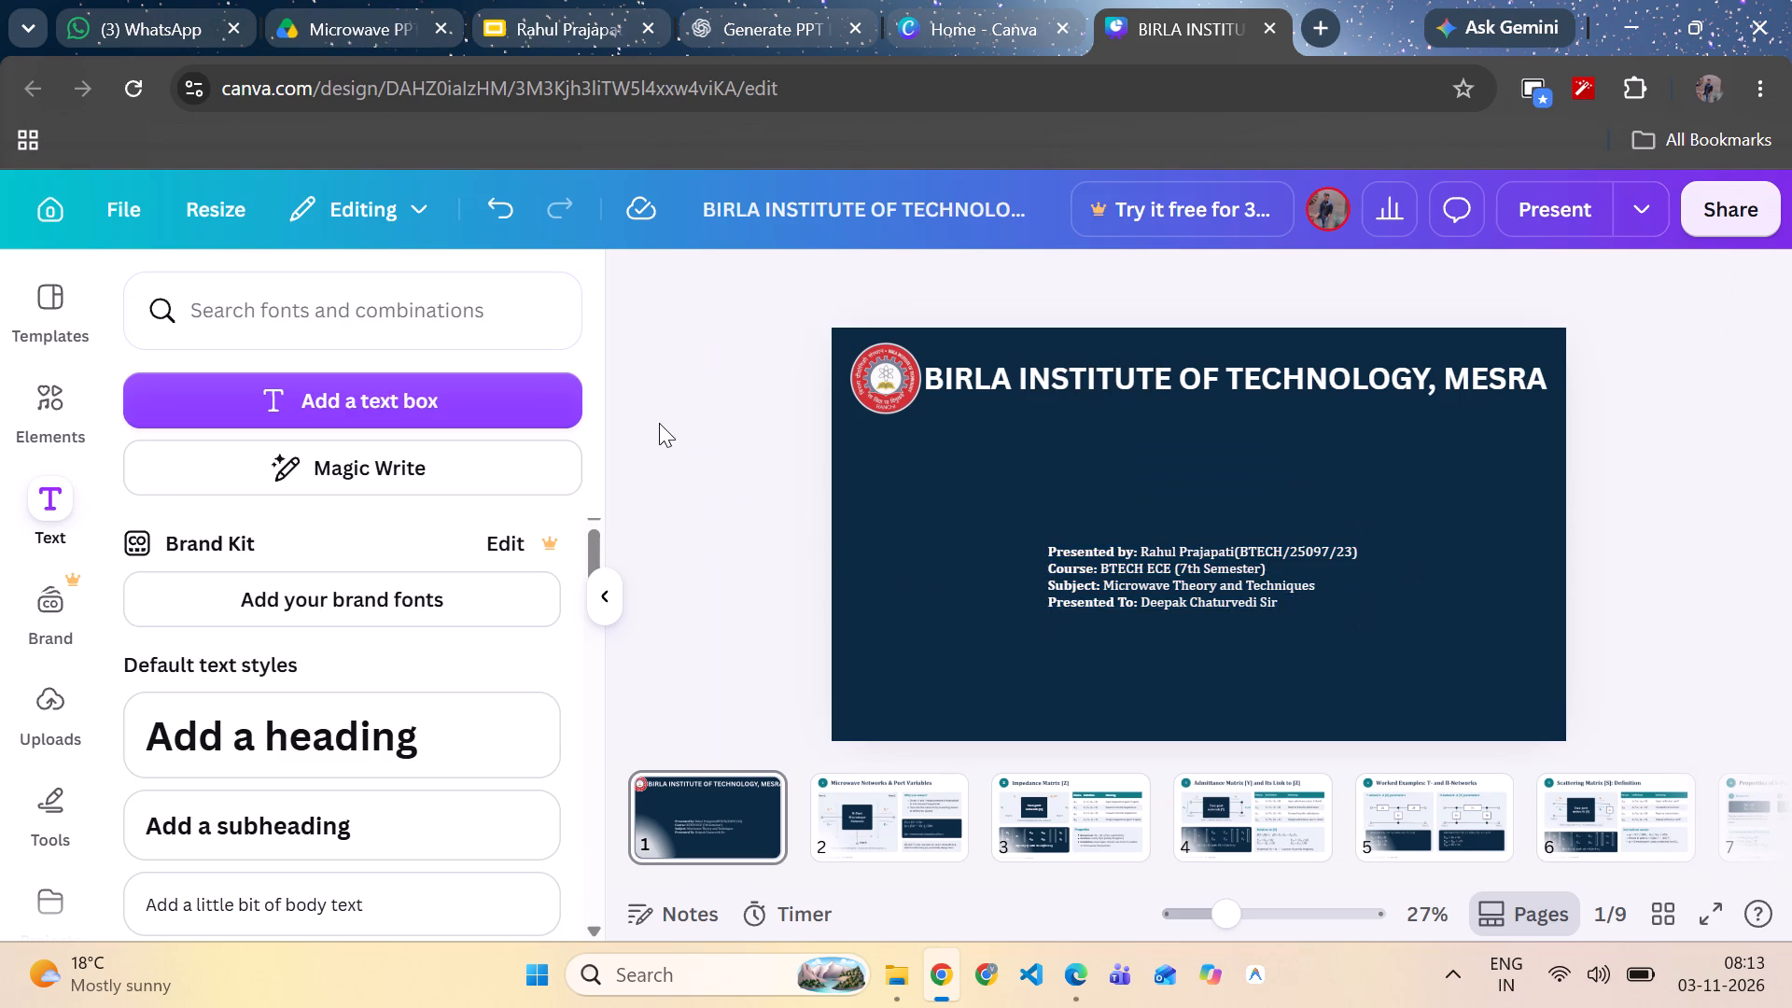
# Move the presenter details lower on the title page and enlarge the text box to a font size of 32.5.
pyautogui.moveTo(1197, 603); pyautogui.dragTo(1183, 644)
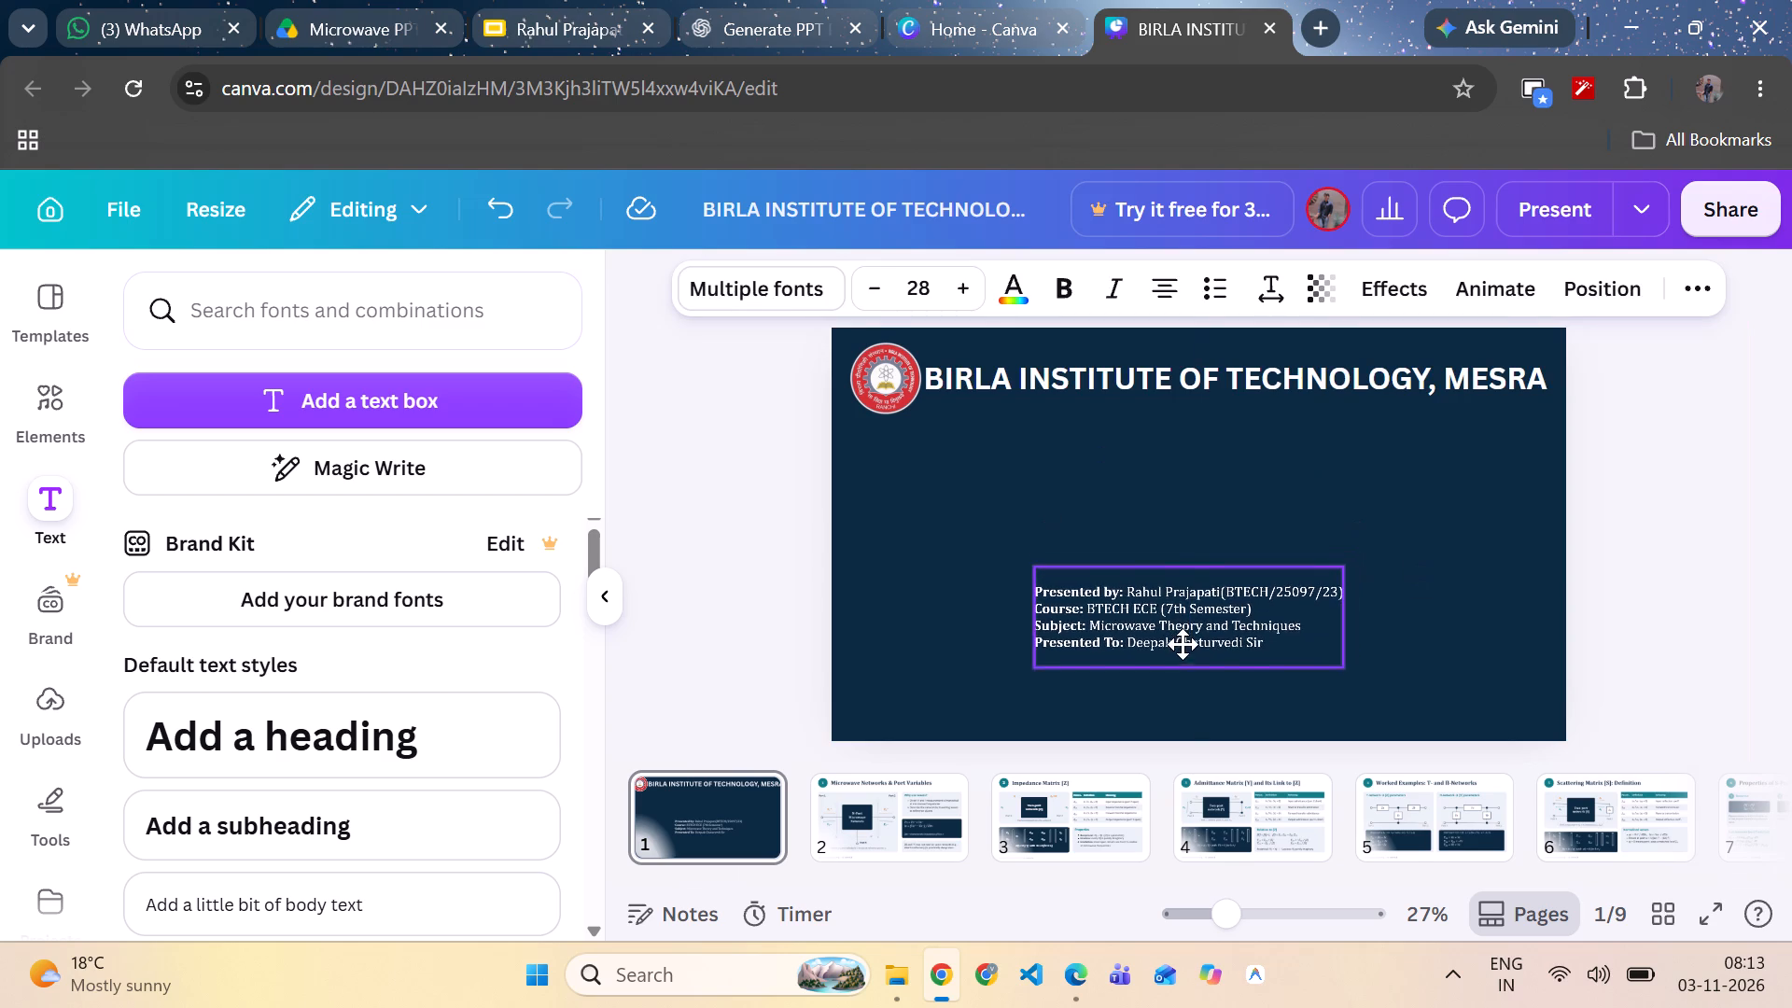
pyautogui.moveTo(1183, 644); pyautogui.dragTo(1194, 667)
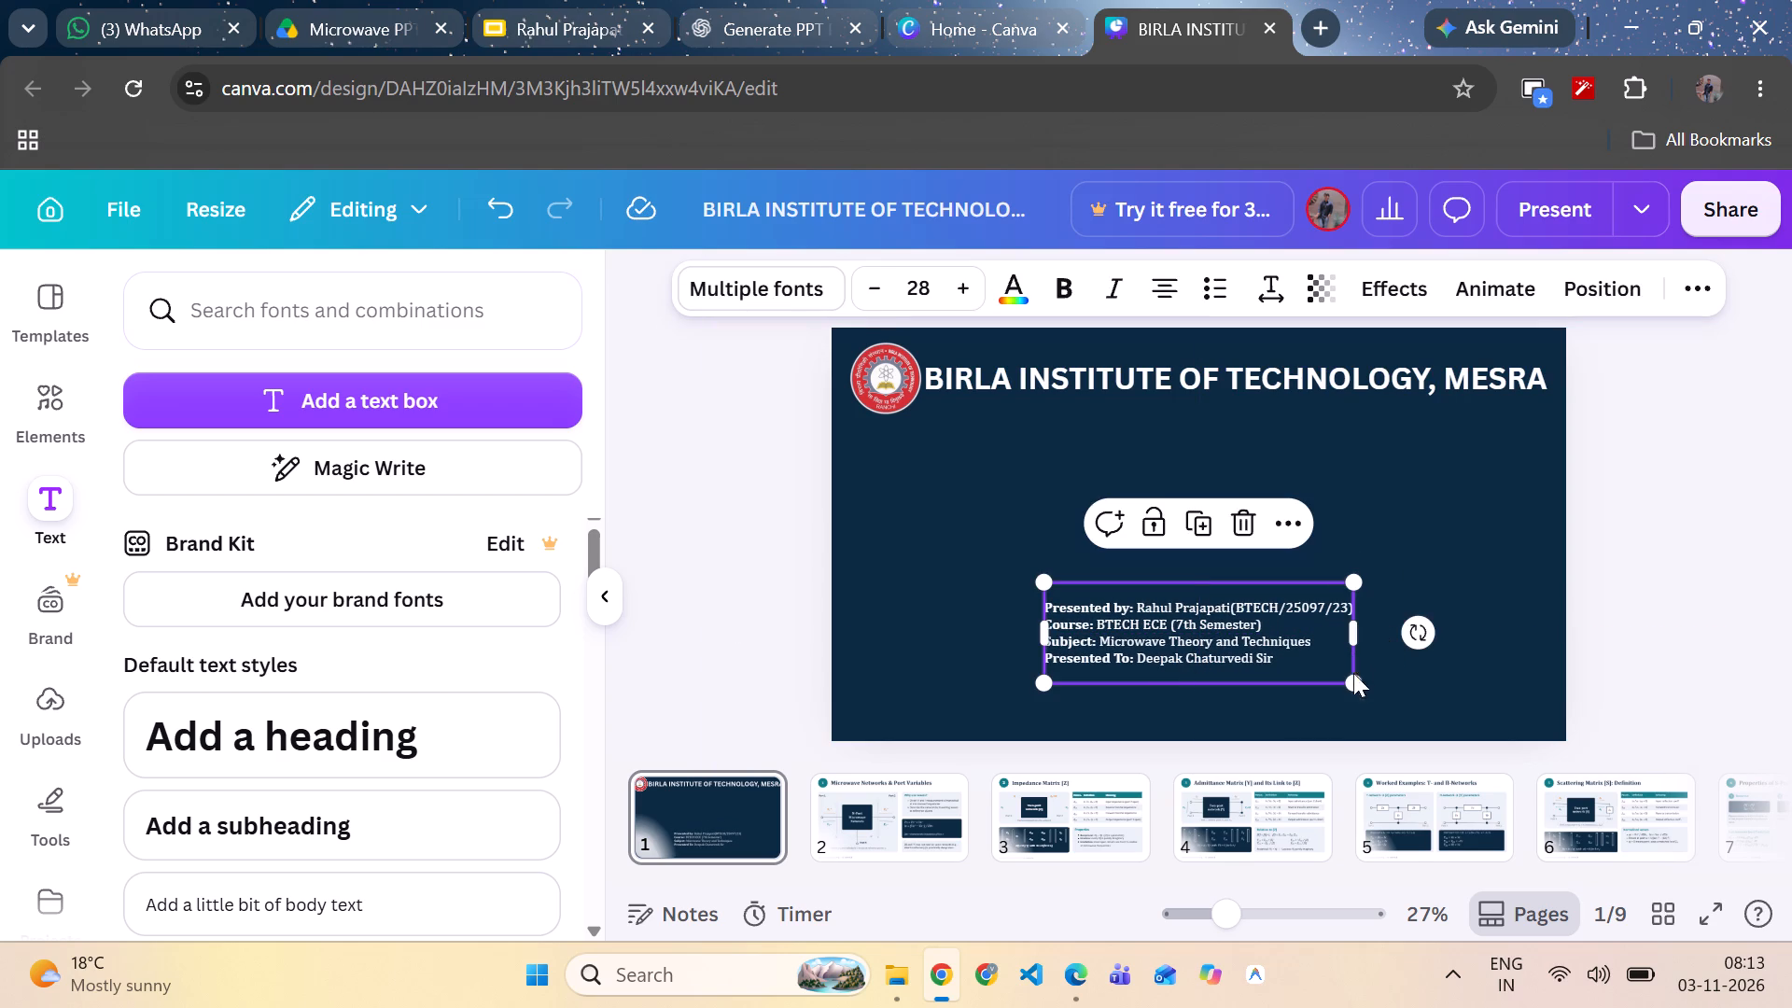
pyautogui.moveTo(1352, 679); pyautogui.dragTo(1386, 744)
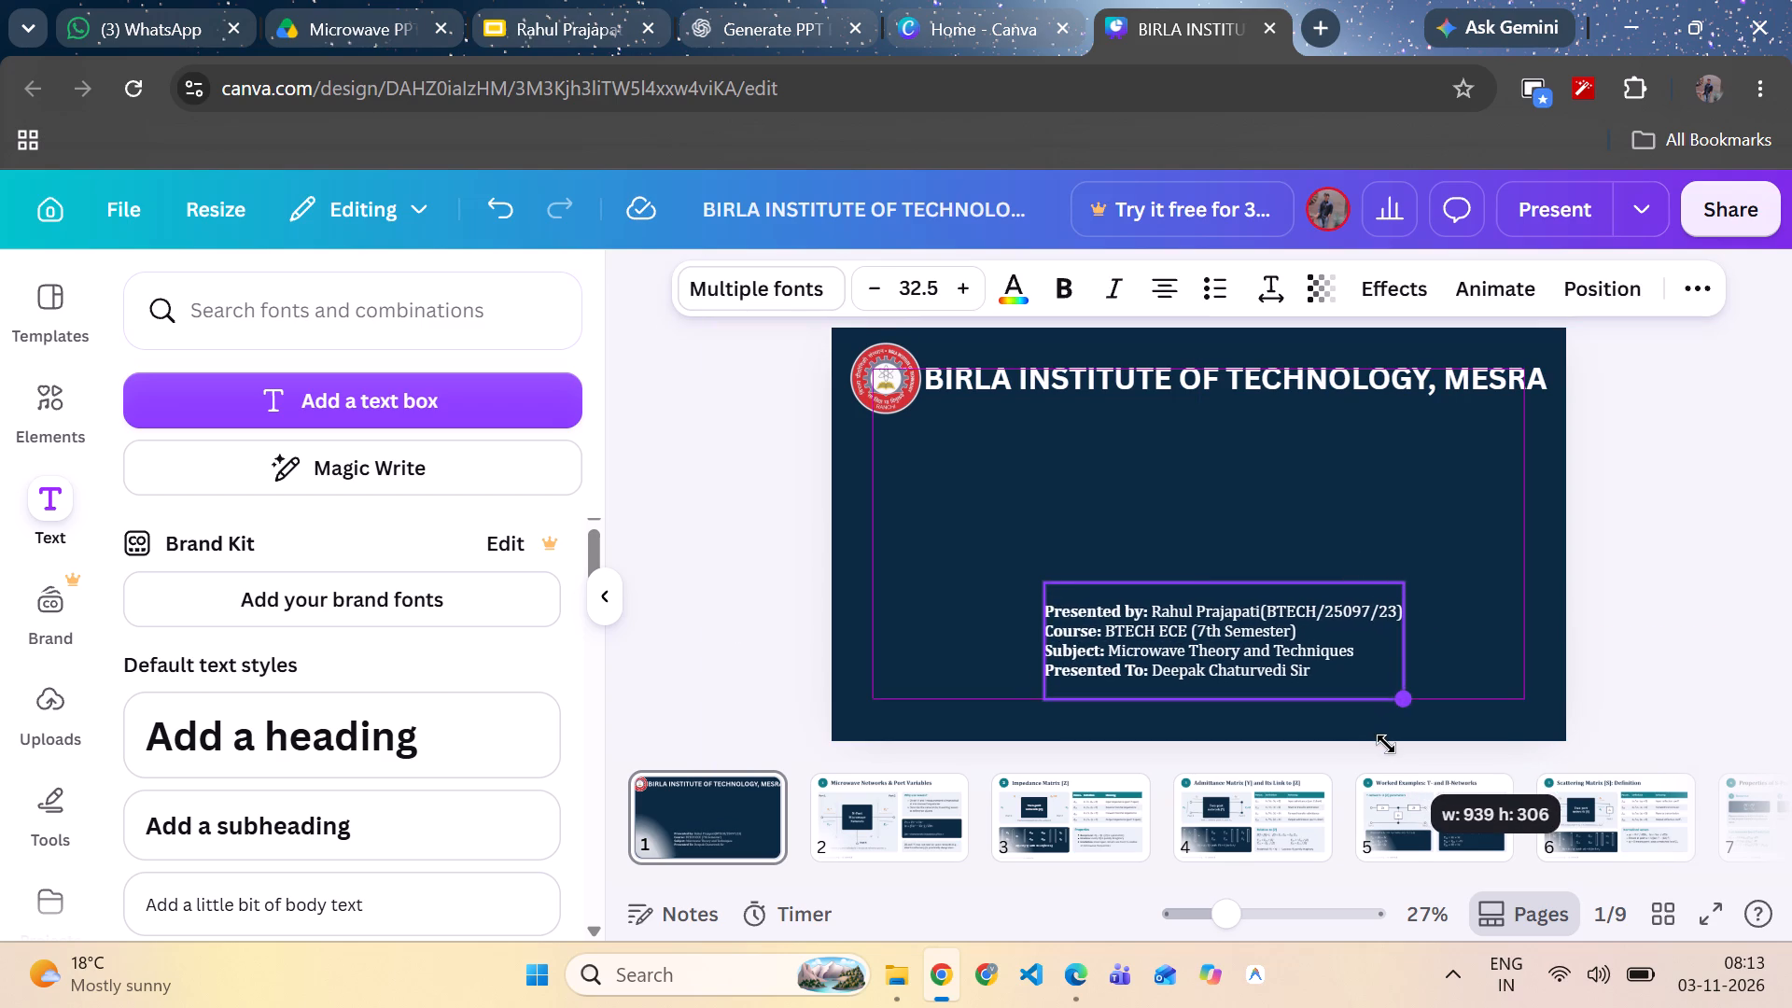
pyautogui.moveTo(1386, 744); pyautogui.dragTo(1391, 747)
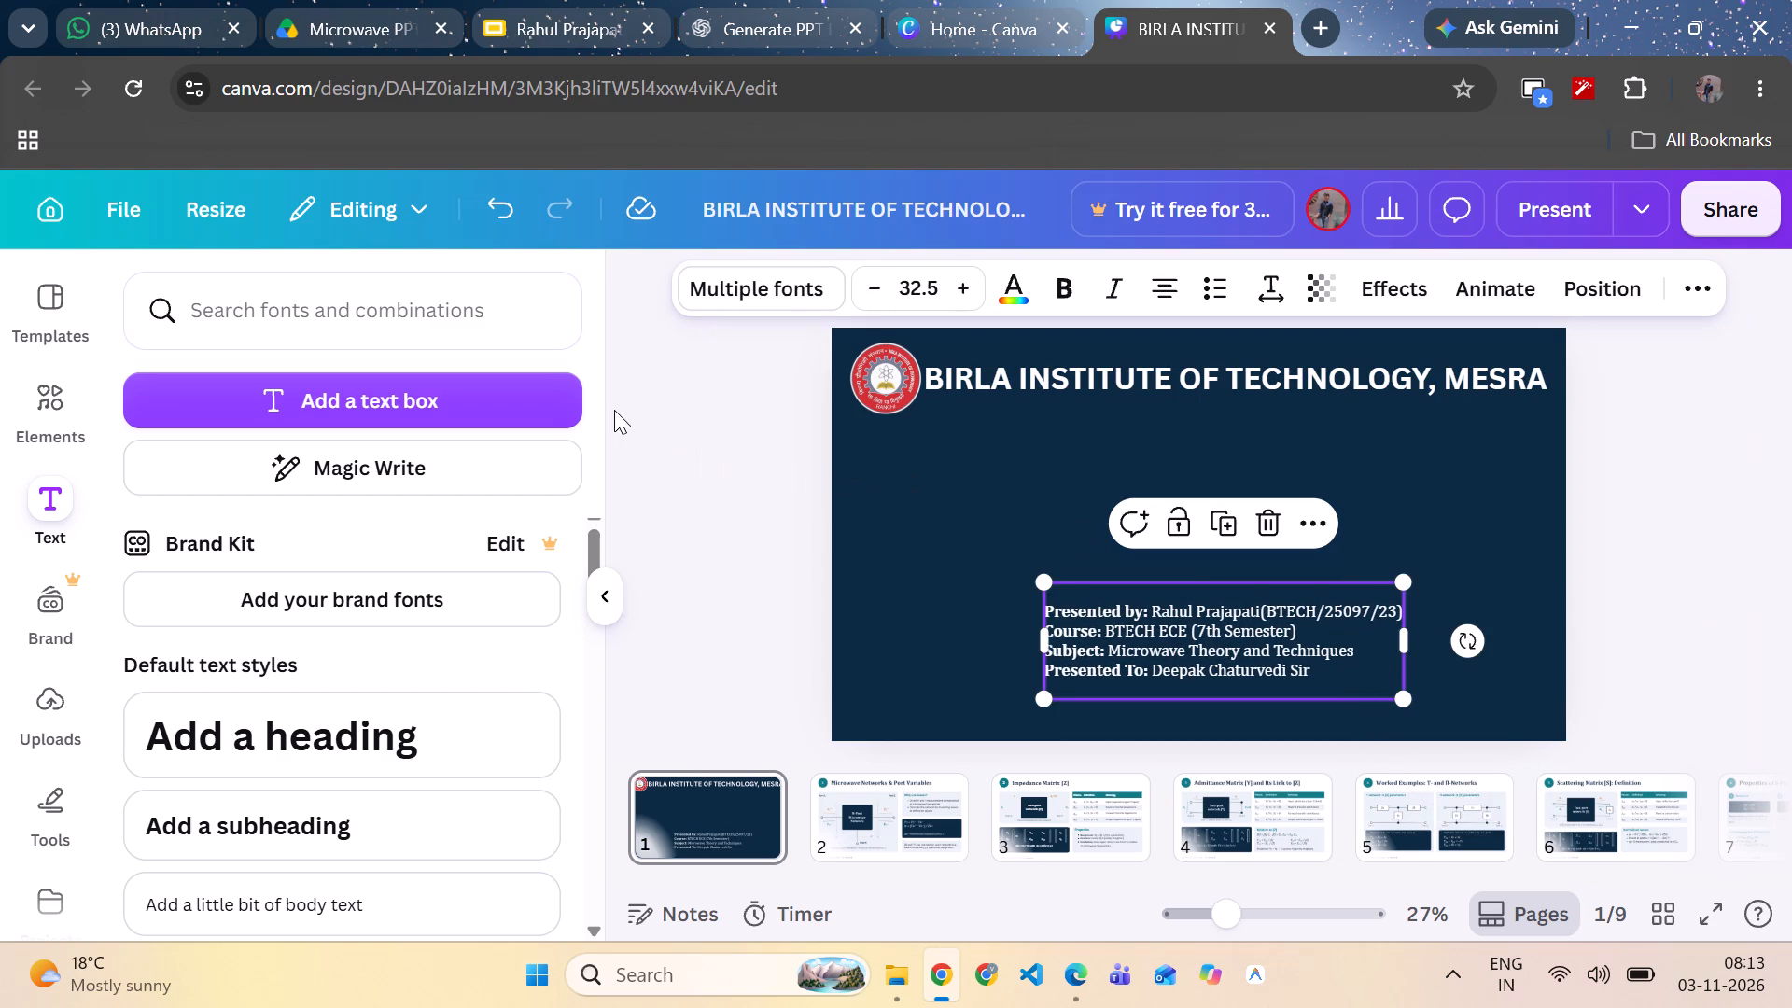
# Replace the middle part of the roll number in the Presented by line with the presenter's own number.
pyautogui.click(1251, 632)
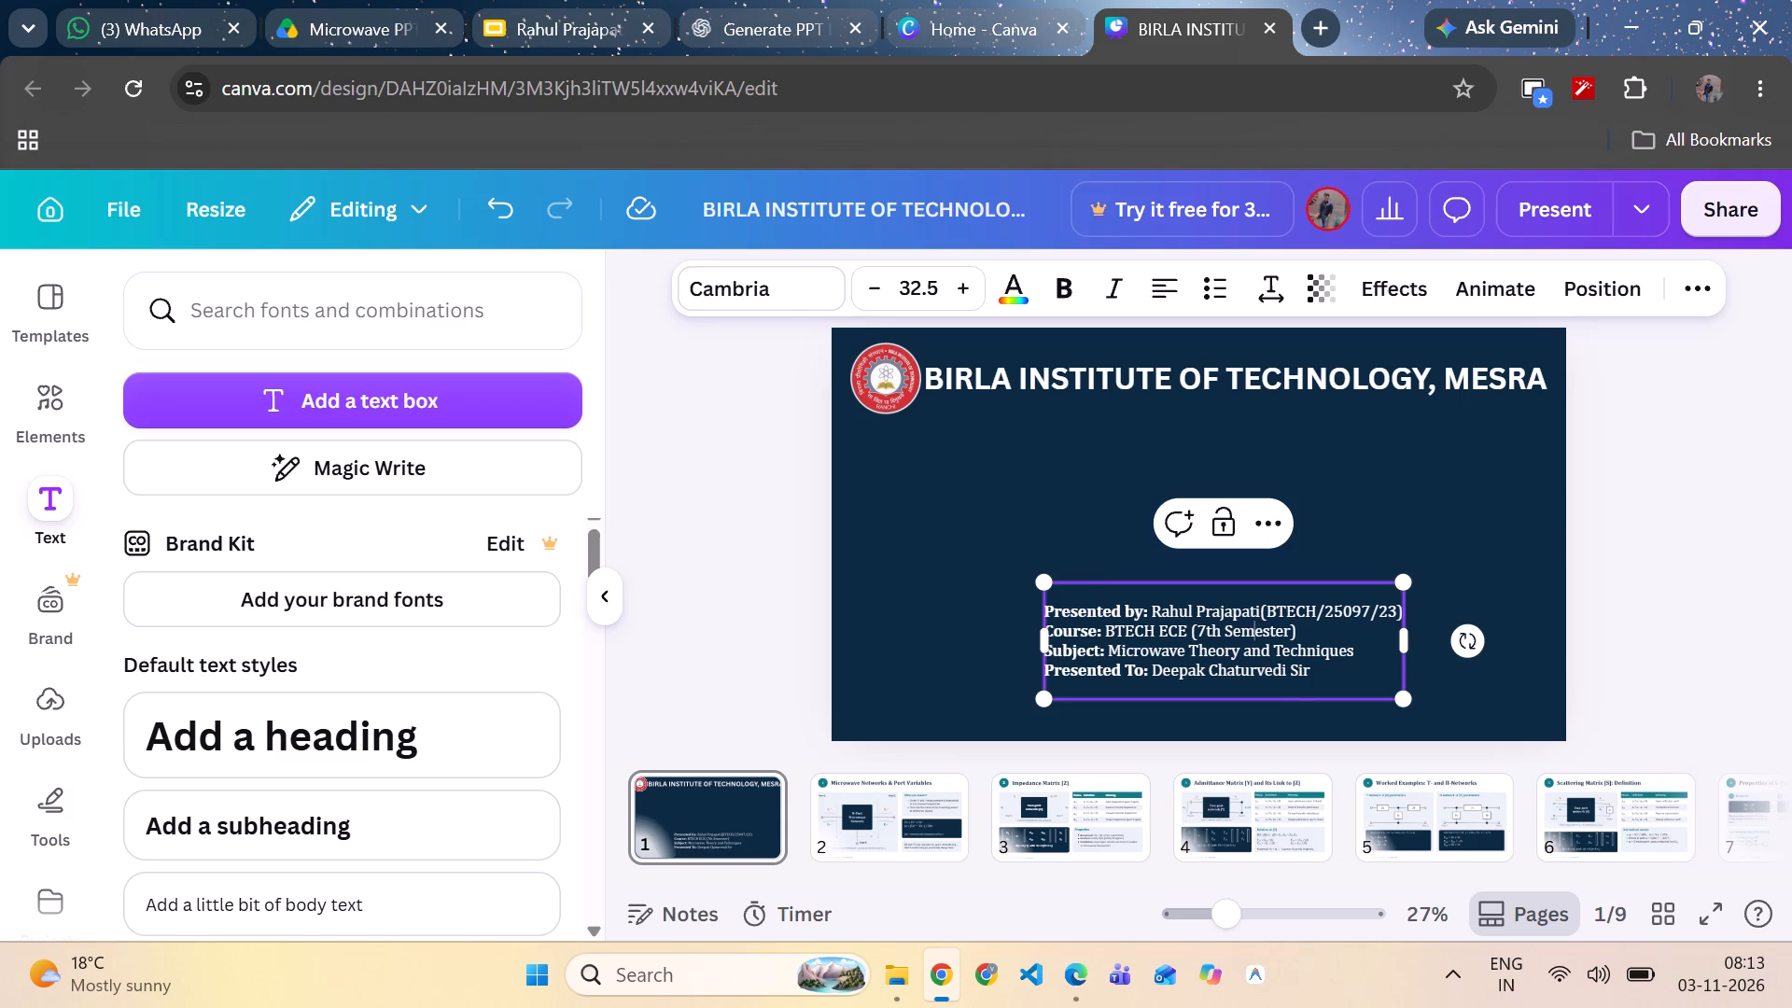
pyautogui.click(1367, 608)
pyautogui.press('BackSpace')
pyautogui.press('BackSpace')
pyautogui.press('BackSpace')
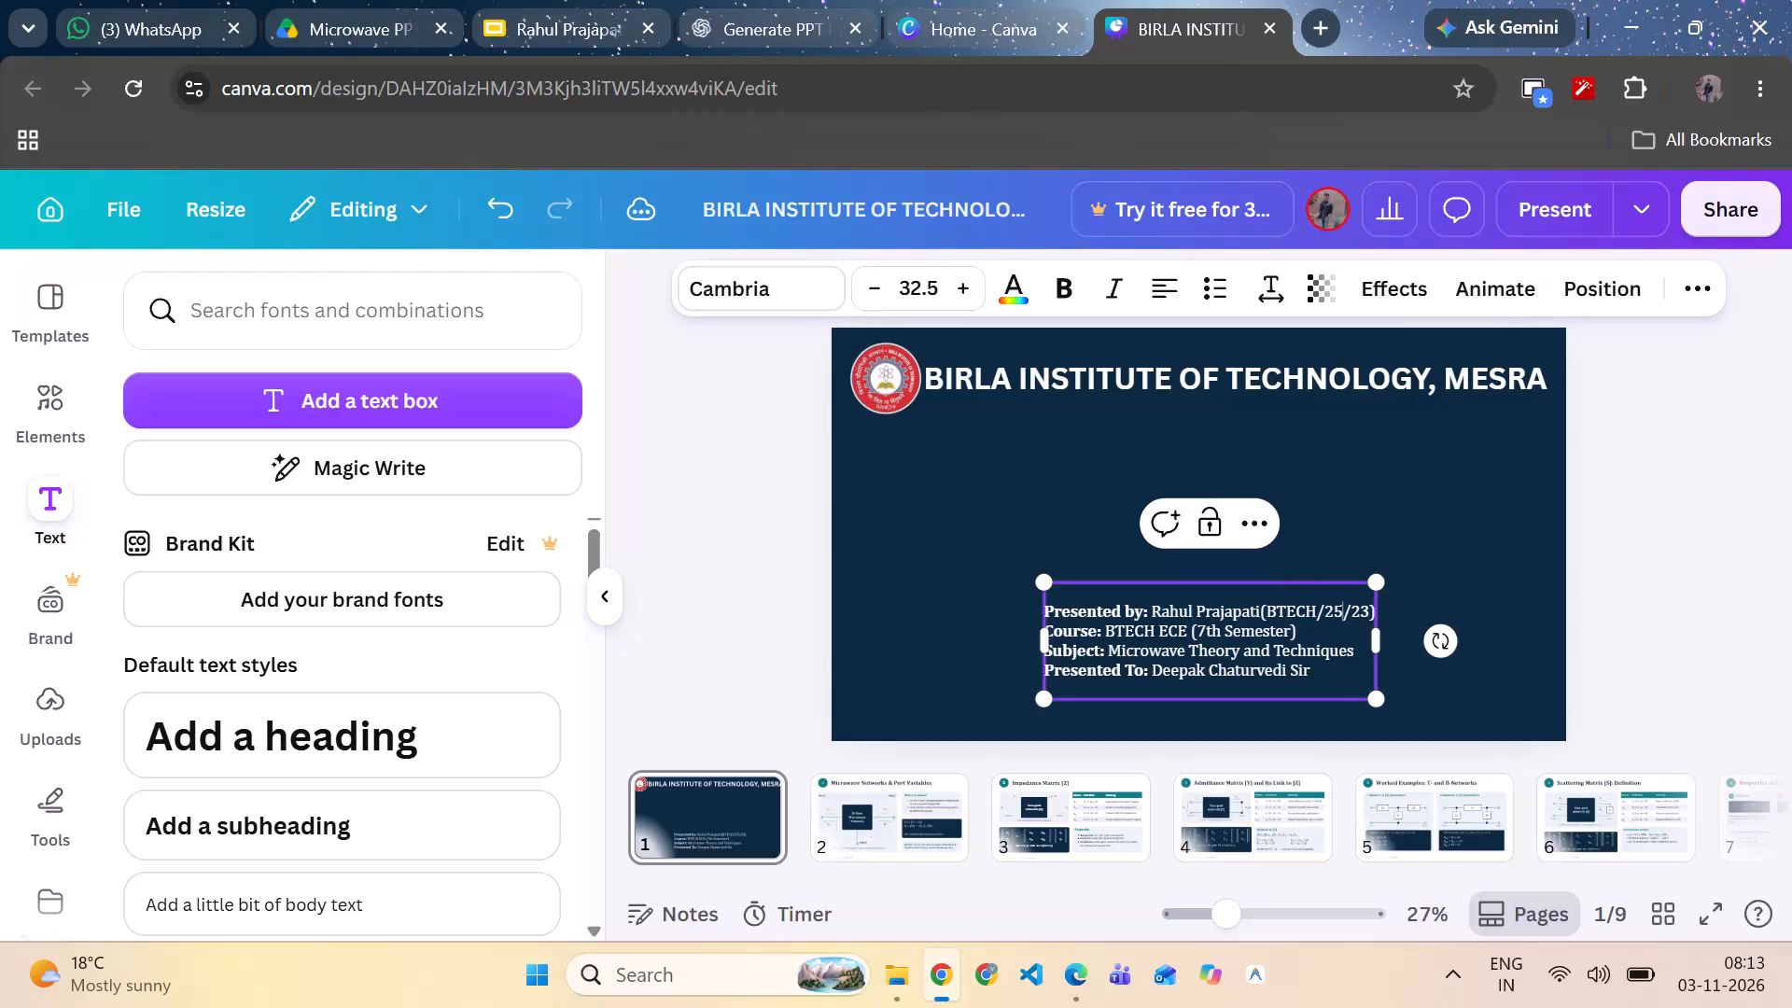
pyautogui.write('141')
# Replace the classmate's name in the Presented by line with the presenter's own full name.
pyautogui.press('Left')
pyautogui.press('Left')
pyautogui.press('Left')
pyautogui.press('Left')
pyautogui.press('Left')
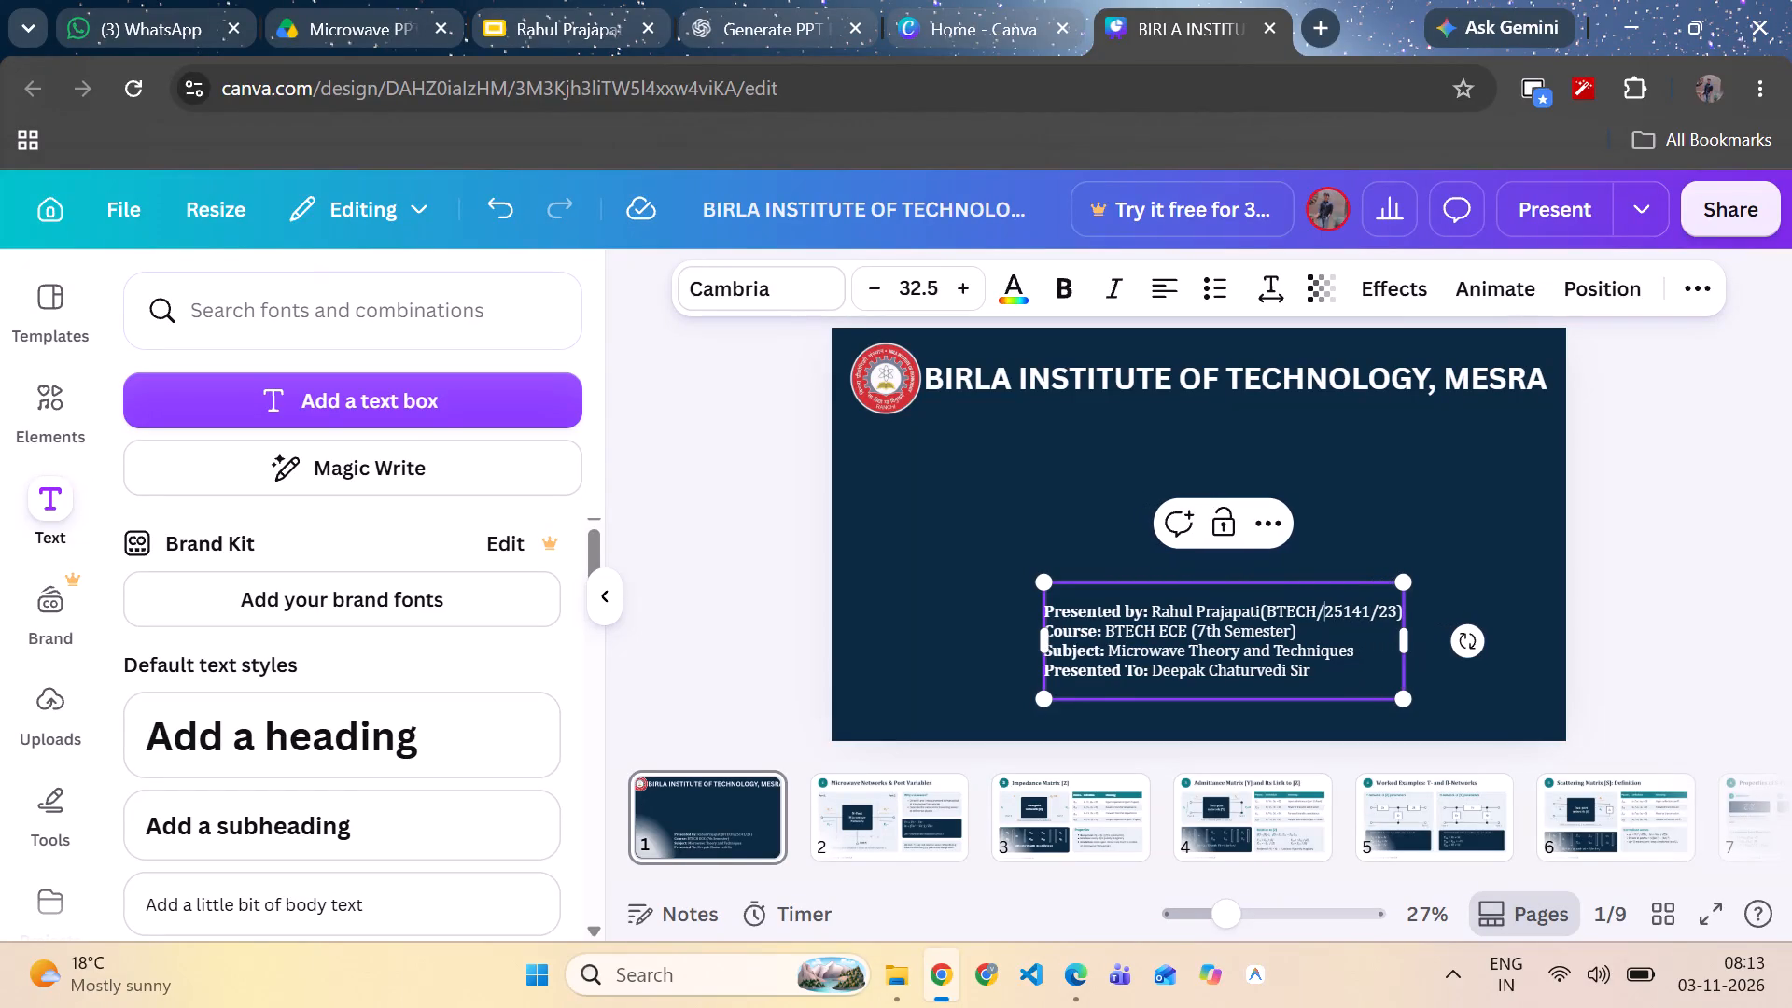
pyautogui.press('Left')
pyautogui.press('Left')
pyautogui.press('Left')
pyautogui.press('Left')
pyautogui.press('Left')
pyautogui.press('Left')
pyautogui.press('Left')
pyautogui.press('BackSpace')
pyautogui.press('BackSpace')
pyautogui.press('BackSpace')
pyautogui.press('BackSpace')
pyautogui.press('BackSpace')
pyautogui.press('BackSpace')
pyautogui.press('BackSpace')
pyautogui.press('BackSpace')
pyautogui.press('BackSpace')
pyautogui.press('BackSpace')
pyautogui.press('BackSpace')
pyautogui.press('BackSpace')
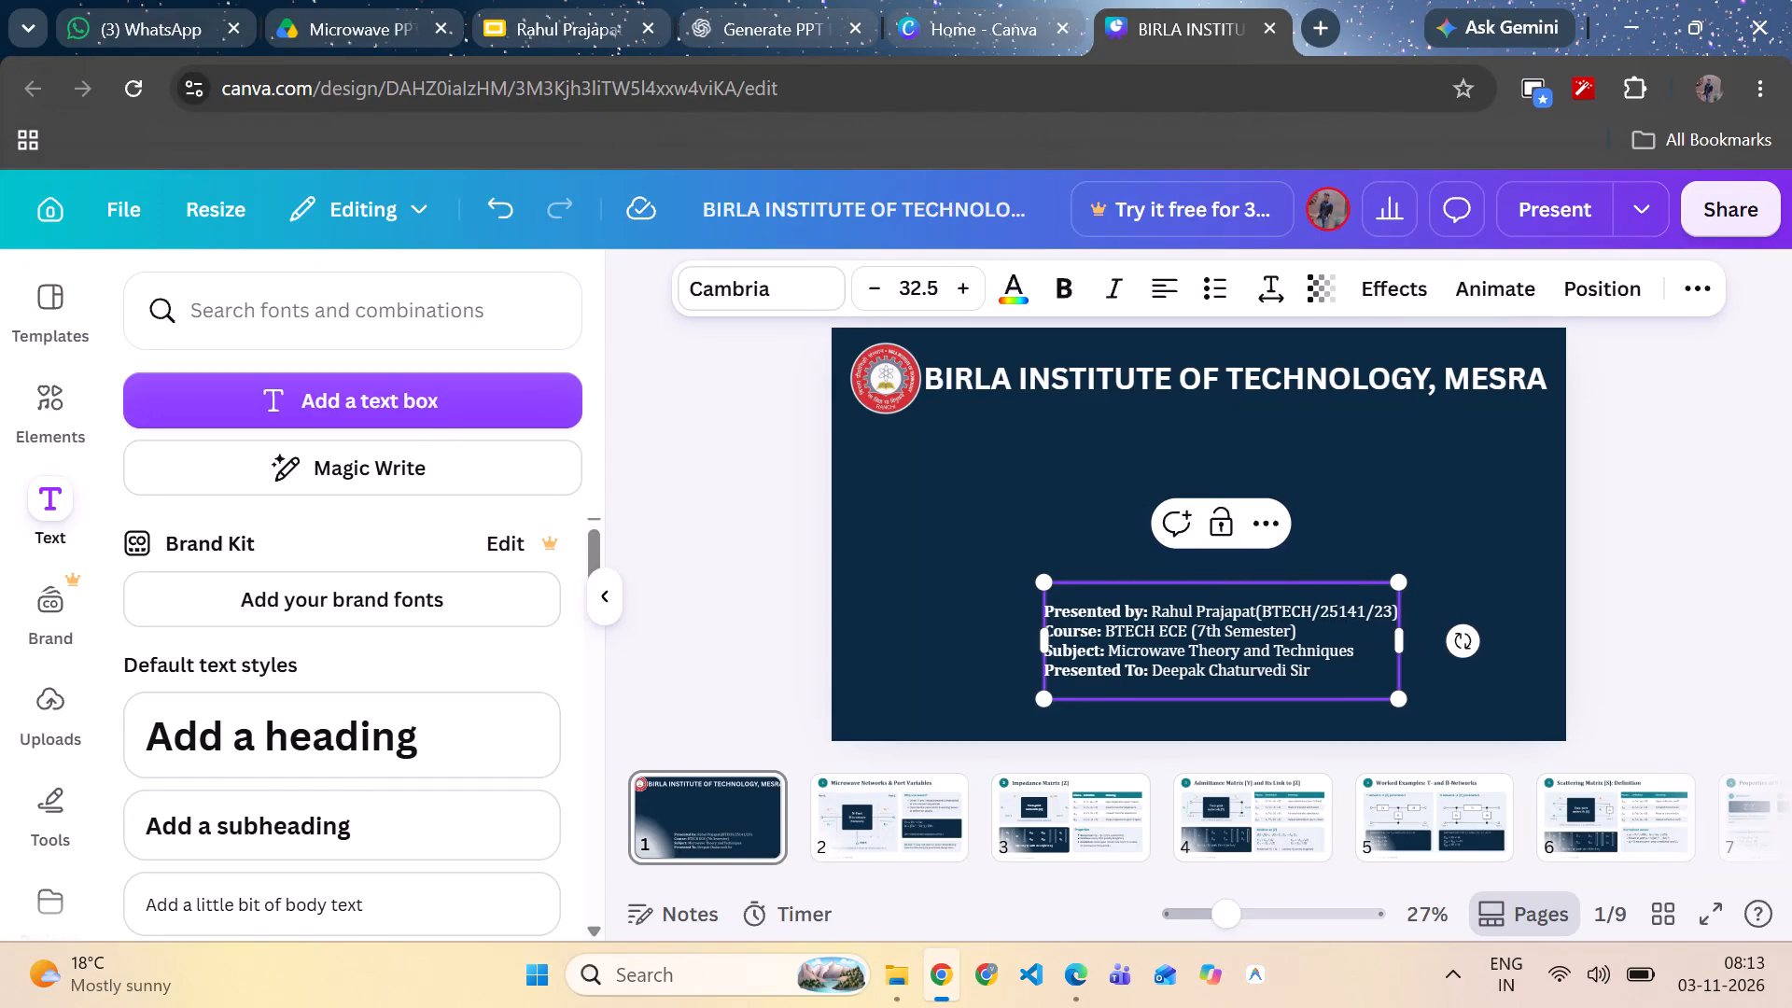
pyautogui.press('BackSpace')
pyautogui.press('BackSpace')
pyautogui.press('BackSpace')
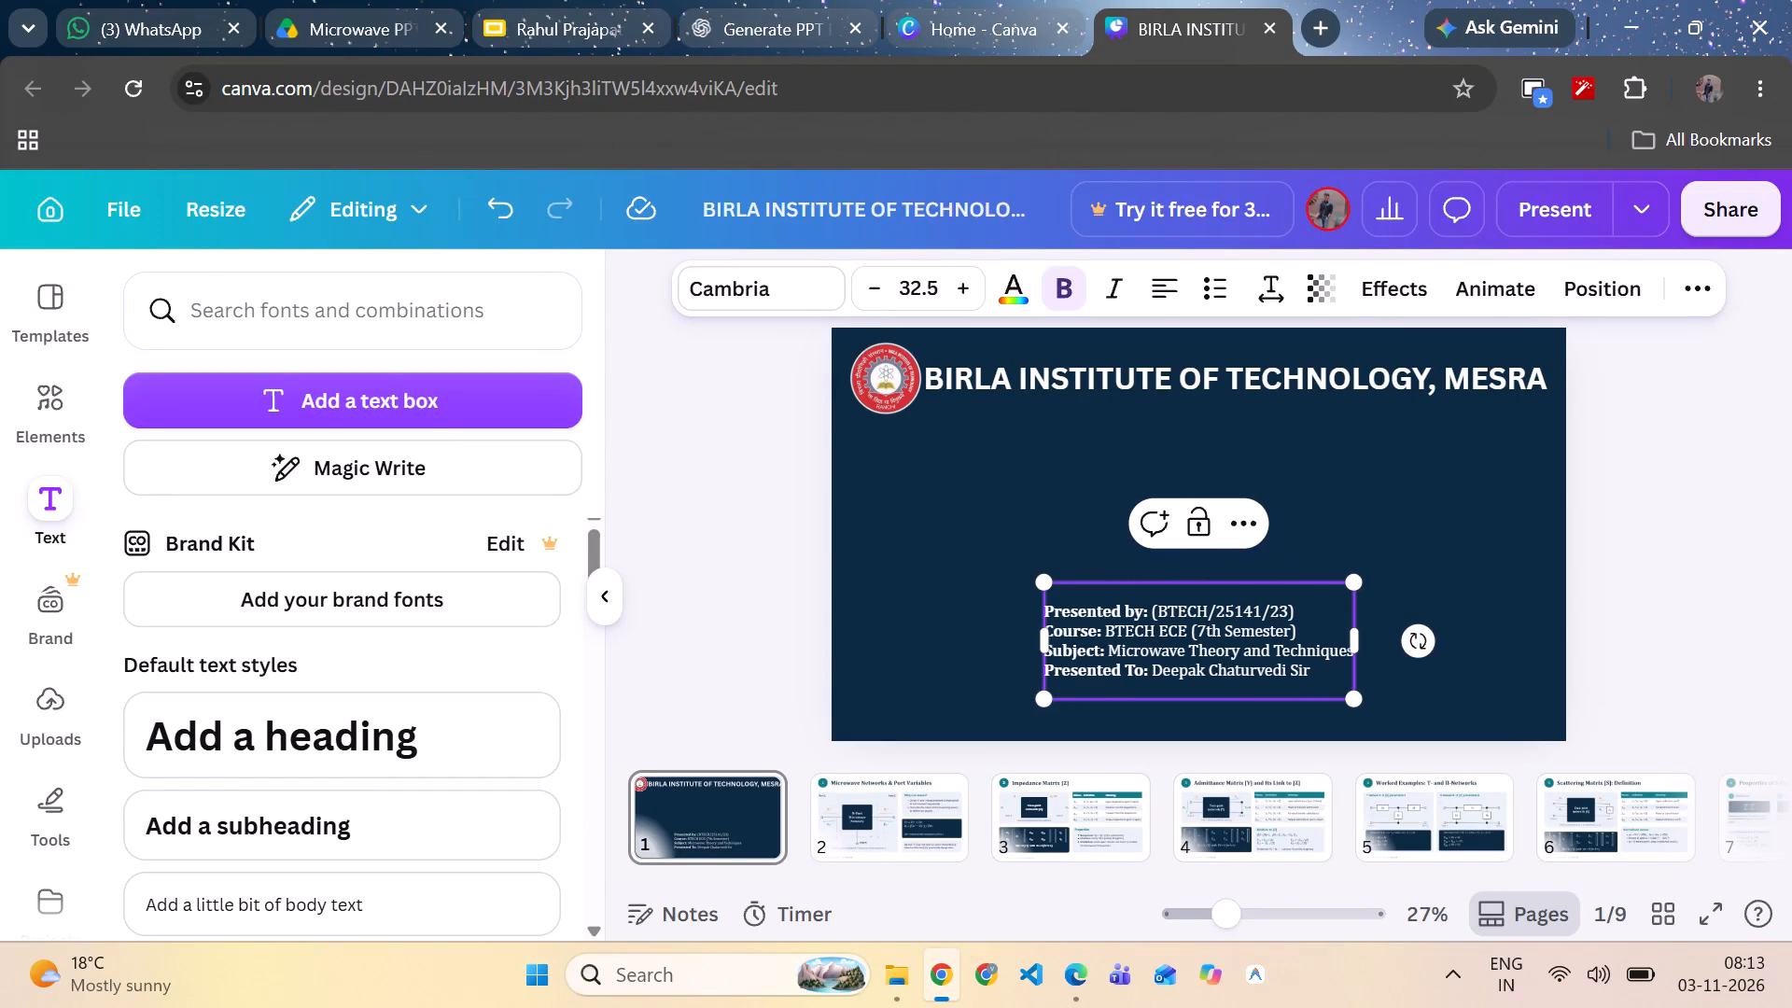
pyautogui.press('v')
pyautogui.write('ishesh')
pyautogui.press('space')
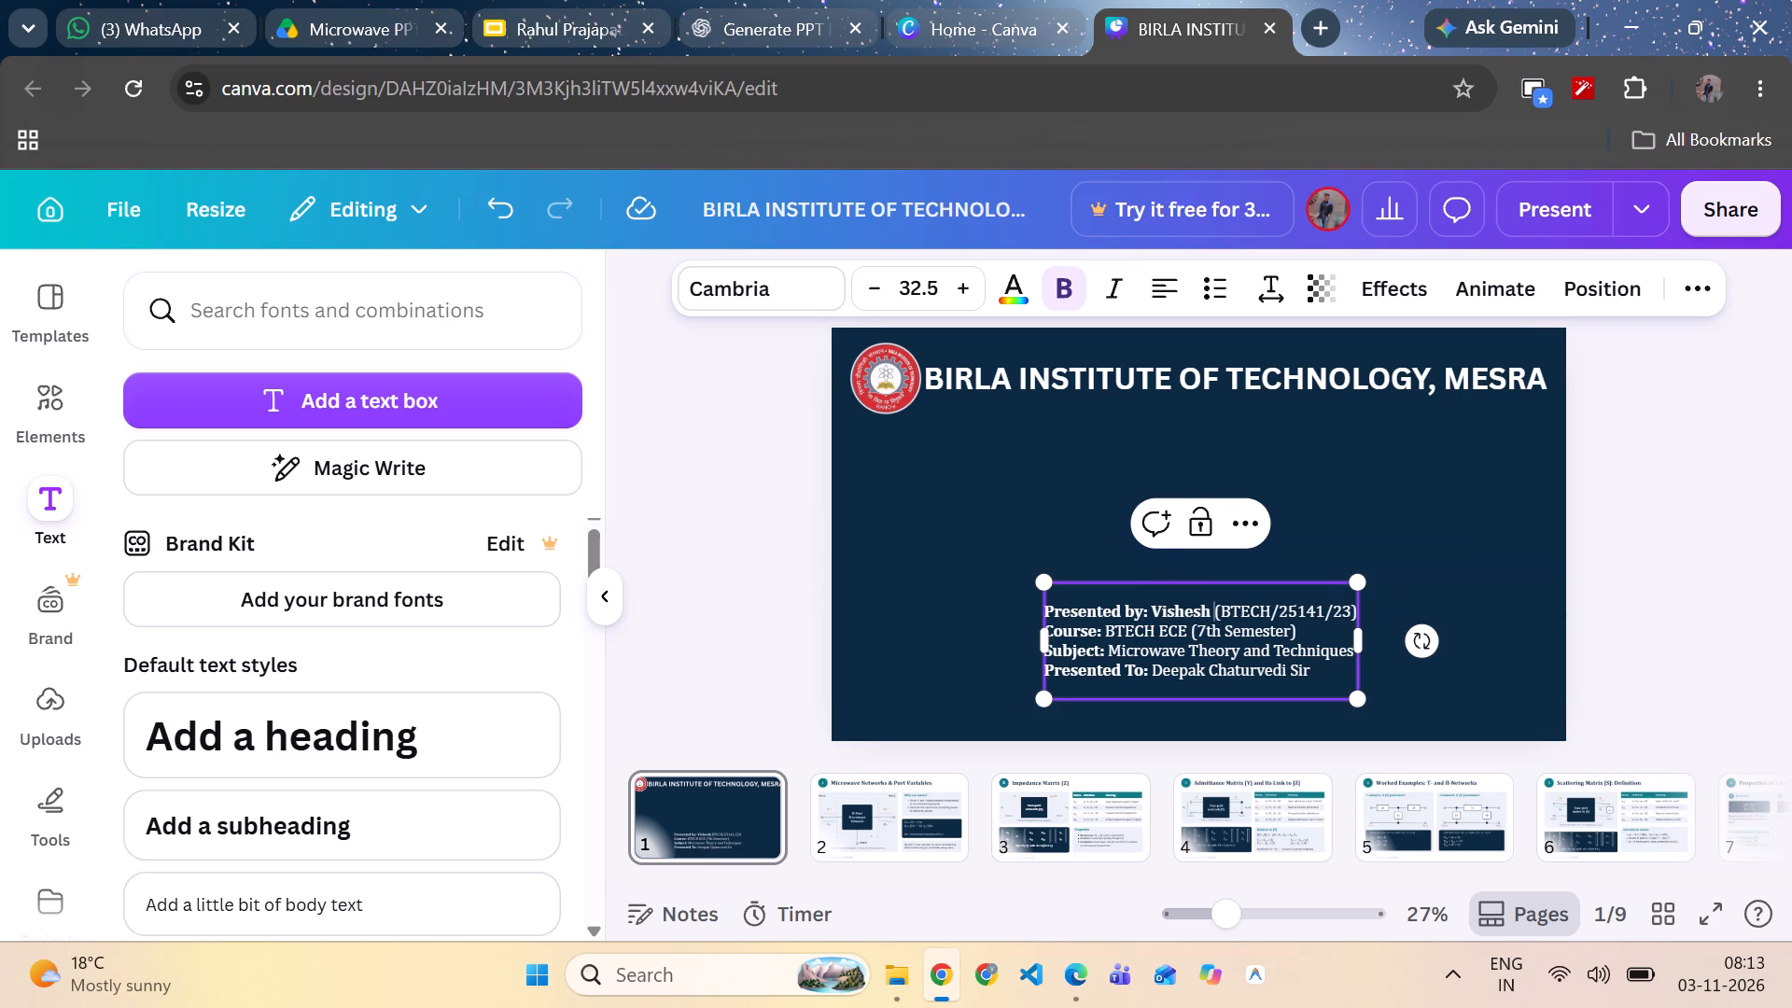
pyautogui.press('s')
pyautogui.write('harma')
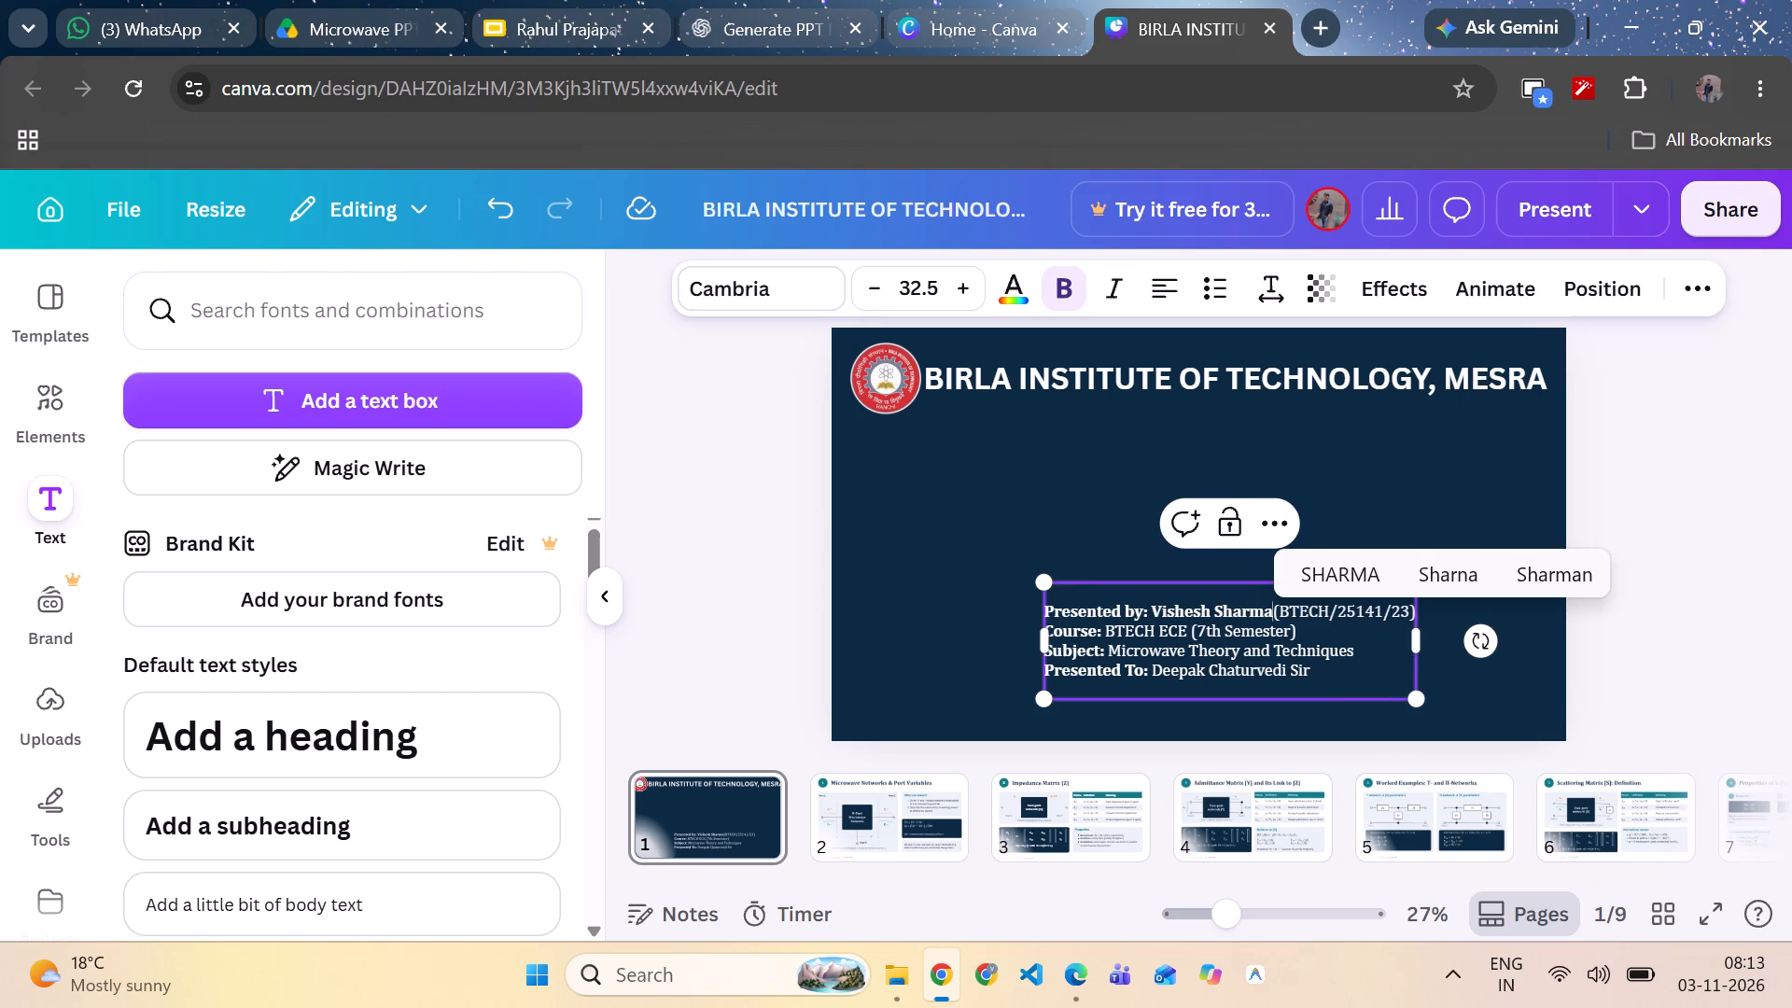
# Make all four lines of the presenter details bold.
pyautogui.moveTo(1311, 675); pyautogui.dragTo(1247, 661)
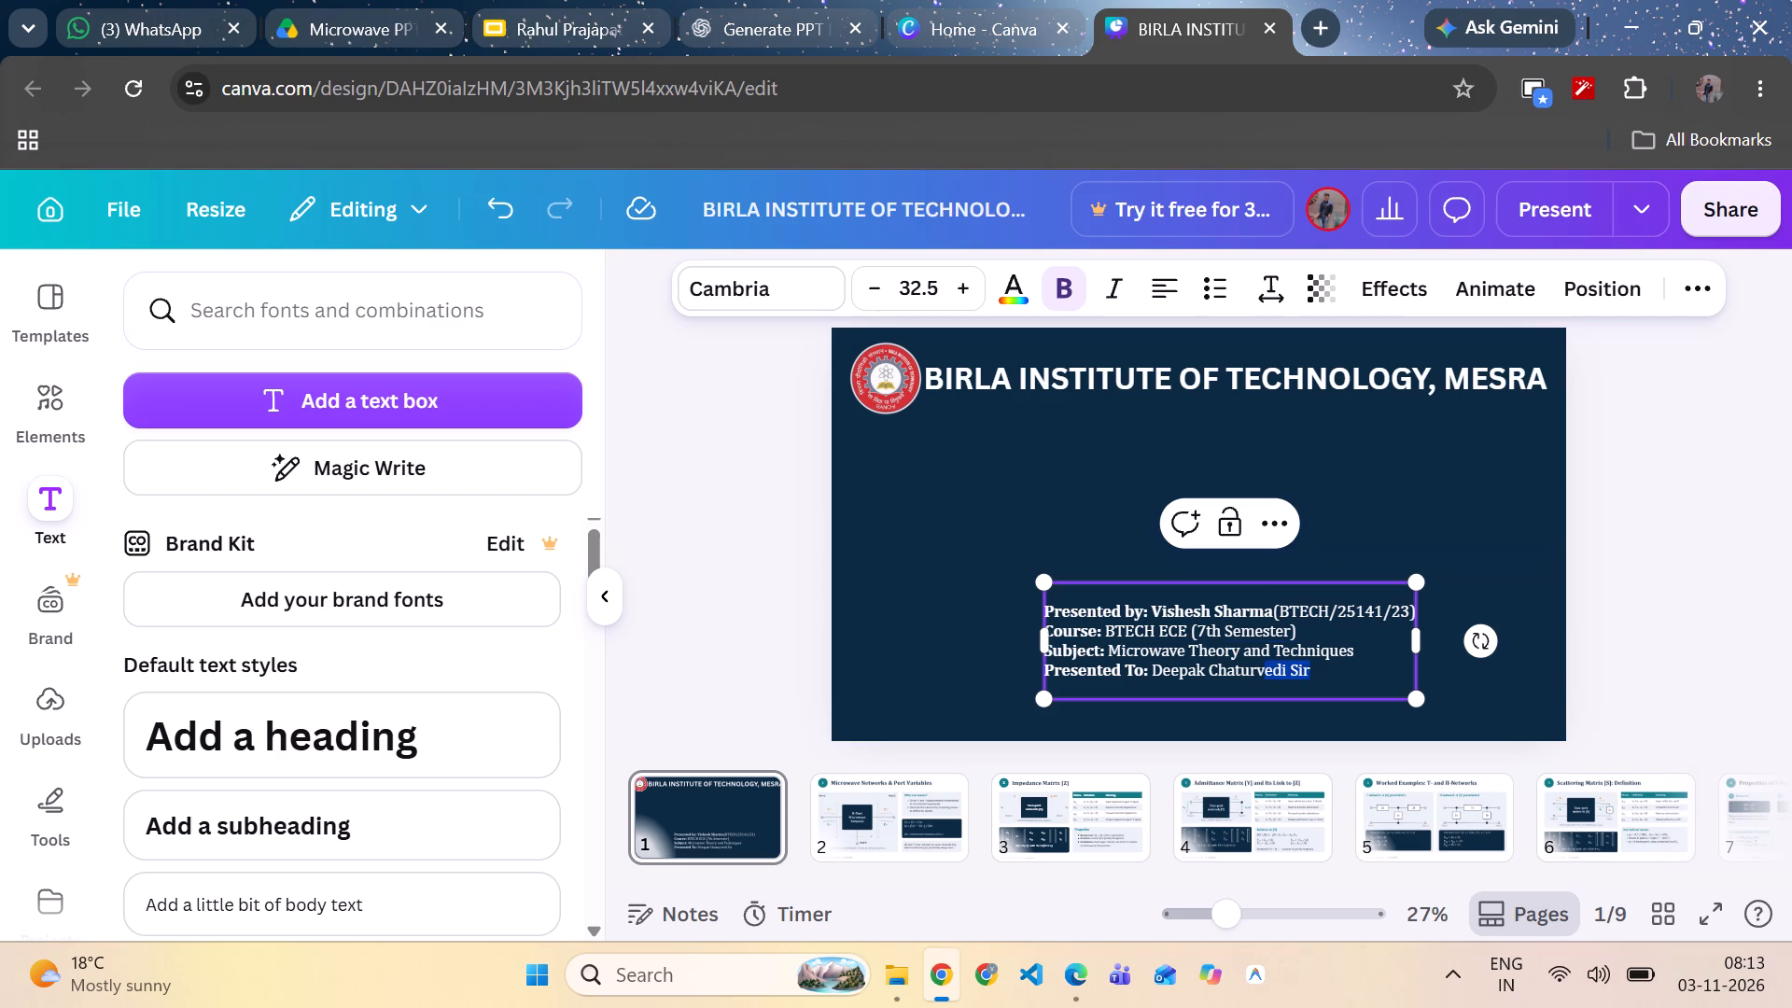
pyautogui.moveTo(1247, 661); pyautogui.dragTo(1029, 608)
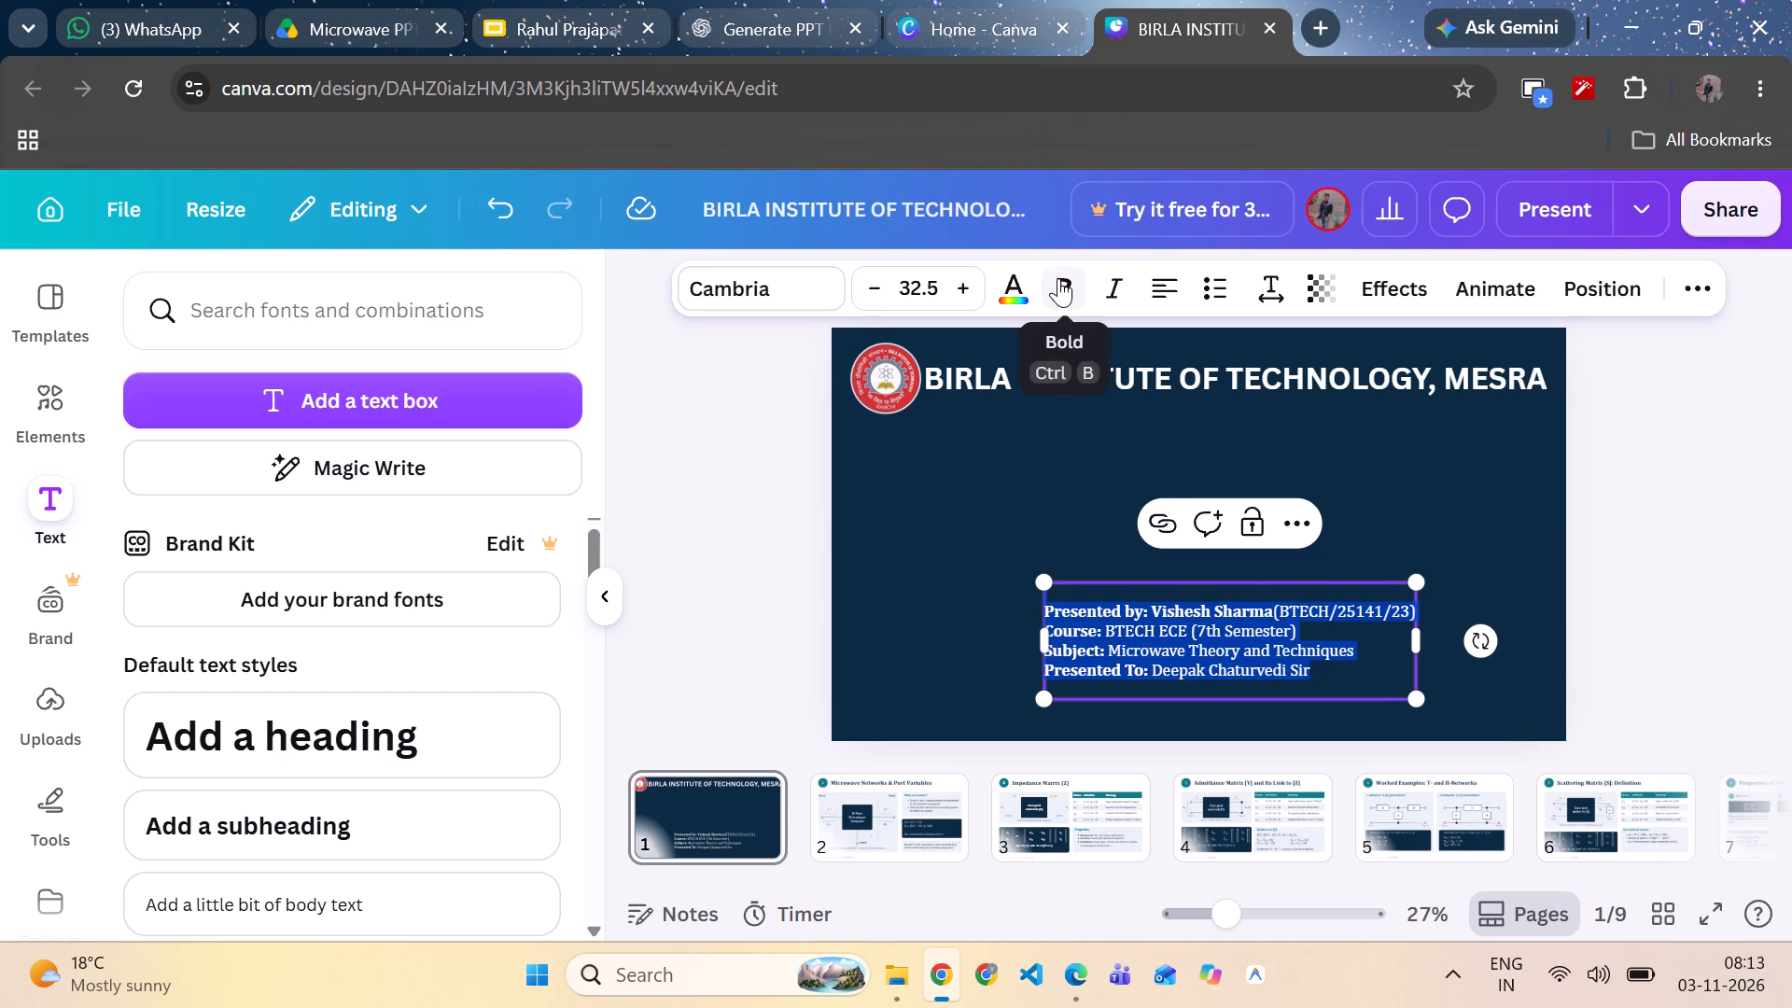
pyautogui.click(1058, 278)
pyautogui.click(663, 458)
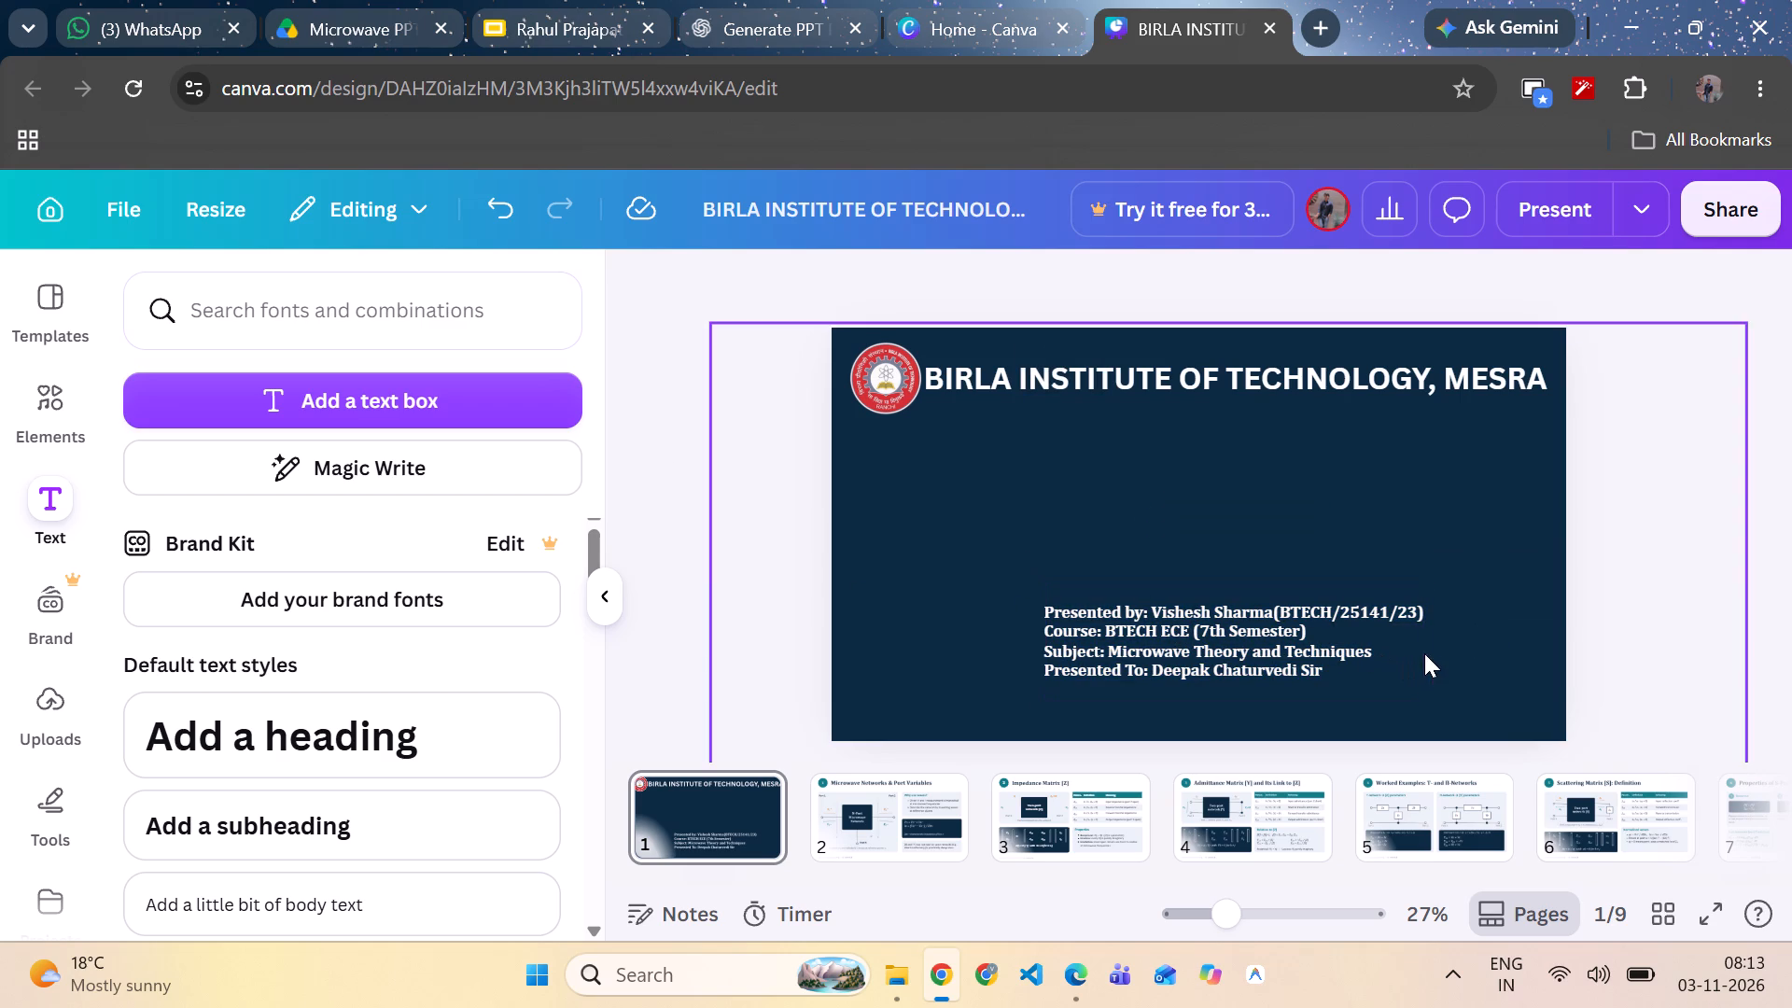
pyautogui.moveTo(1174, 619); pyautogui.dragTo(1159, 622)
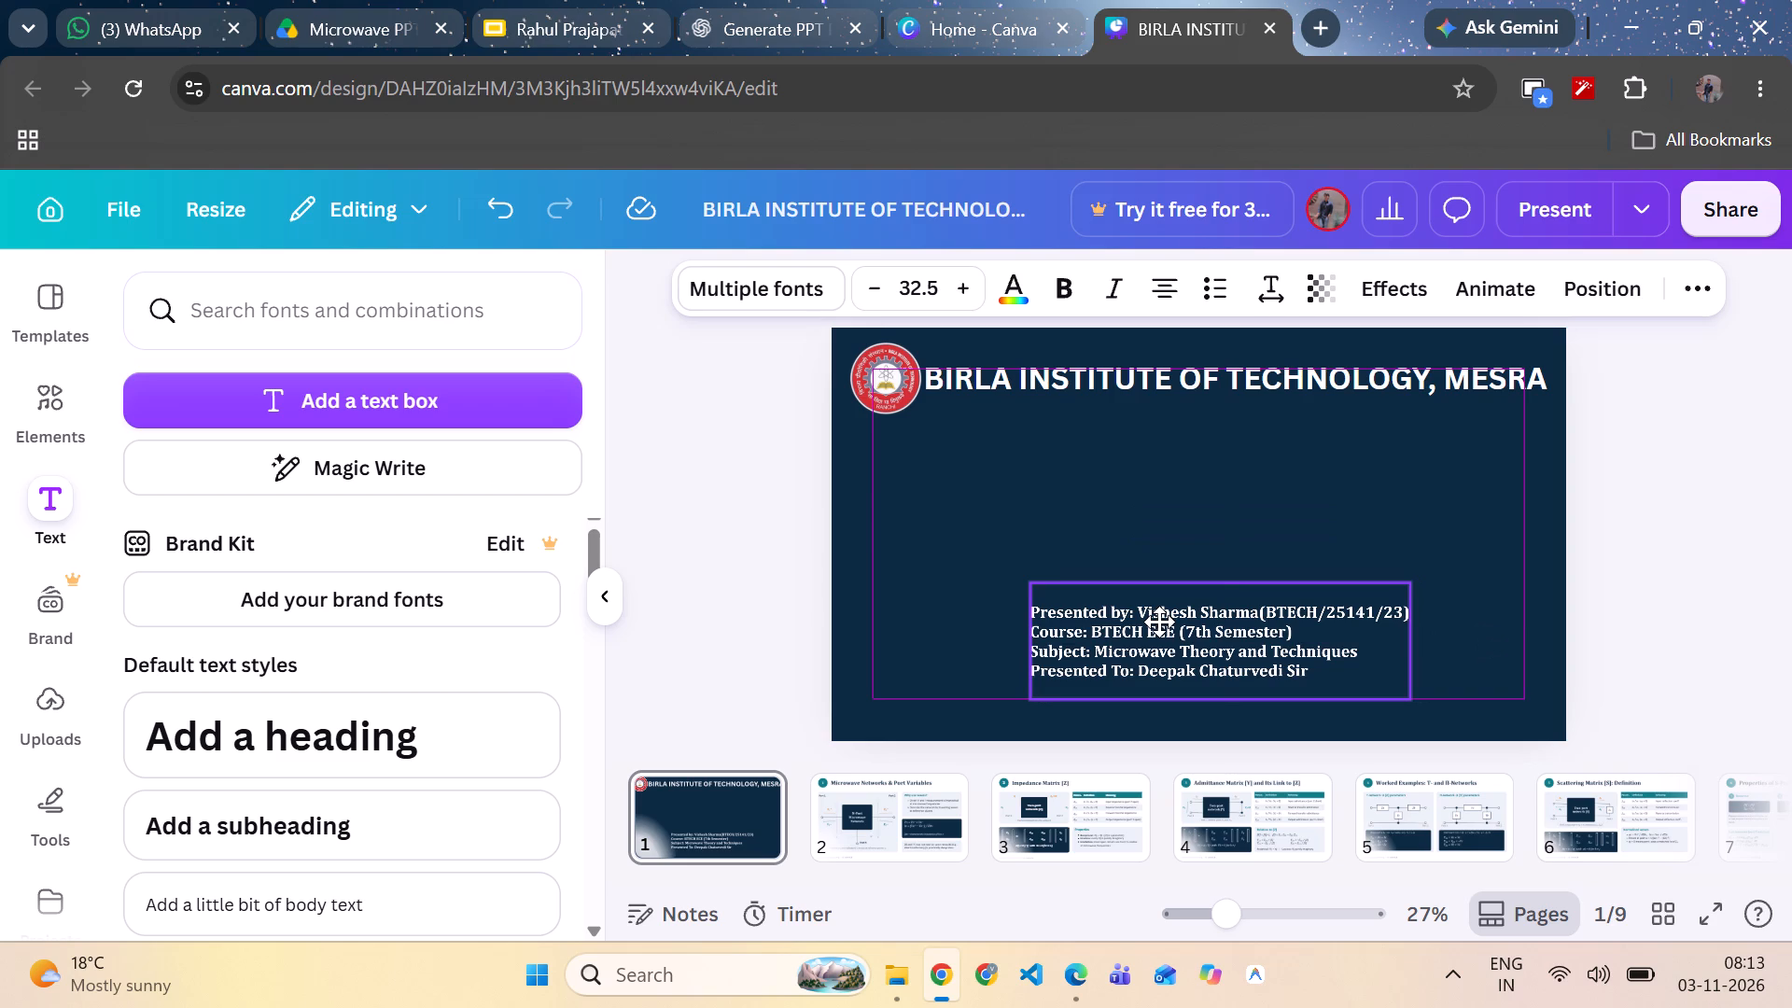
pyautogui.moveTo(1159, 622); pyautogui.dragTo(1141, 625)
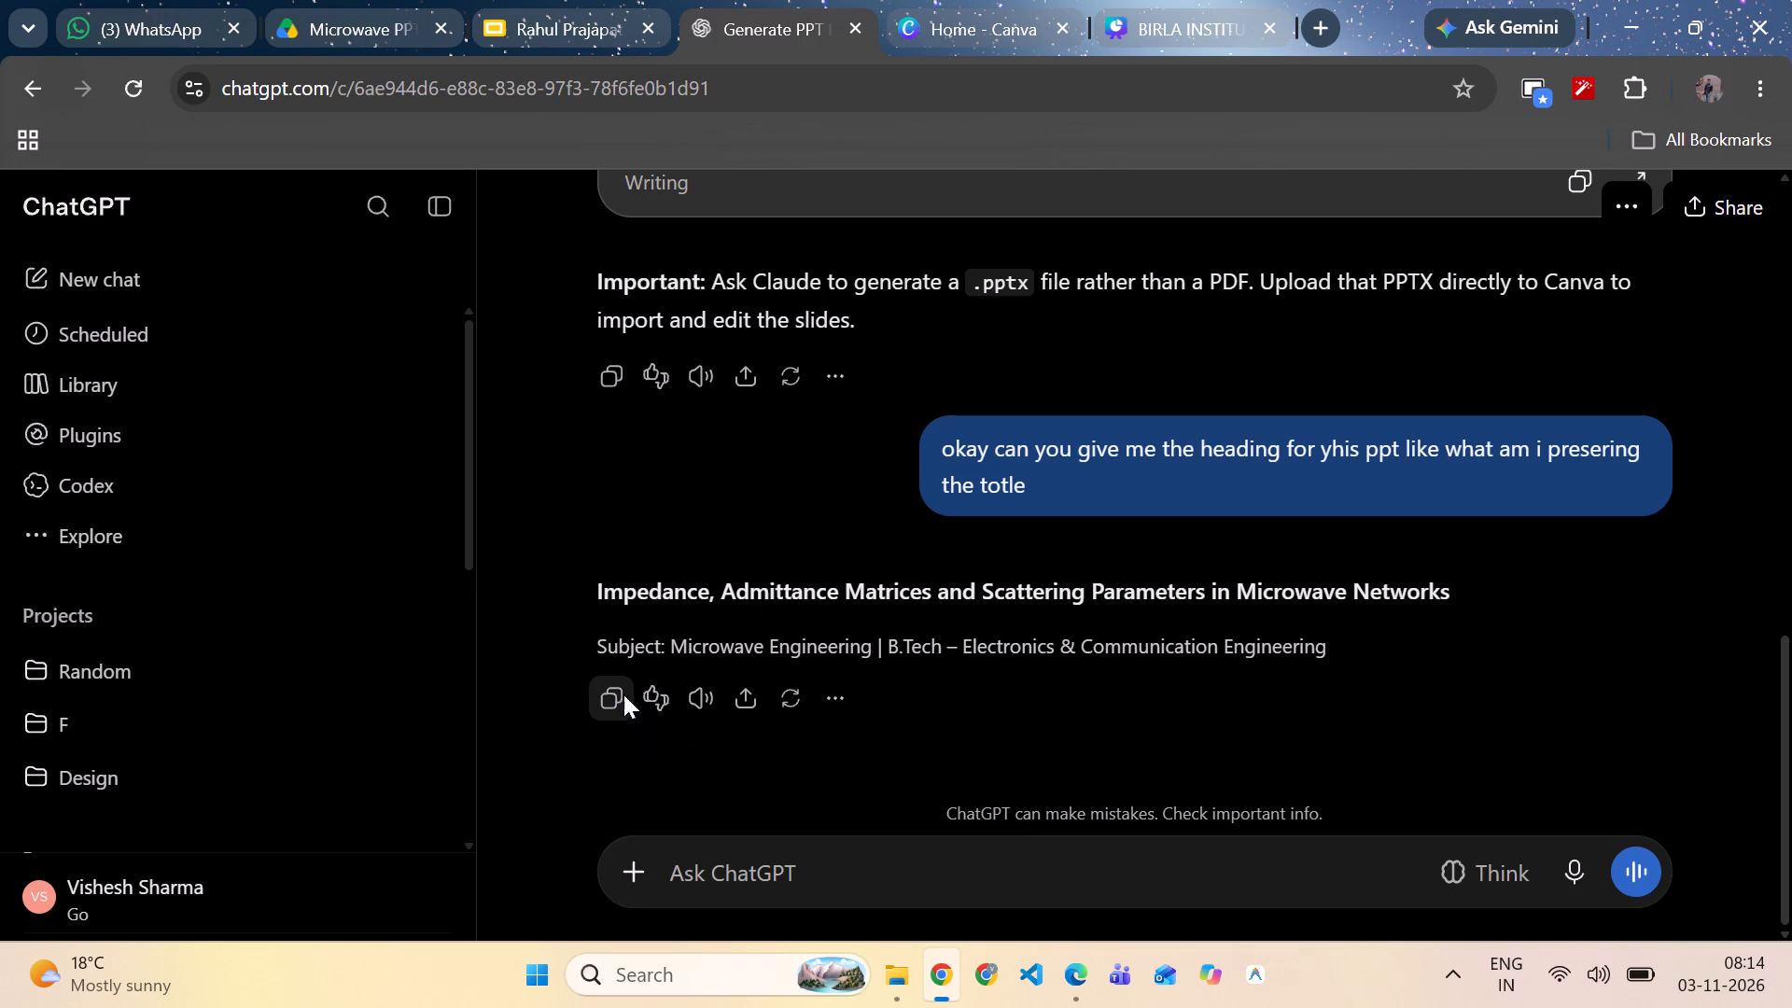
pyautogui.click(979, 22)
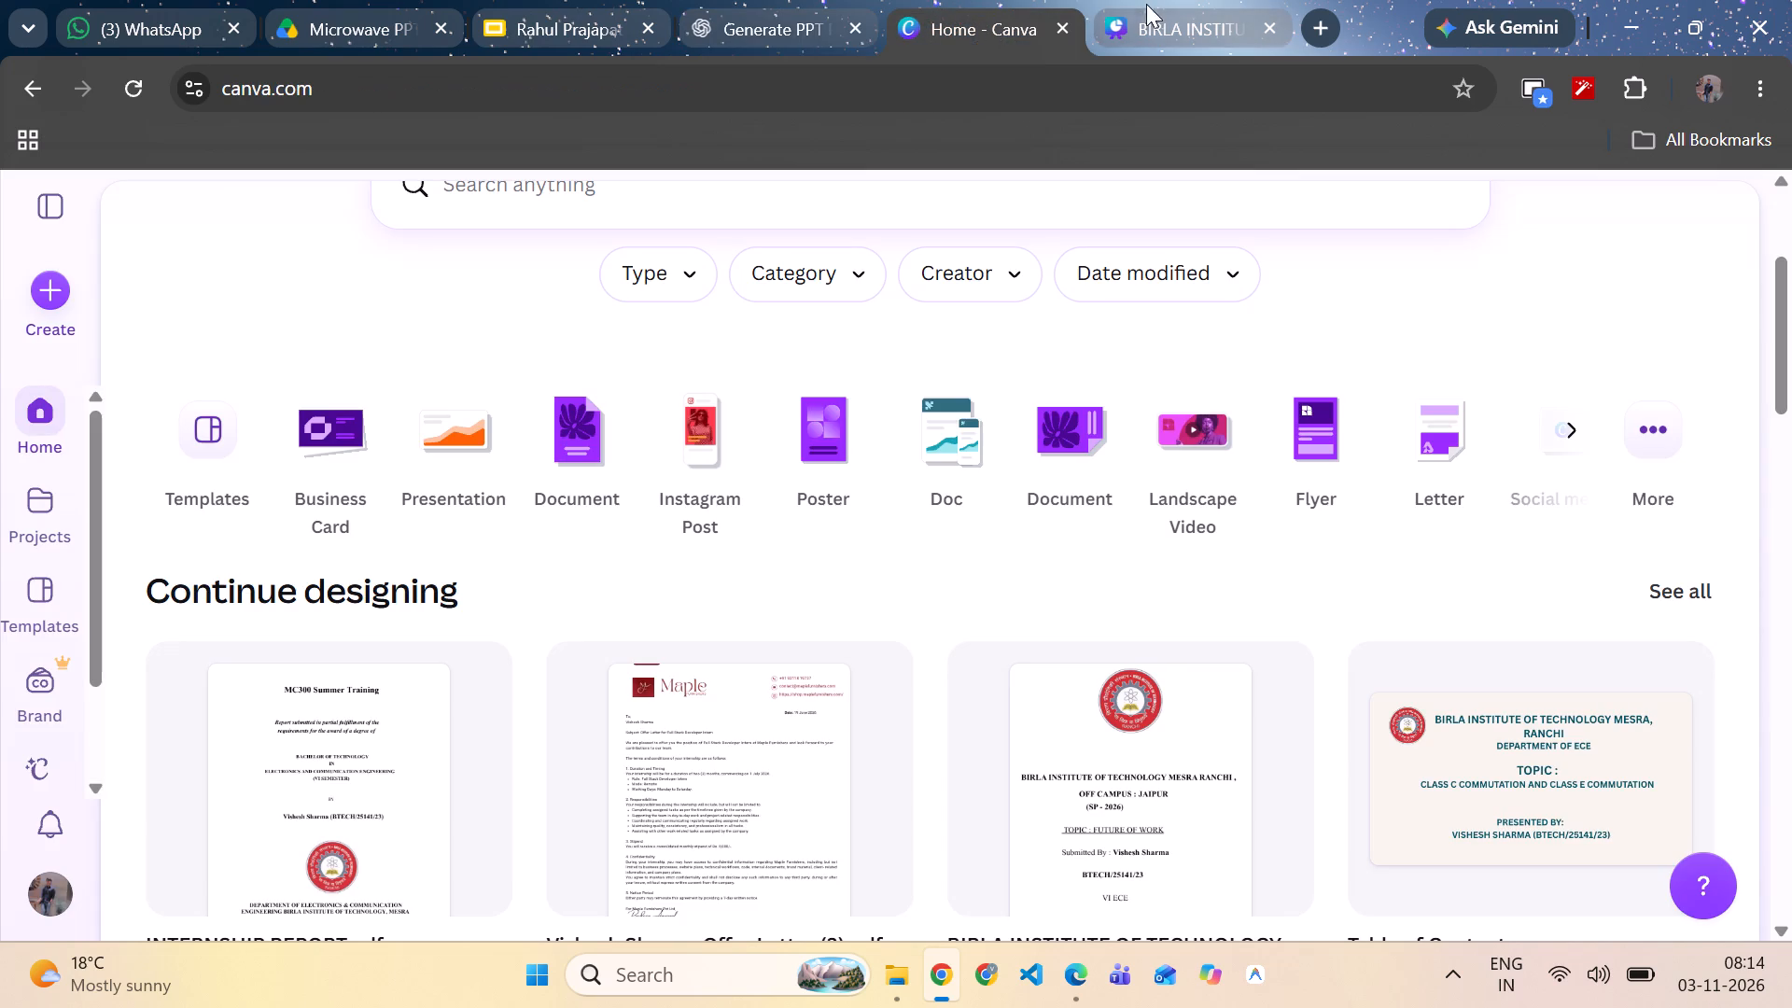
pyautogui.click(1149, 26)
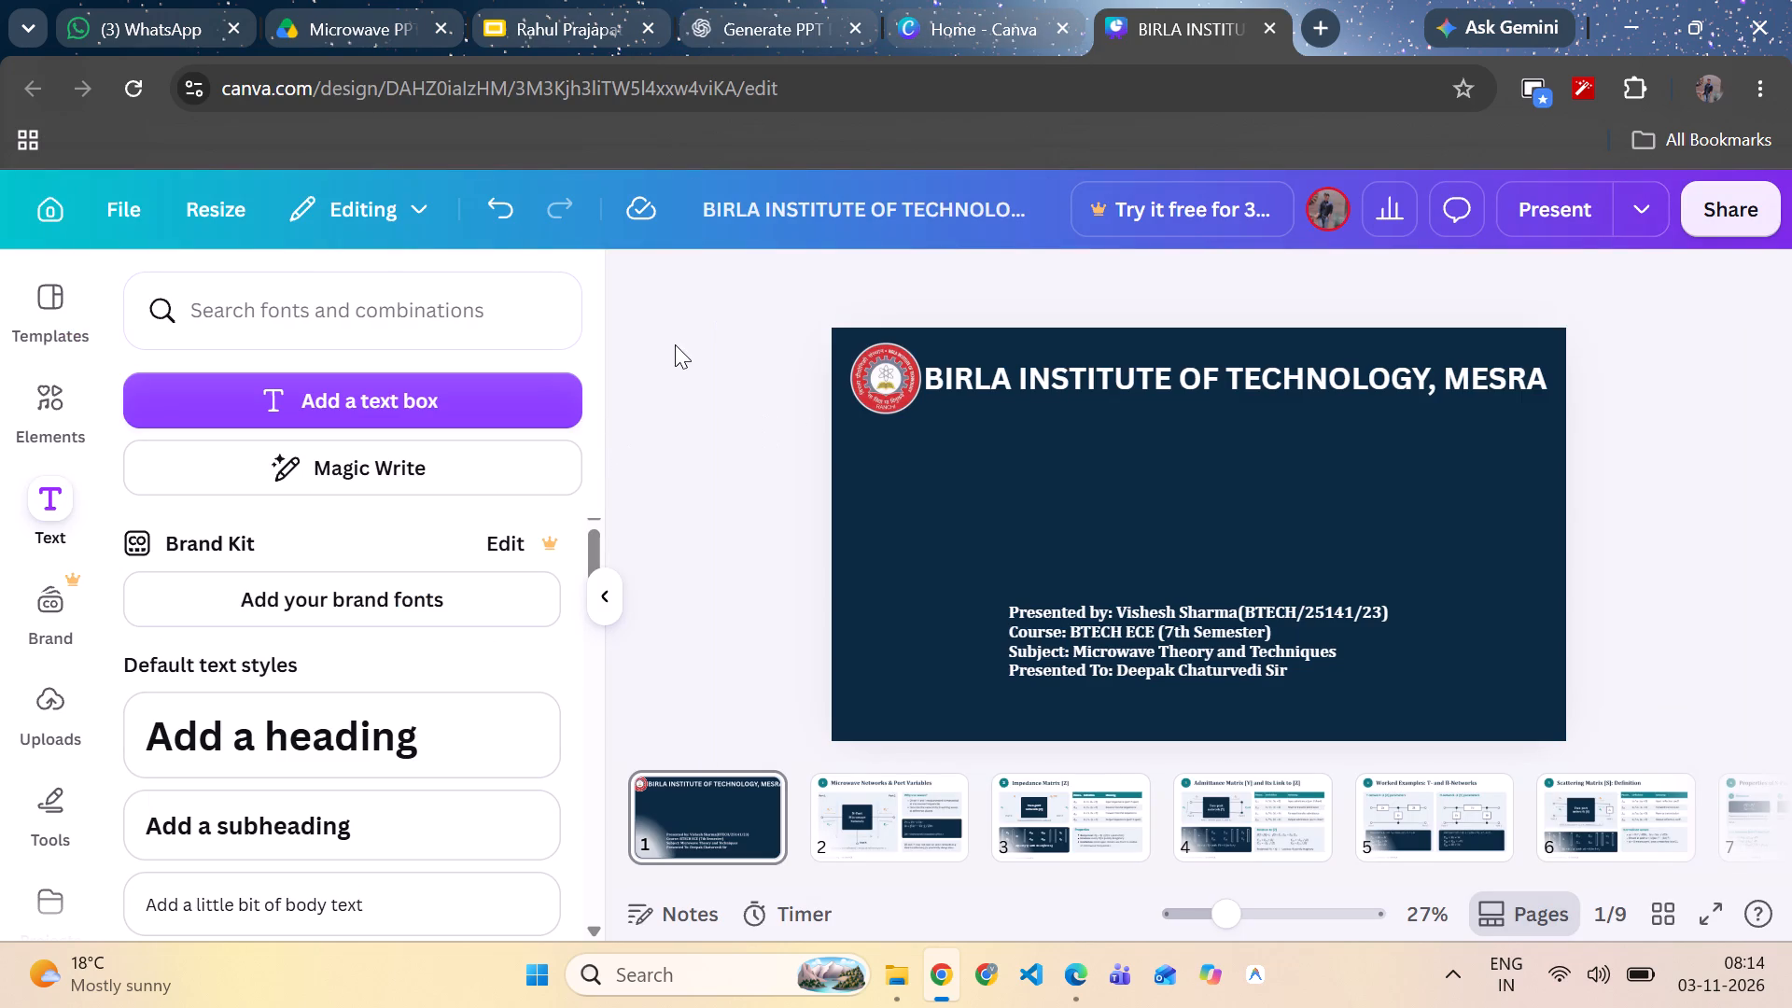
pyautogui.click(331, 398)
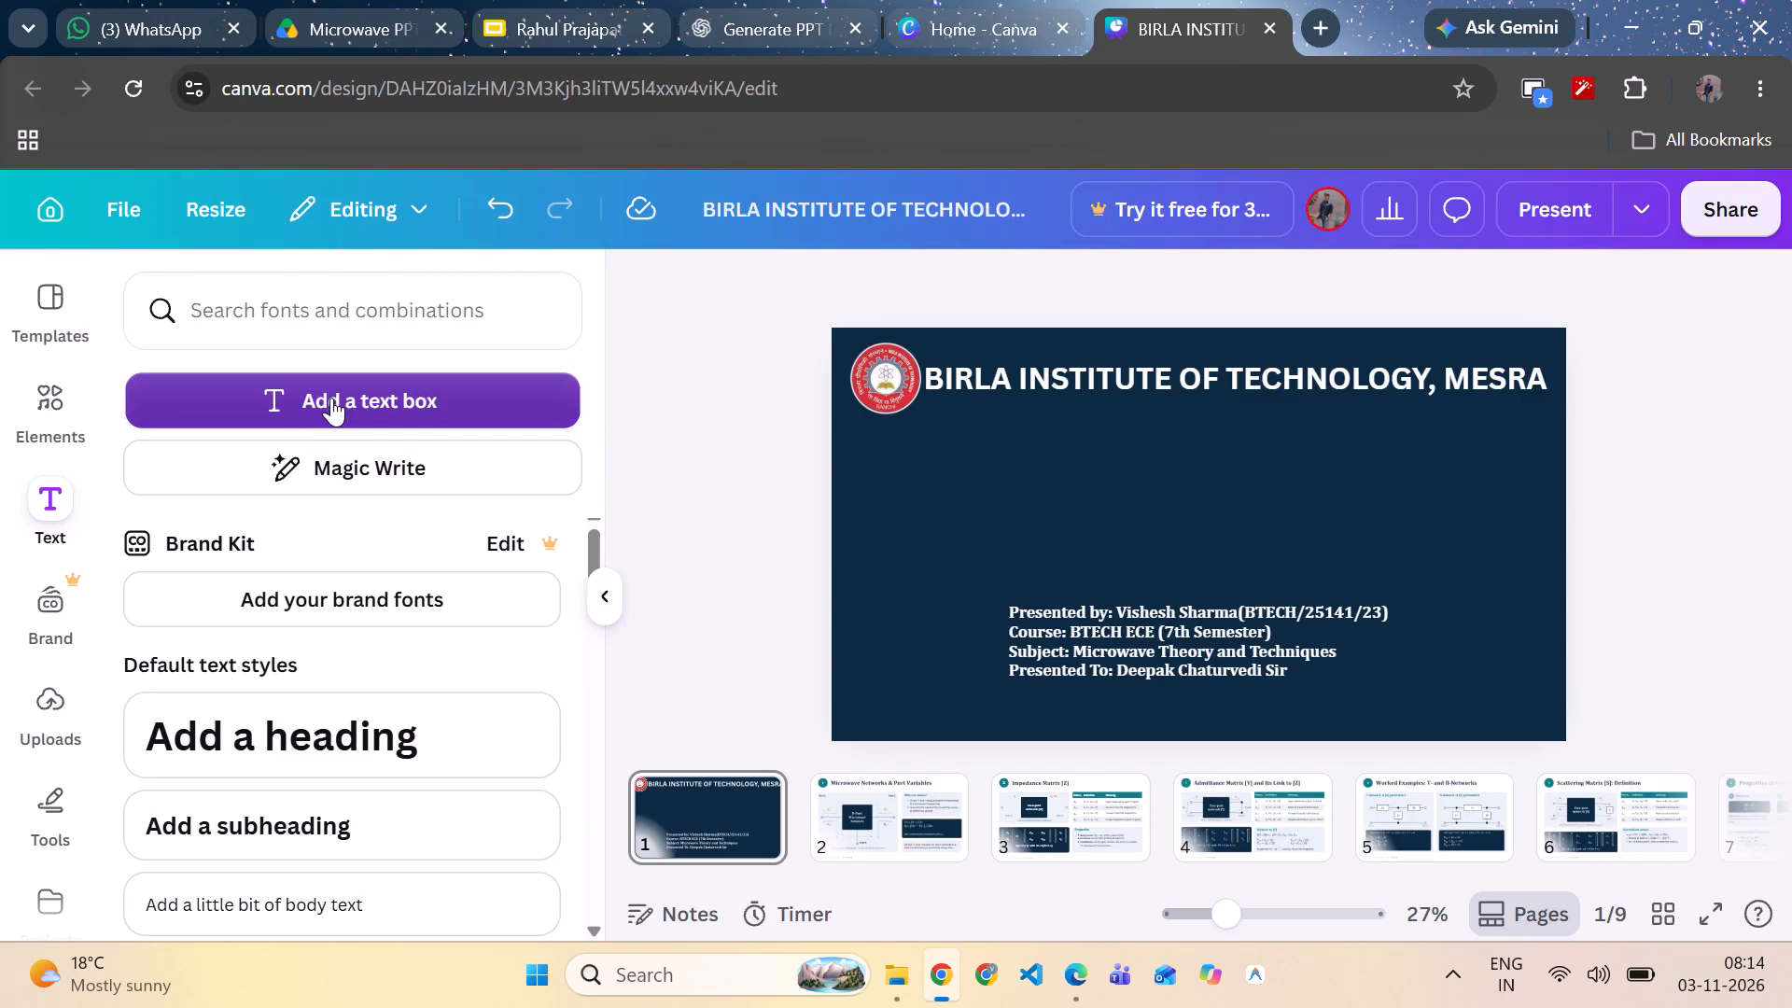
pyautogui.hotkey('ctrl', 'v')
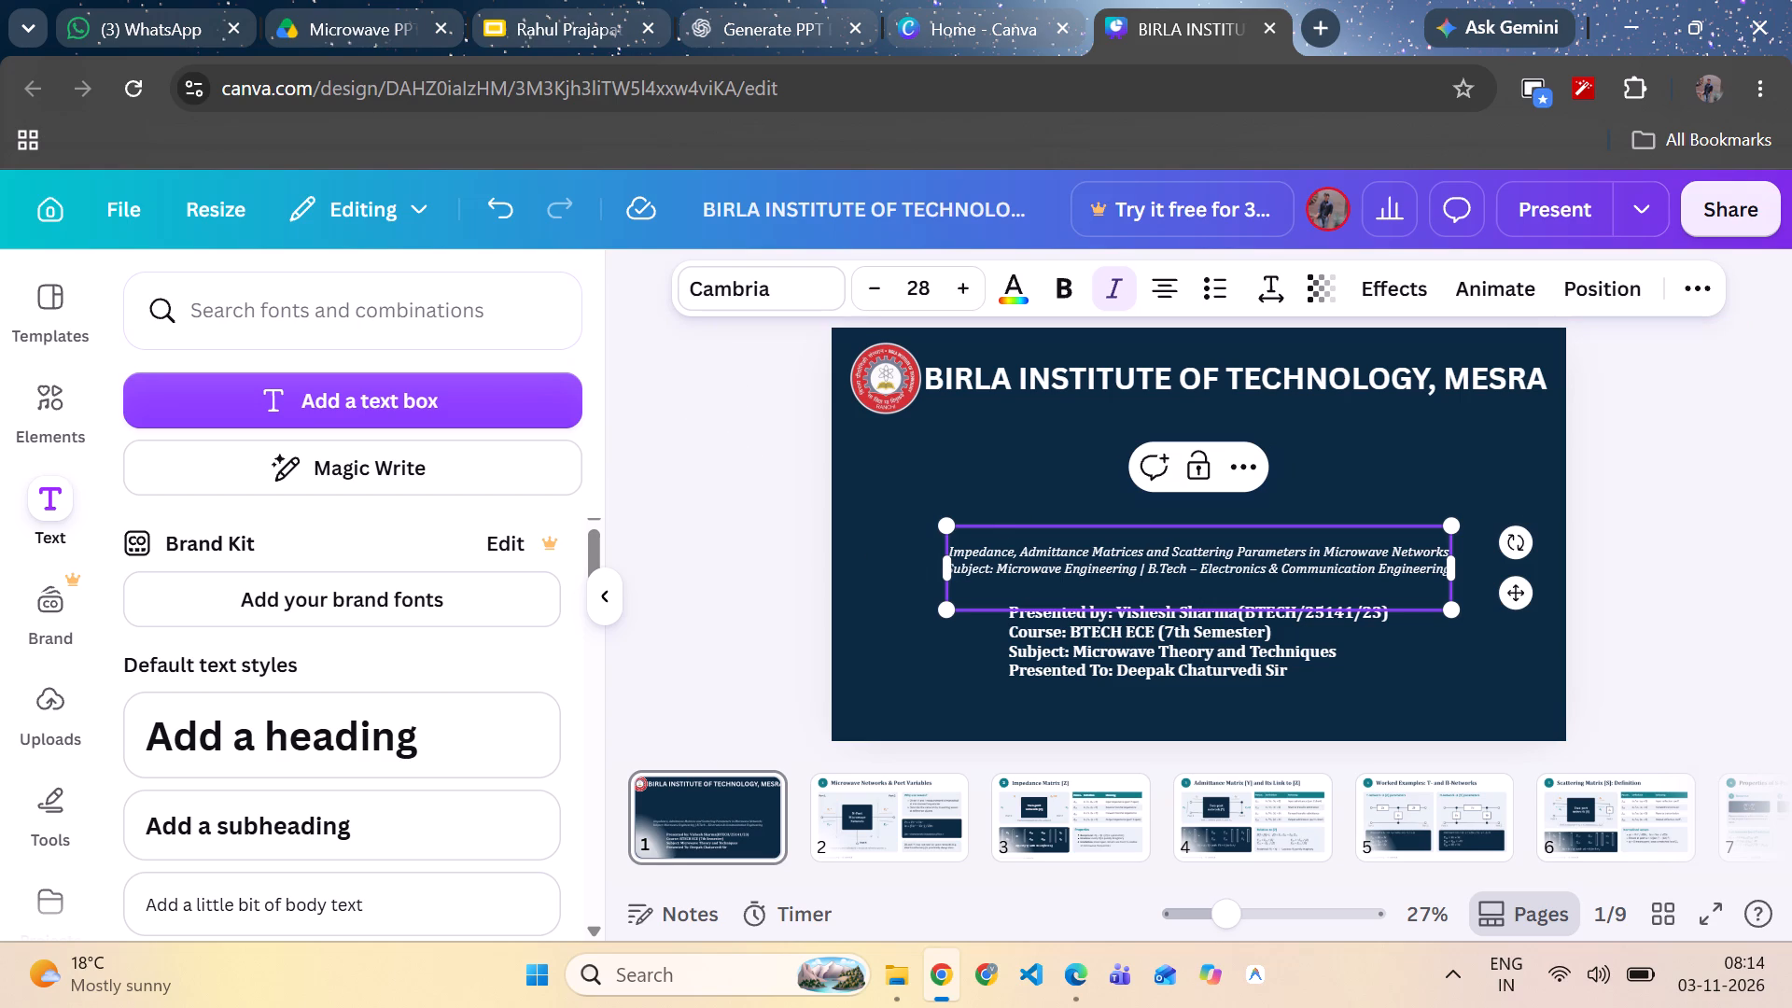
# Delete "Subject: Microwave Engineering |" from the second heading line, leaving "B.Tech – Electronics & Communication Engineering".
pyautogui.click(1143, 573)
pyautogui.press('BackSpace')
pyautogui.press('BackSpace')
pyautogui.press('BackSpace')
pyautogui.press('BackSpace')
pyautogui.press('BackSpace')
pyautogui.press('BackSpace')
pyautogui.press('BackSpace')
pyautogui.press('BackSpace')
pyautogui.press('BackSpace')
pyautogui.press('BackSpace')
pyautogui.press('BackSpace')
pyautogui.press('BackSpace')
pyautogui.press('BackSpace')
pyautogui.press('BackSpace')
pyautogui.press('BackSpace')
pyautogui.press('BackSpace')
pyautogui.press('BackSpace')
pyautogui.press('BackSpace')
pyautogui.press('BackSpace')
pyautogui.press('BackSpace')
pyautogui.press('BackSpace')
pyautogui.press('BackSpace')
pyautogui.press('BackSpace')
pyautogui.press('BackSpace')
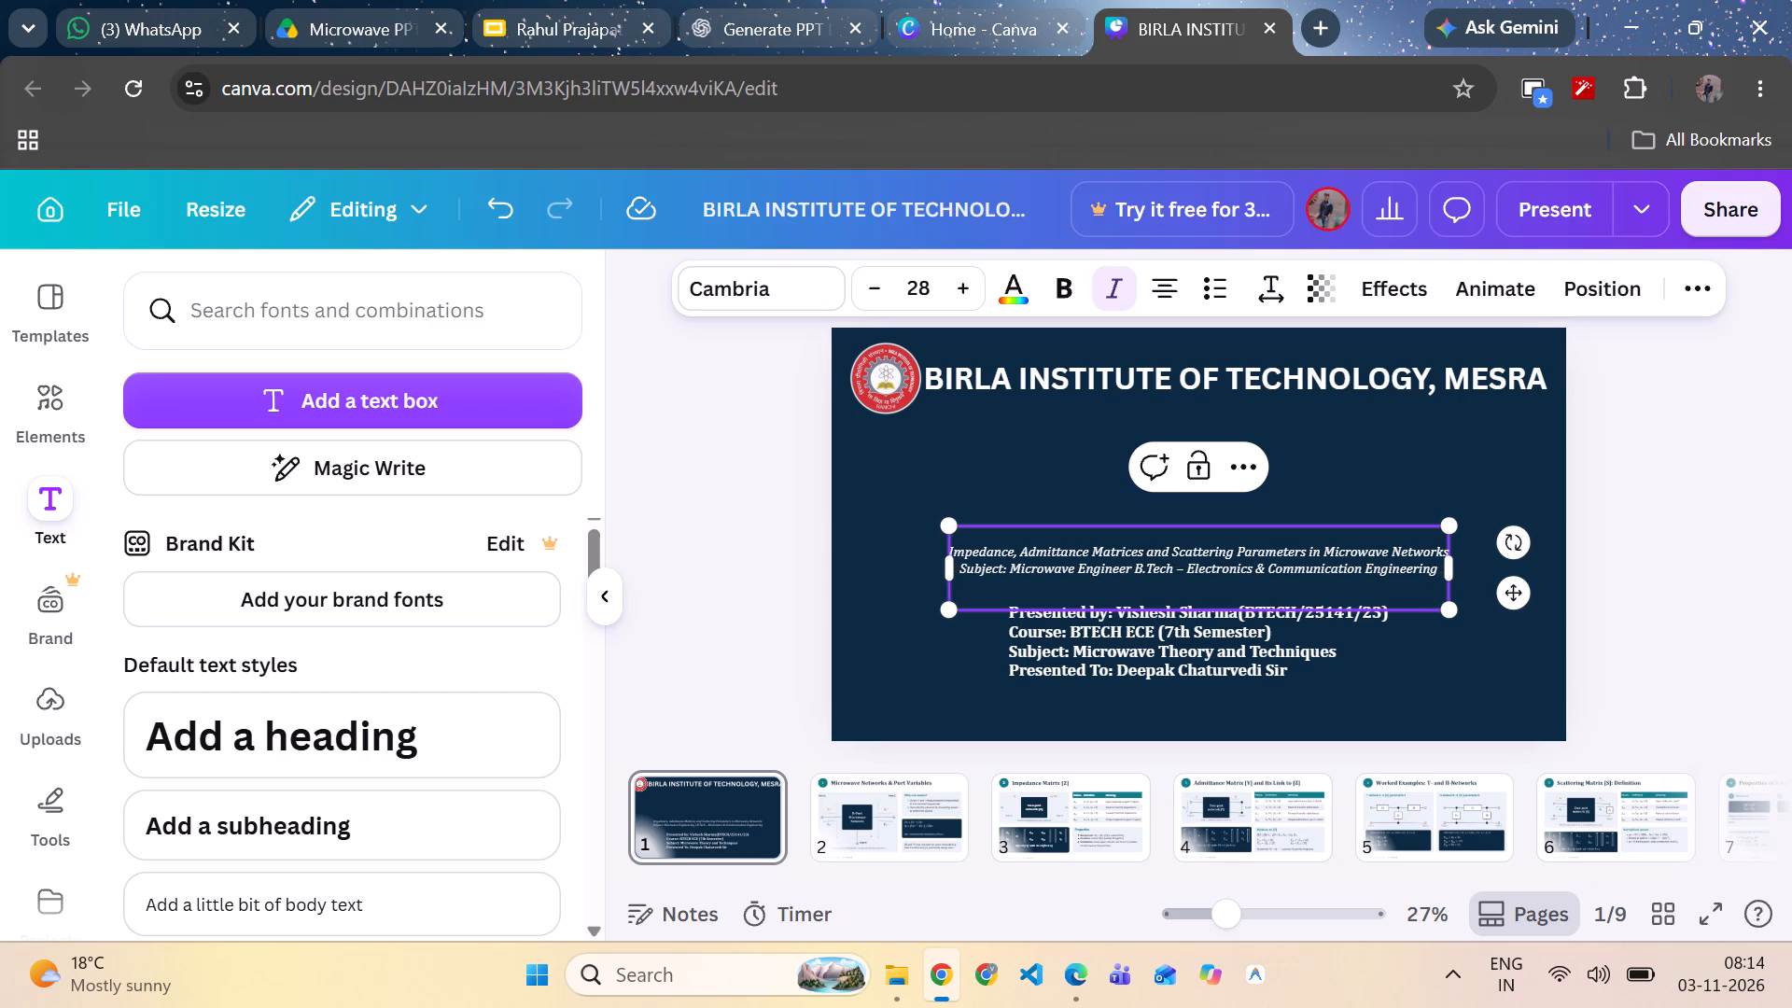
pyautogui.press('BackSpace')
pyautogui.press('BackSpace')
pyautogui.press('BackSpace')
pyautogui.press('BackSpace')
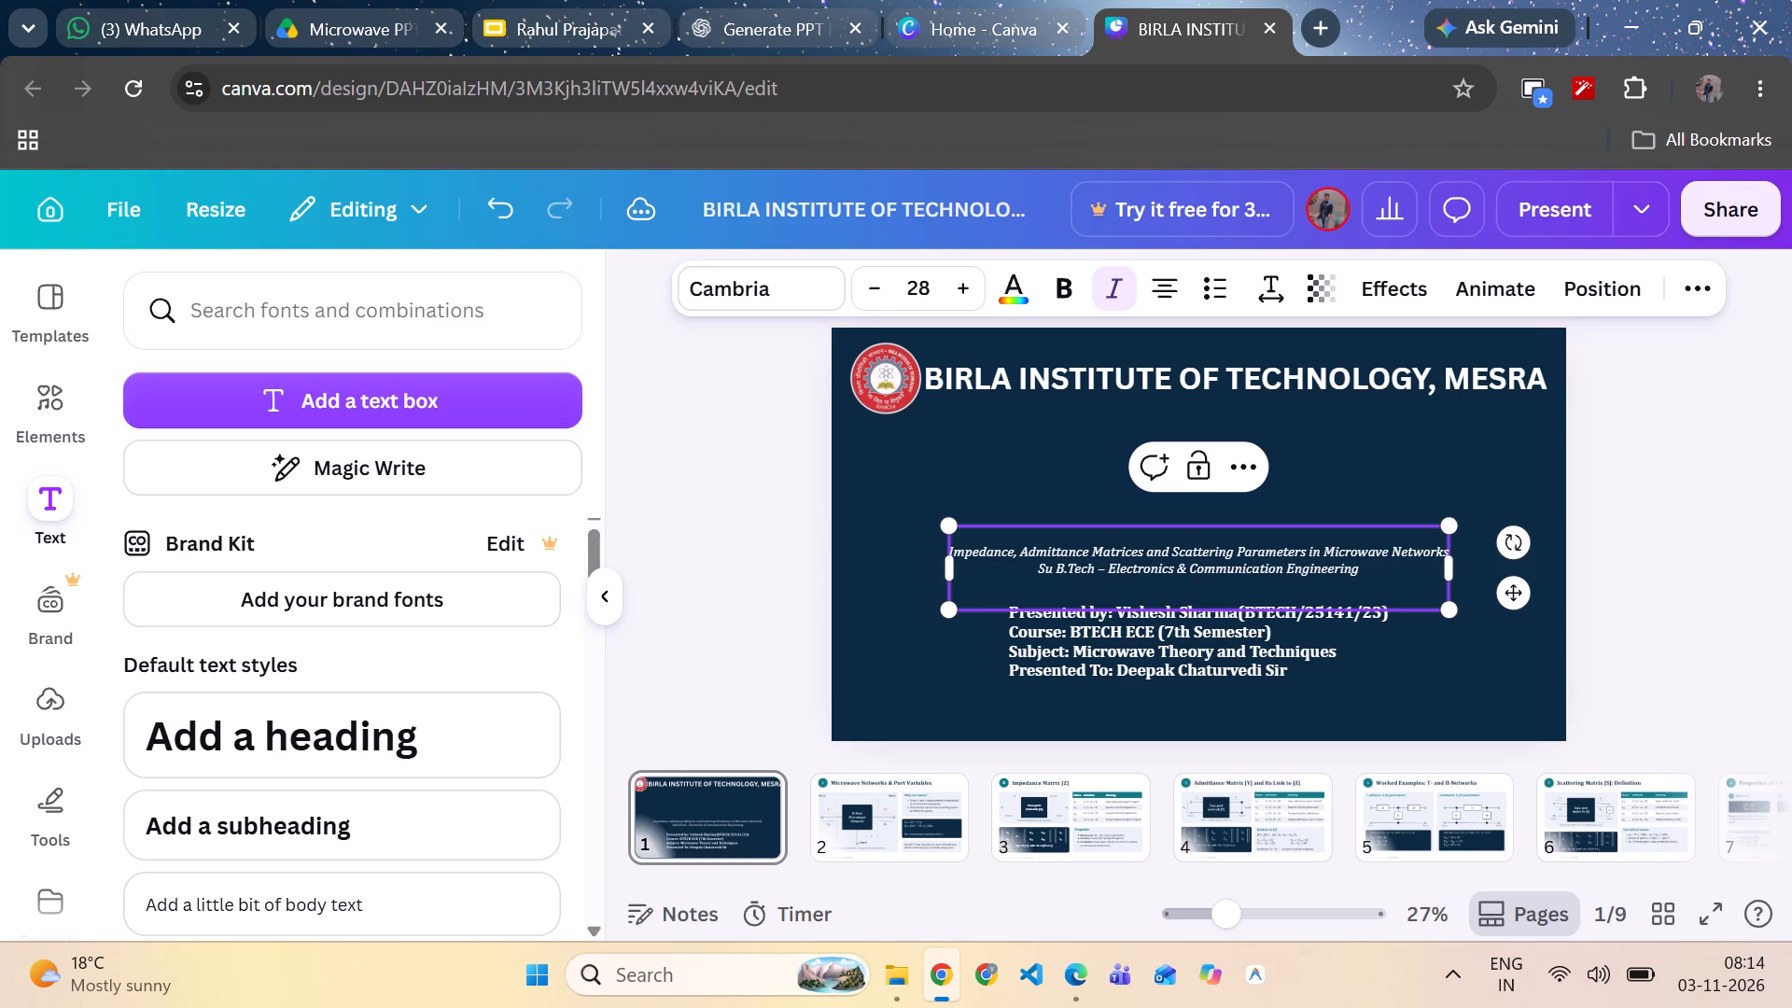
pyautogui.press('BackSpace')
pyautogui.press('BackSpace')
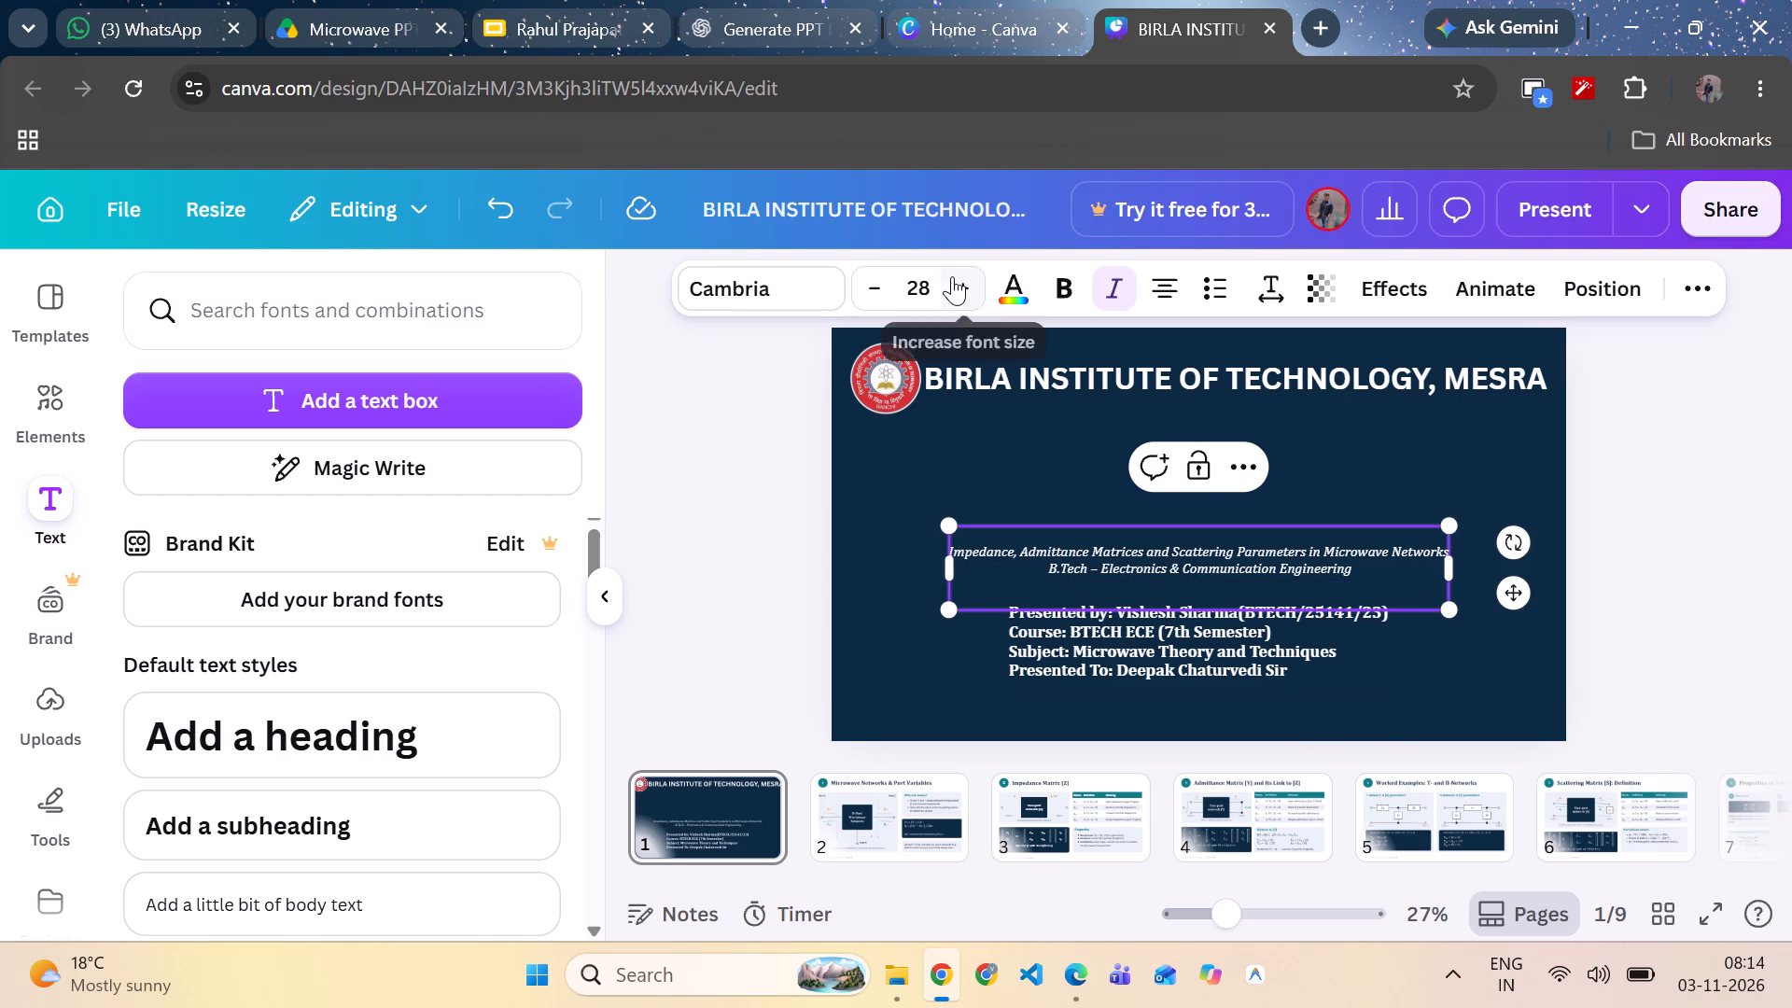
# Make both lines of the pasted heading bold and remove their italics.
pyautogui.doubleClick(1173, 566)
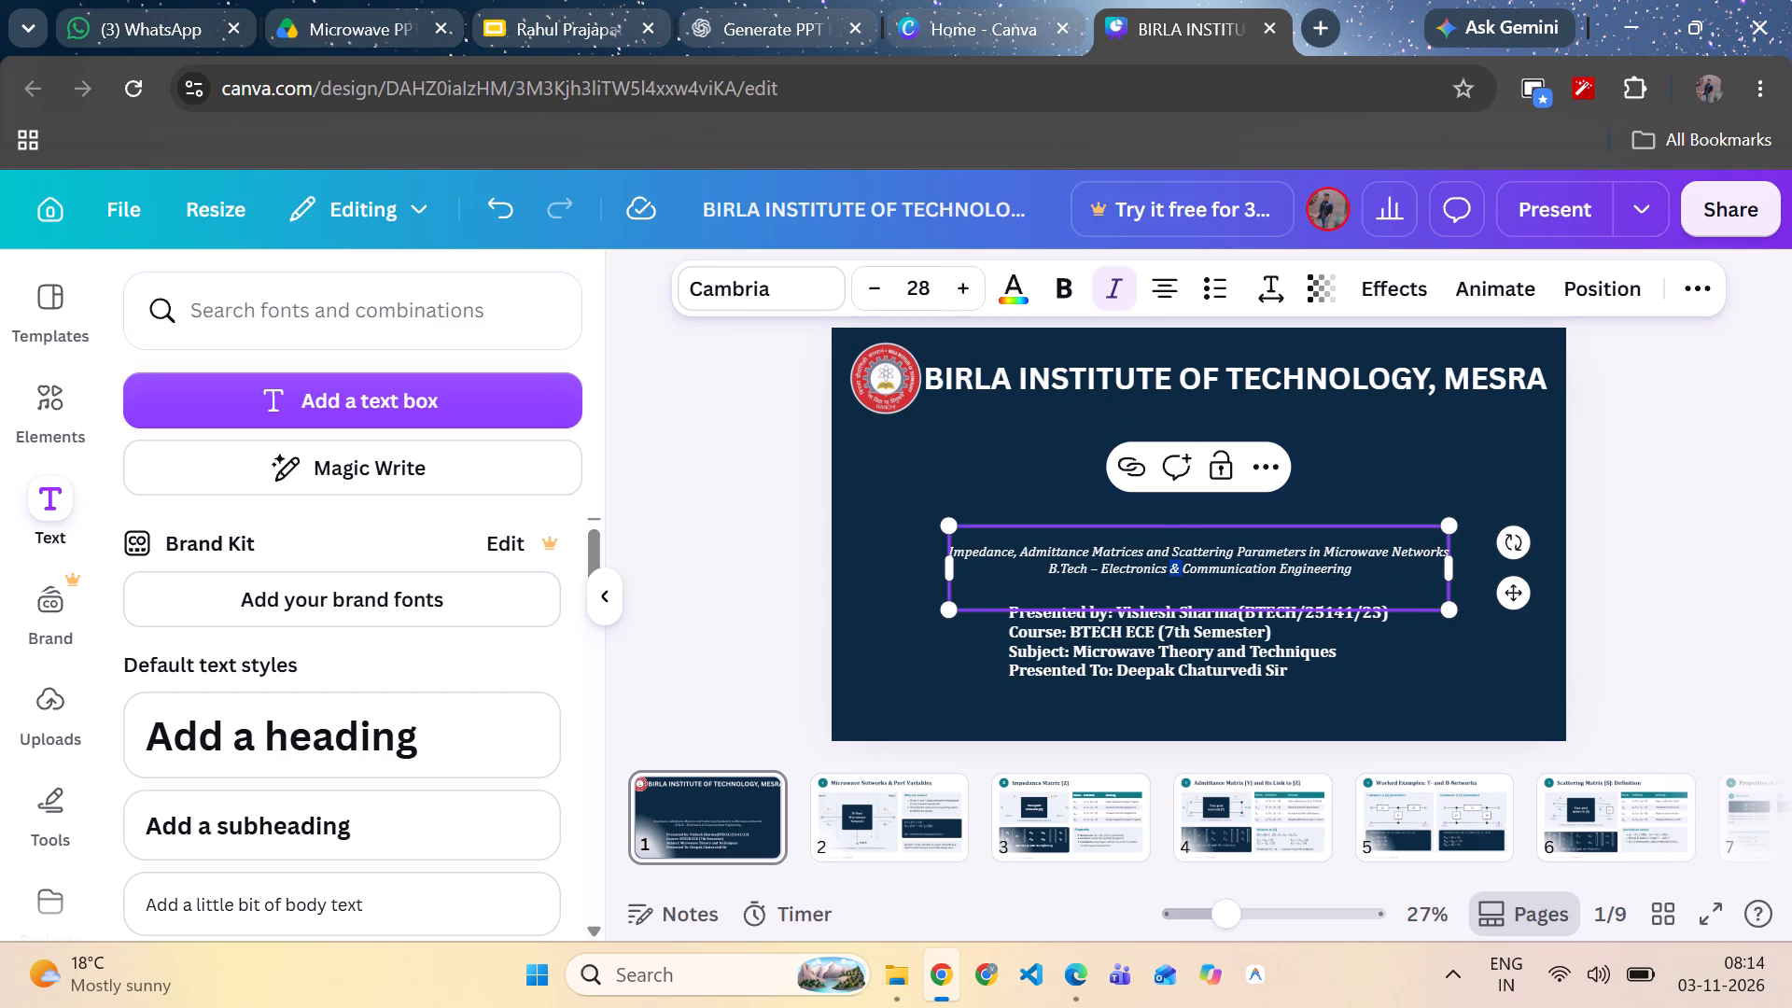
pyautogui.moveTo(1394, 572); pyautogui.dragTo(910, 553)
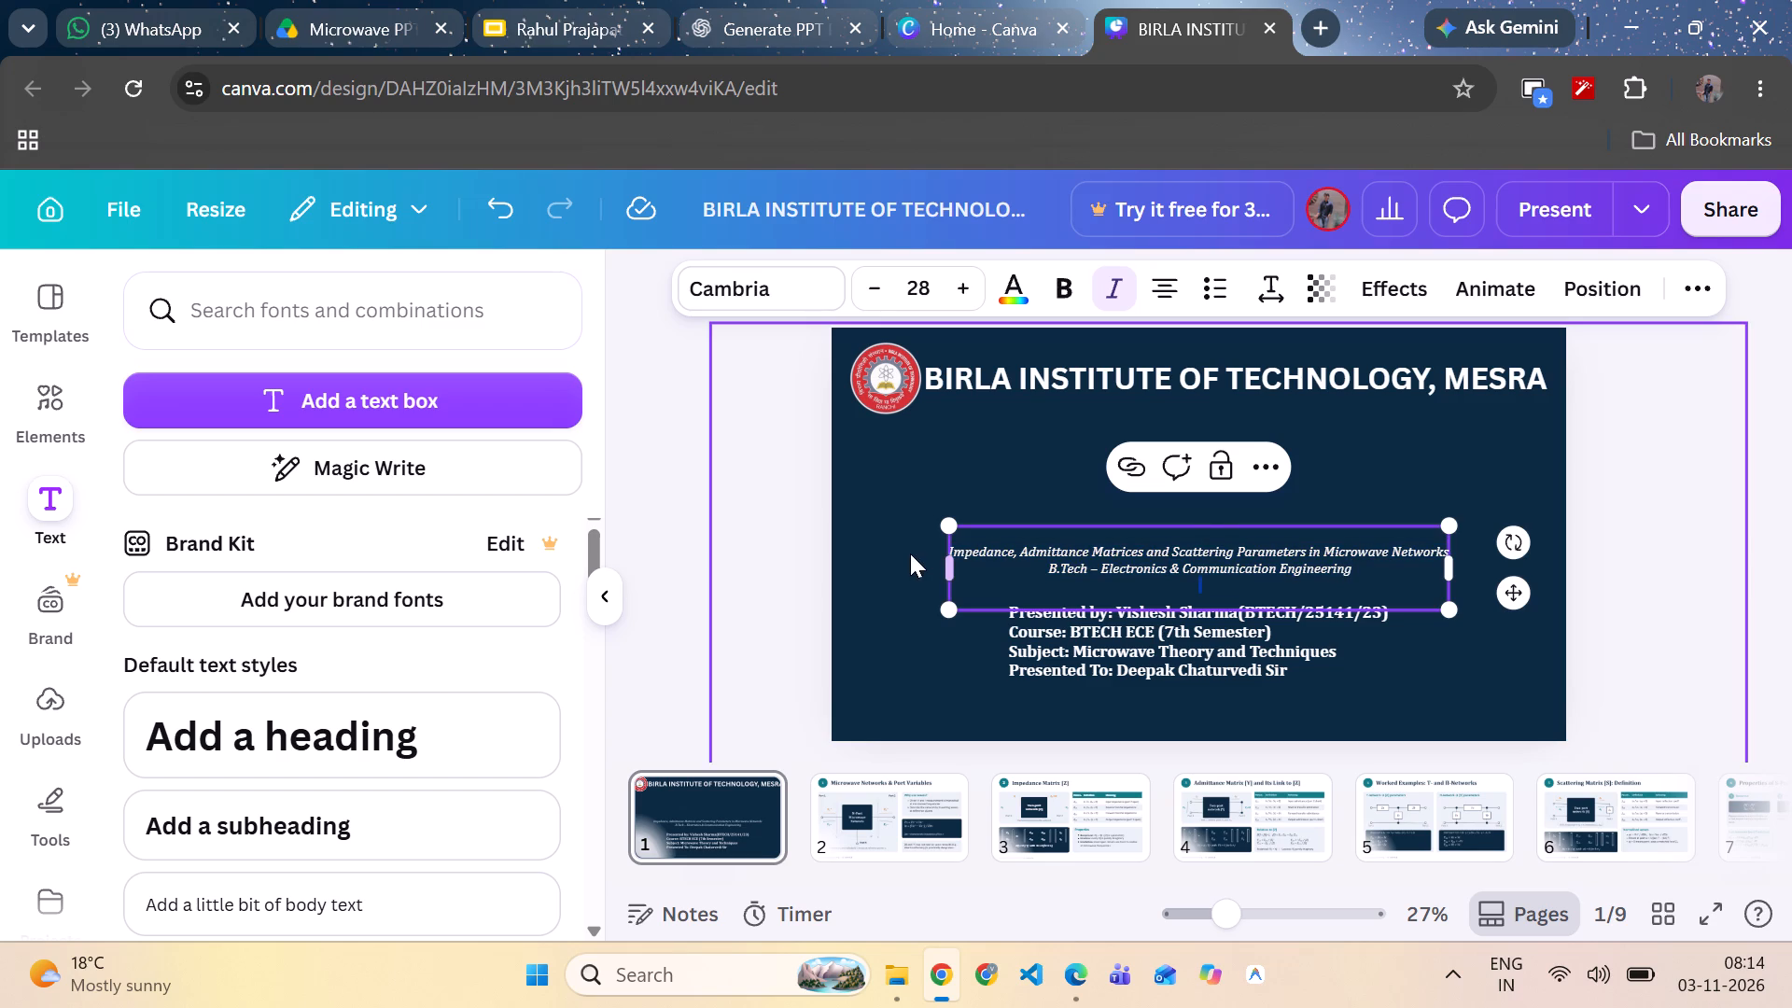
pyautogui.moveTo(1369, 569); pyautogui.dragTo(1000, 525)
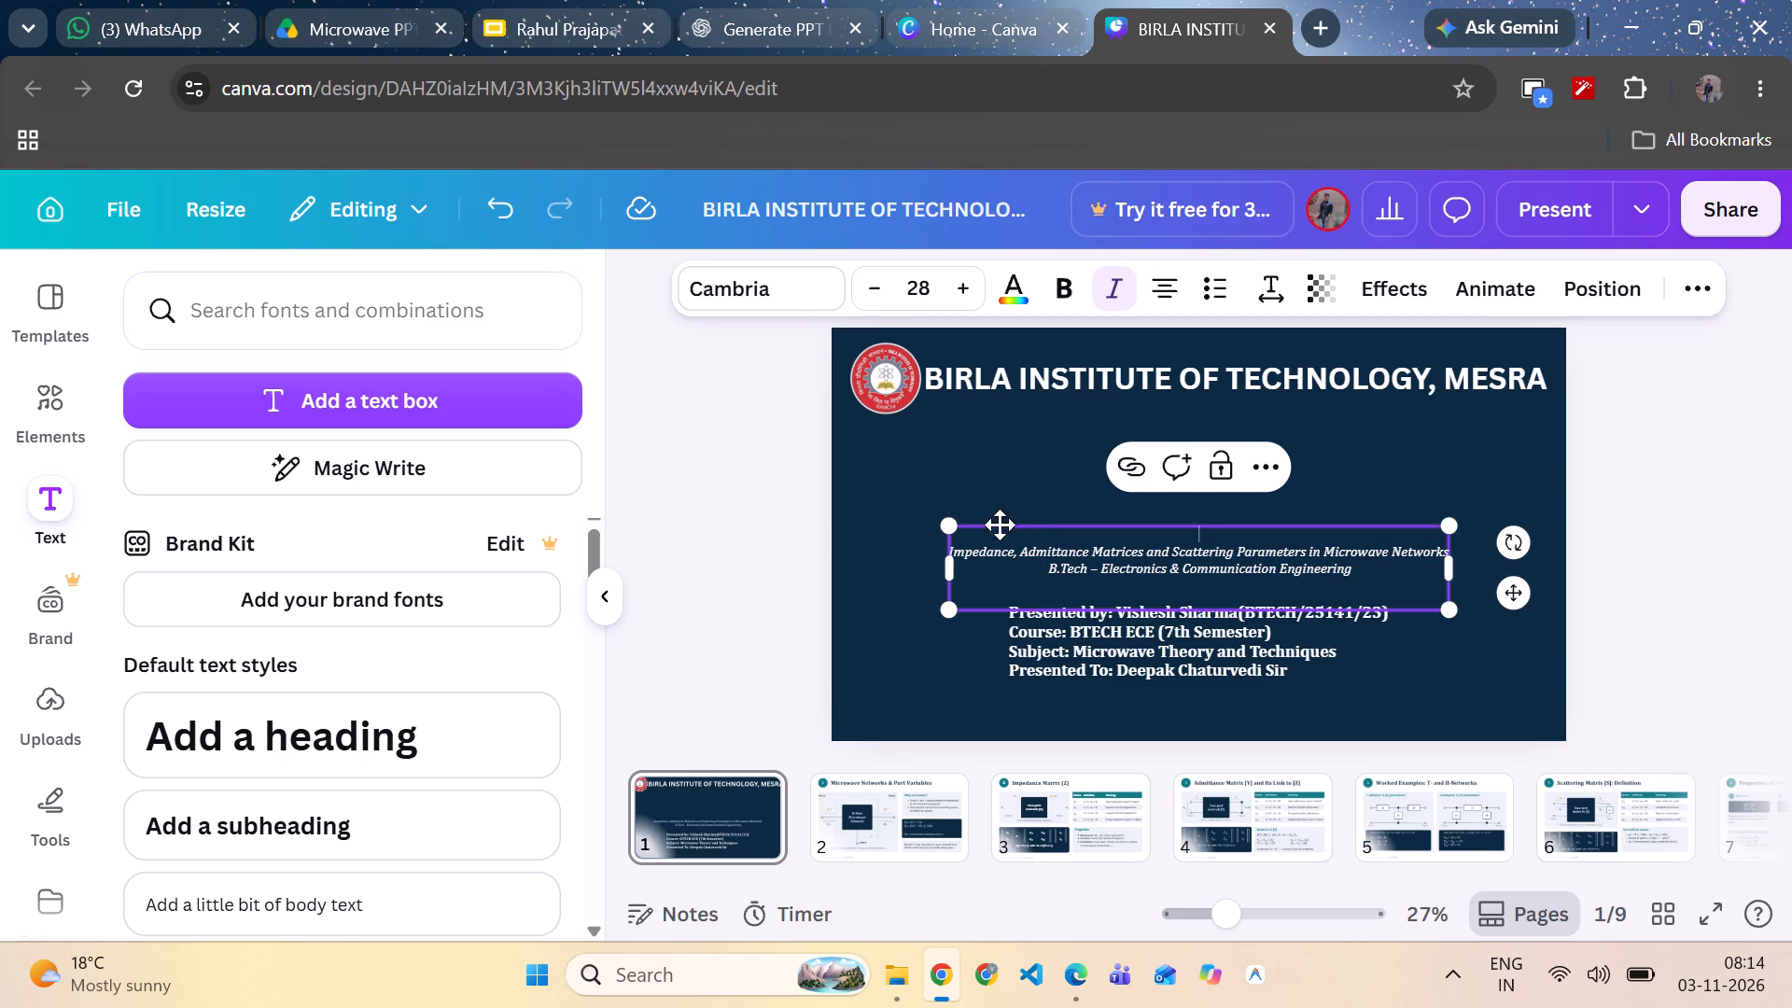
pyautogui.moveTo(1000, 525); pyautogui.dragTo(986, 548)
pyautogui.moveTo(1353, 574); pyautogui.dragTo(940, 552)
pyautogui.click(1073, 275)
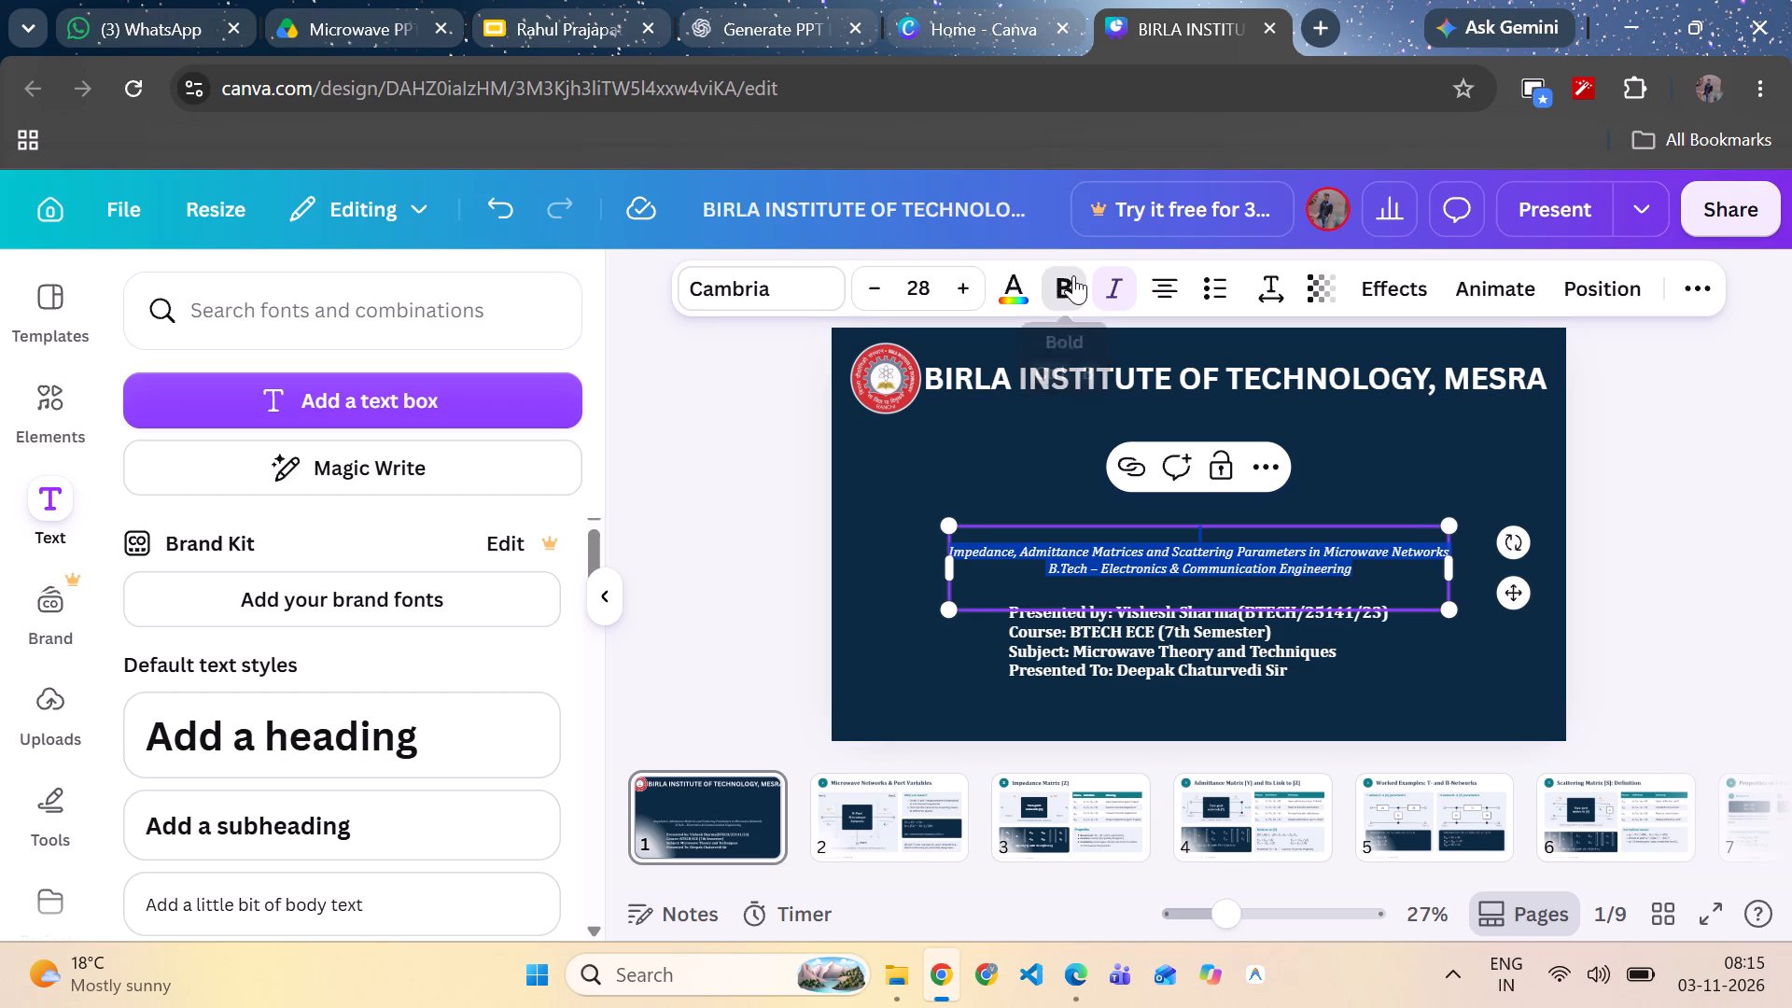
pyautogui.click(1104, 297)
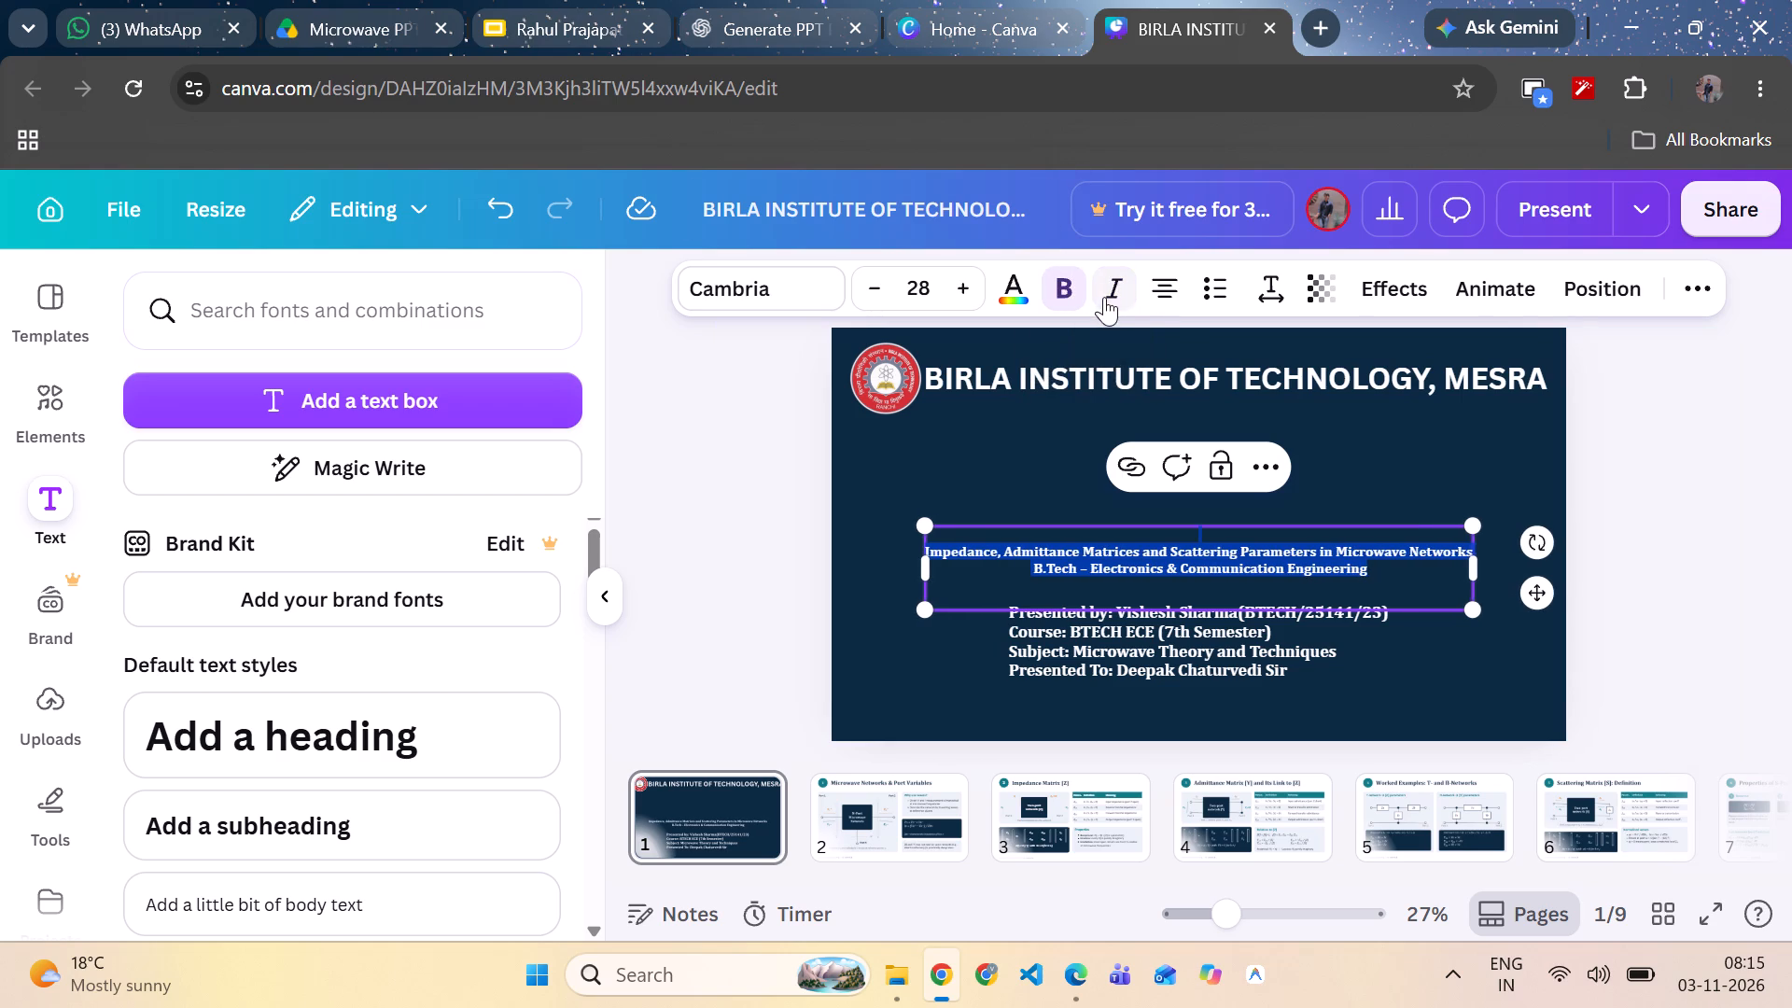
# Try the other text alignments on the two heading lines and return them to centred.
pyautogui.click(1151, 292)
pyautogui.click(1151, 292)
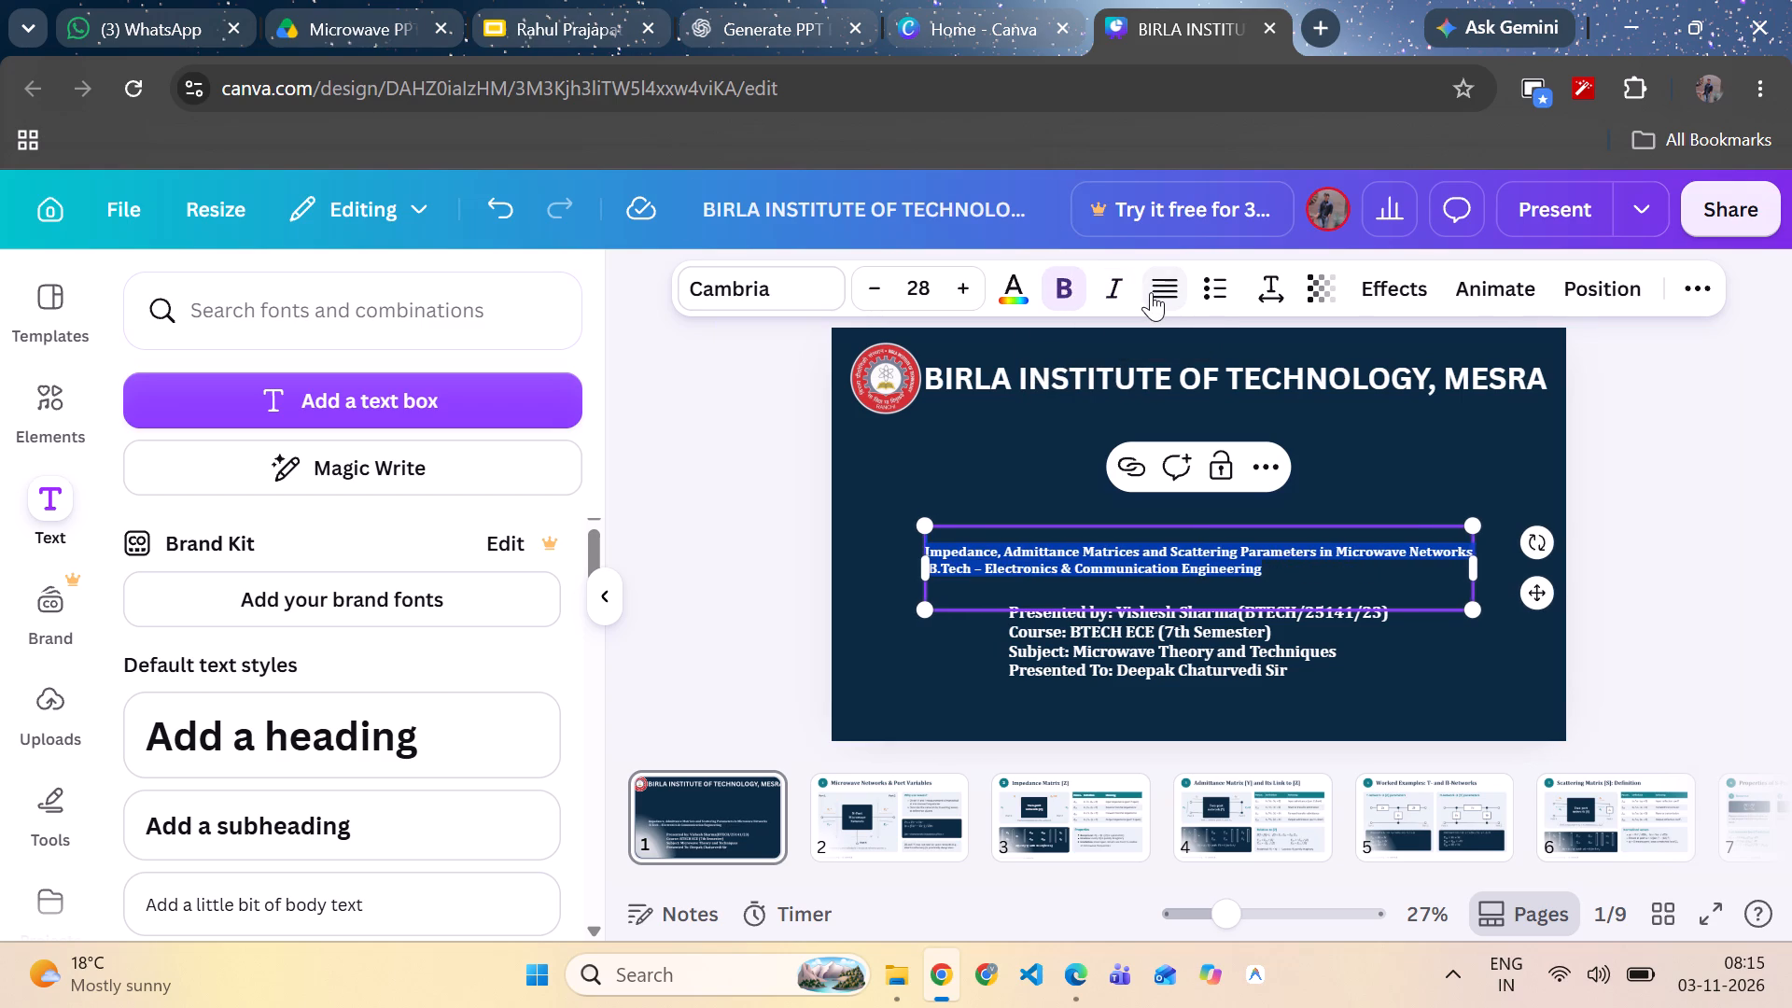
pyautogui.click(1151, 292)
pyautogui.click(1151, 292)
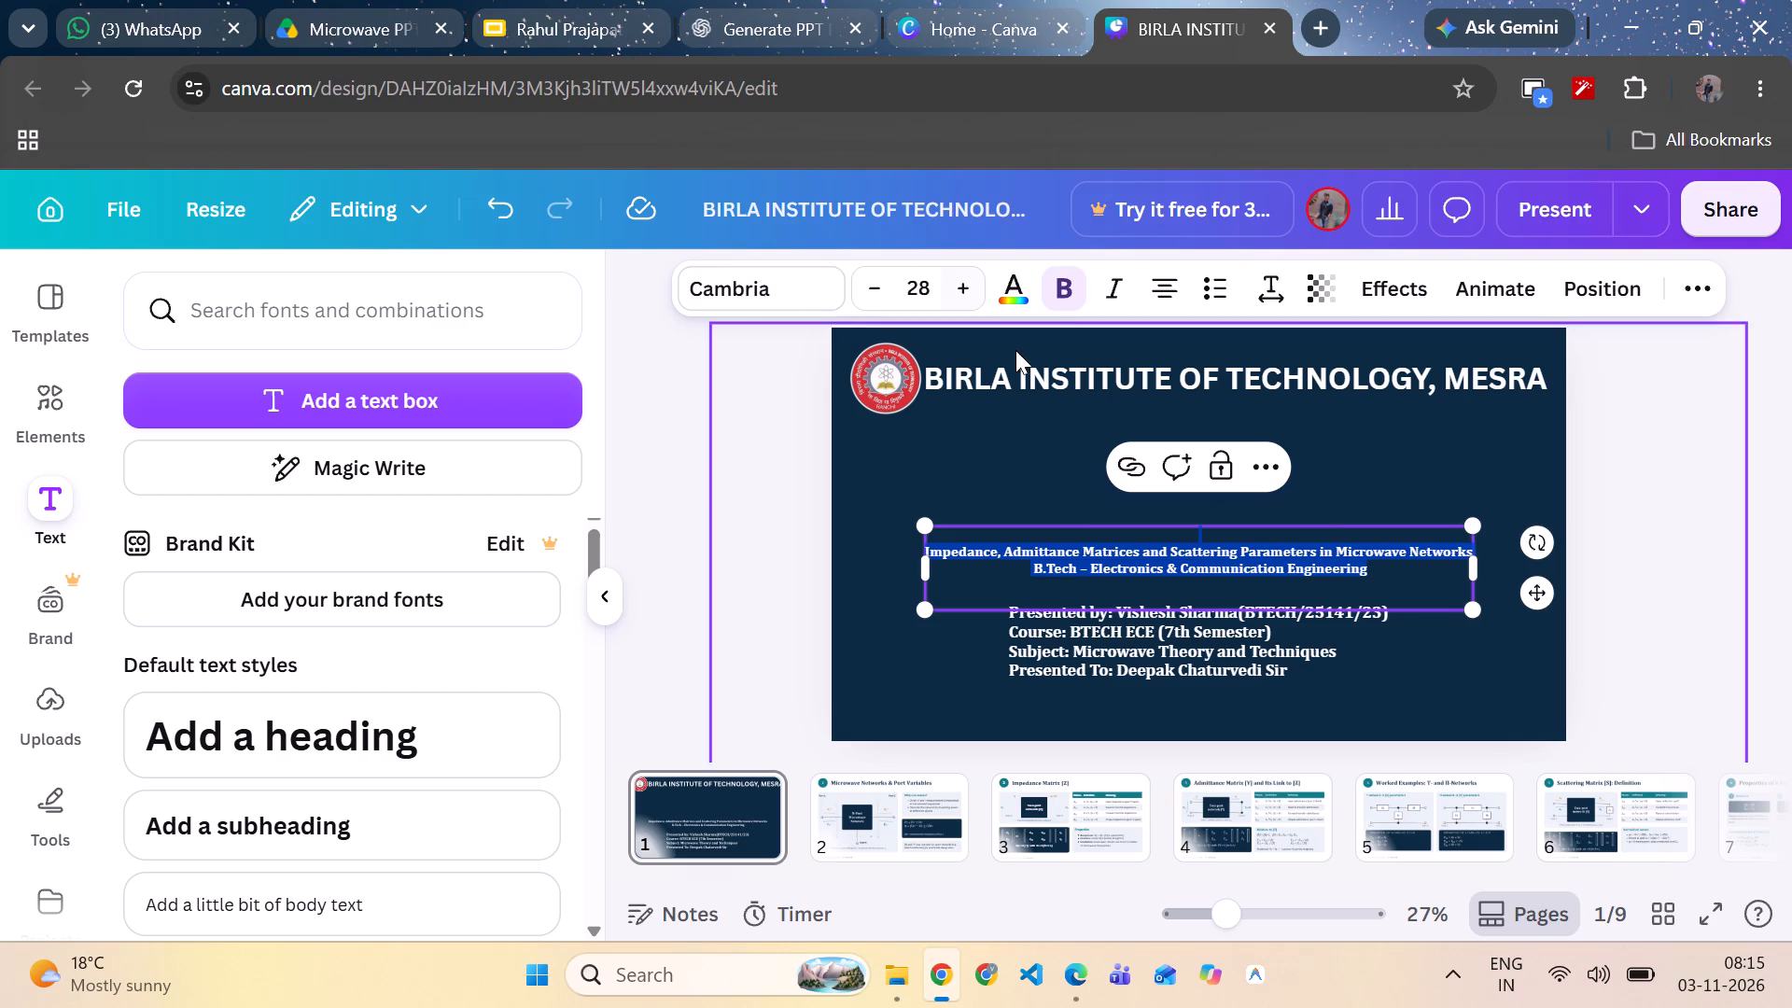
# Increase the font size of both heading lines to 34.
pyautogui.tripleClick(960, 294)
pyautogui.tripleClick(960, 294)
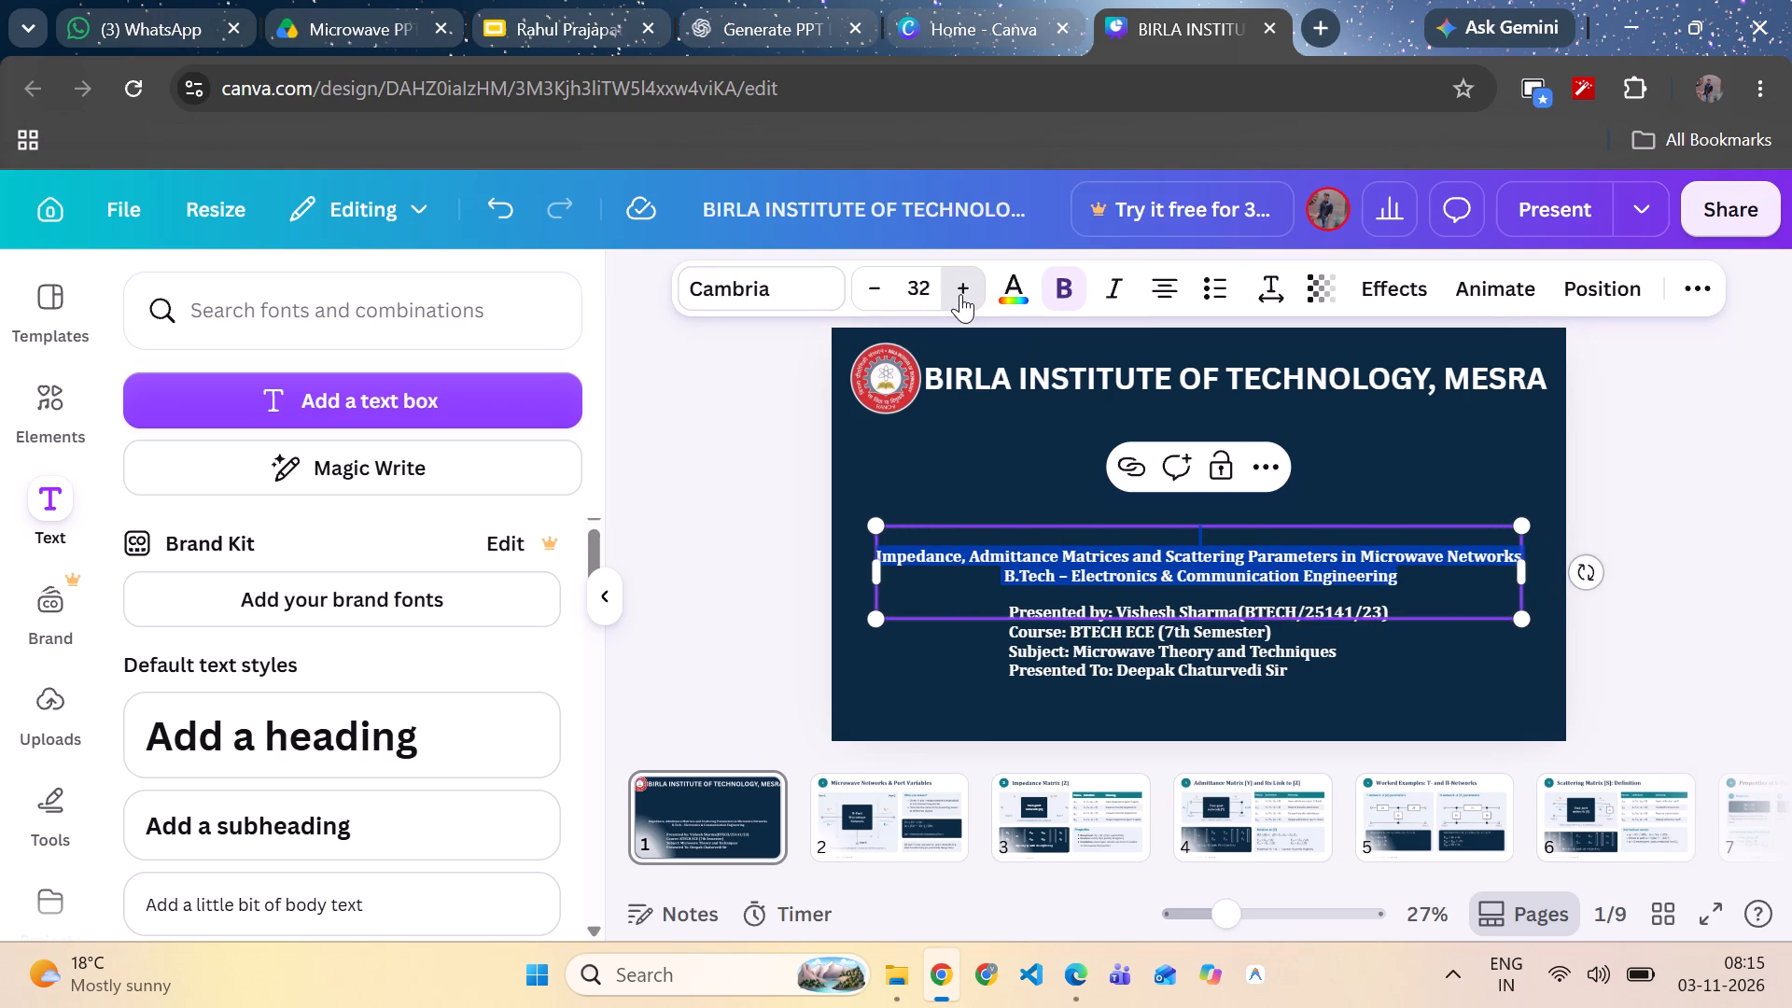
pyautogui.click(639, 490)
# Move the heading text box up into the space between the institute name and the presenter details.
pyautogui.moveTo(1105, 550); pyautogui.dragTo(1099, 529)
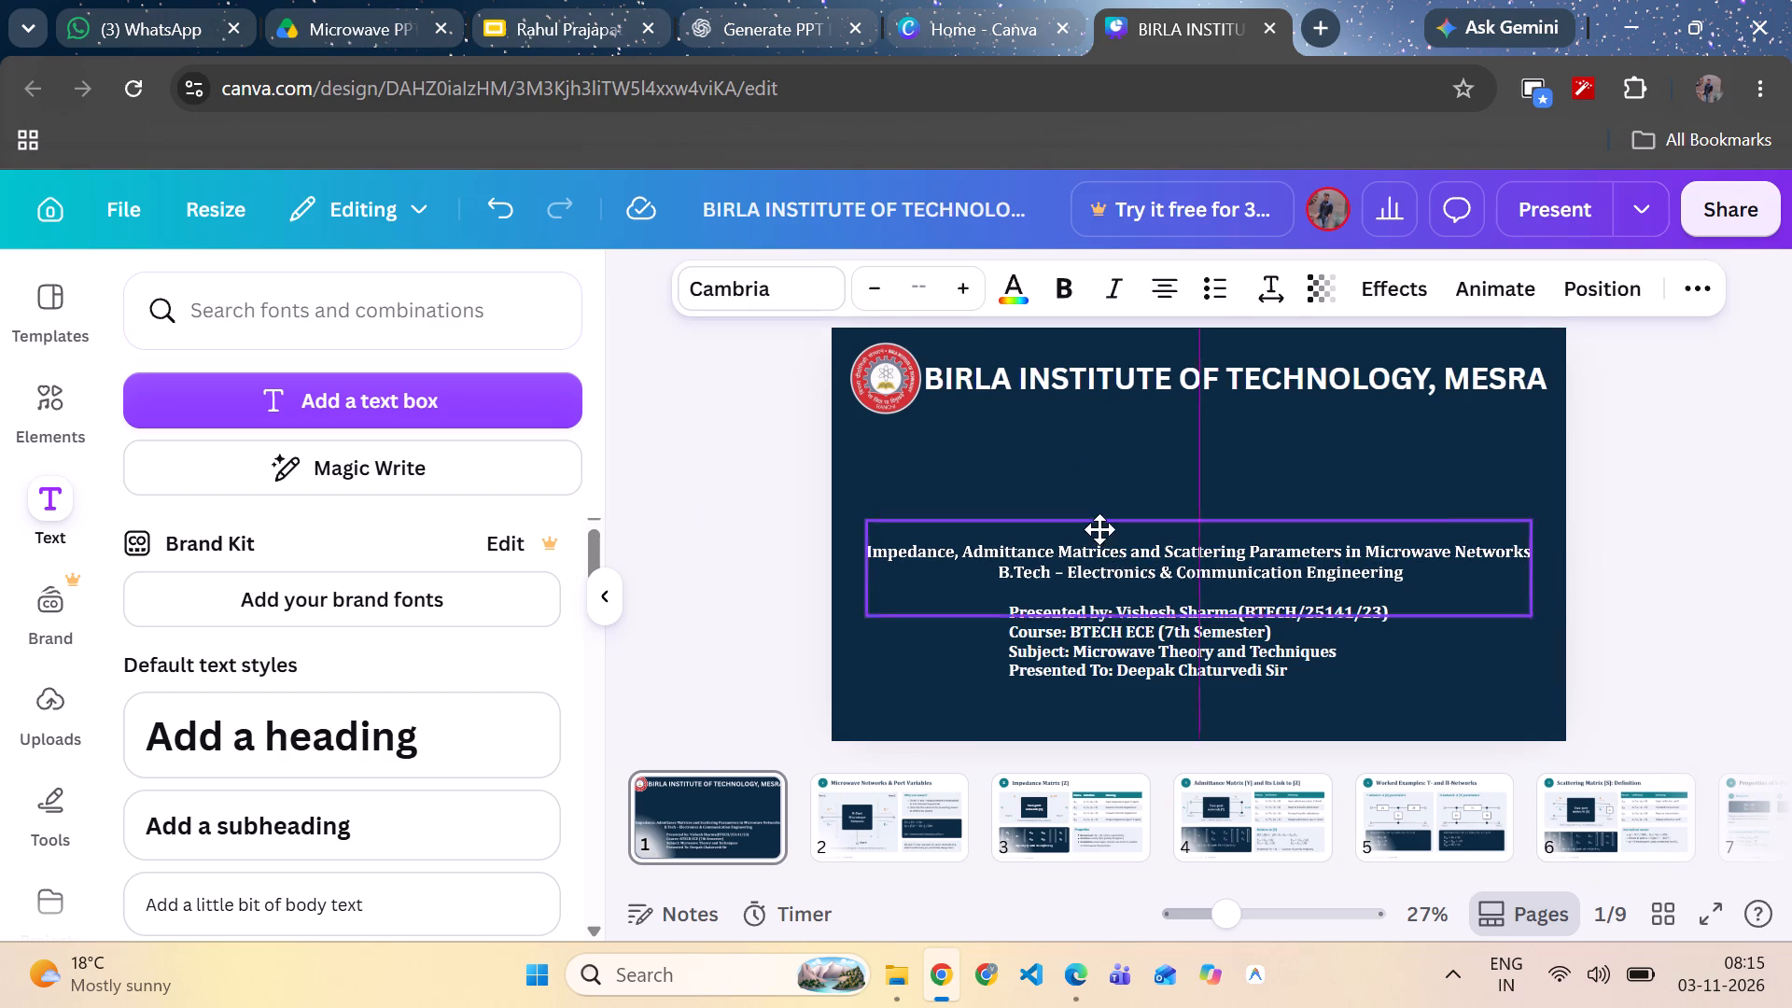
pyautogui.moveTo(1099, 529); pyautogui.dragTo(1112, 497)
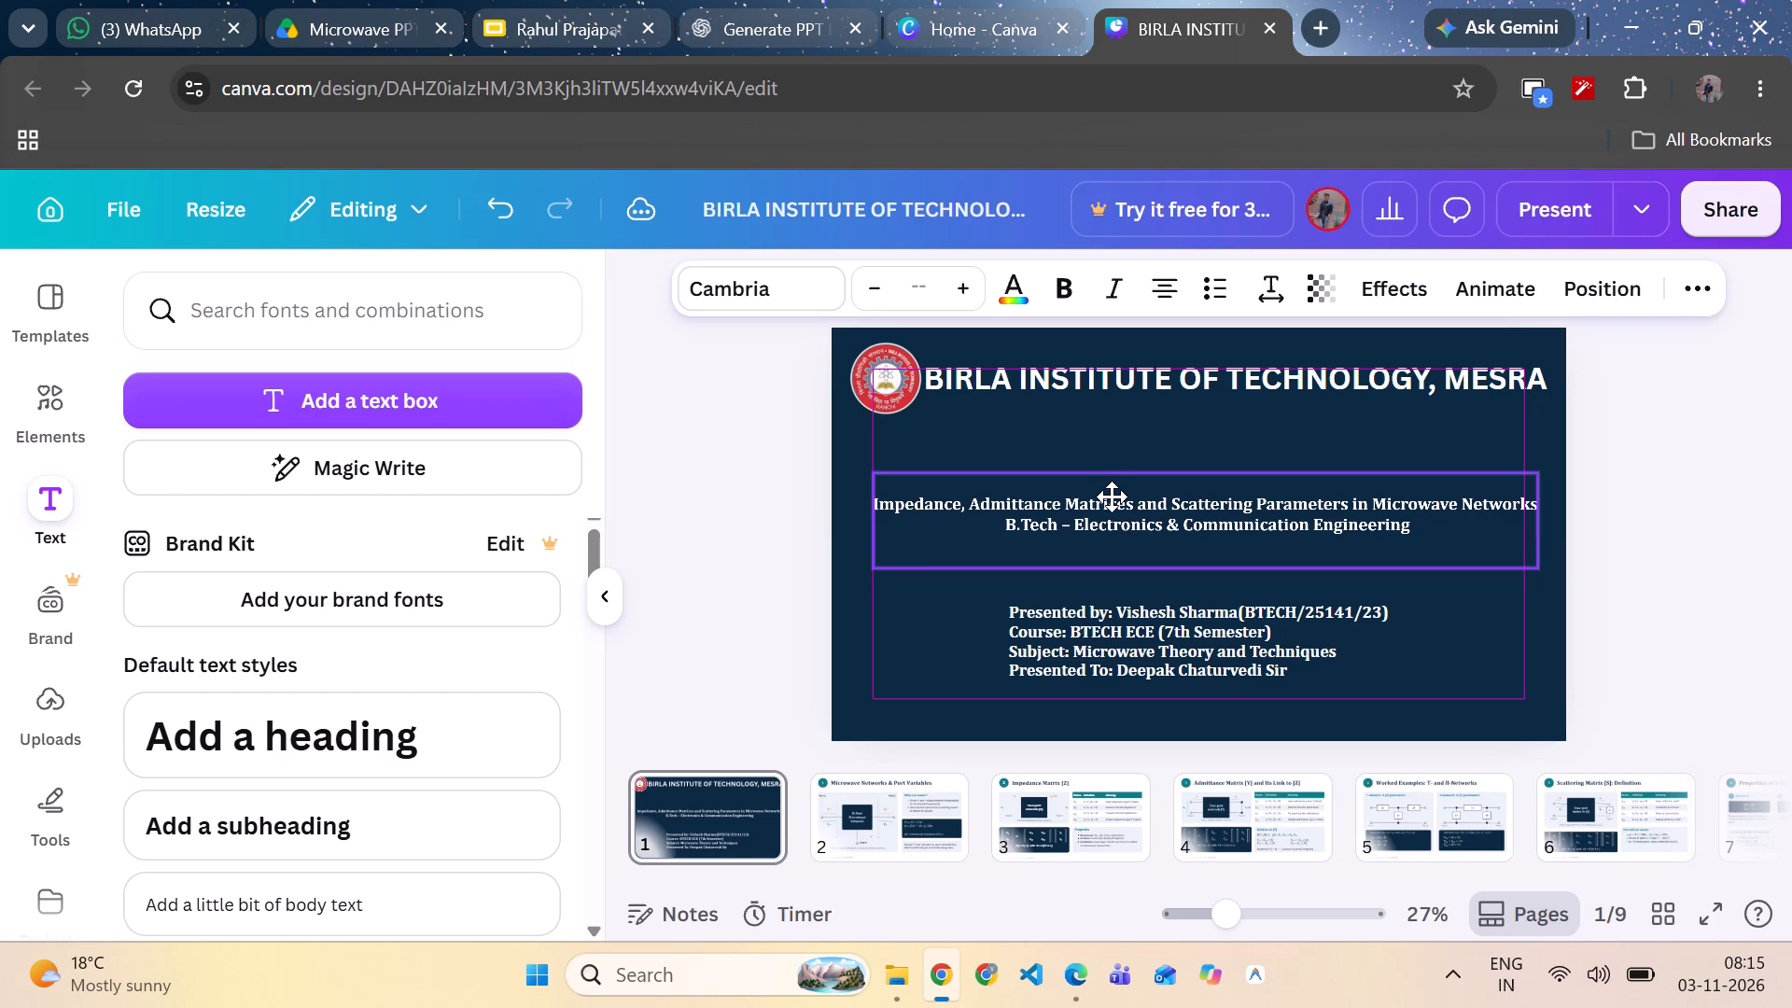
pyautogui.moveTo(1112, 497); pyautogui.dragTo(1114, 477)
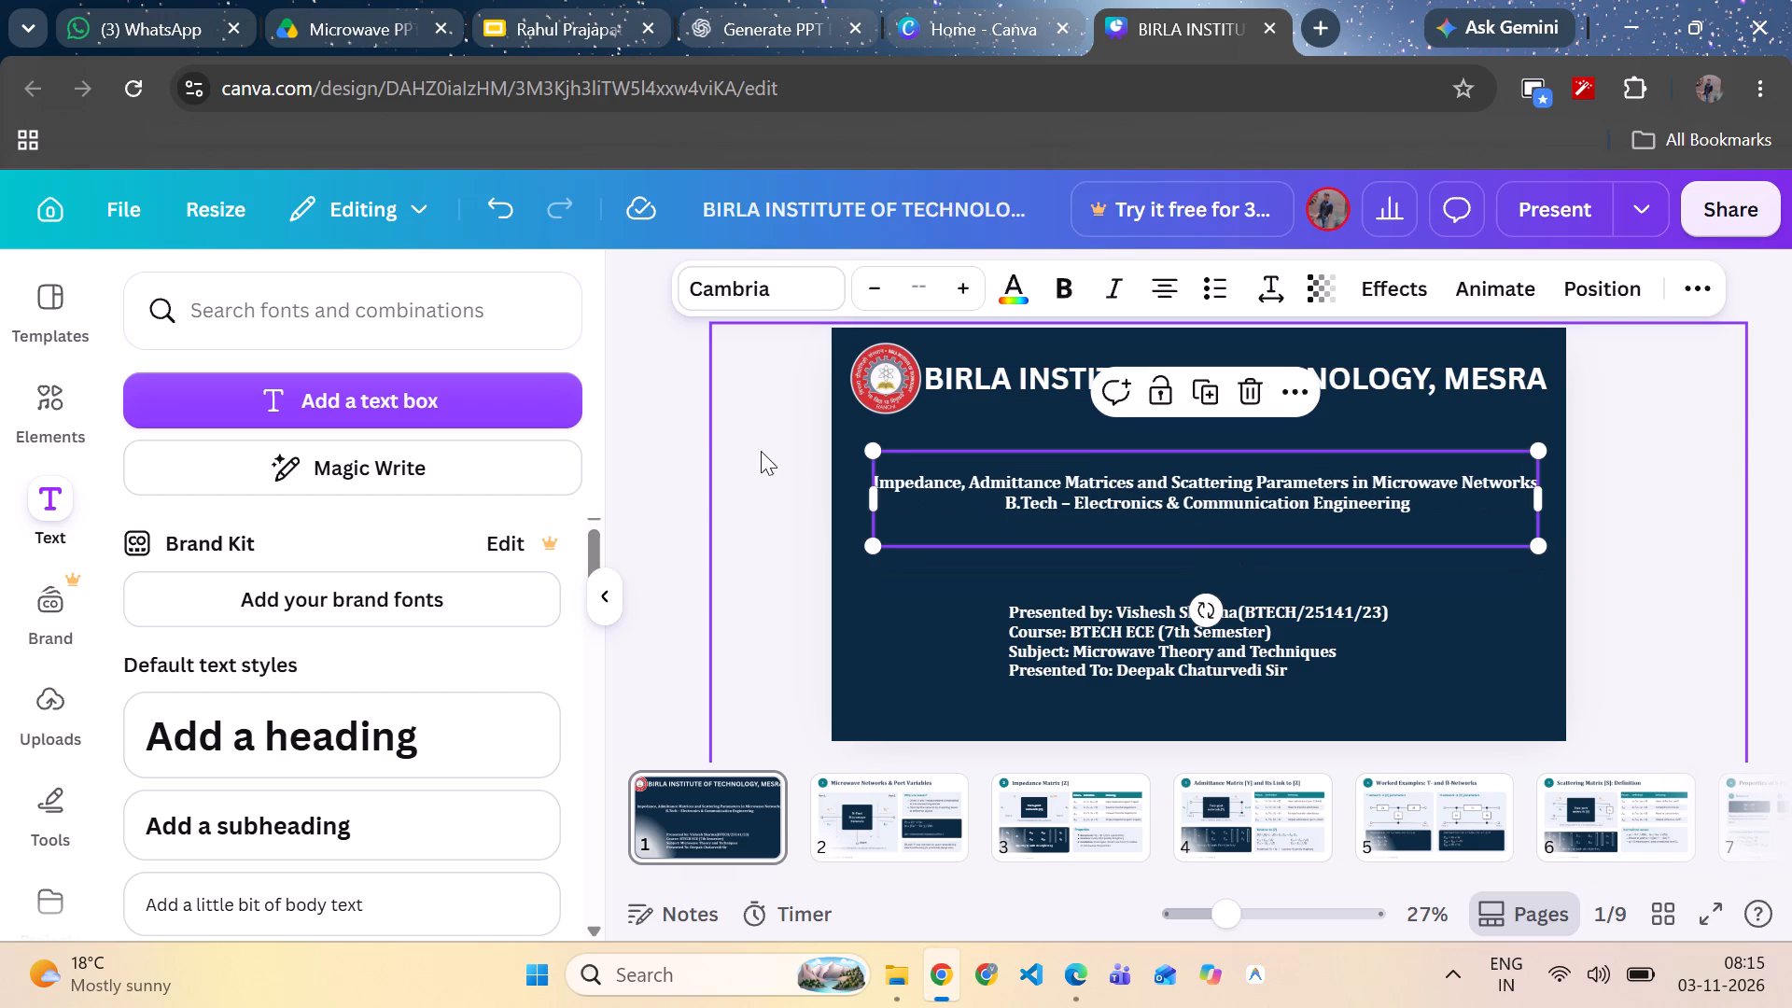
pyautogui.click(686, 424)
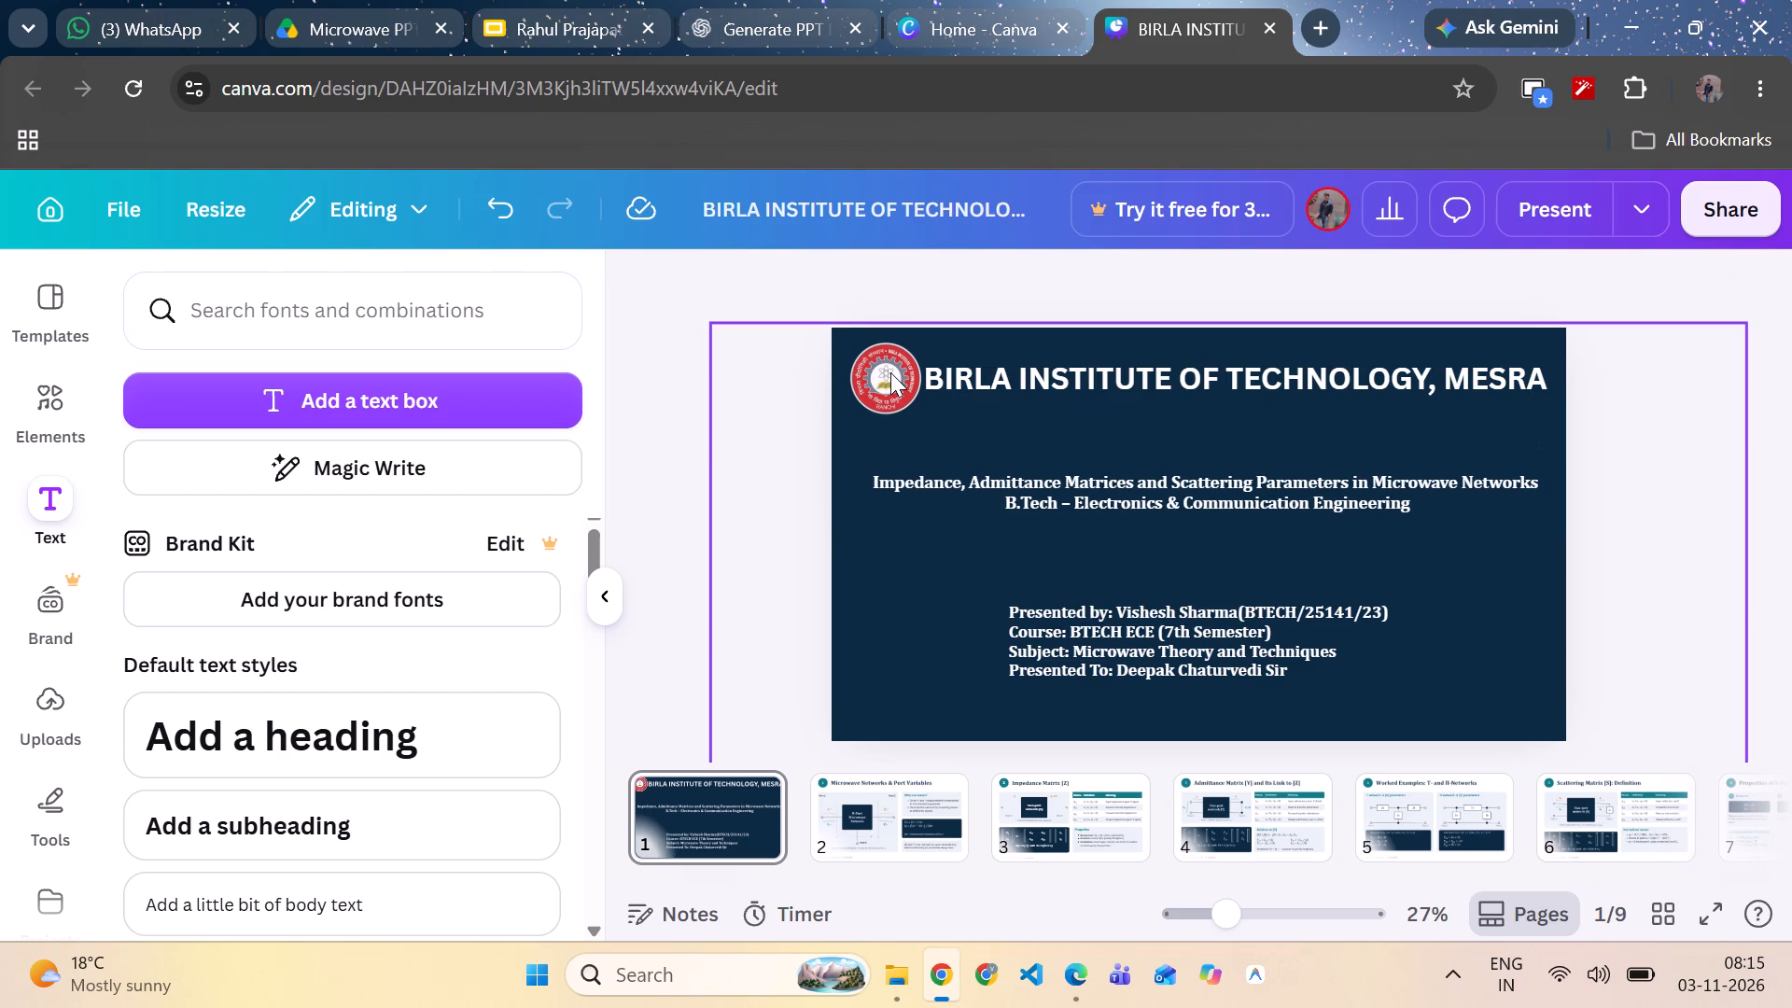
# Shrink the institute logo slightly to leave a gap before the institute name.
pyautogui.click(890, 372)
pyautogui.moveTo(919, 343); pyautogui.dragTo(910, 350)
pyautogui.click(623, 342)
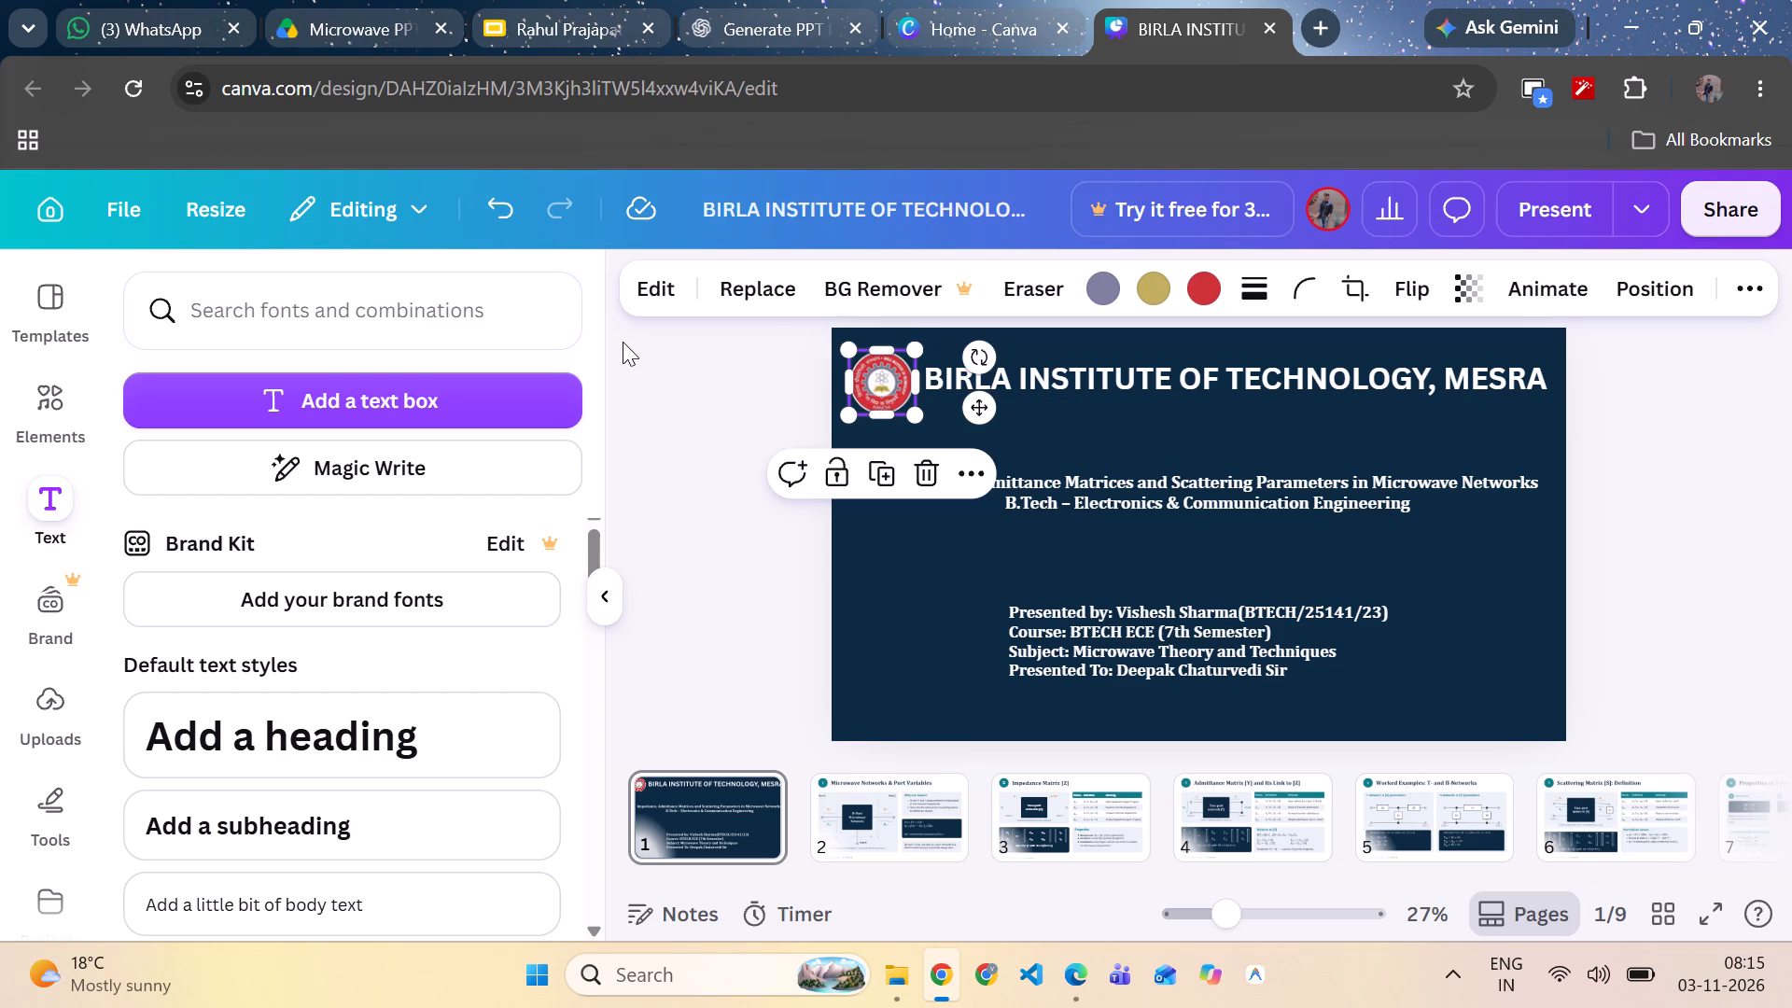
# Nudge the heading text box slightly lower on the title page.
pyautogui.moveTo(1150, 479); pyautogui.dragTo(1150, 496)
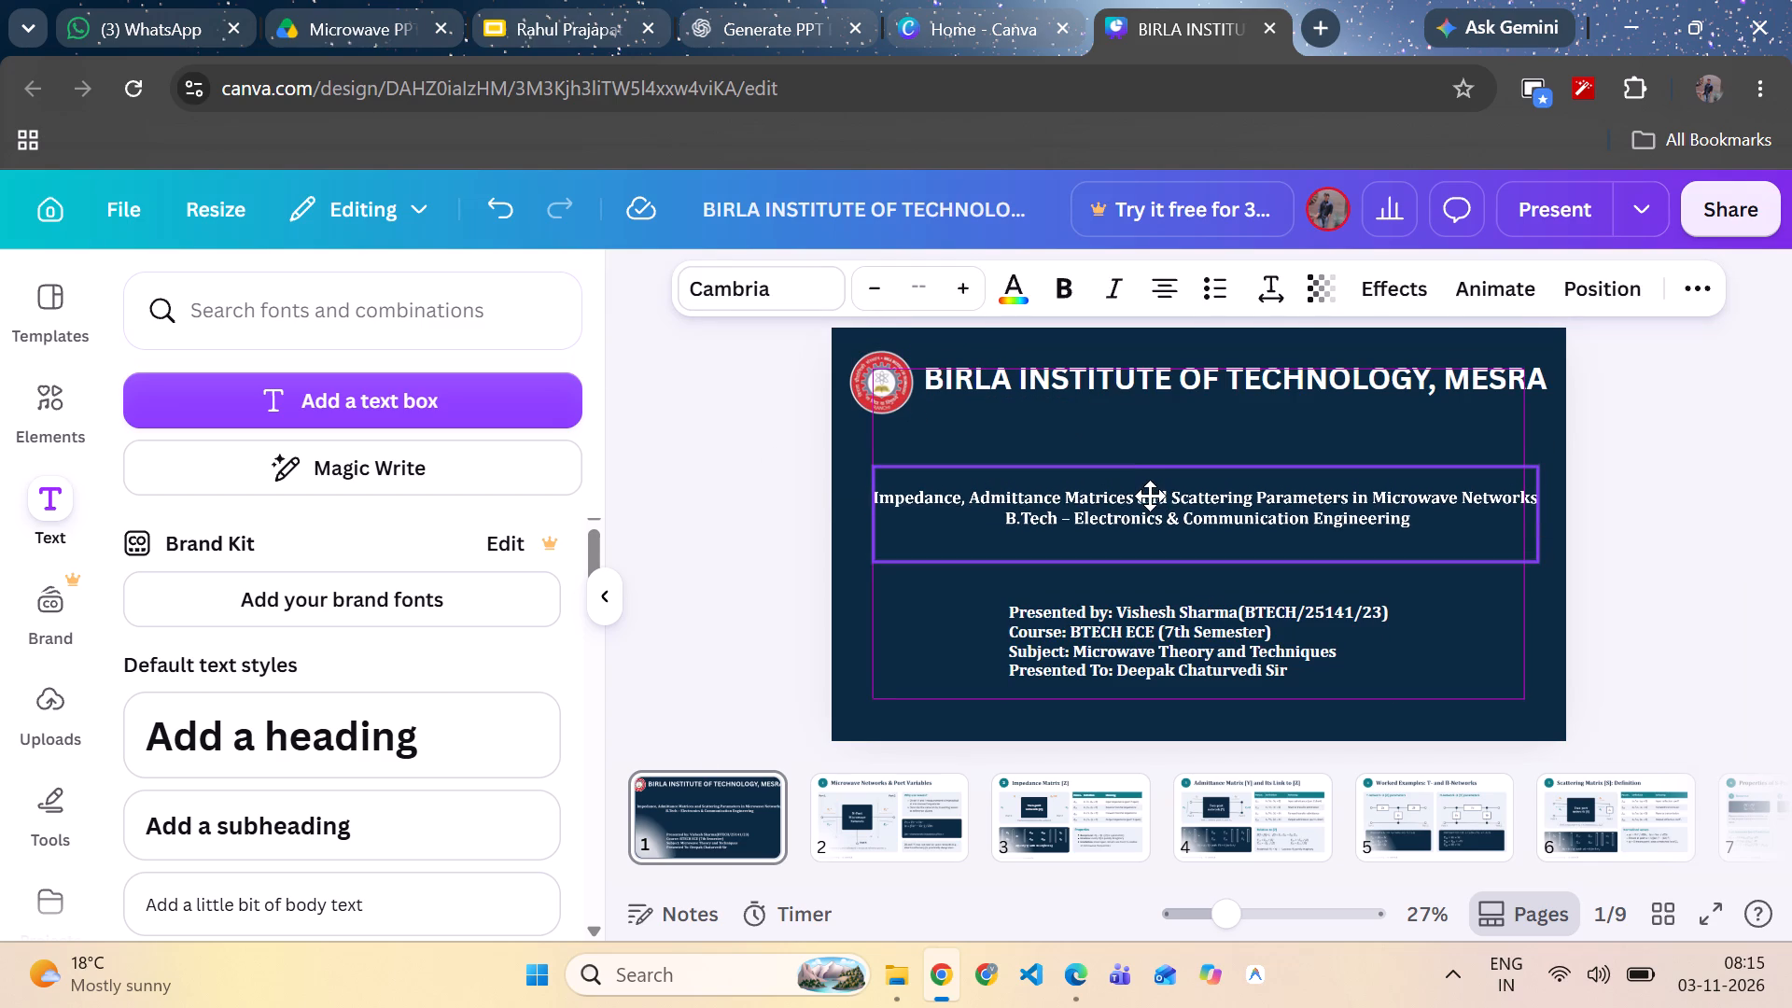
pyautogui.moveTo(1150, 496); pyautogui.dragTo(1152, 488)
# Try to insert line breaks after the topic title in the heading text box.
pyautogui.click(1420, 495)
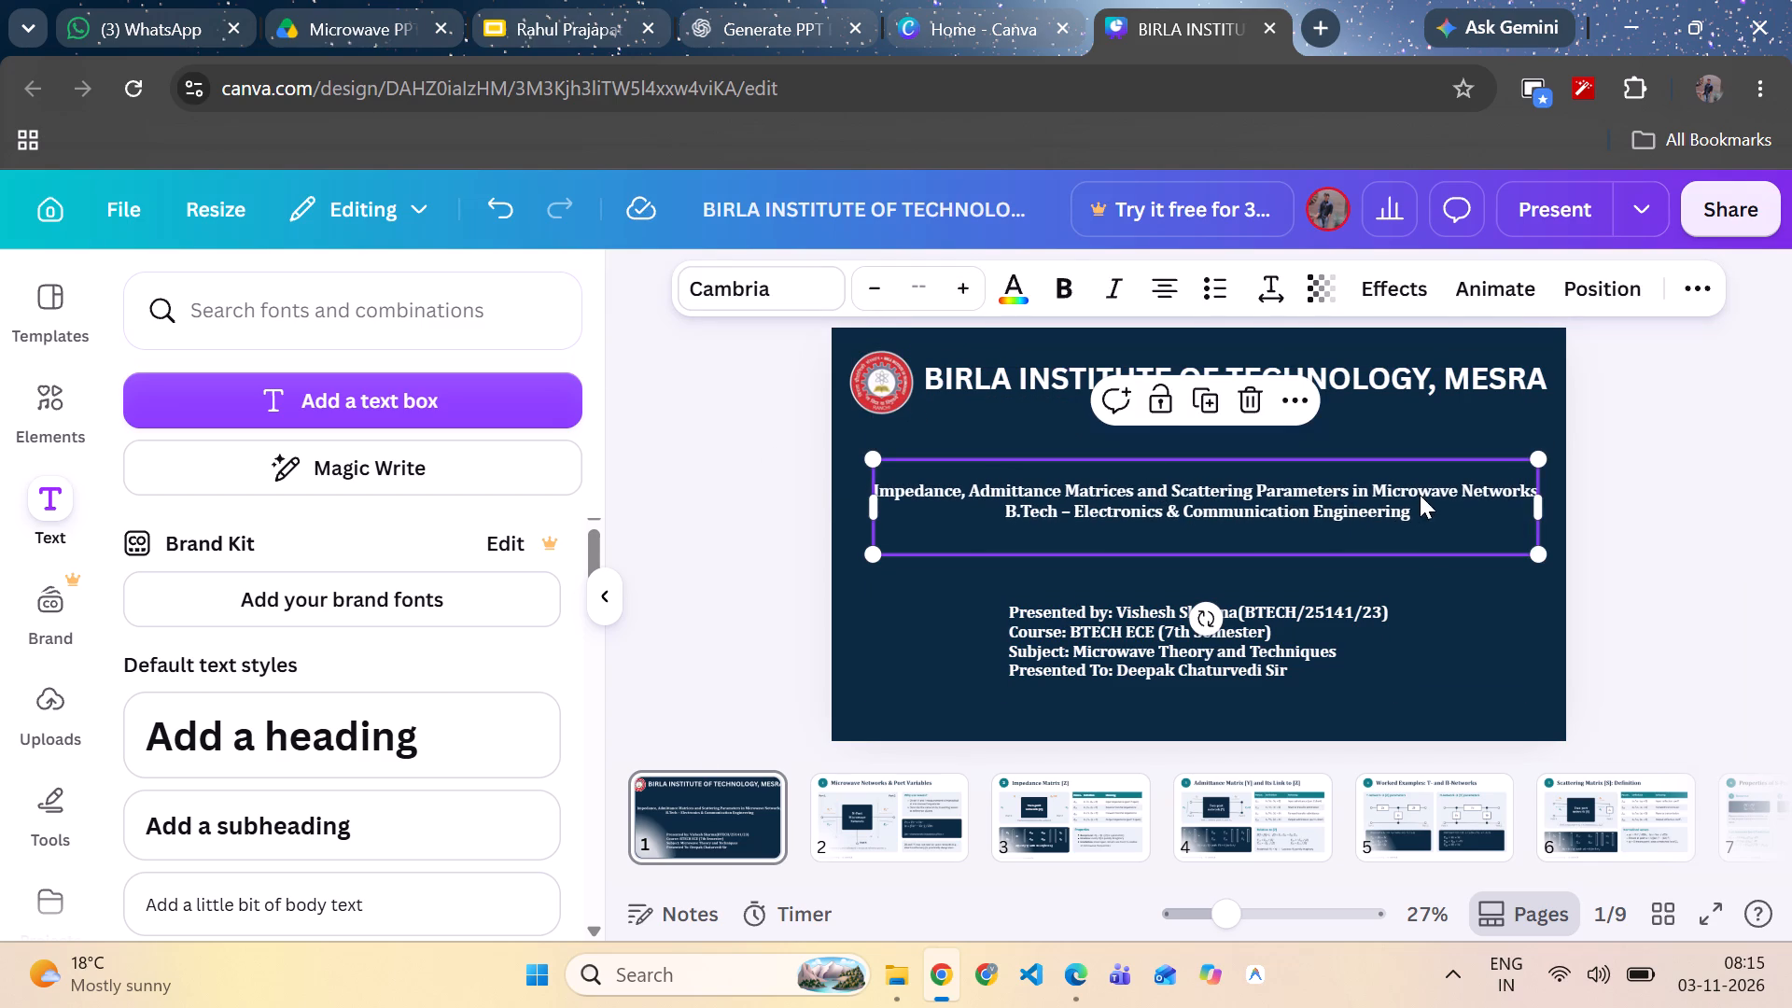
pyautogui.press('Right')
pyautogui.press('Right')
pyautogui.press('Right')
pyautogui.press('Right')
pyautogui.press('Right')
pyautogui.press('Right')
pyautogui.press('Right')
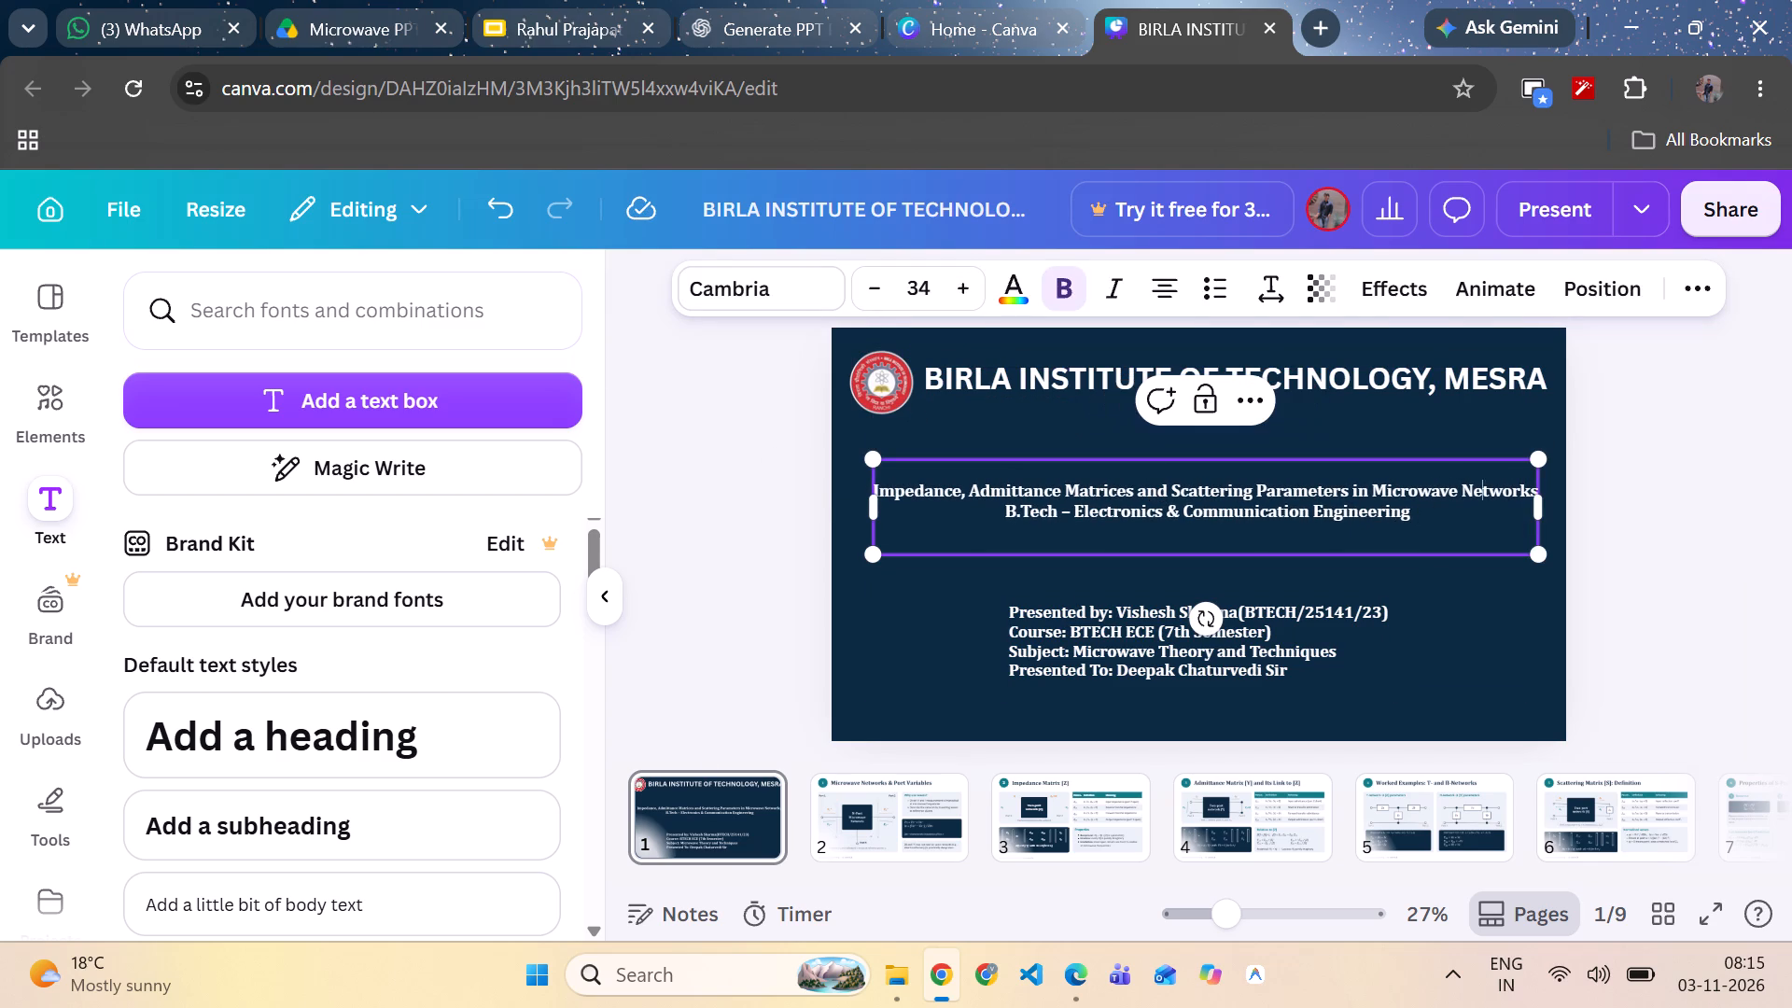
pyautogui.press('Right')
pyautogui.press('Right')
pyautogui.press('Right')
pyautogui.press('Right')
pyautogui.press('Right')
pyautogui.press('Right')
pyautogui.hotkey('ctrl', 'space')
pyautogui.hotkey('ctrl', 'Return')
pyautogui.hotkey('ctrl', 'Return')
# Insert two blank lines between the topic title and the "B.Tech – Electronics & Communication Engineering" line.
pyautogui.click(993, 510)
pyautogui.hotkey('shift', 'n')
pyautogui.press('BackSpace')
pyautogui.hotkey('ctrl', 'n')
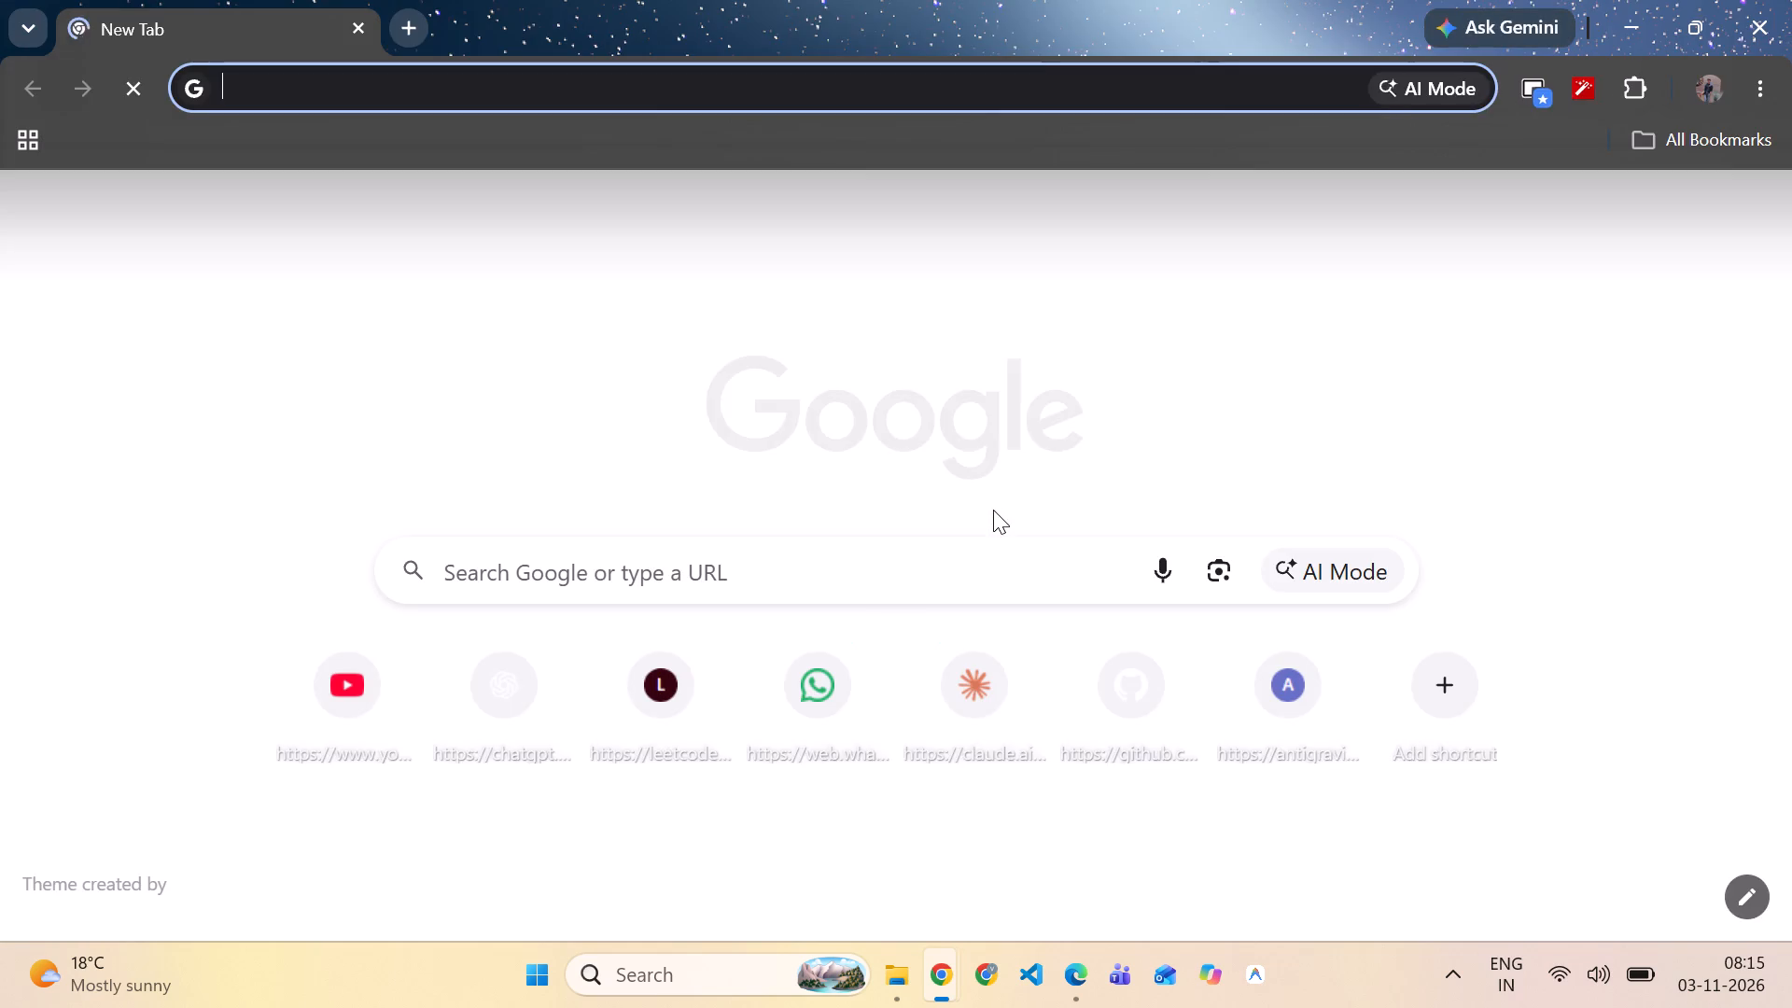
pyautogui.click(1786, 22)
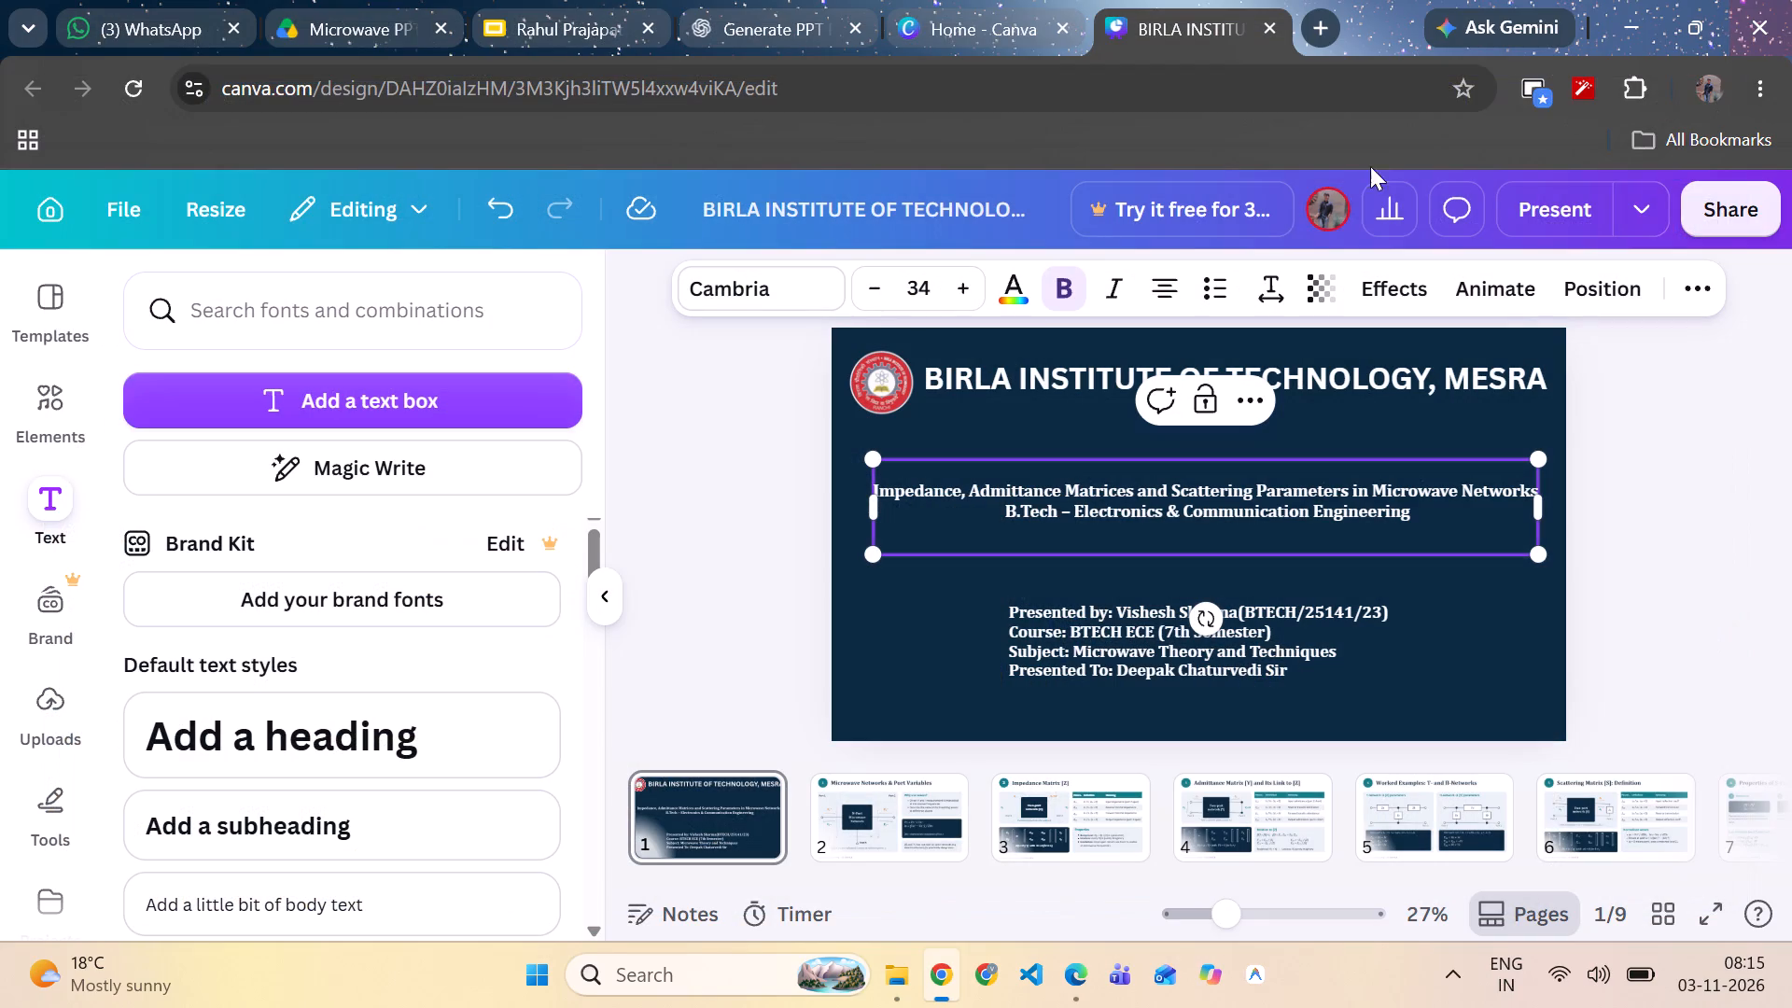
pyautogui.press('Return')
pyautogui.press('Return')
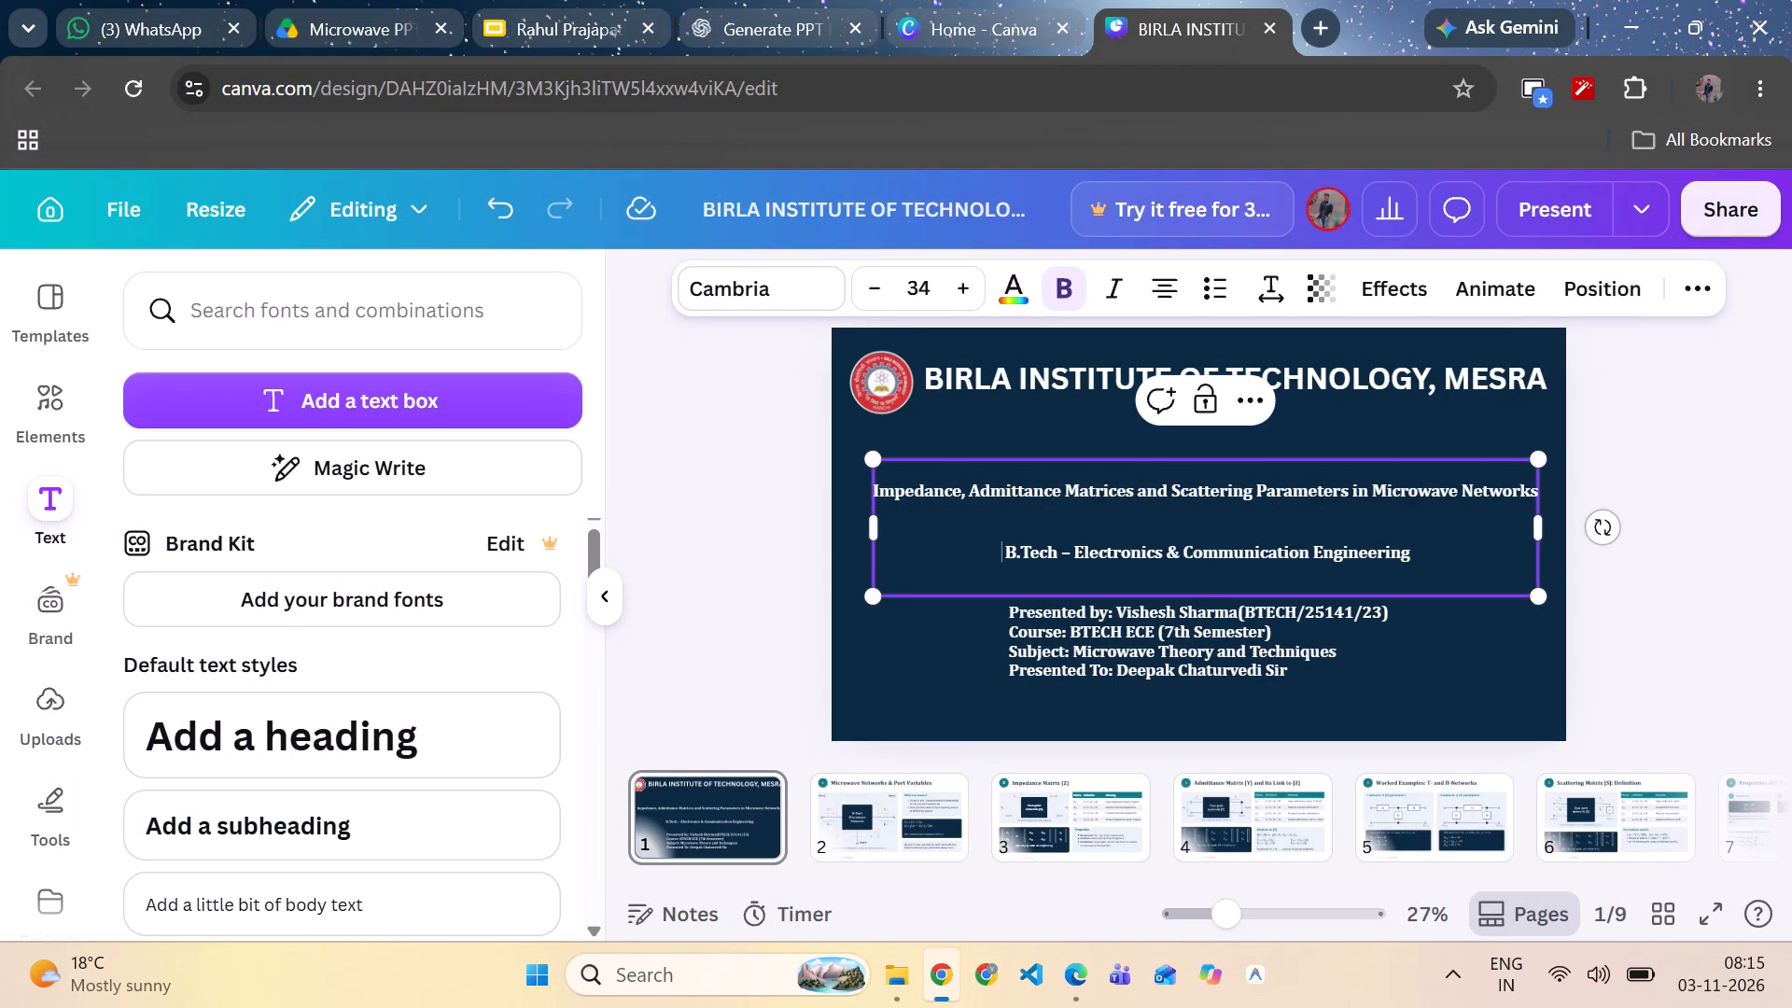
pyautogui.click(1766, 366)
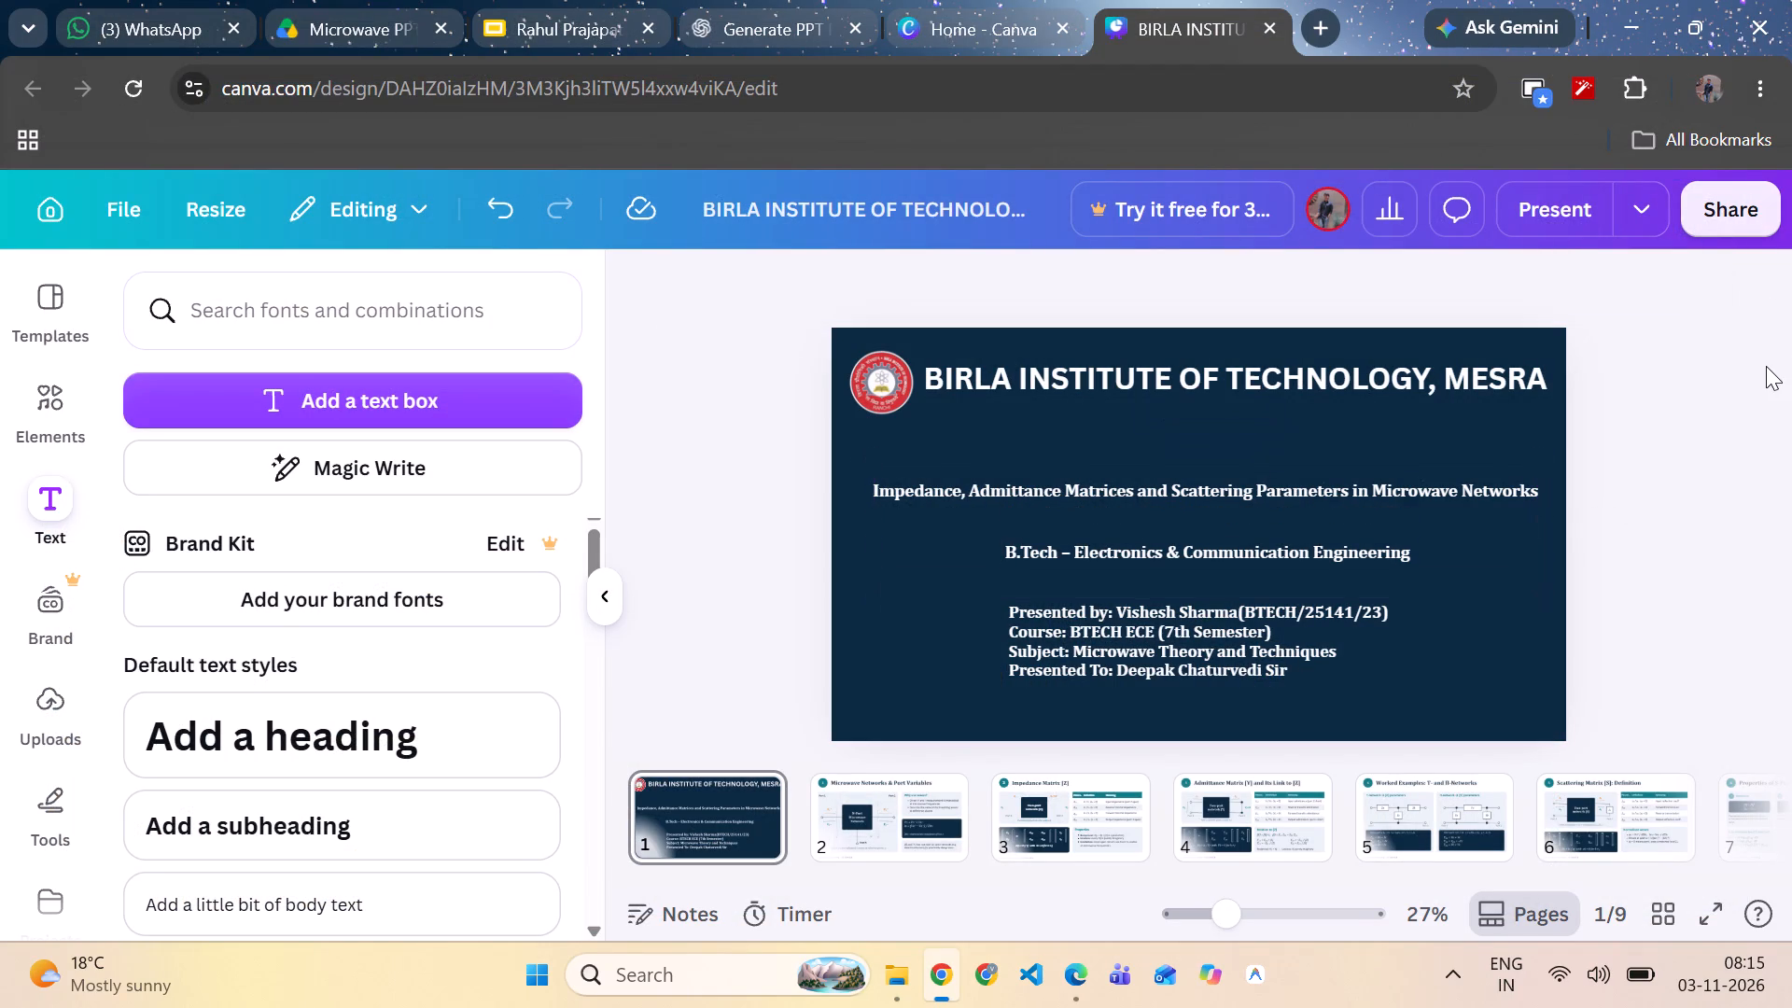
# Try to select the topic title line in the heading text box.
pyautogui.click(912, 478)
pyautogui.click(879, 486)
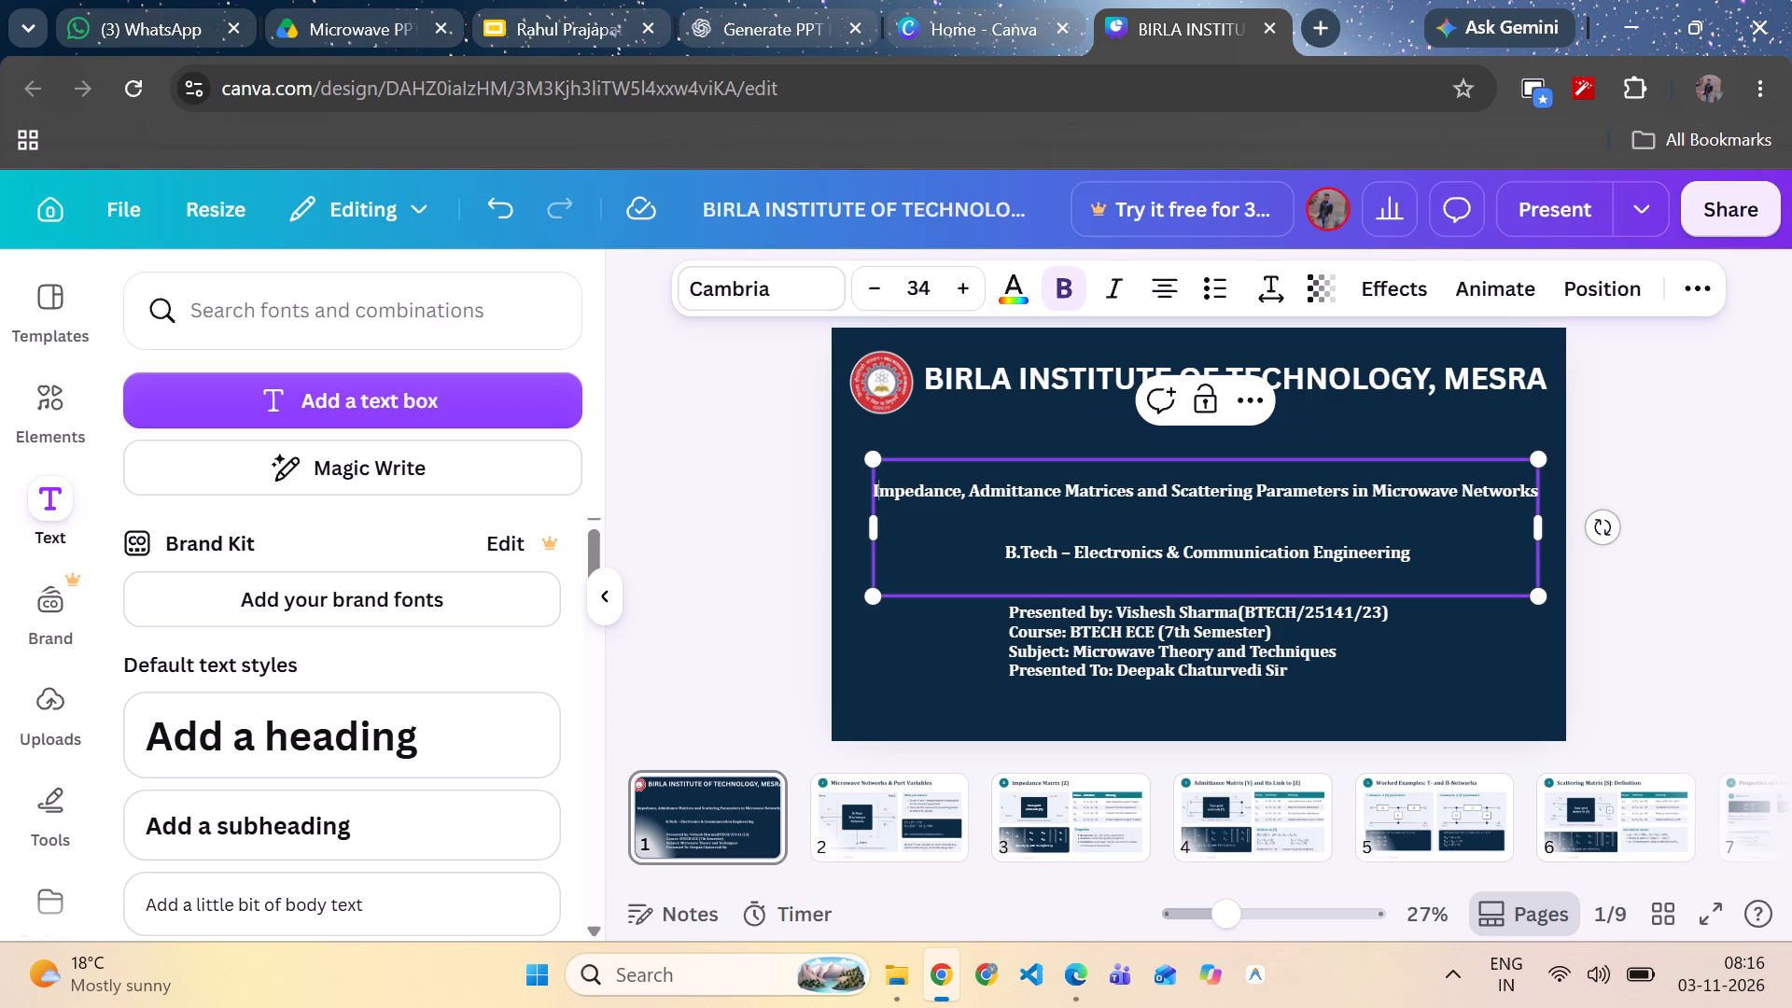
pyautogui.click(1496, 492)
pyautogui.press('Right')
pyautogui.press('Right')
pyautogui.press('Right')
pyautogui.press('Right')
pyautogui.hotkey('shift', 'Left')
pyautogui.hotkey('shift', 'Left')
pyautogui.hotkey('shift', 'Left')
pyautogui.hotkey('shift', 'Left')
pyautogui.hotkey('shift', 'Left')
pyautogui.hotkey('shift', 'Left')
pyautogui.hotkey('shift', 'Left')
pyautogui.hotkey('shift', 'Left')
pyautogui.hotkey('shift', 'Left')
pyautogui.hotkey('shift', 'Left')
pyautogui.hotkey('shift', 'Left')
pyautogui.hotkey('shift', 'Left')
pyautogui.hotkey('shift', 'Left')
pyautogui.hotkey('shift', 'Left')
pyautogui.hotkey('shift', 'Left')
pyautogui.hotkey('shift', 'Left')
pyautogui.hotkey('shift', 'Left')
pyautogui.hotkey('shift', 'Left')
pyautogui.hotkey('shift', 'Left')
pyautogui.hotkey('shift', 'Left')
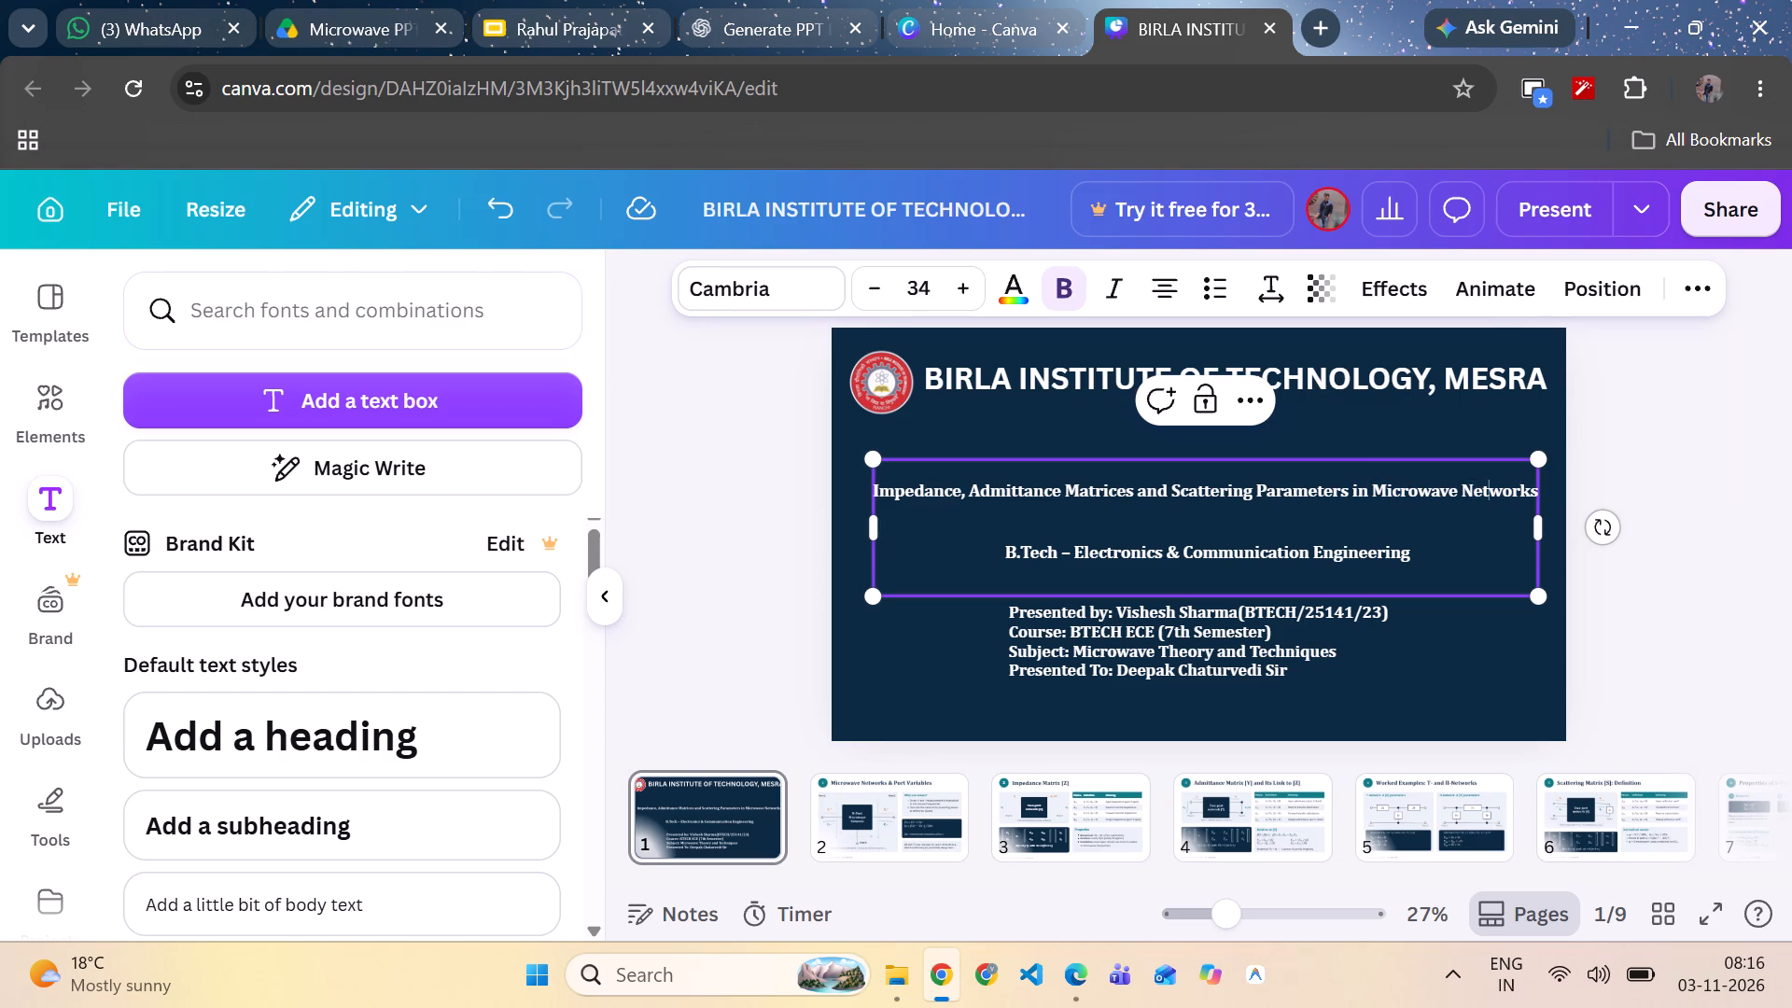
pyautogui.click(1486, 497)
# Set the font size of the topic title "Impedance, Admittance Matrices and Scattering Parameters in Microwave Networks" to 46.
pyautogui.moveTo(877, 494); pyautogui.dragTo(1622, 494)
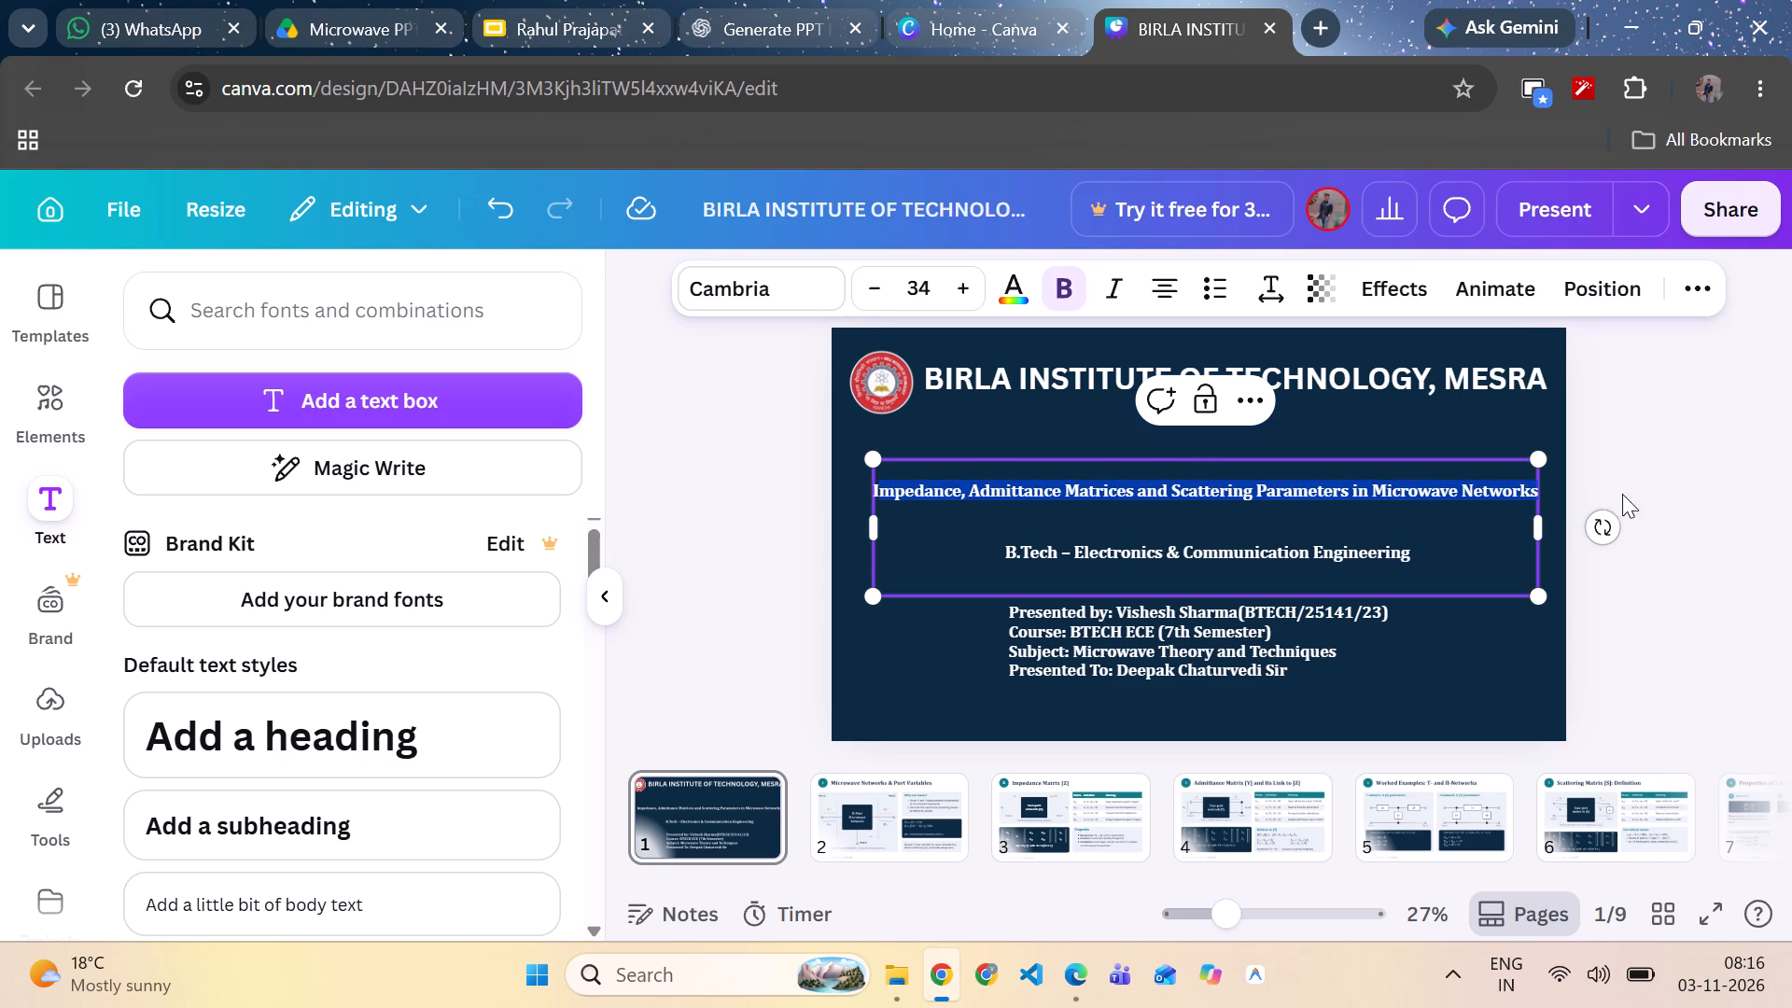
pyautogui.moveTo(1622, 494); pyautogui.dragTo(1533, 493)
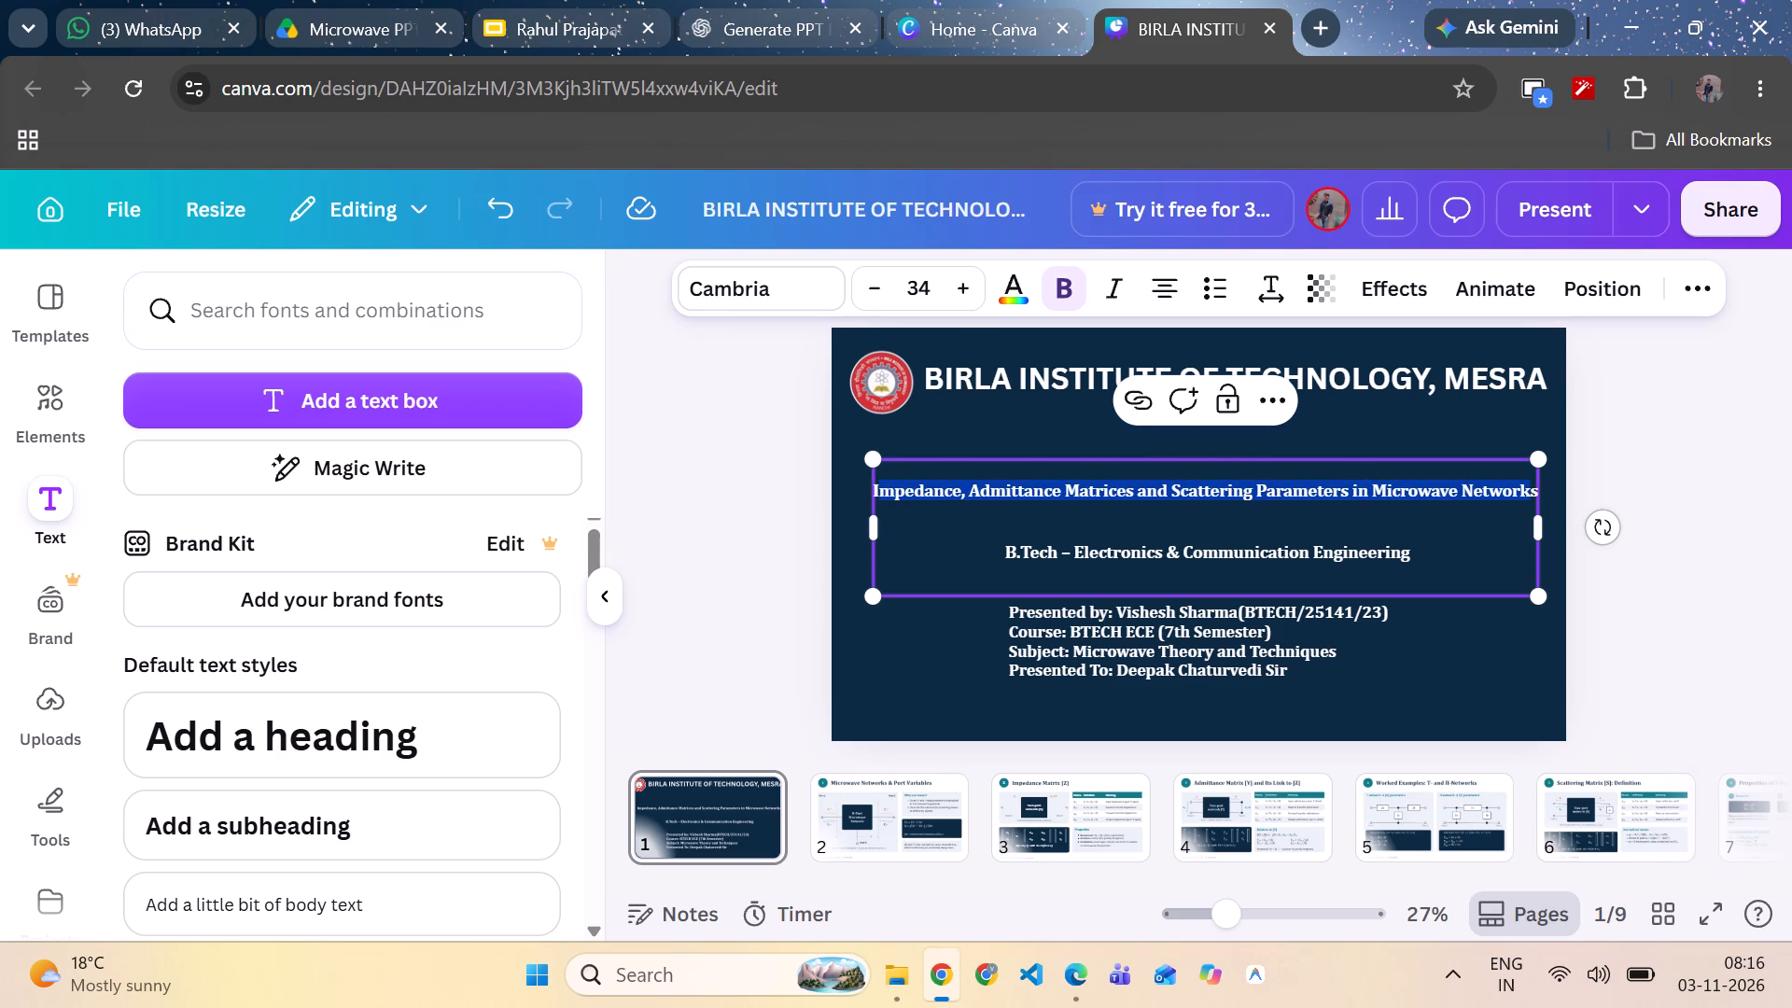
pyautogui.tripleClick(969, 299)
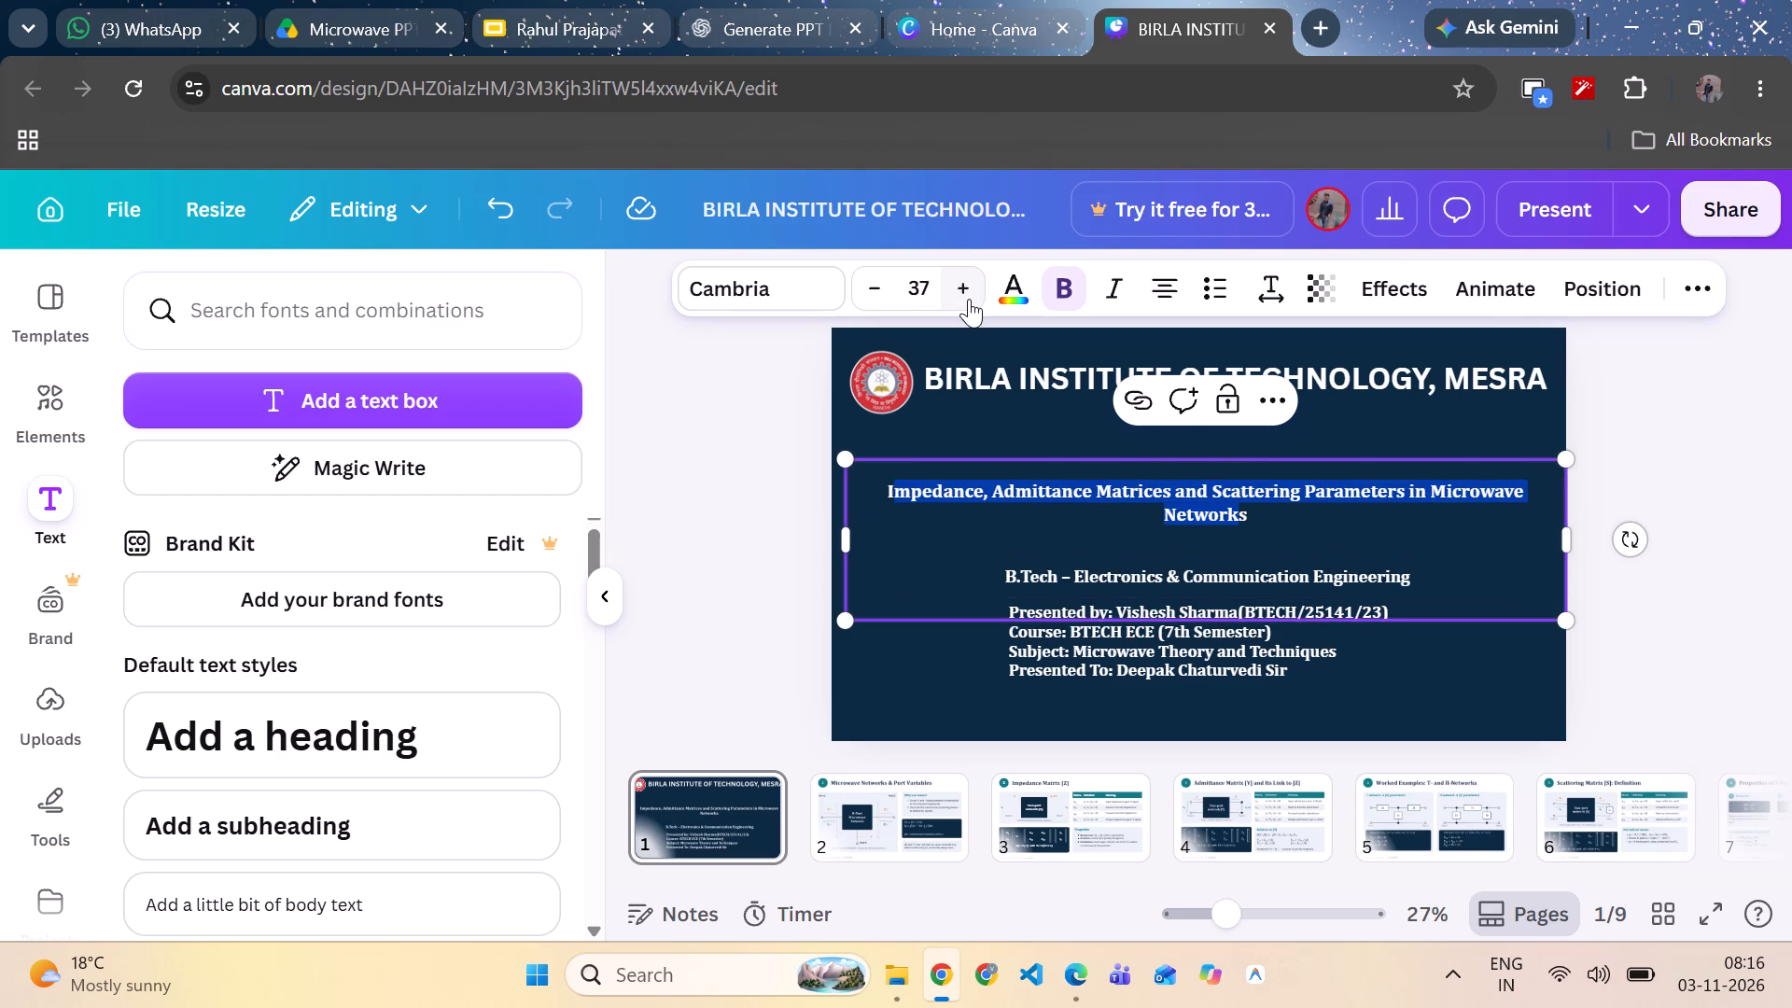
pyautogui.tripleClick(969, 299)
pyautogui.tripleClick(969, 299)
pyautogui.tripleClick(969, 299)
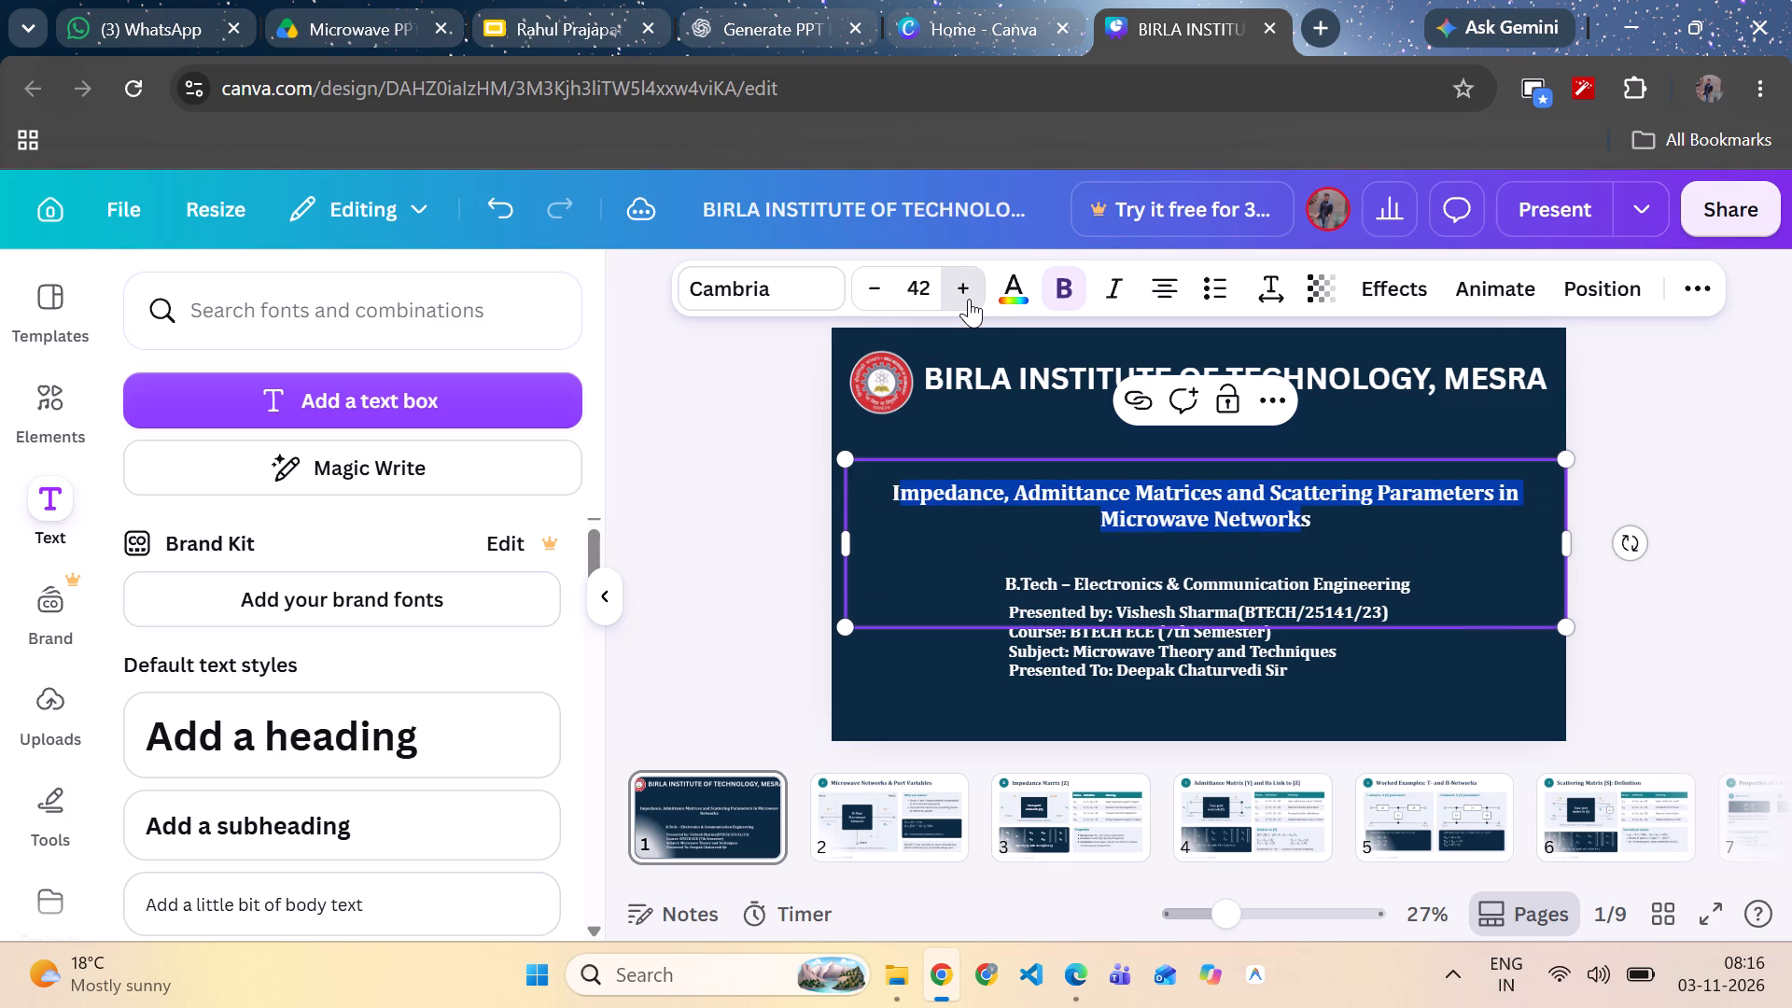
pyautogui.click(969, 299)
pyautogui.click(969, 299)
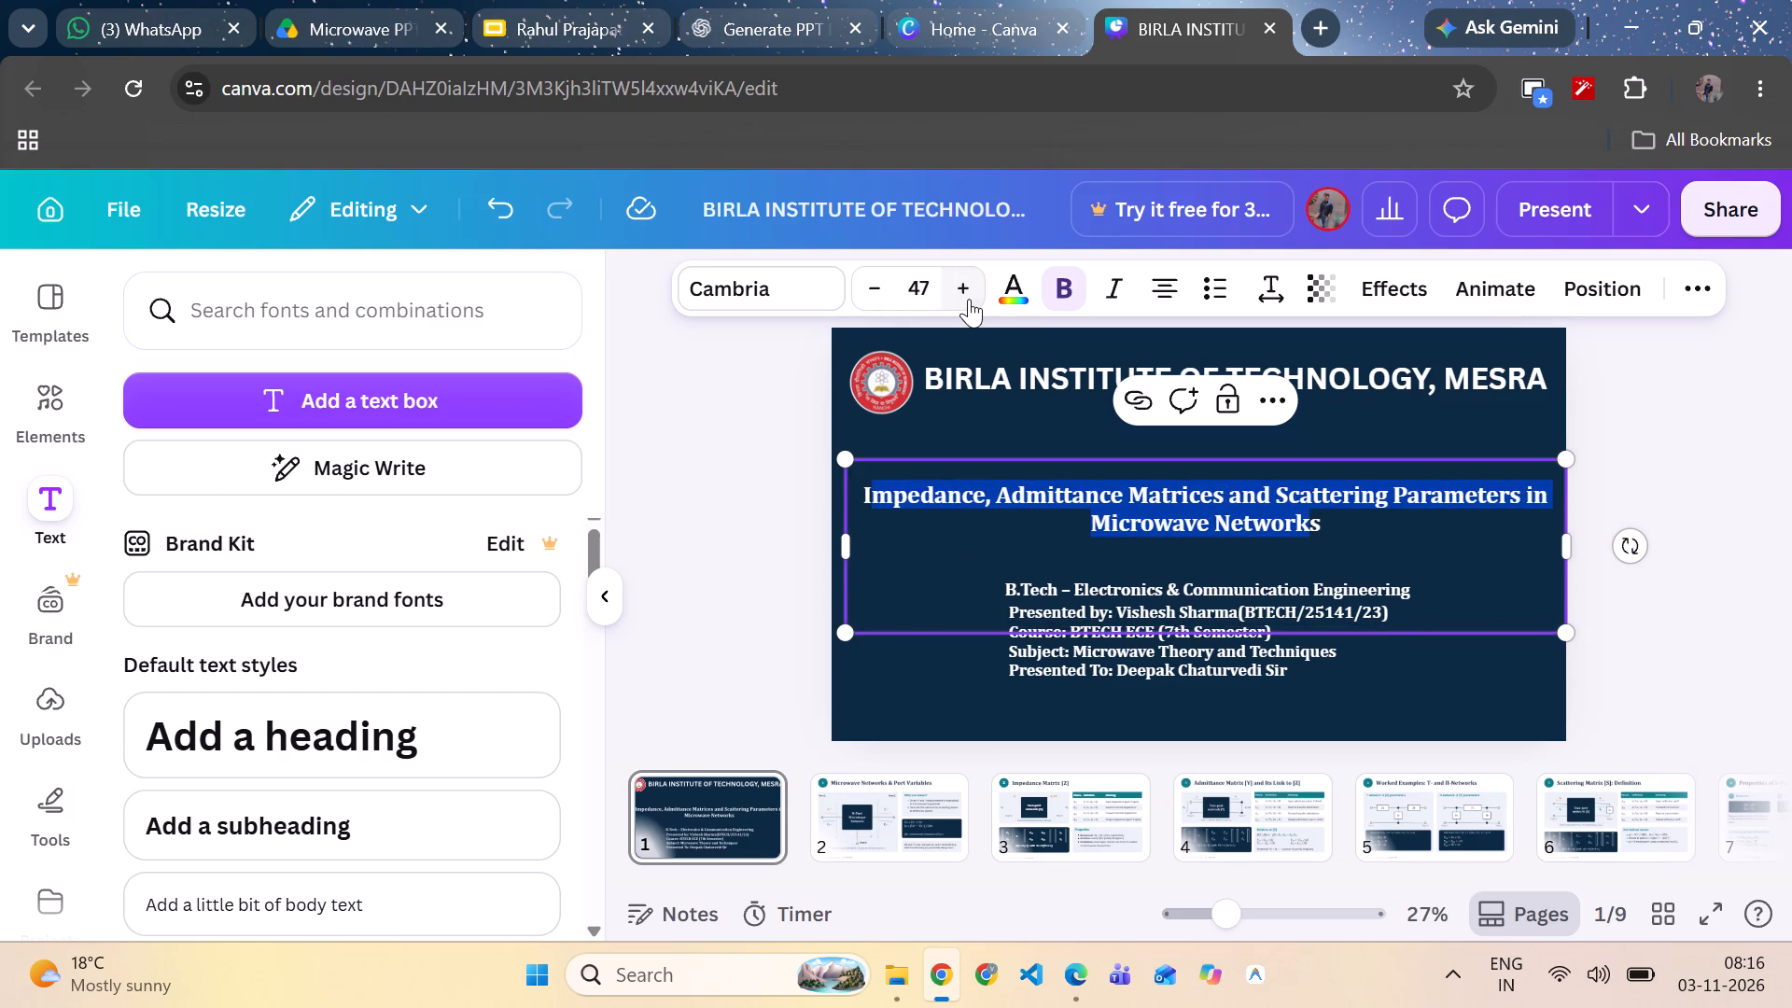
pyautogui.click(969, 299)
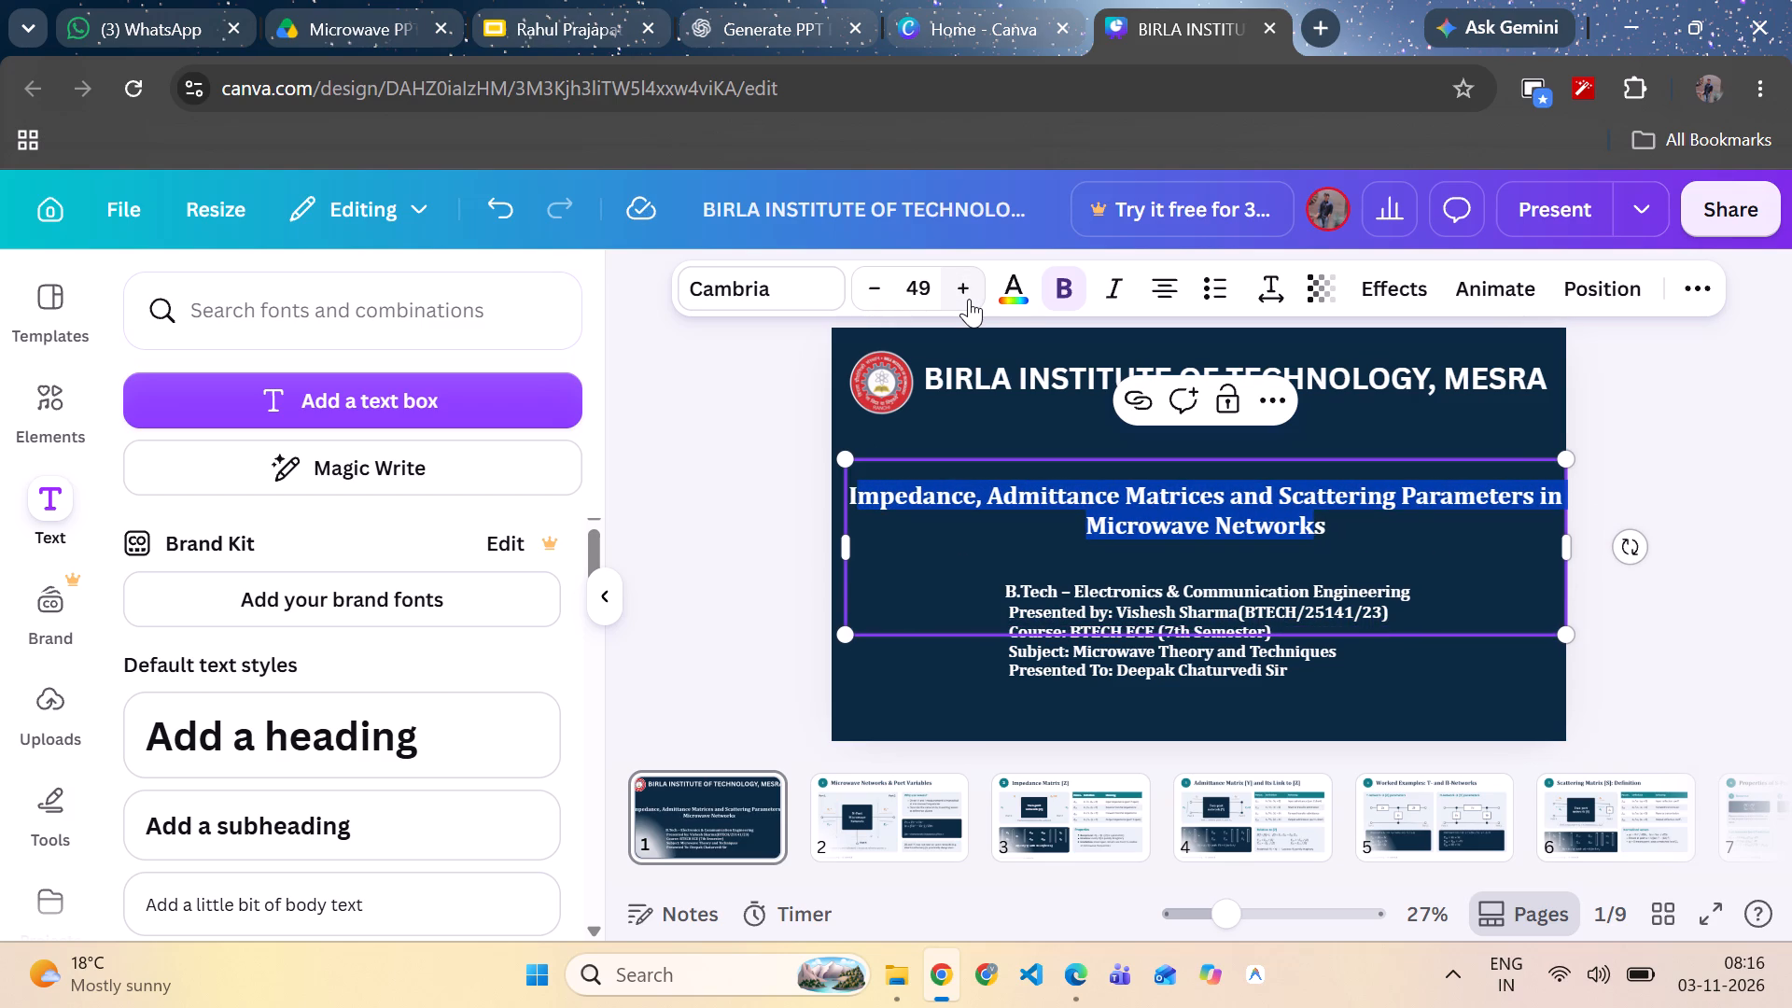
pyautogui.tripleClick(969, 299)
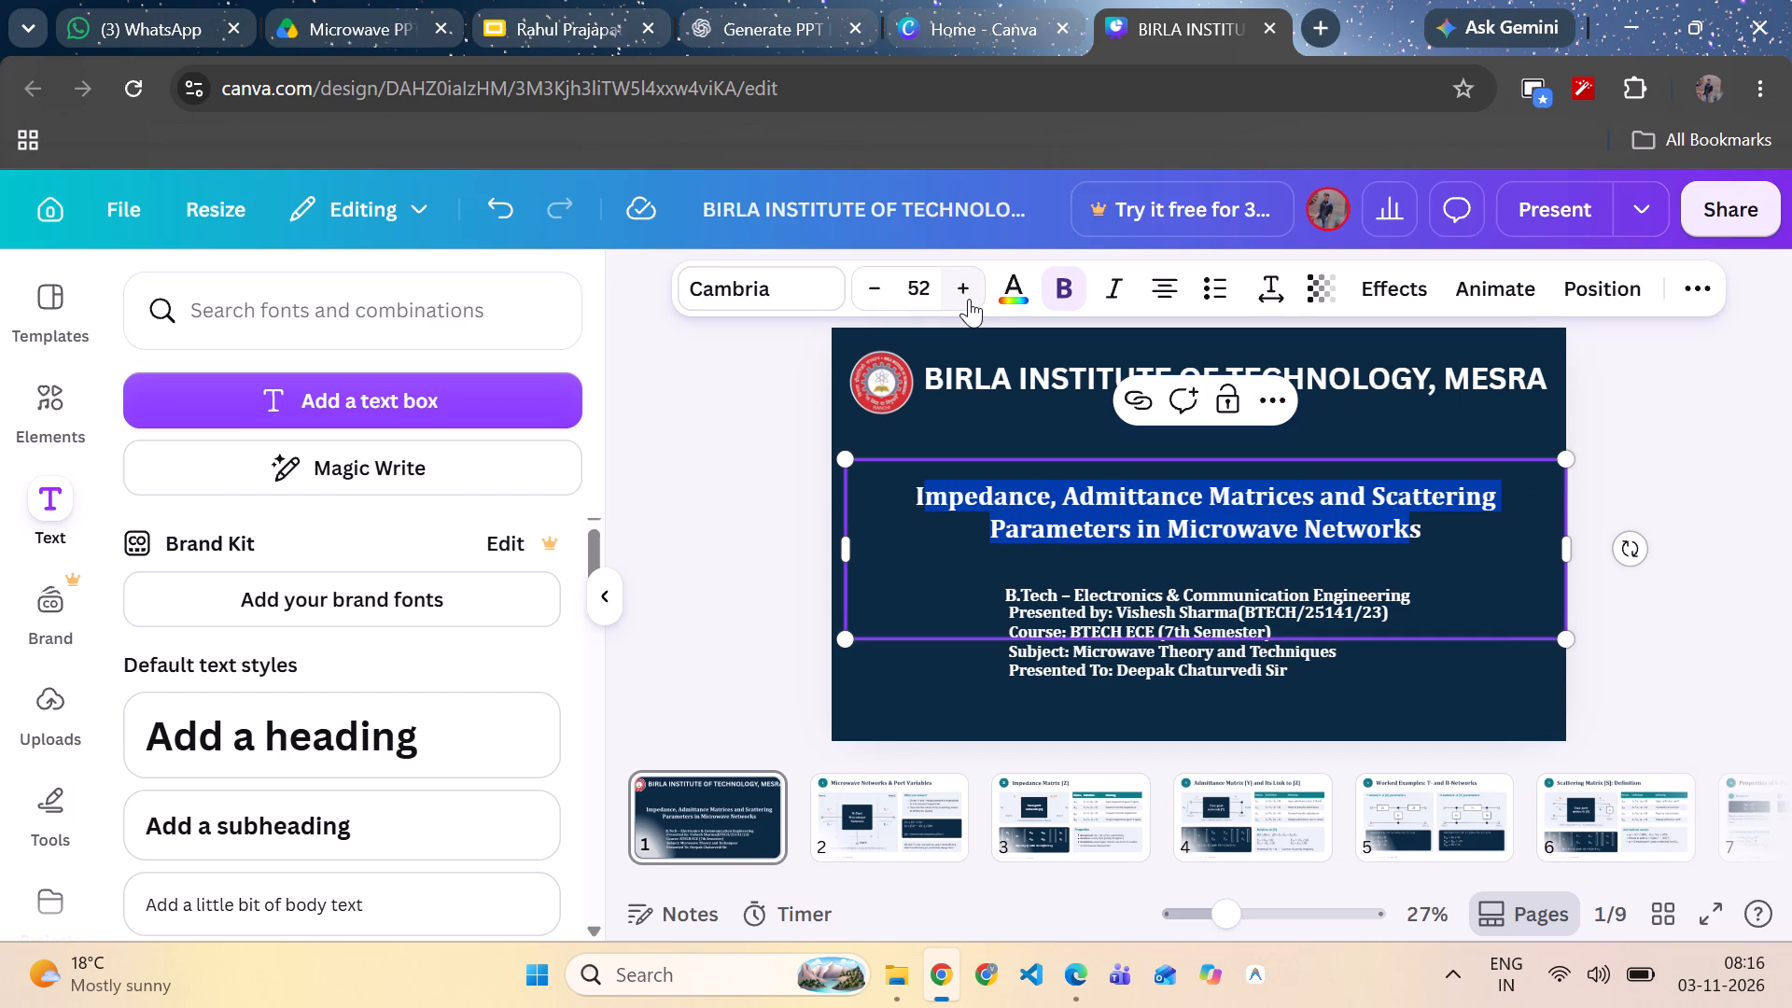
pyautogui.doubleClick(875, 294)
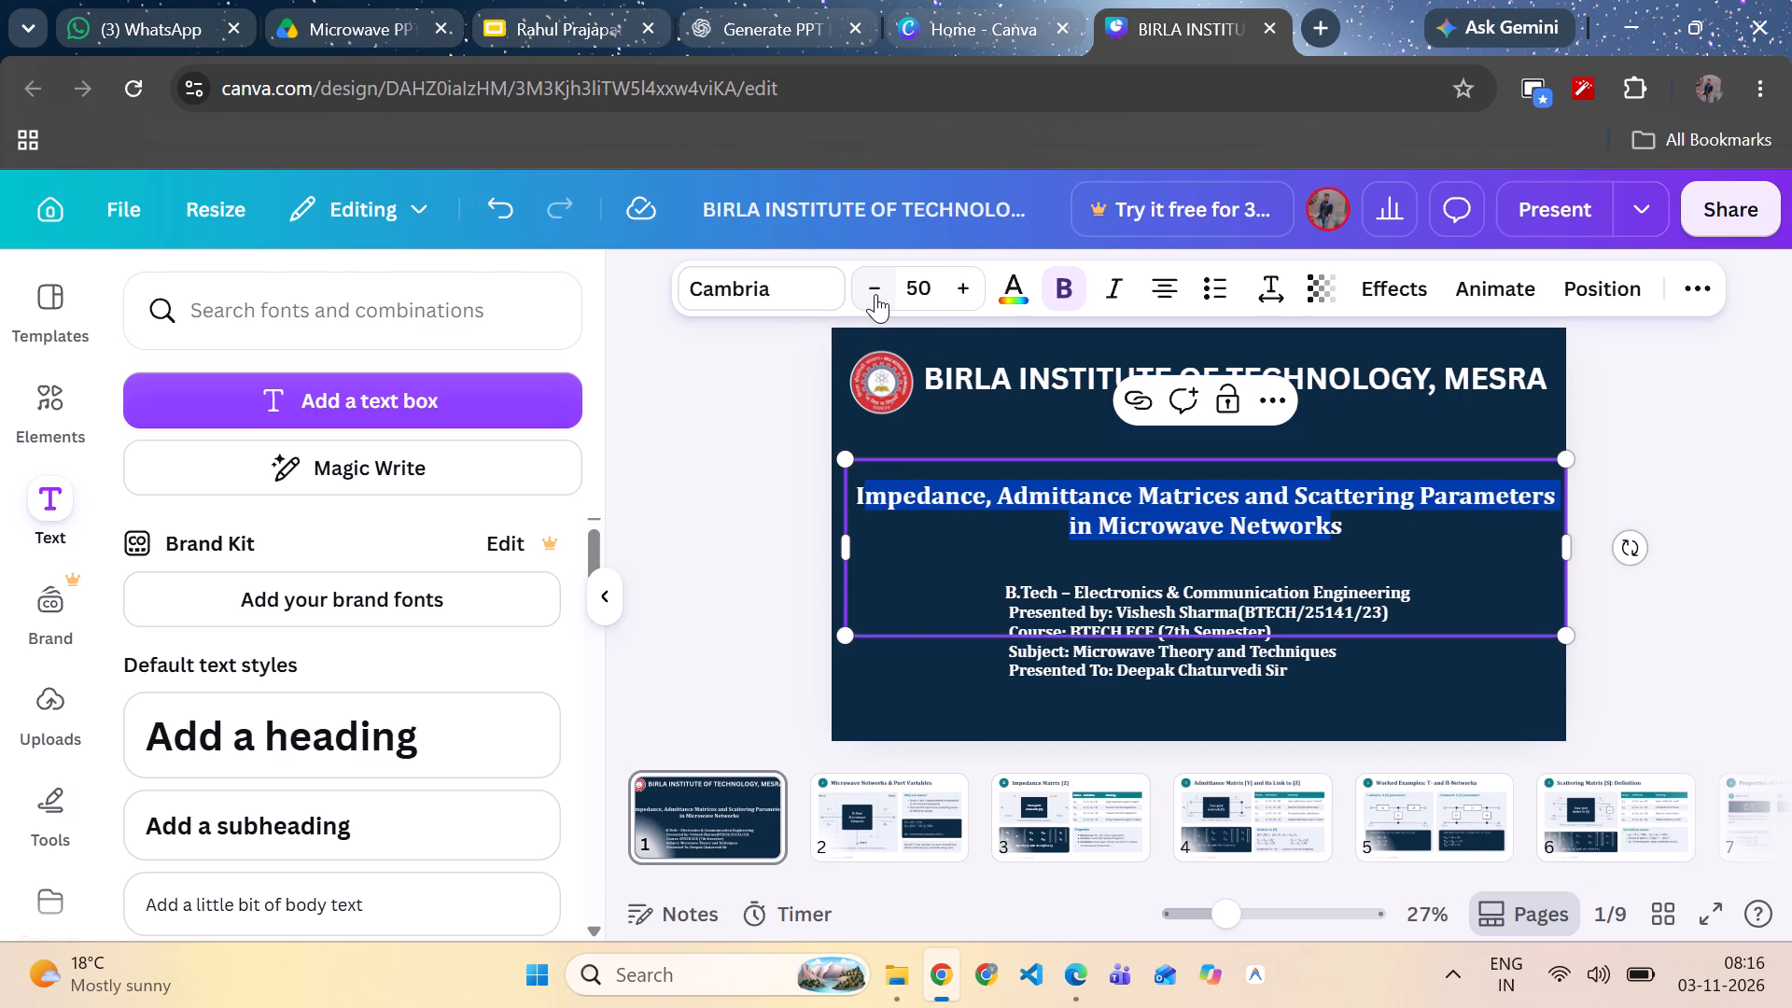
pyautogui.click(875, 294)
pyautogui.click(875, 294)
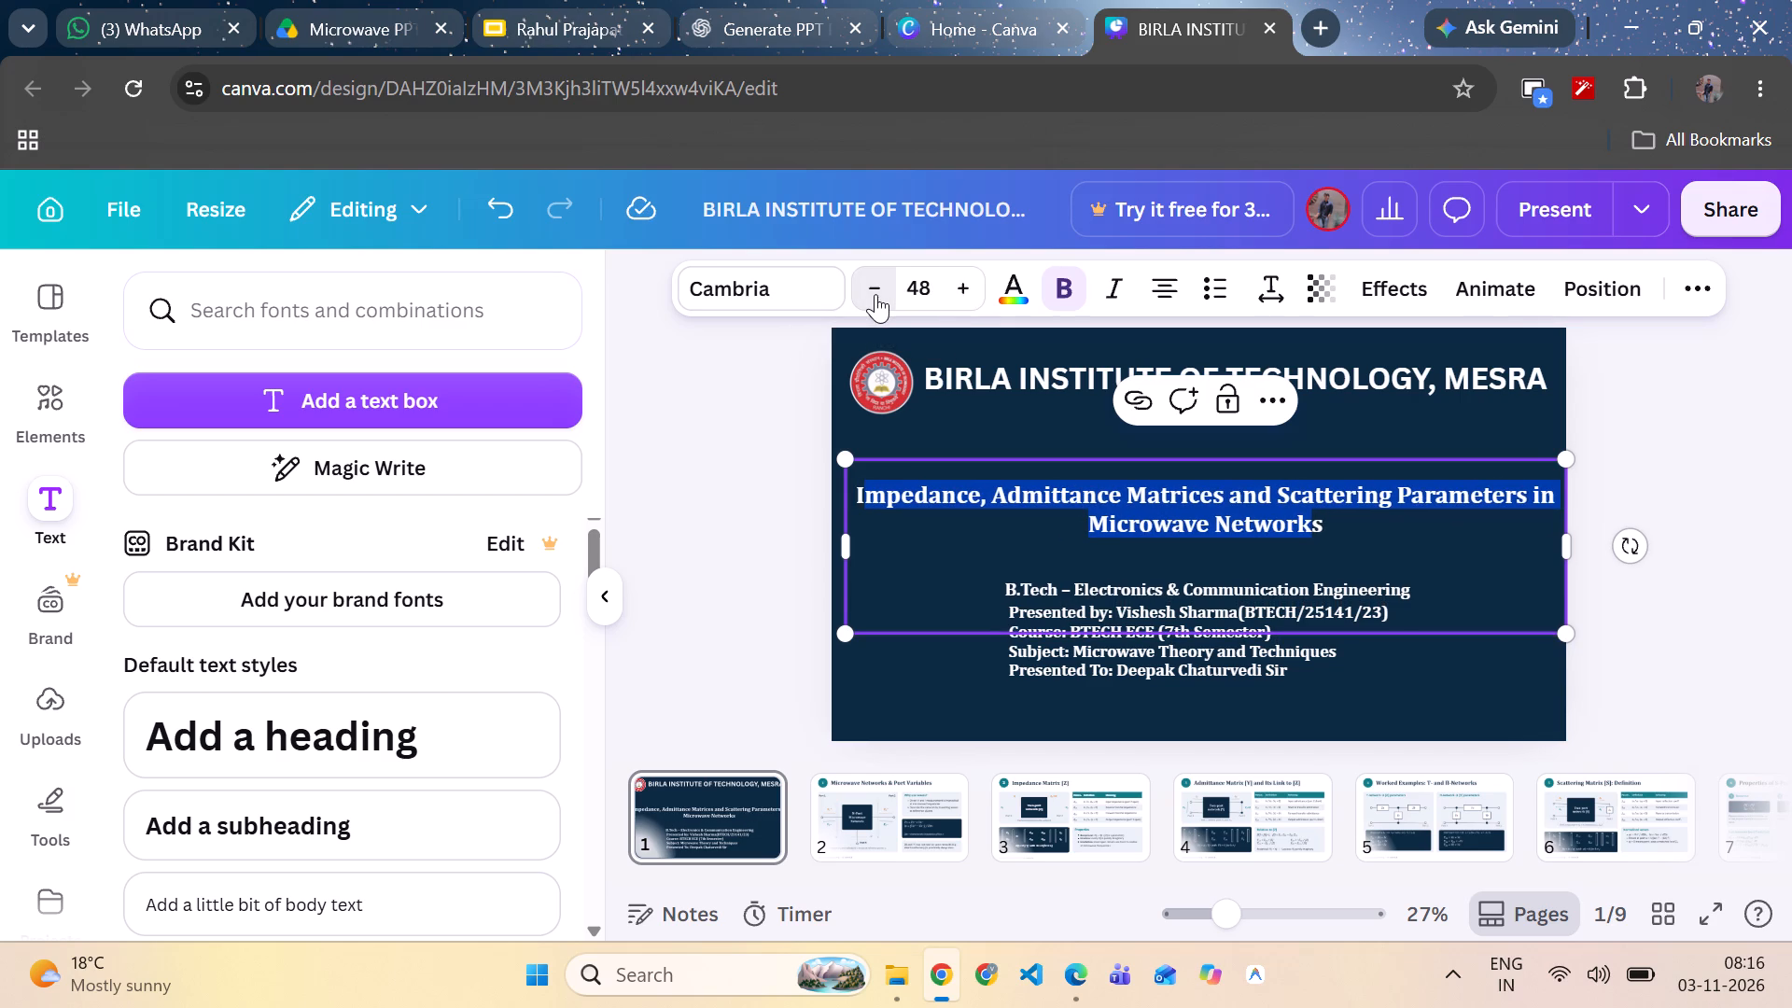
pyautogui.click(875, 294)
pyautogui.click(875, 294)
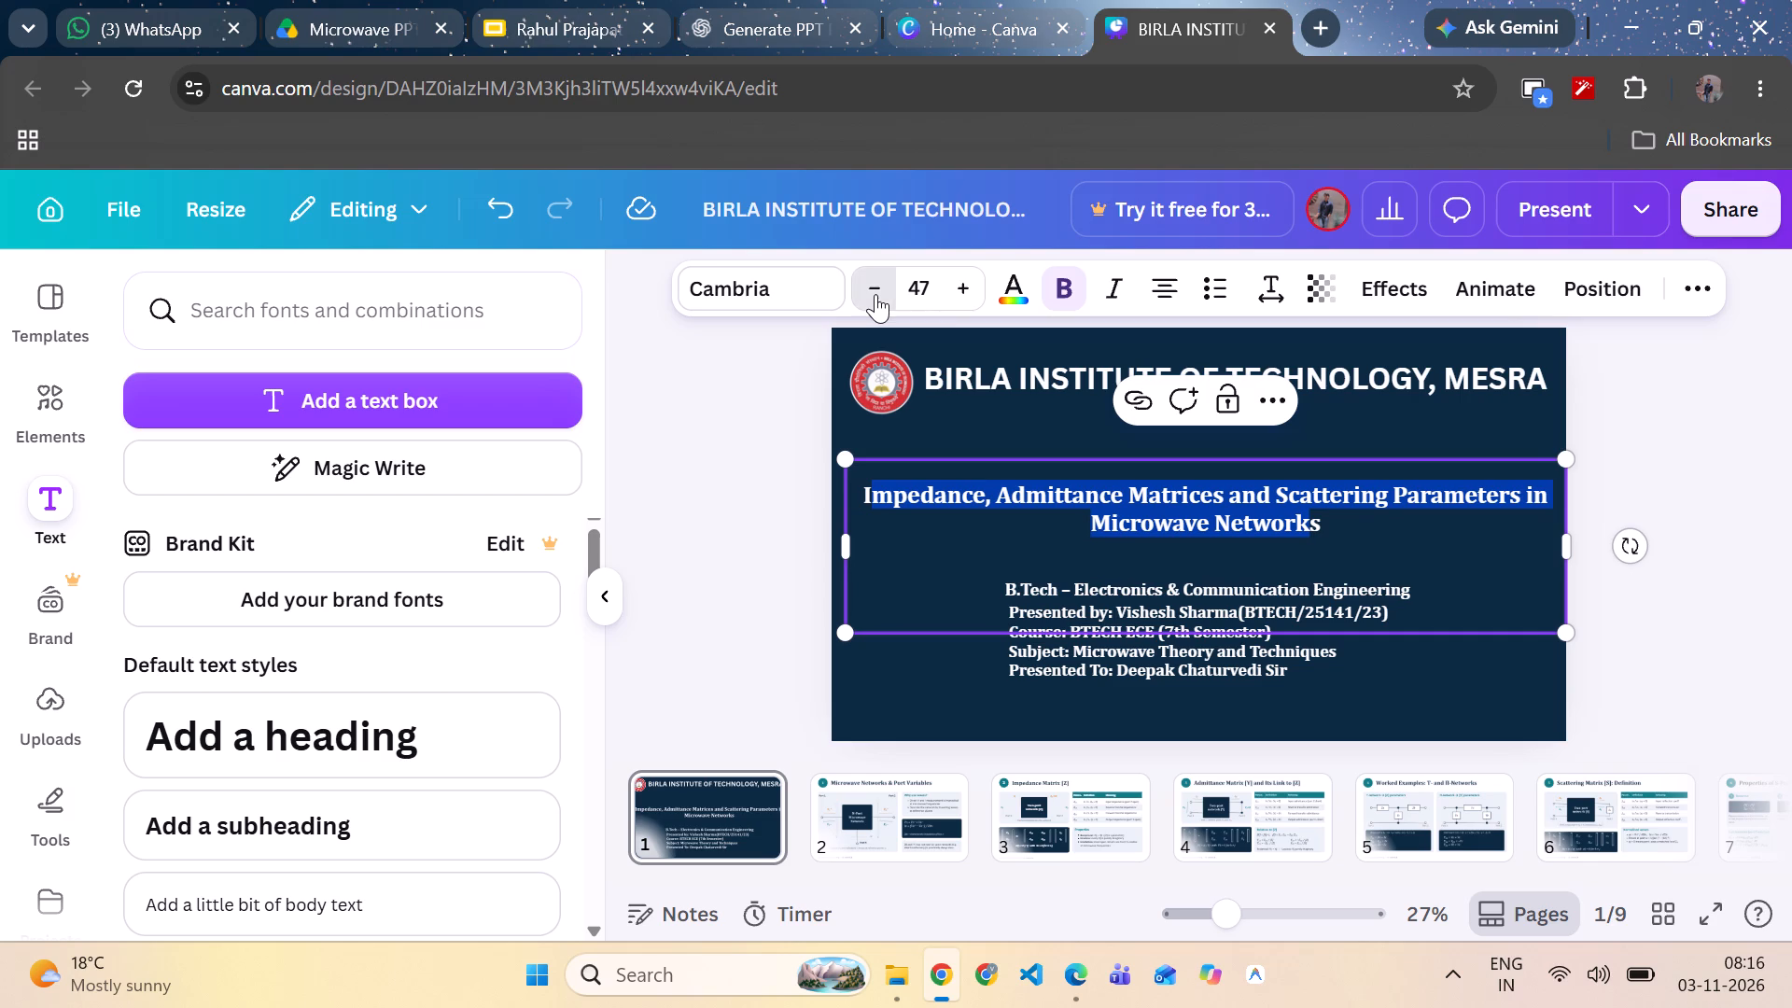
pyautogui.click(656, 399)
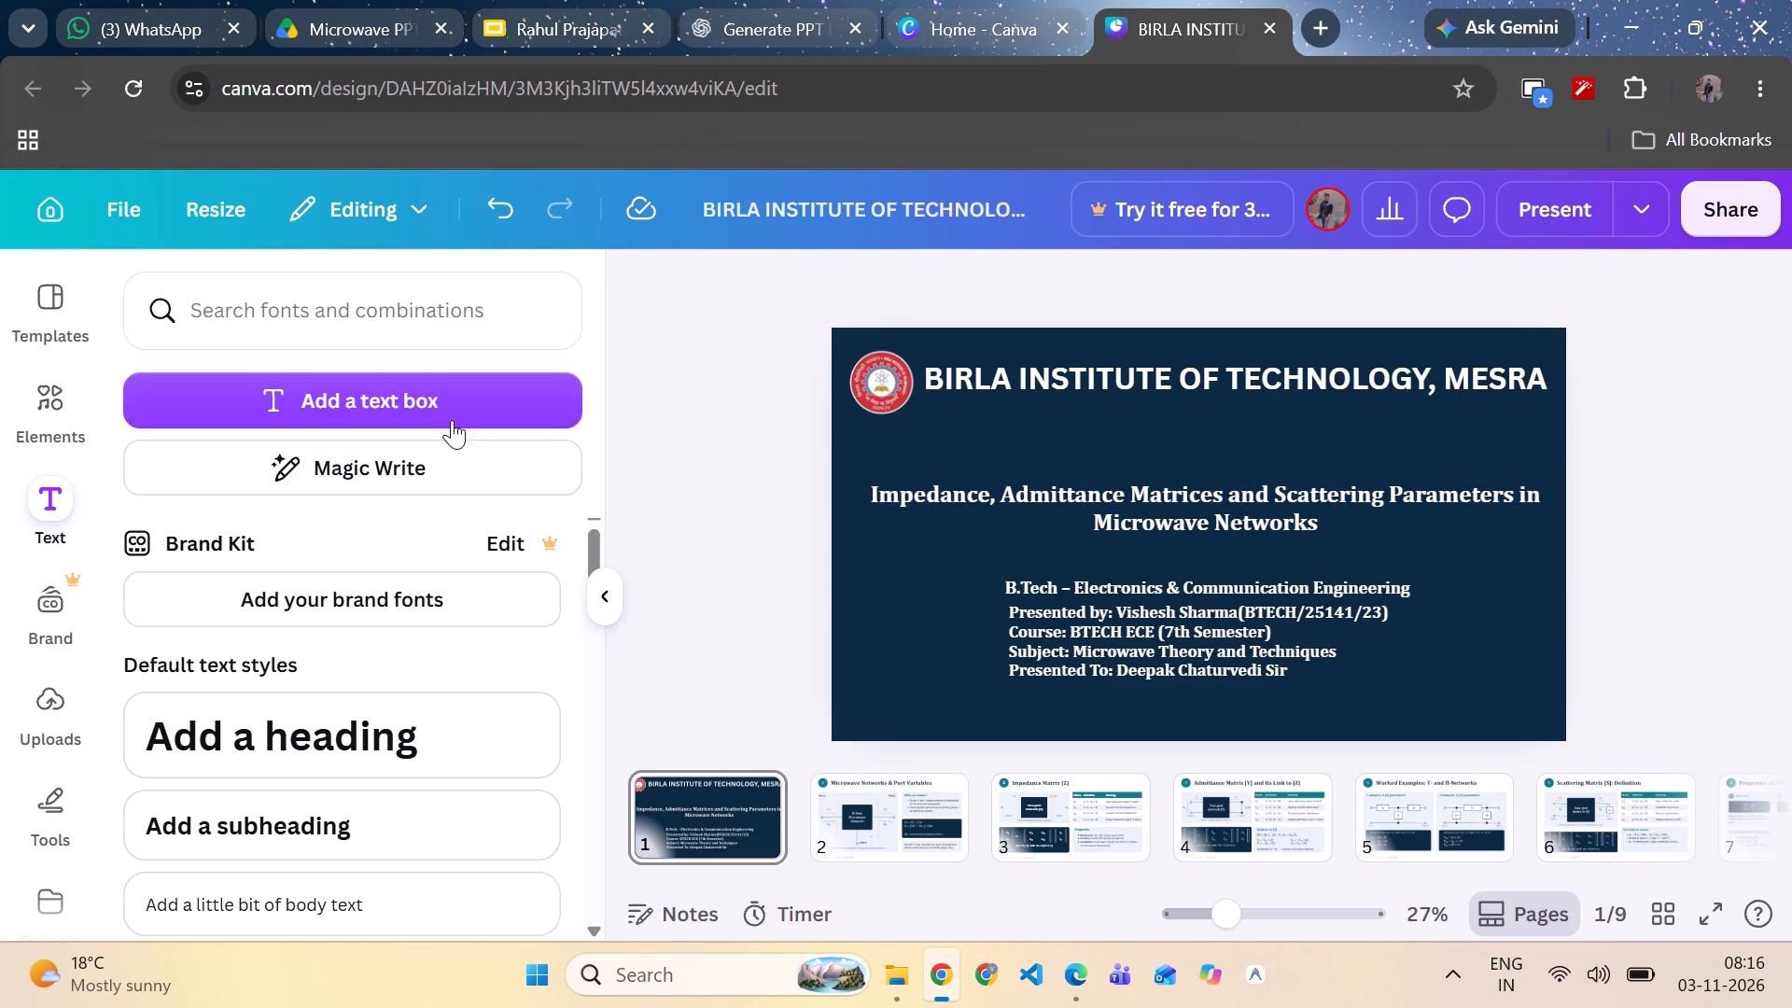
# Search the elements library for "waves" and look through the graphics, photos, shapes and frames.
pyautogui.click(319, 312)
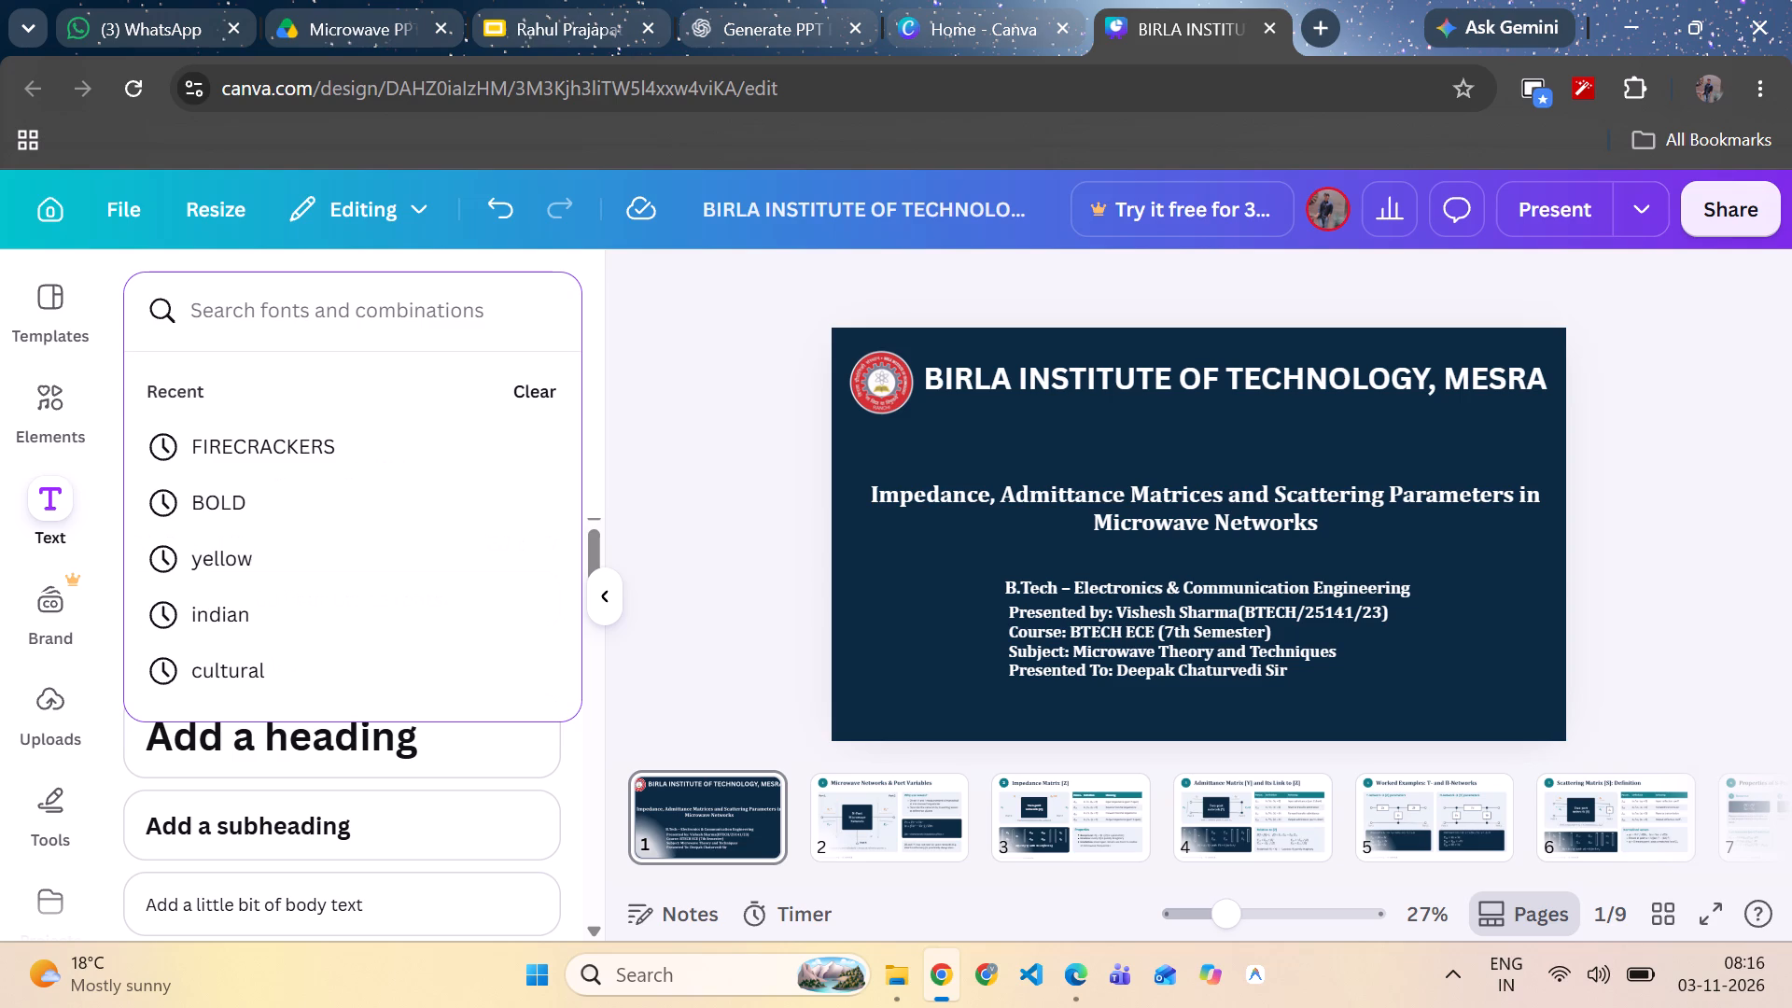
pyautogui.click(707, 353)
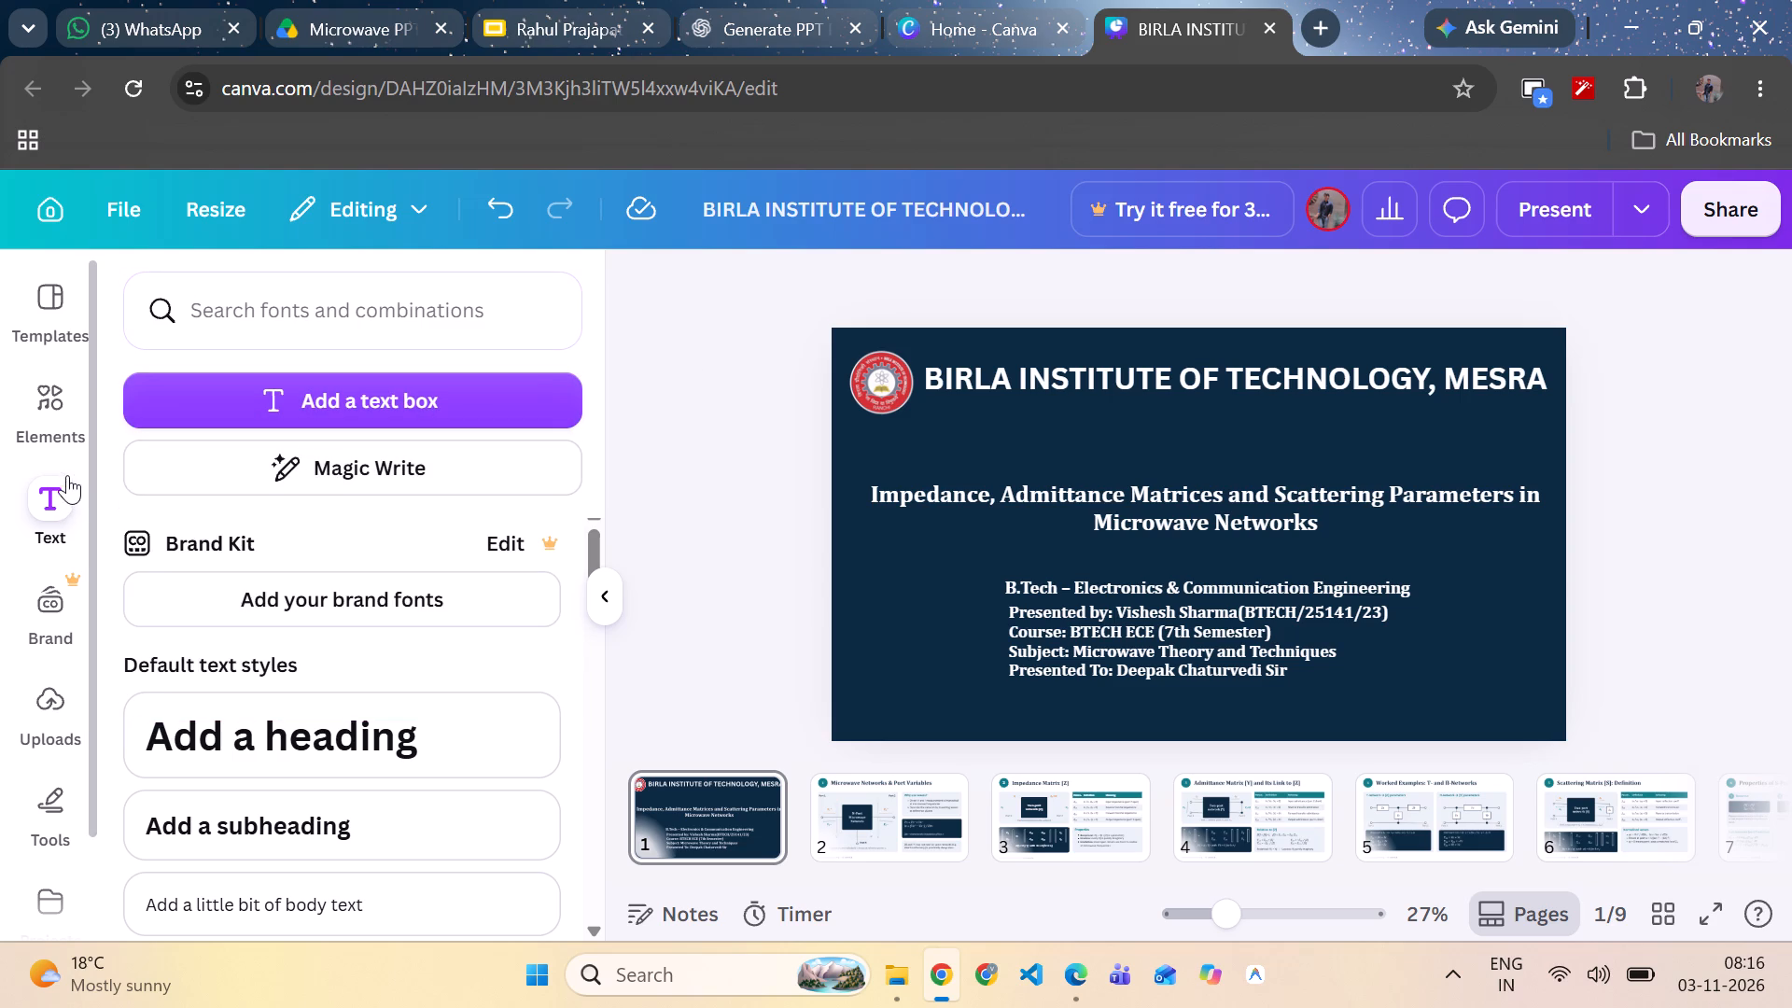
pyautogui.click(47, 382)
pyautogui.click(254, 329)
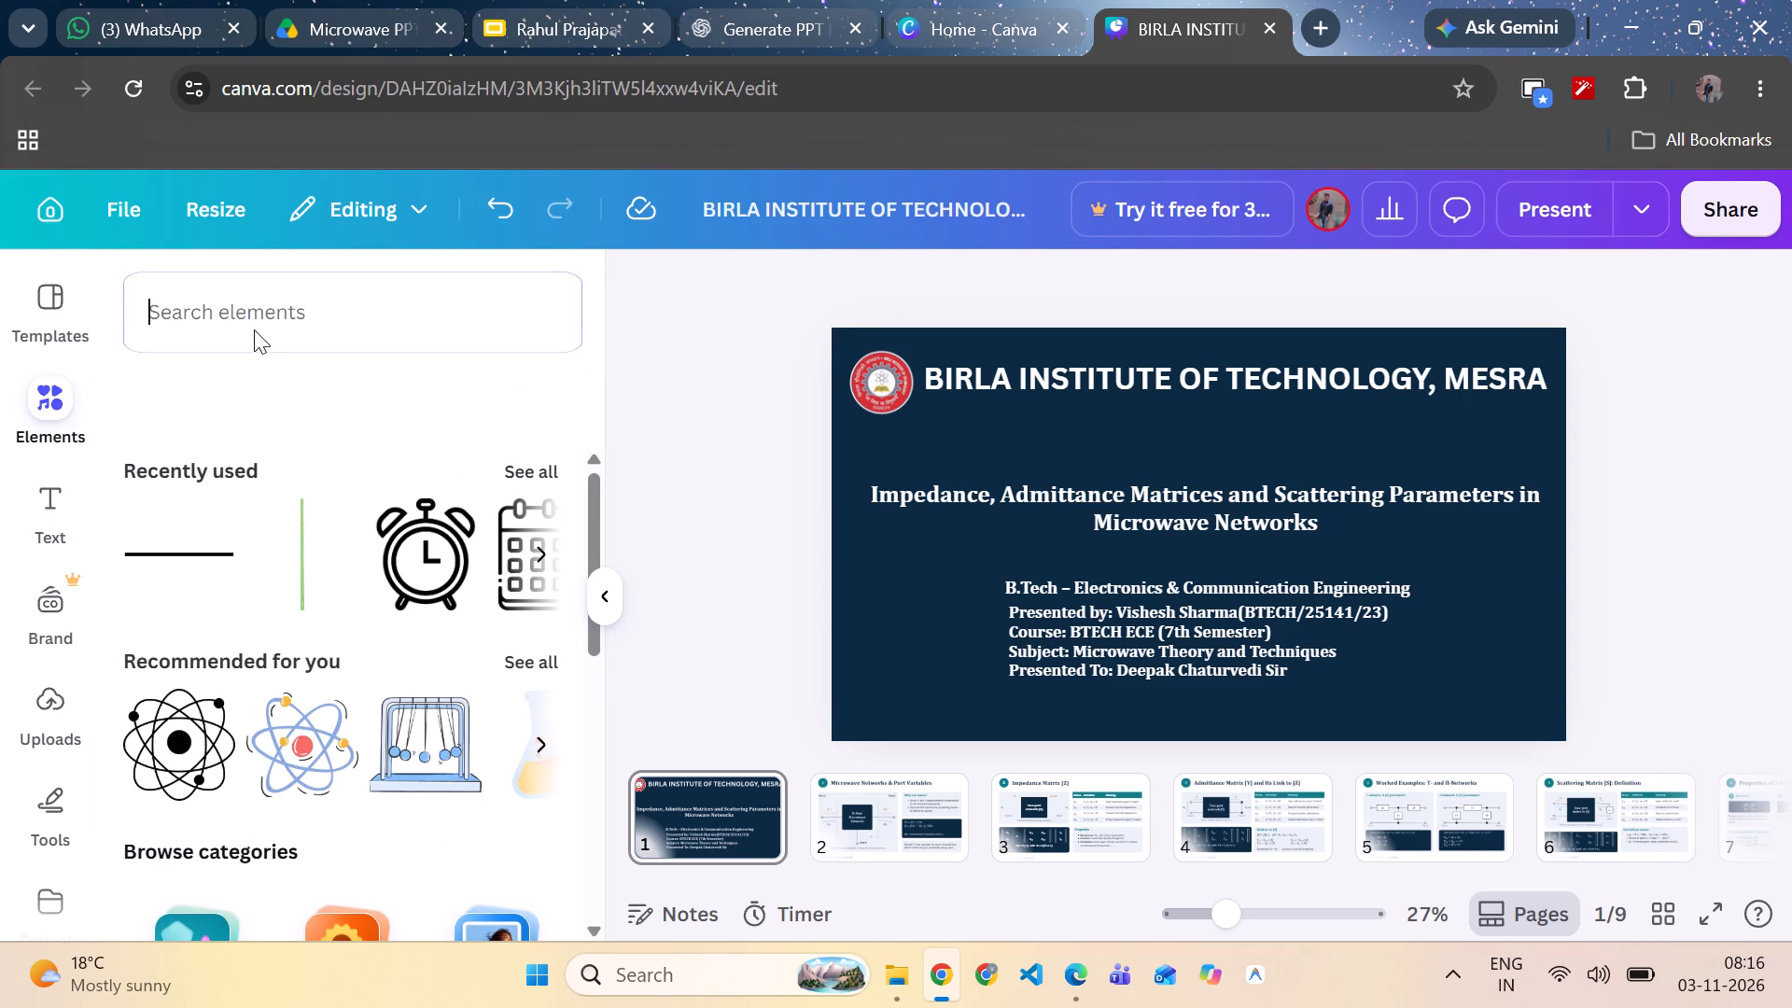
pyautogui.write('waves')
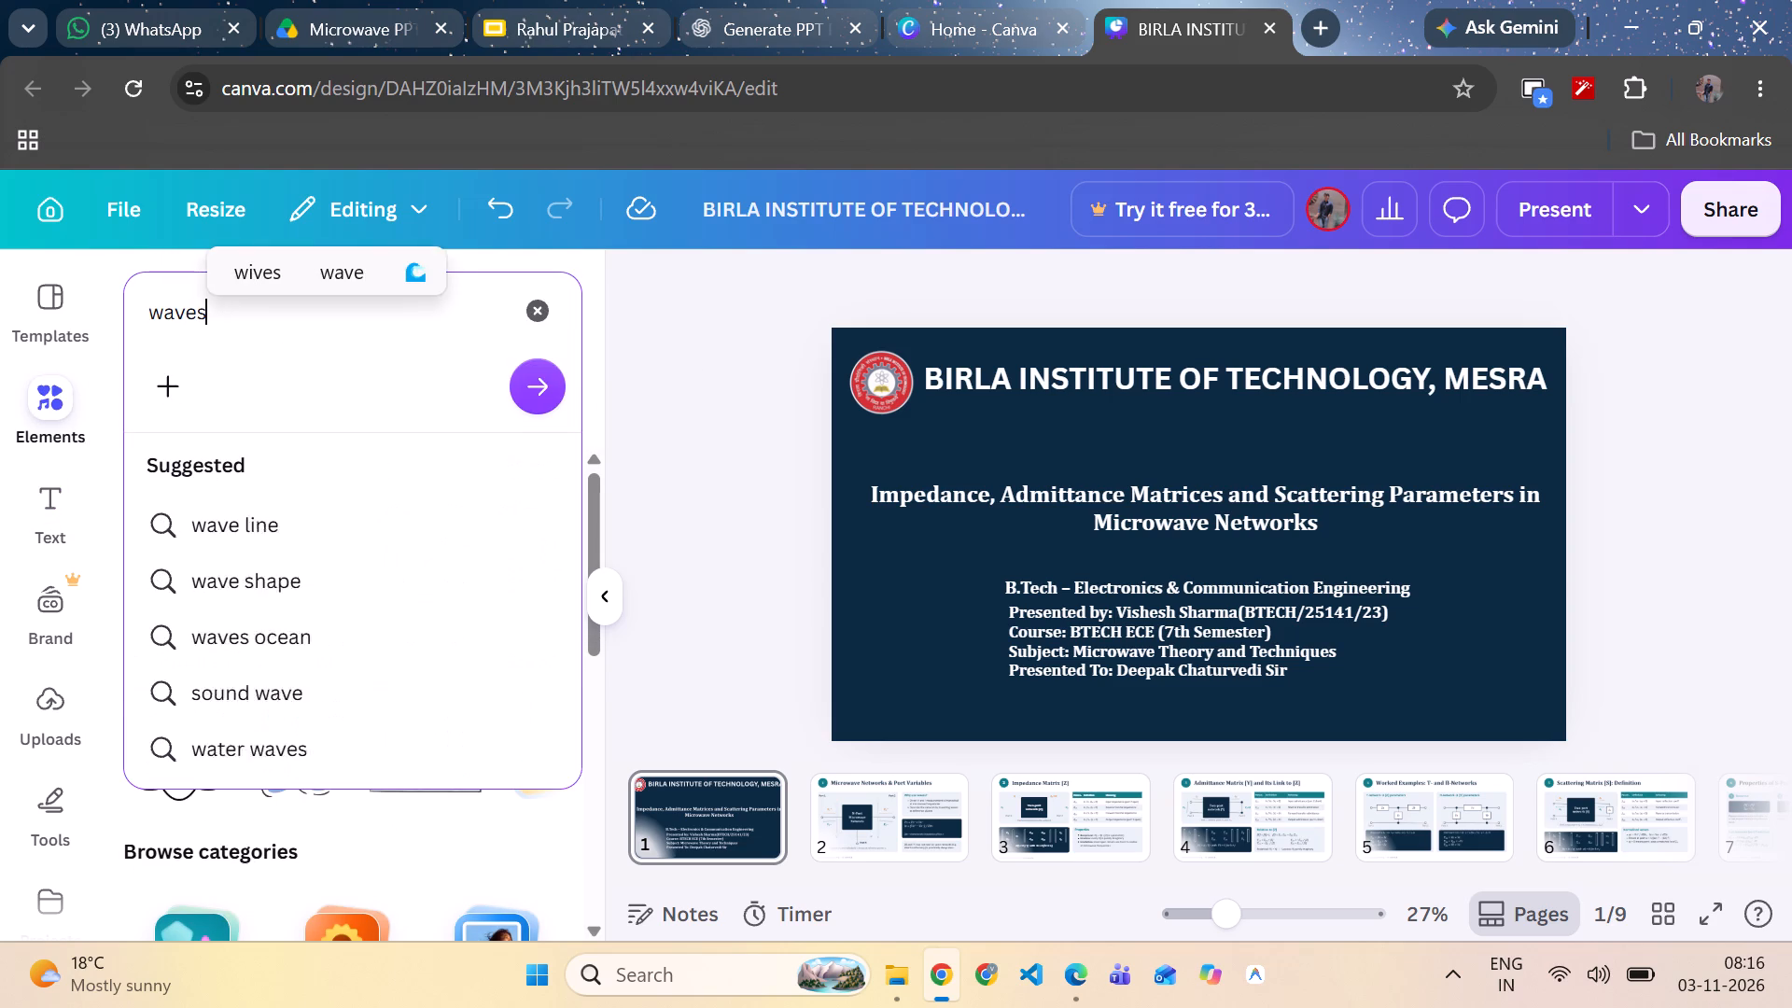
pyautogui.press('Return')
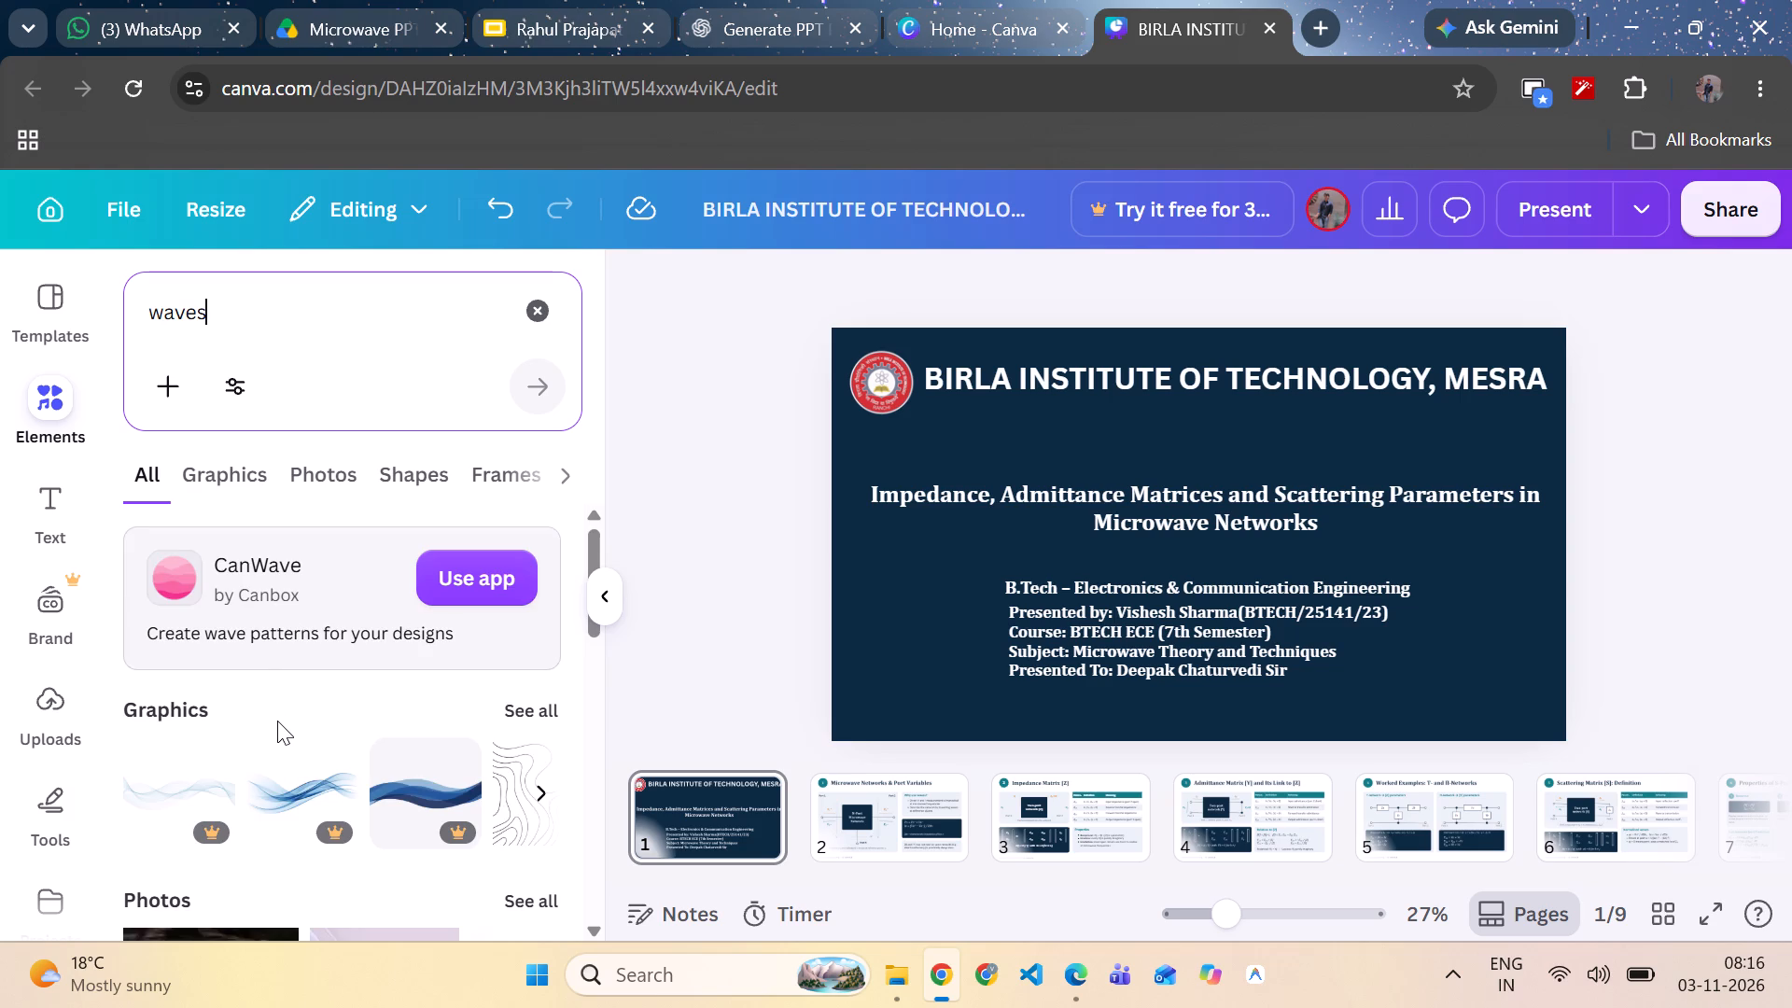
pyautogui.scroll(-4, 277, 721)
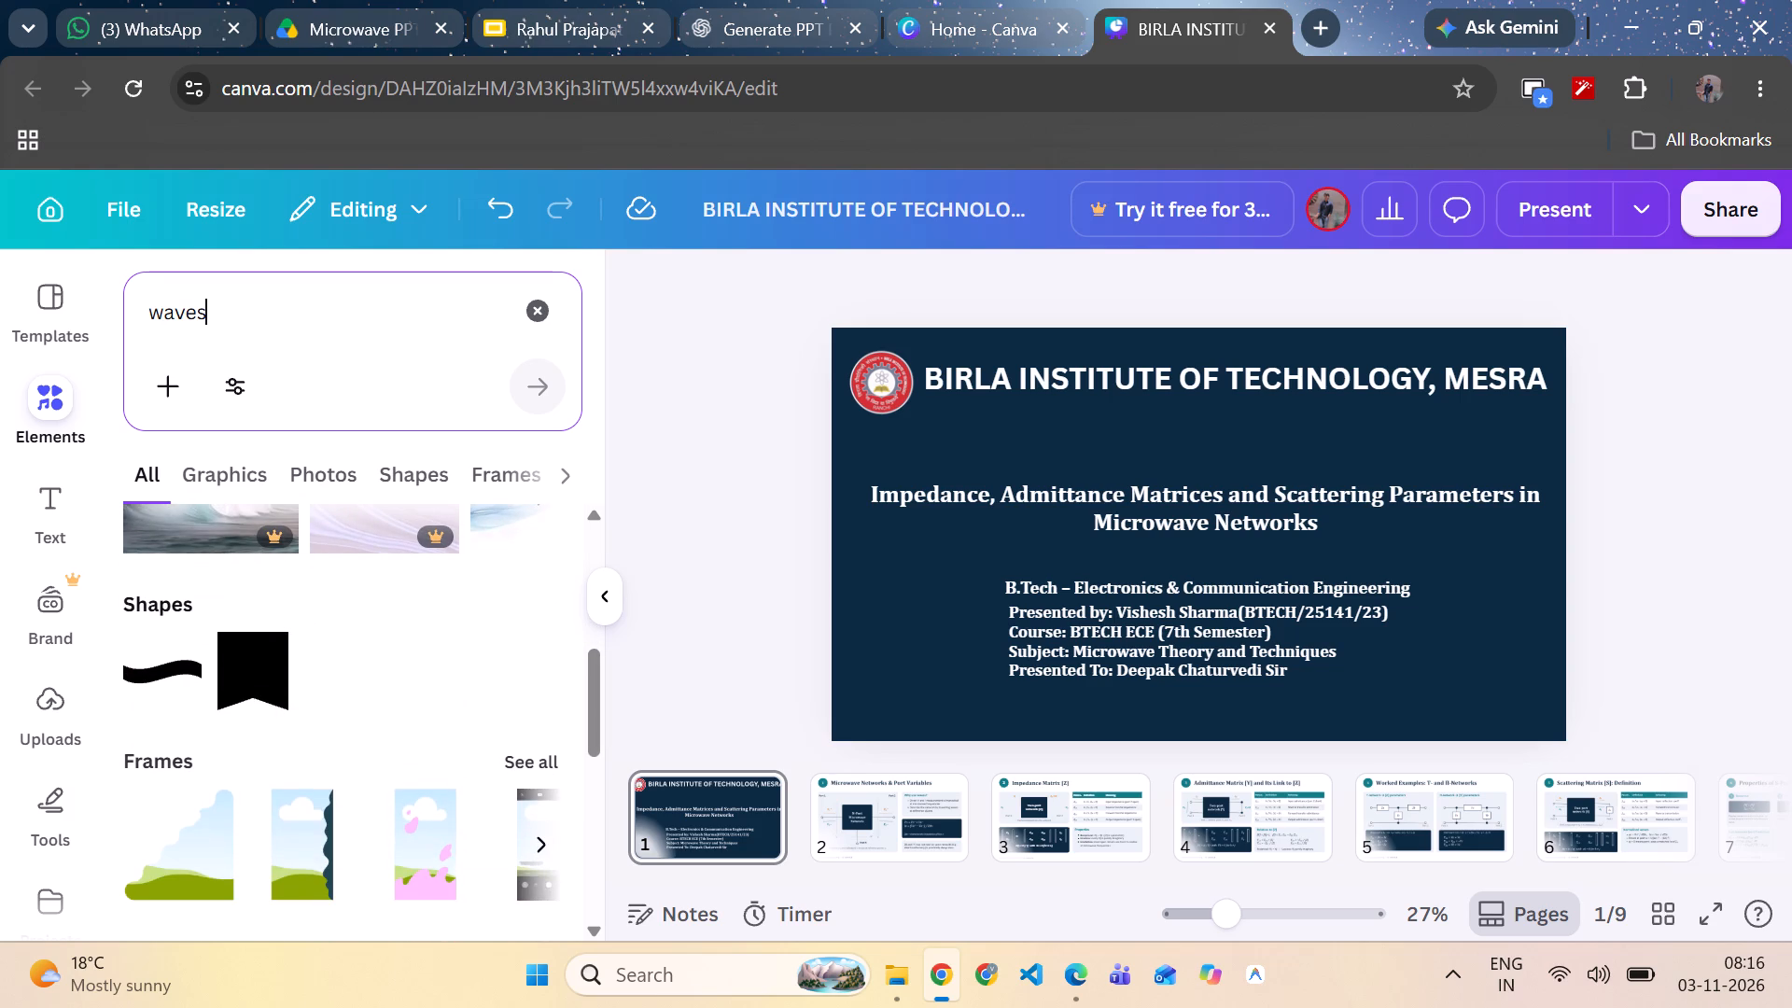
# Search the elements library for "matrix" and look through the graphics results.
pyautogui.press('BackSpace')
pyautogui.press('BackSpace')
pyautogui.press('BackSpace')
pyautogui.press('BackSpace')
pyautogui.press('BackSpace')
pyautogui.press('BackSpace')
pyautogui.press('BackSpace')
pyautogui.press('BackSpace')
pyautogui.press('BackSpace')
pyautogui.press('BackSpace')
pyautogui.press('BackSpace')
pyautogui.press('BackSpace')
pyautogui.press('BackSpace')
pyautogui.press('BackSpace')
pyautogui.press('BackSpace')
pyautogui.press('BackSpace')
pyautogui.press('BackSpace')
pyautogui.press('BackSpace')
pyautogui.press('BackSpace')
pyautogui.press('BackSpace')
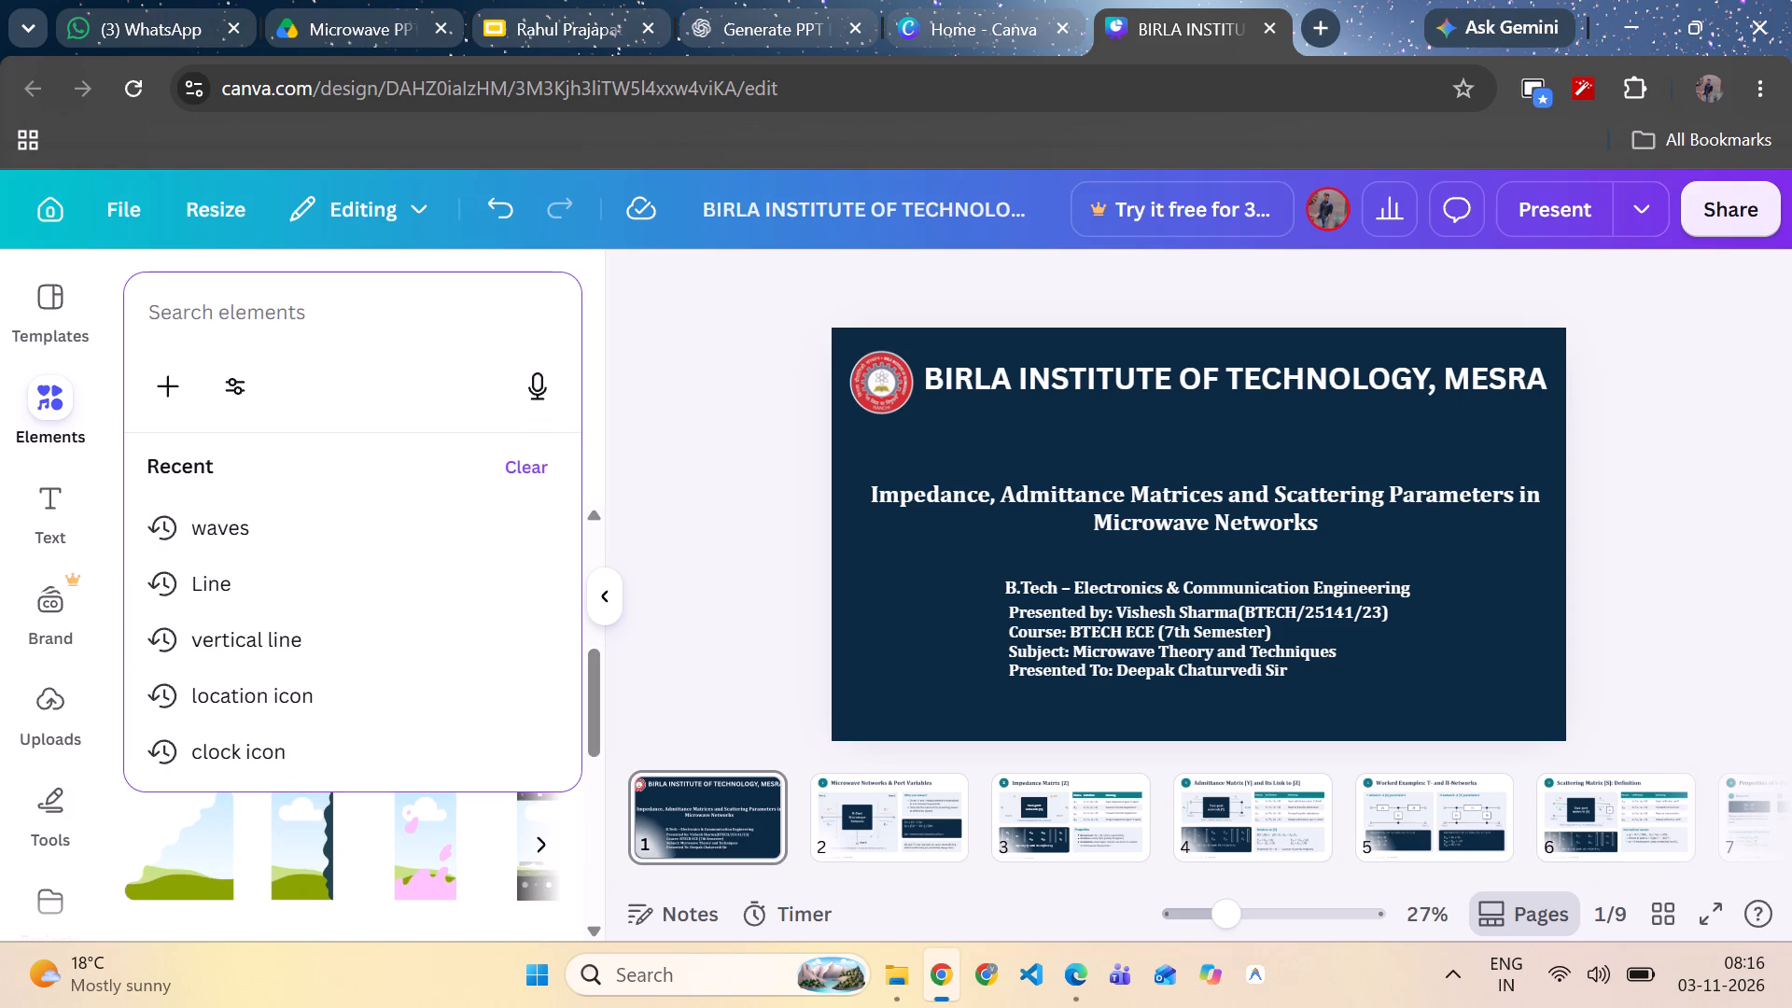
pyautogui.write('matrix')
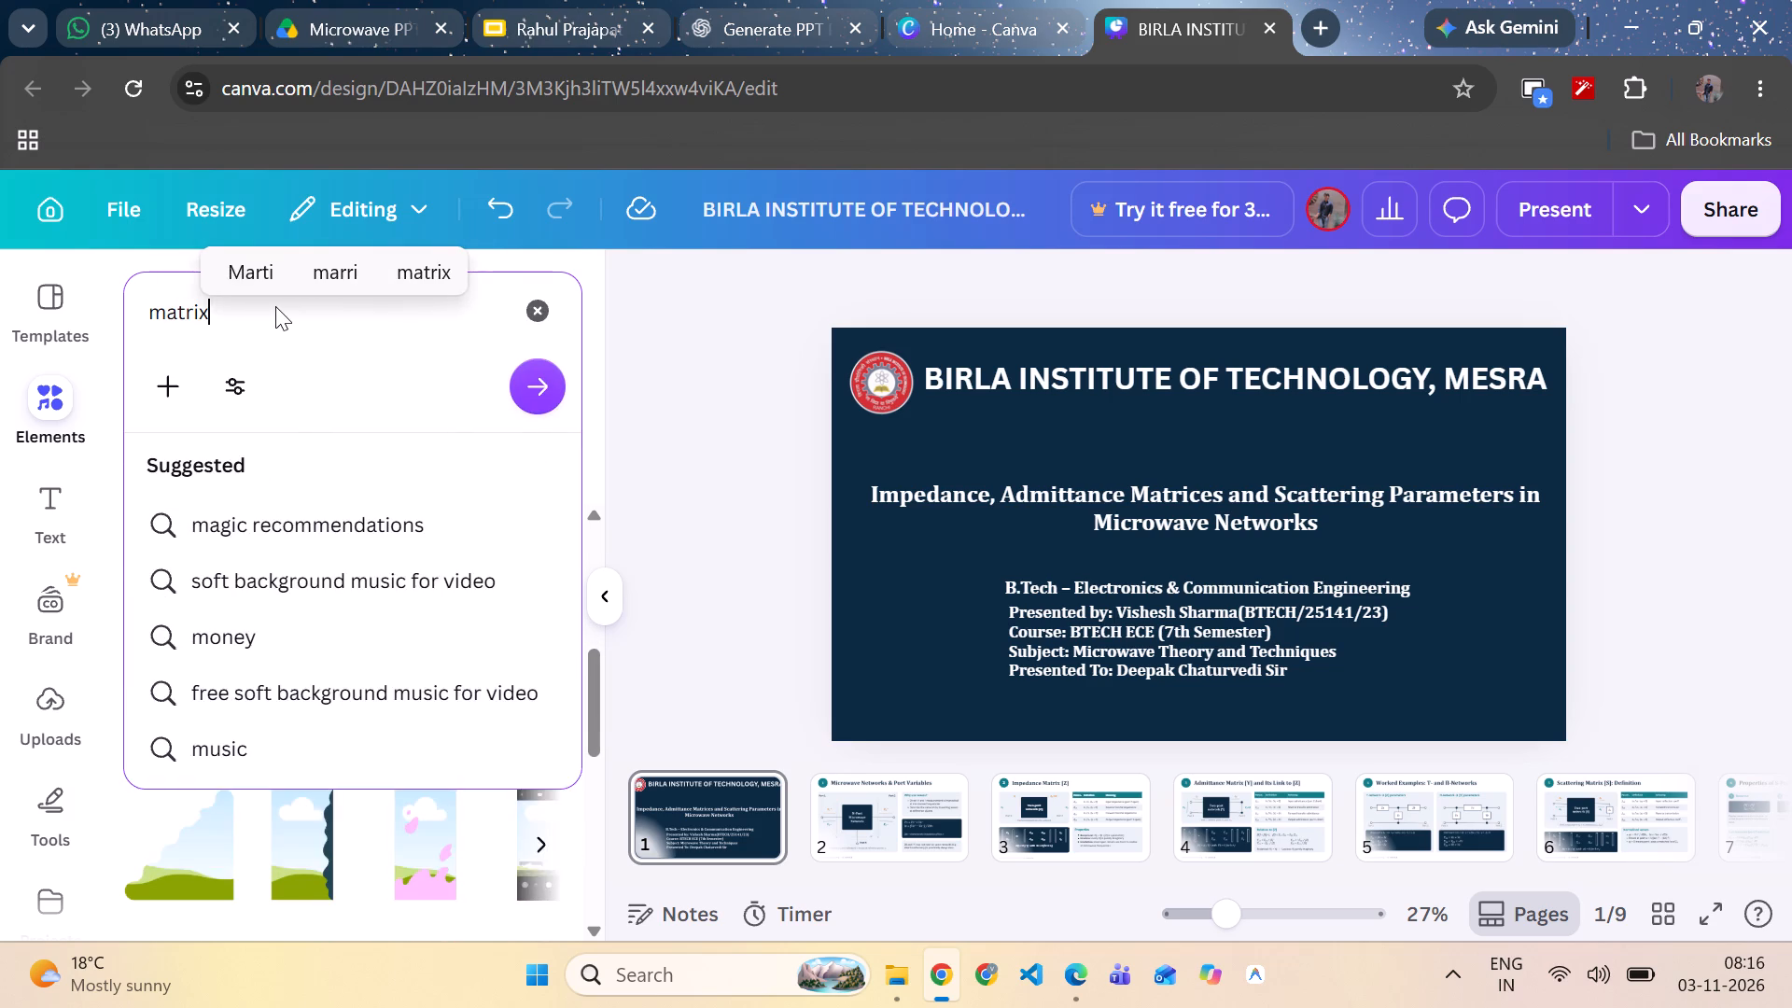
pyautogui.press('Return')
pyautogui.scroll(-5, 343, 742)
pyautogui.scroll(1, 343, 742)
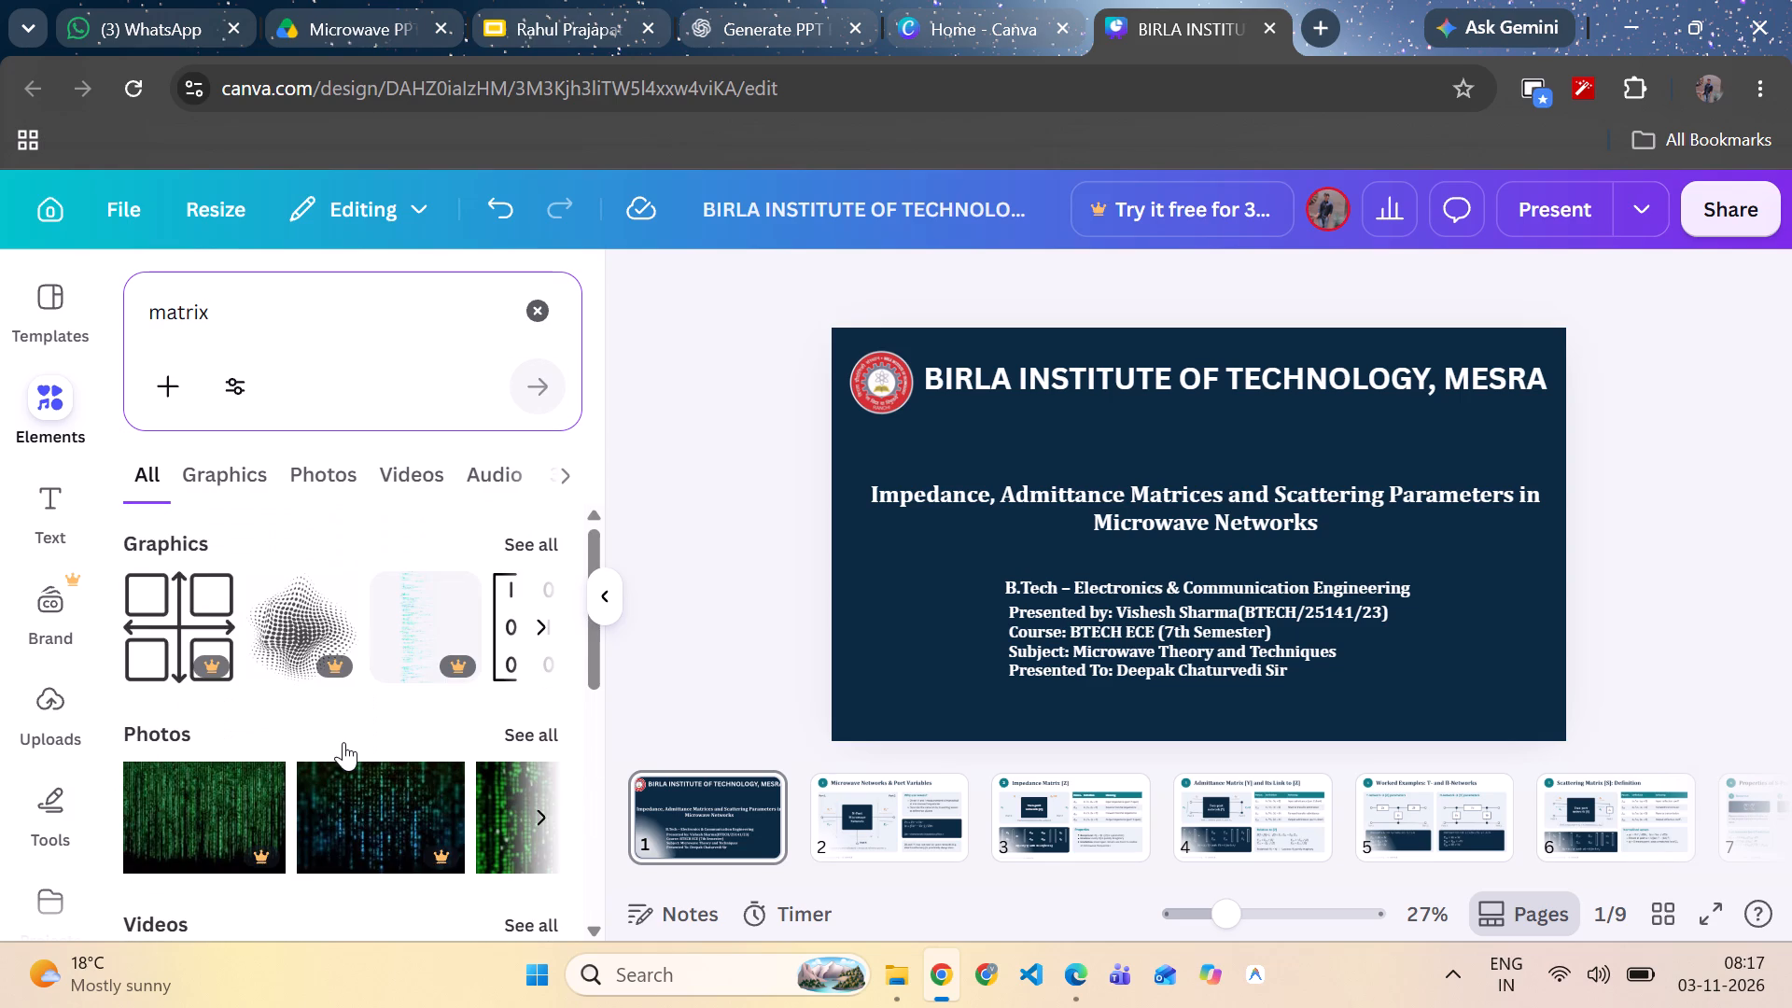
pyautogui.click(539, 624)
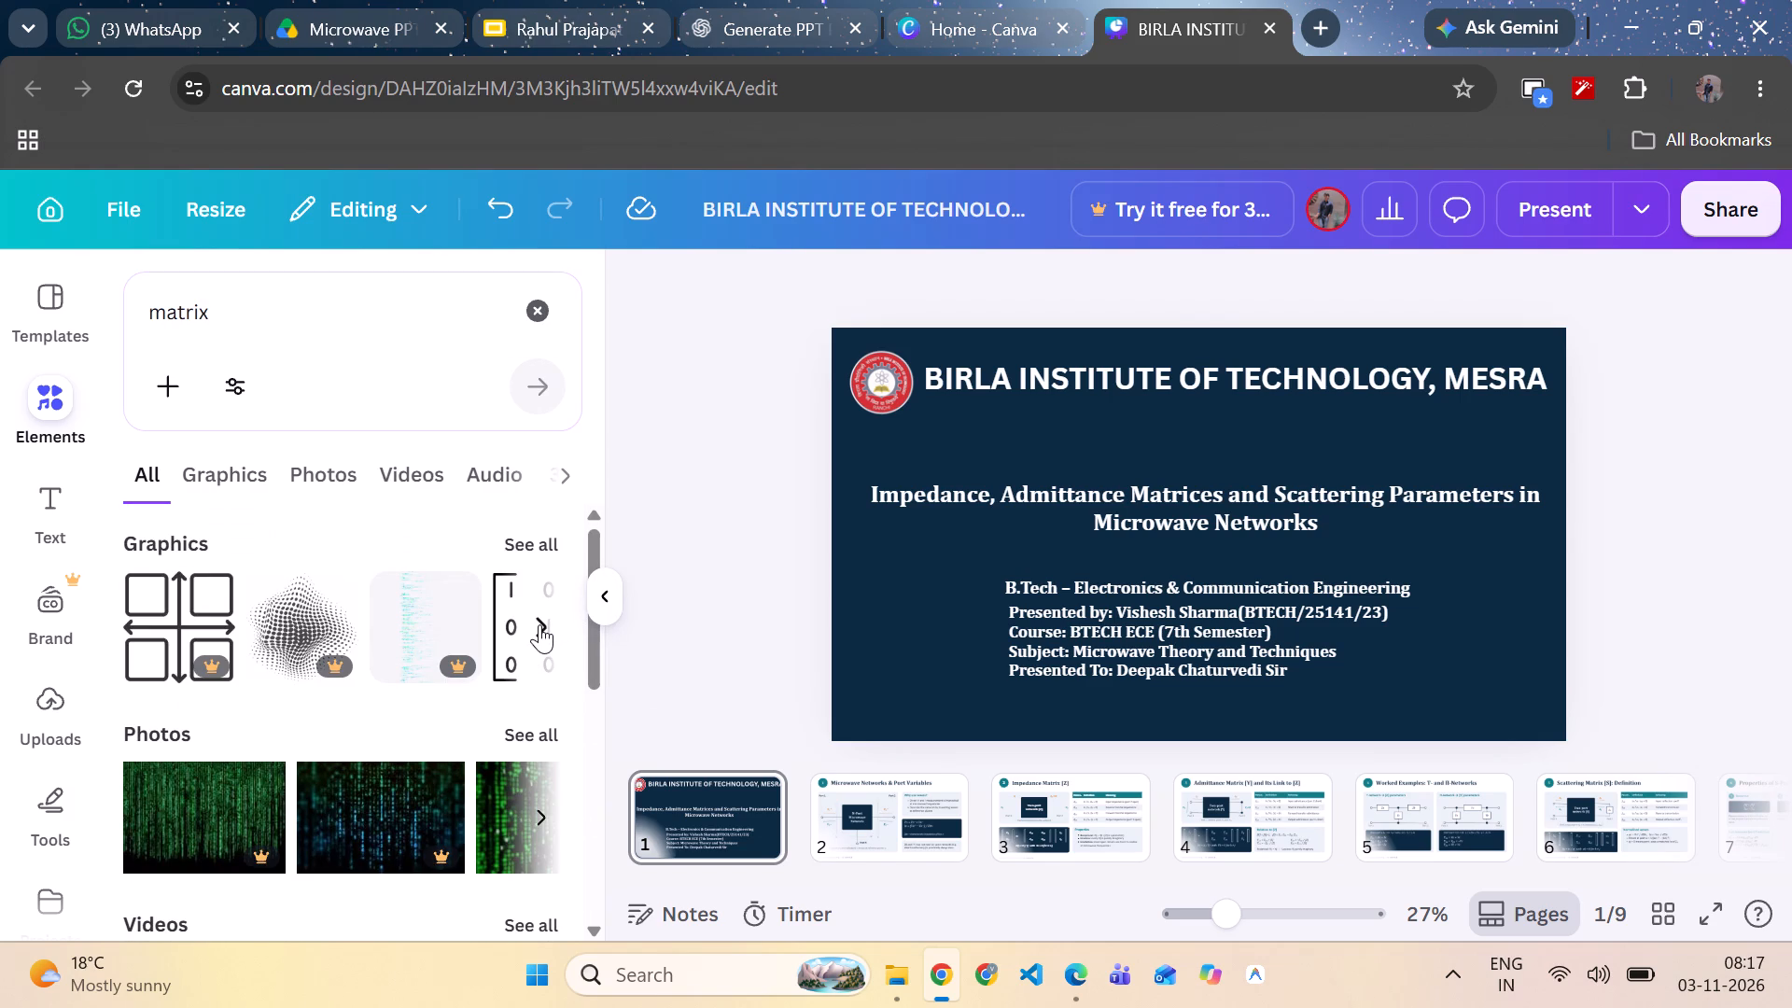
pyautogui.click(539, 624)
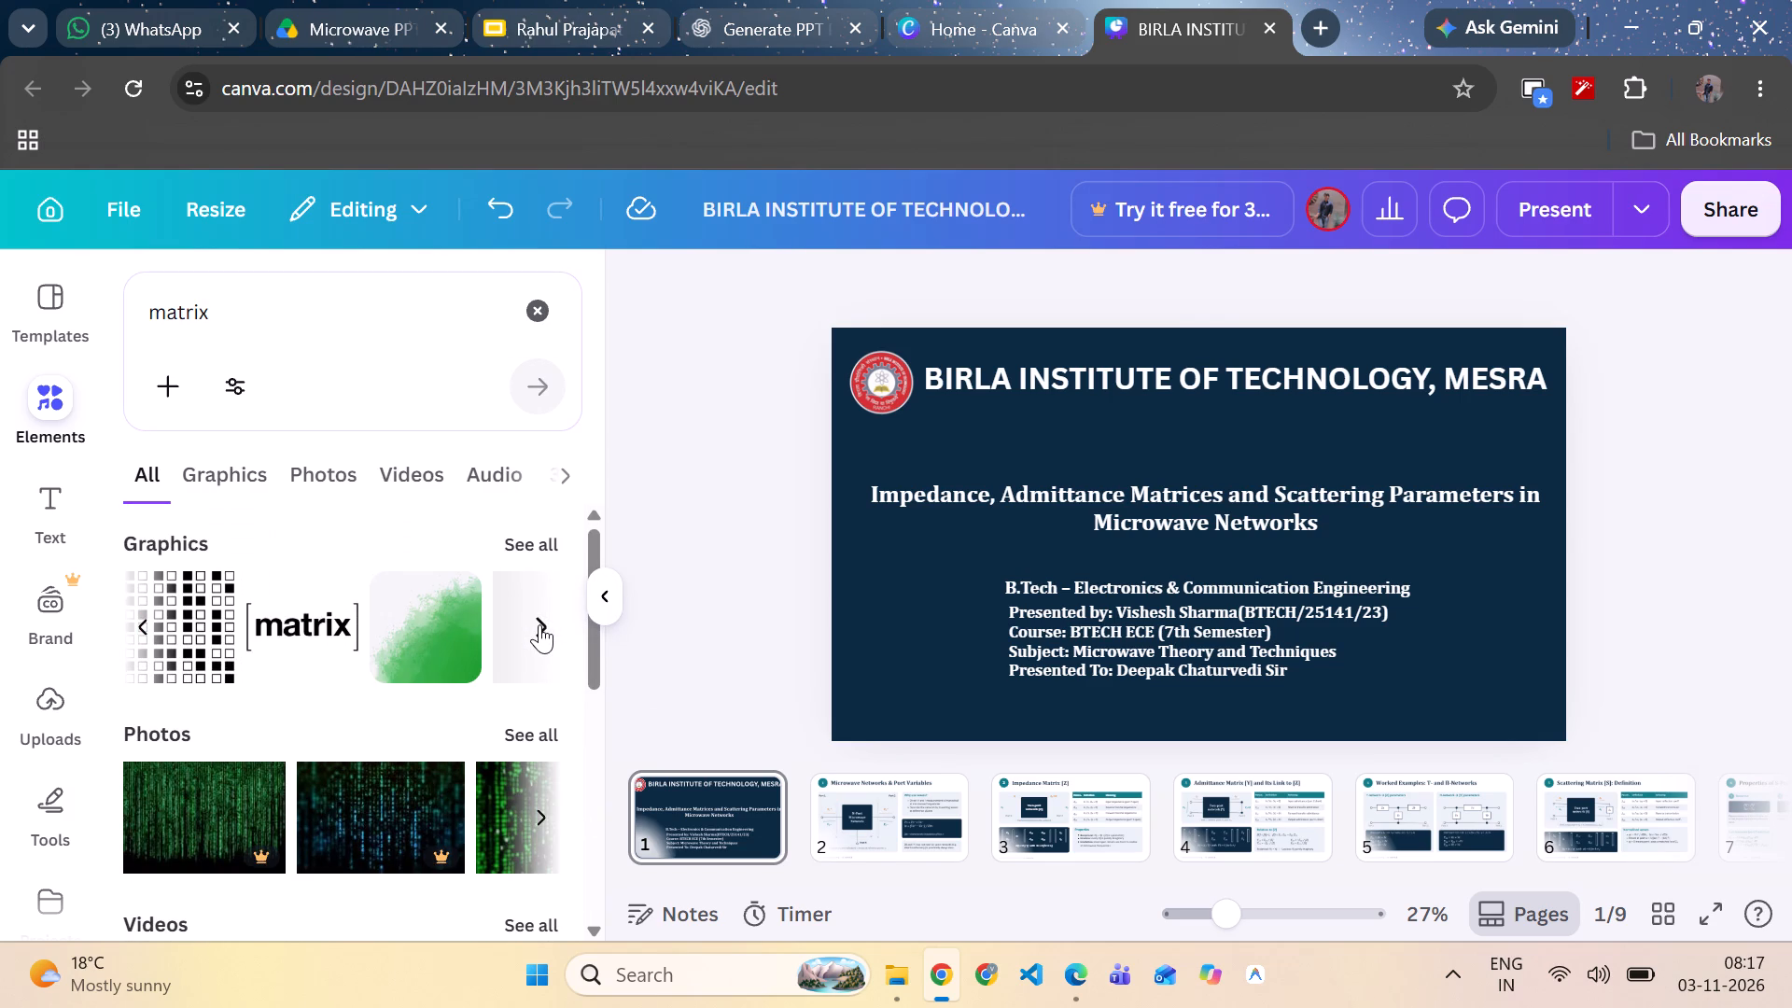
pyautogui.click(539, 624)
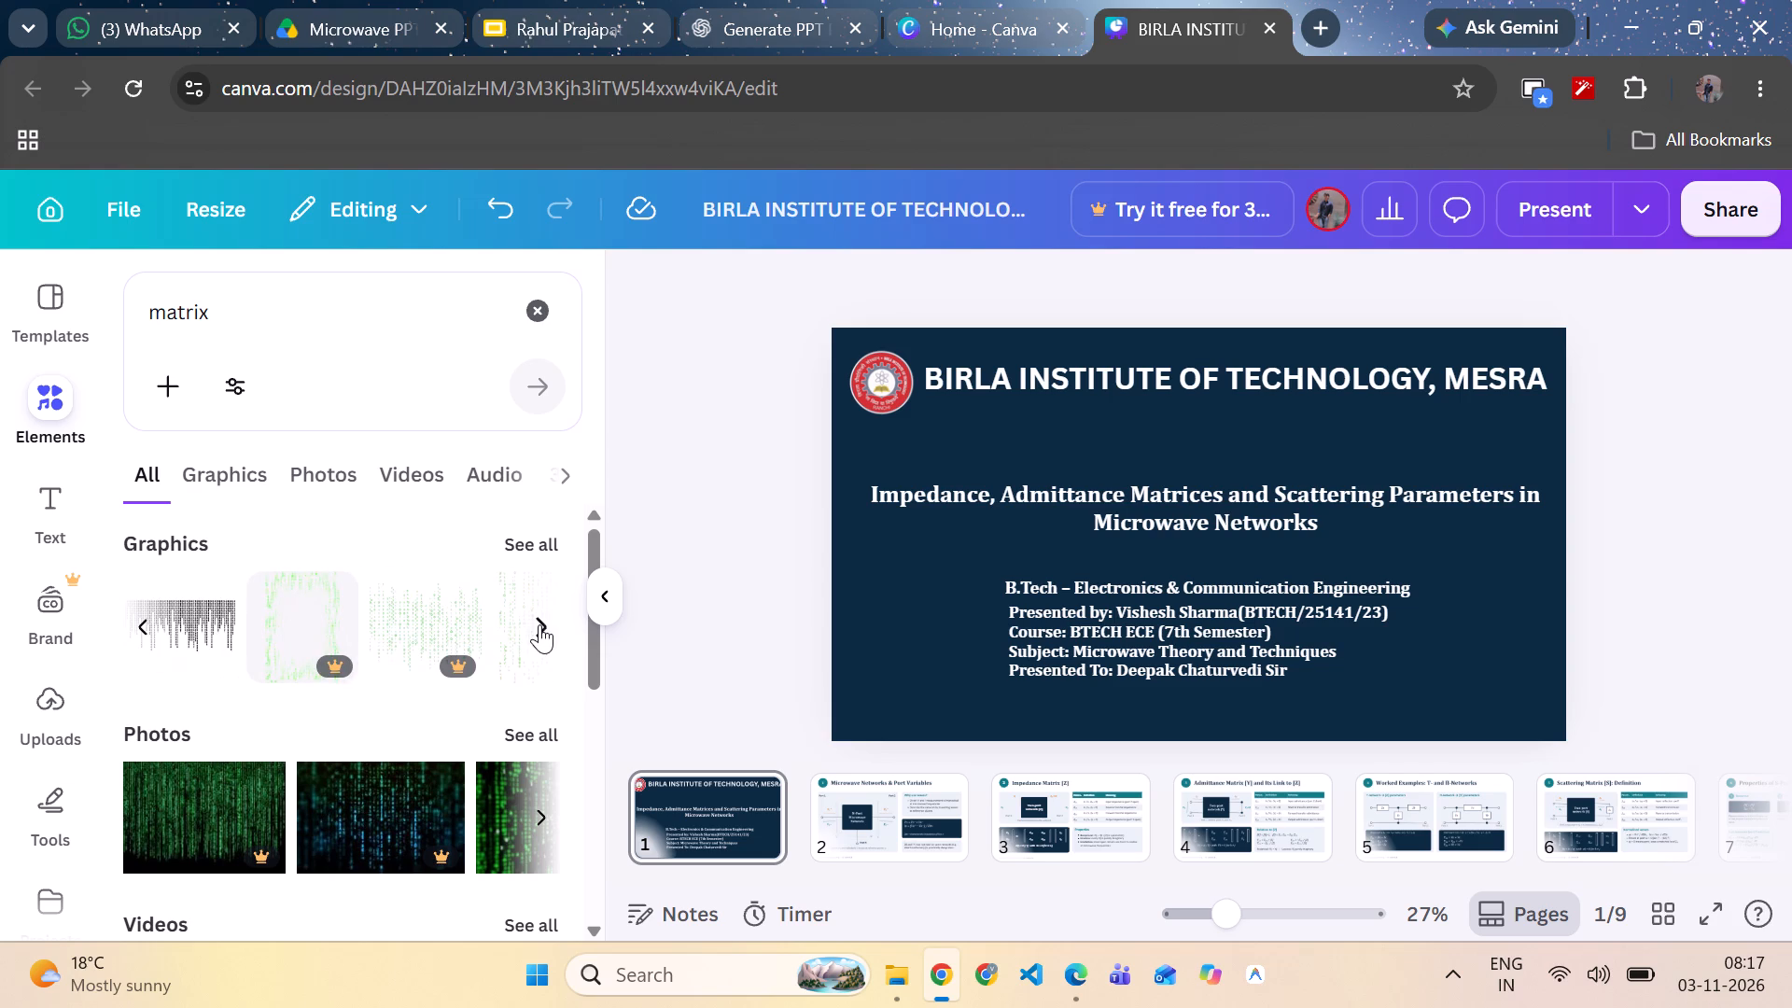
pyautogui.click(539, 624)
pyautogui.click(539, 624)
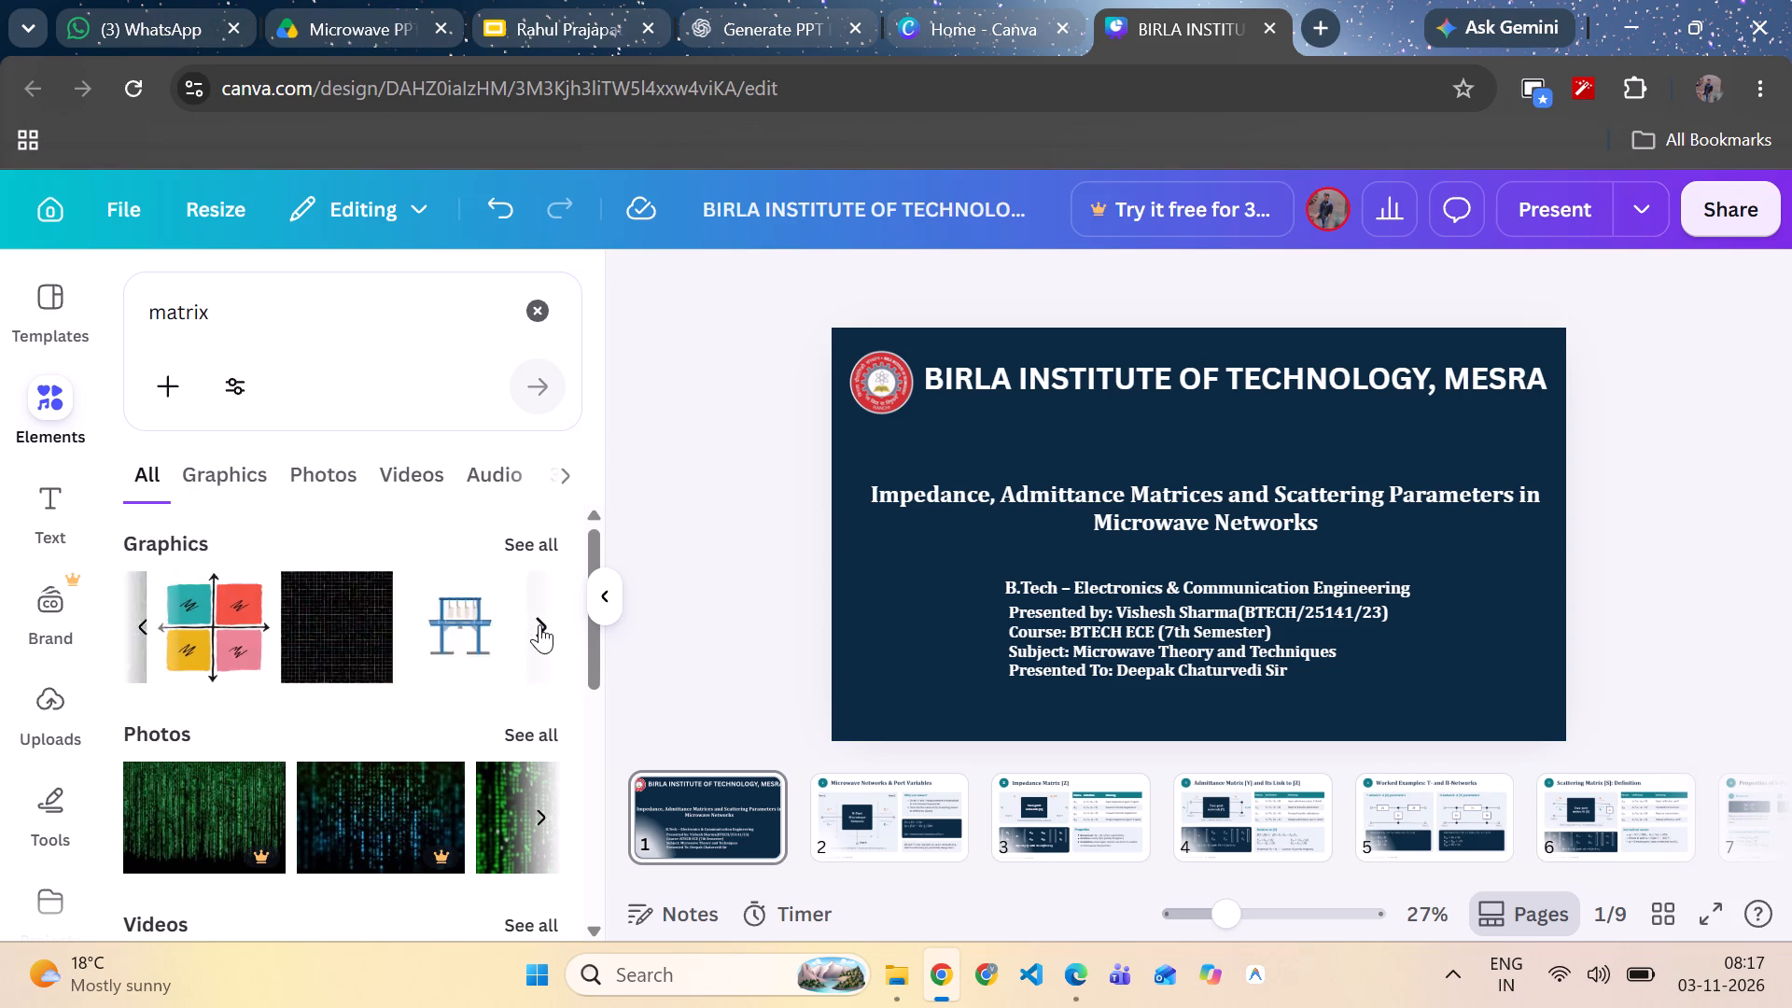
pyautogui.click(539, 624)
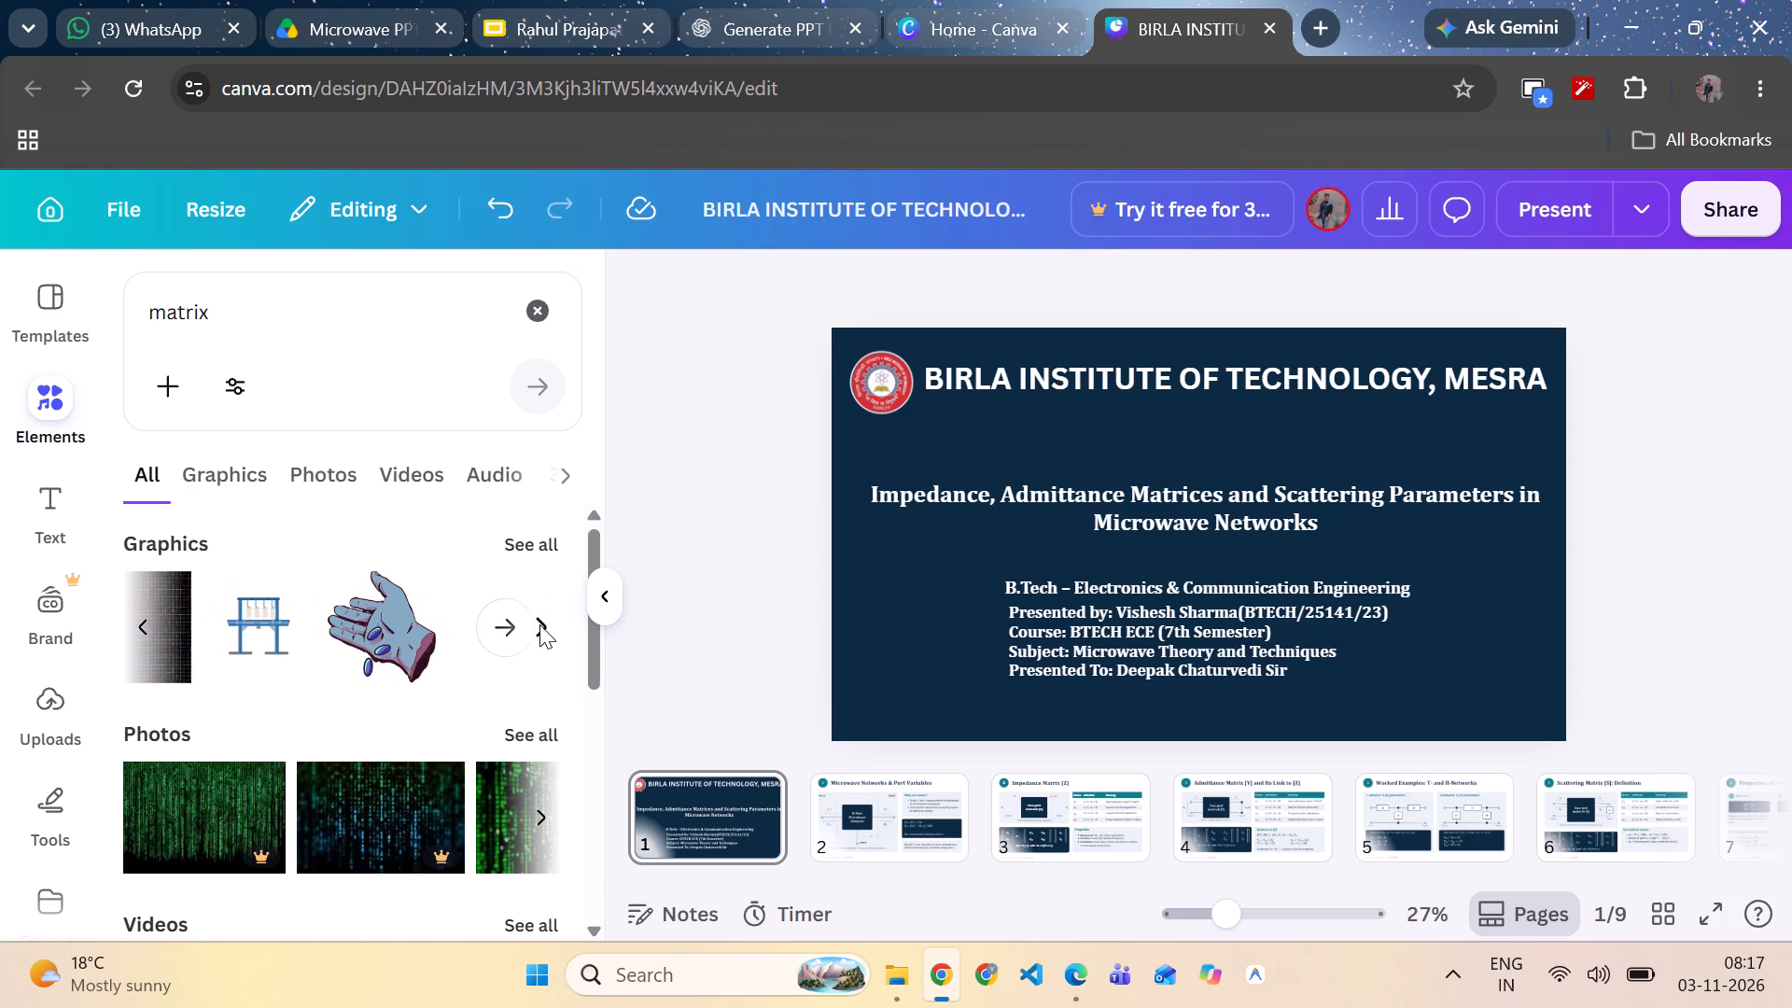
# Search the elements library for "microwave" and look through the graphics, photos, videos, 3D and audio results.
pyautogui.click(244, 283)
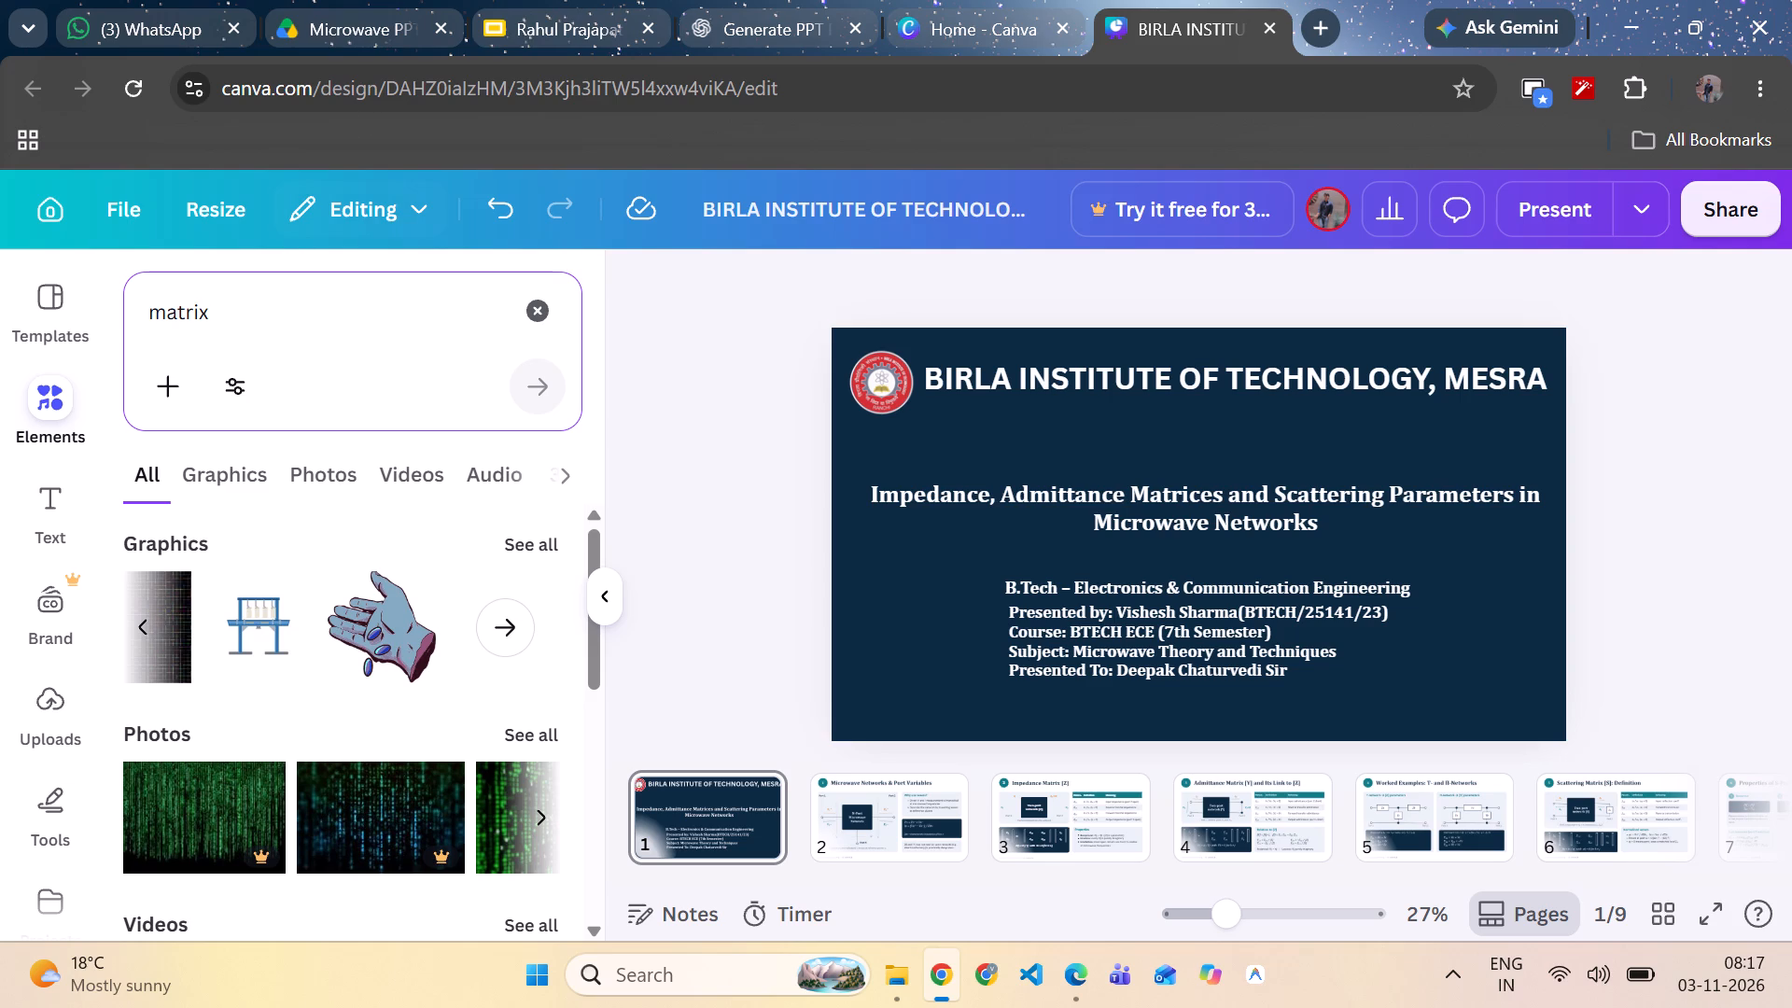
pyautogui.click(254, 318)
pyautogui.press('BackSpace')
pyautogui.press('BackSpace')
pyautogui.press('BackSpace')
pyautogui.press('BackSpace')
pyautogui.press('BackSpace')
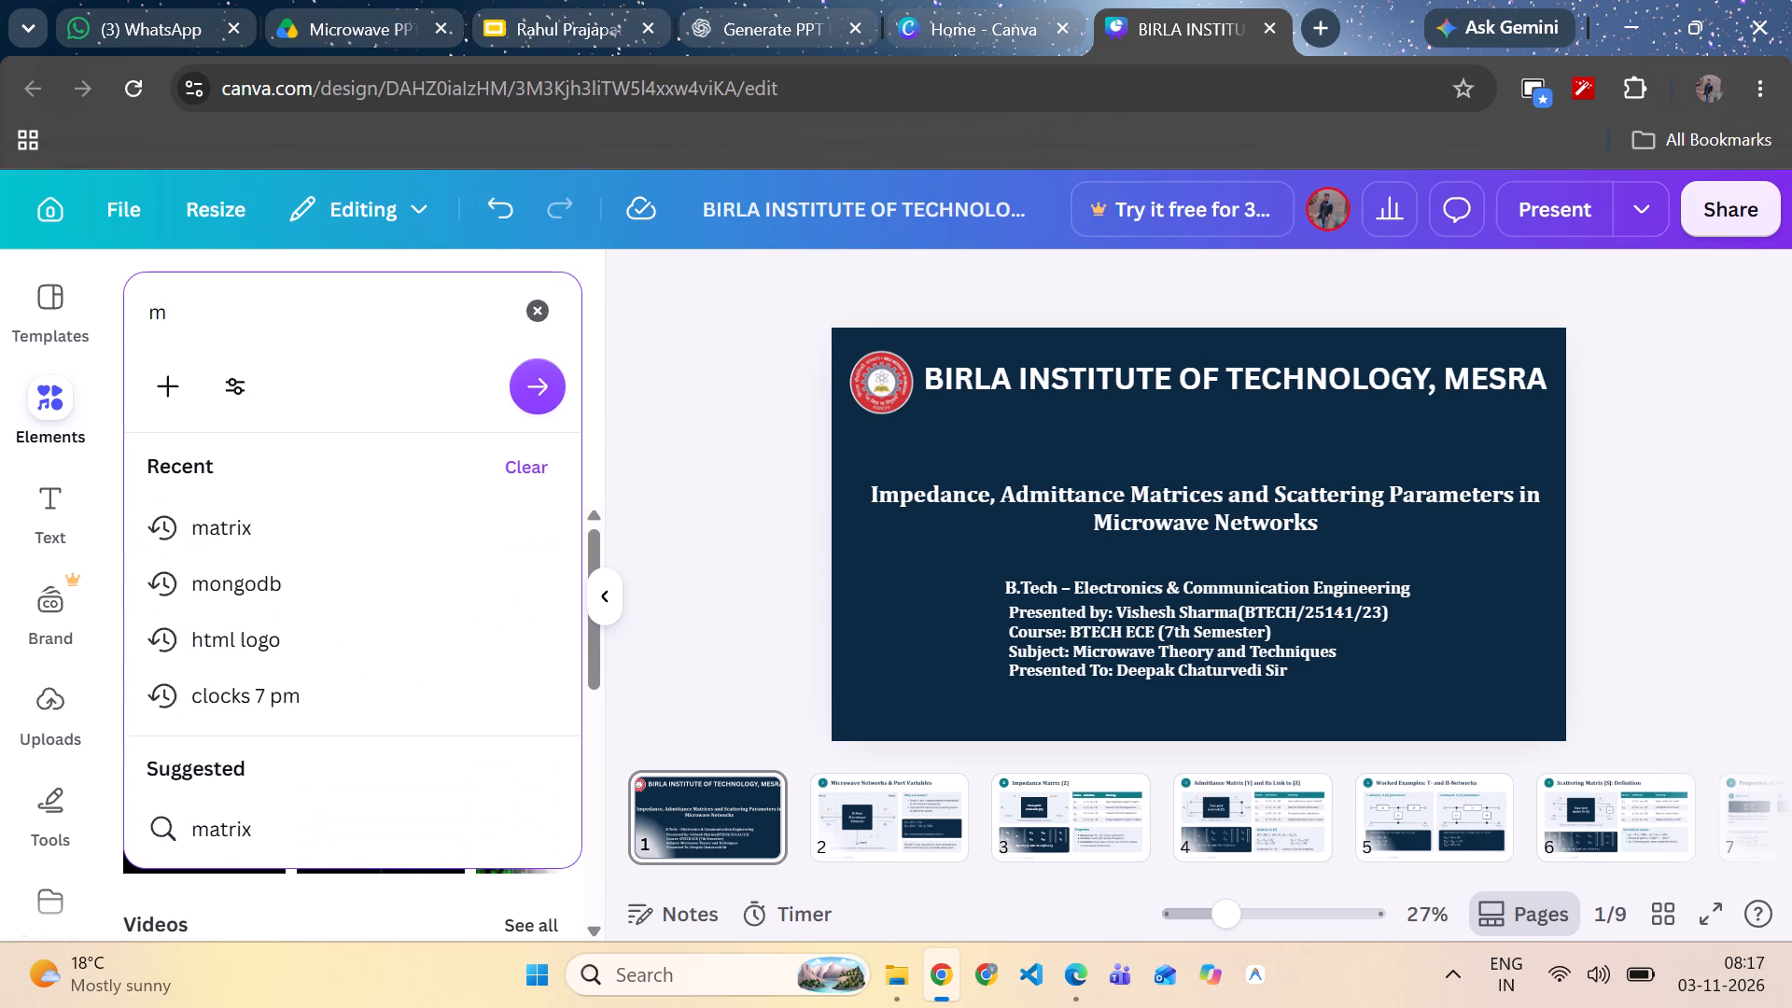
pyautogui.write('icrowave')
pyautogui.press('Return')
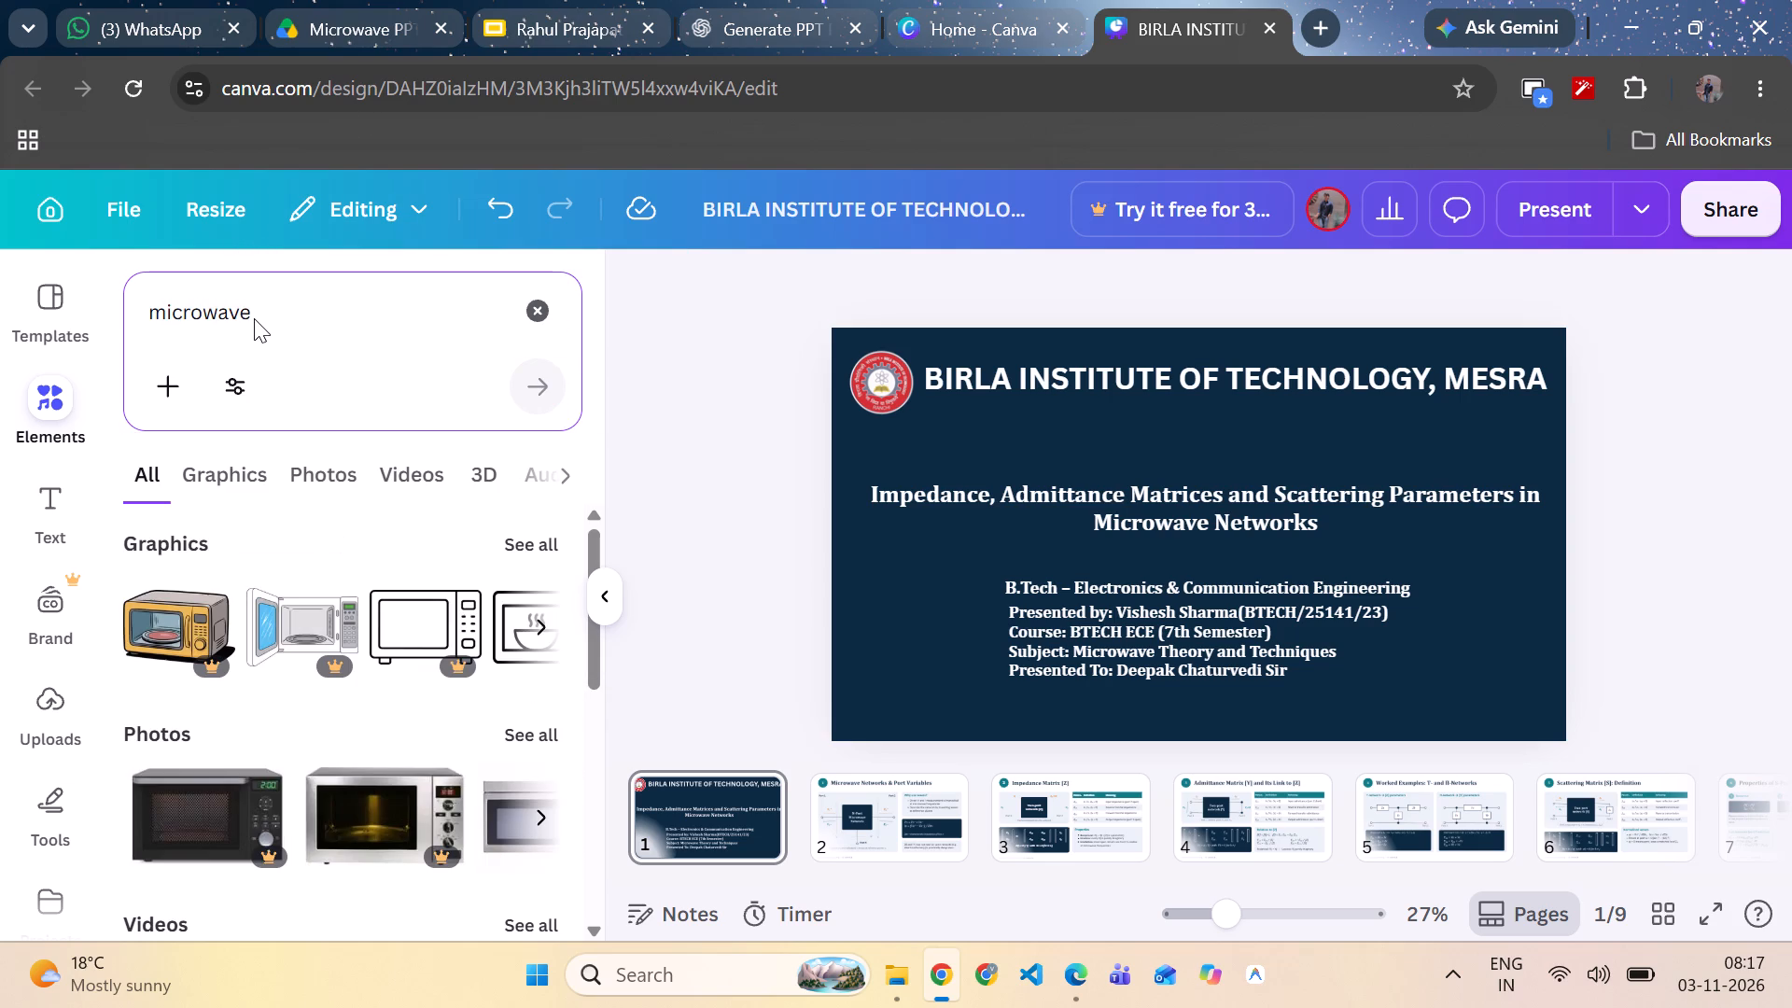
pyautogui.scroll(-5, 280, 769)
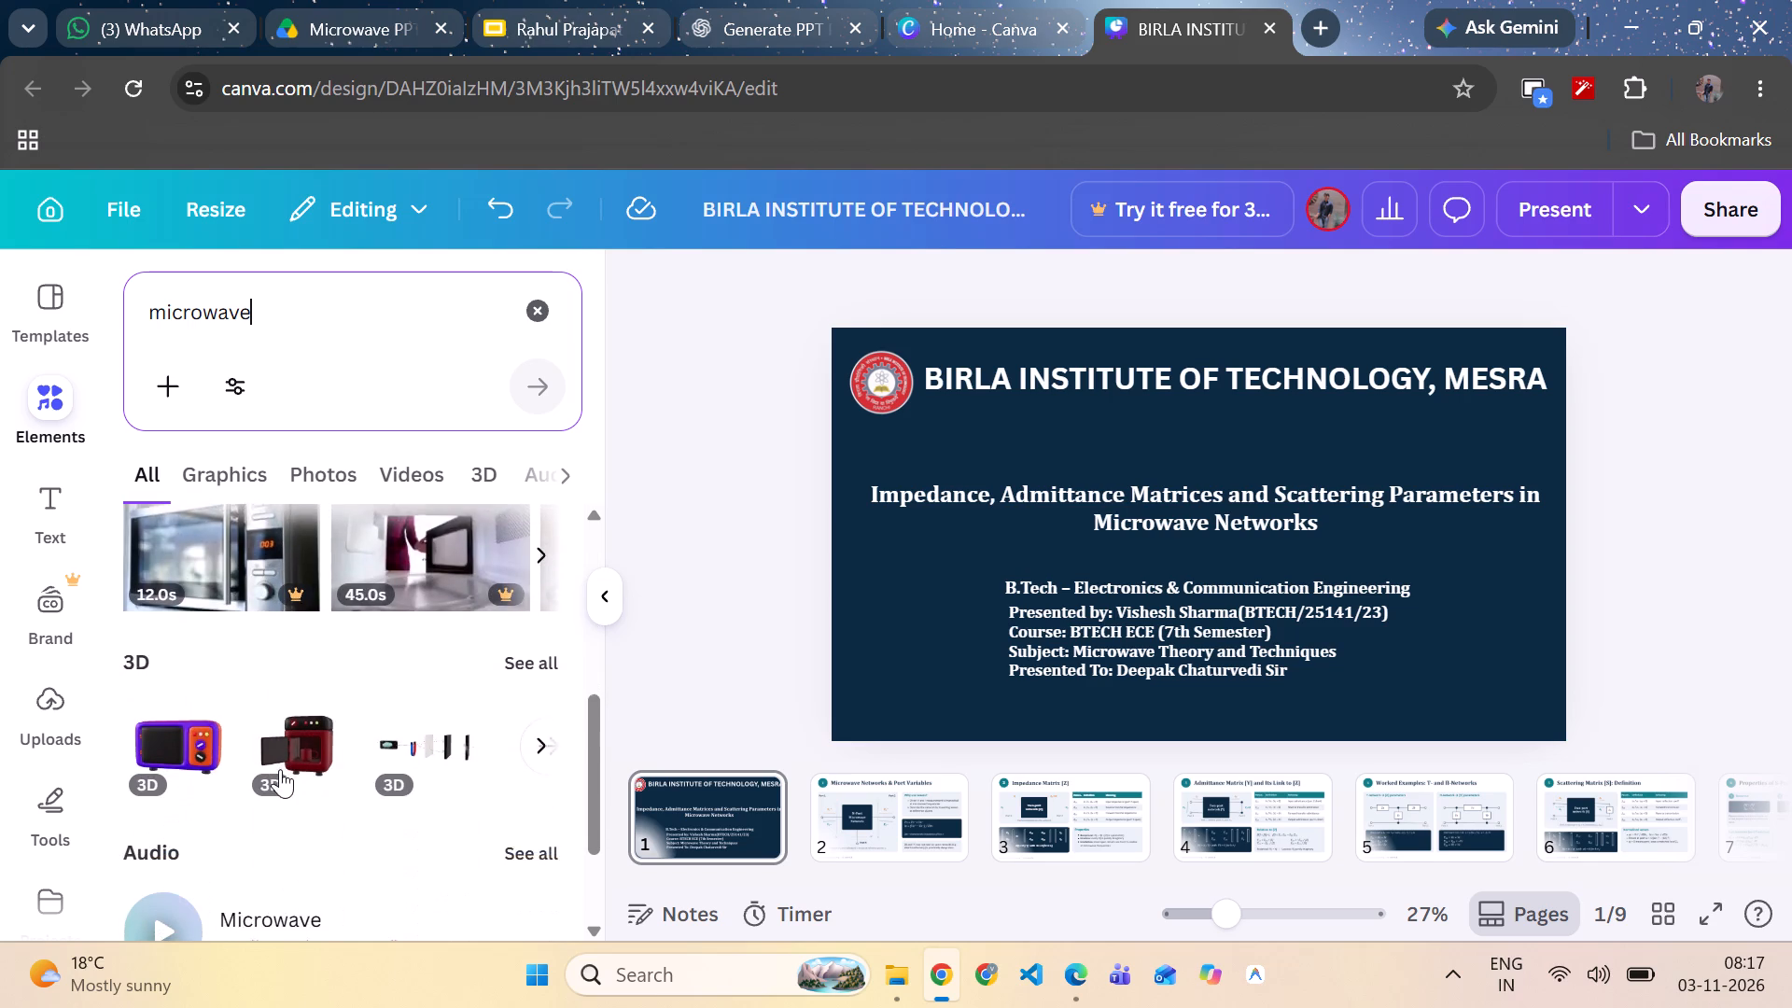
pyautogui.scroll(-2, 280, 769)
# Search the elements library for "science" and look through the graphics, photos, 3D, videos and mockups results.
pyautogui.press('BackSpace')
pyautogui.press('BackSpace')
pyautogui.press('BackSpace')
pyautogui.press('BackSpace')
pyautogui.press('BackSpace')
pyautogui.press('BackSpace')
pyautogui.press('BackSpace')
pyautogui.press('BackSpace')
pyautogui.press('BackSpace')
pyautogui.press('BackSpace')
pyautogui.press('BackSpace')
pyautogui.press('BackSpace')
pyautogui.press('BackSpace')
pyautogui.press('BackSpace')
pyautogui.press('BackSpace')
pyautogui.press('BackSpace')
pyautogui.press('BackSpace')
pyautogui.press('BackSpace')
pyautogui.press('BackSpace')
pyautogui.press('BackSpace')
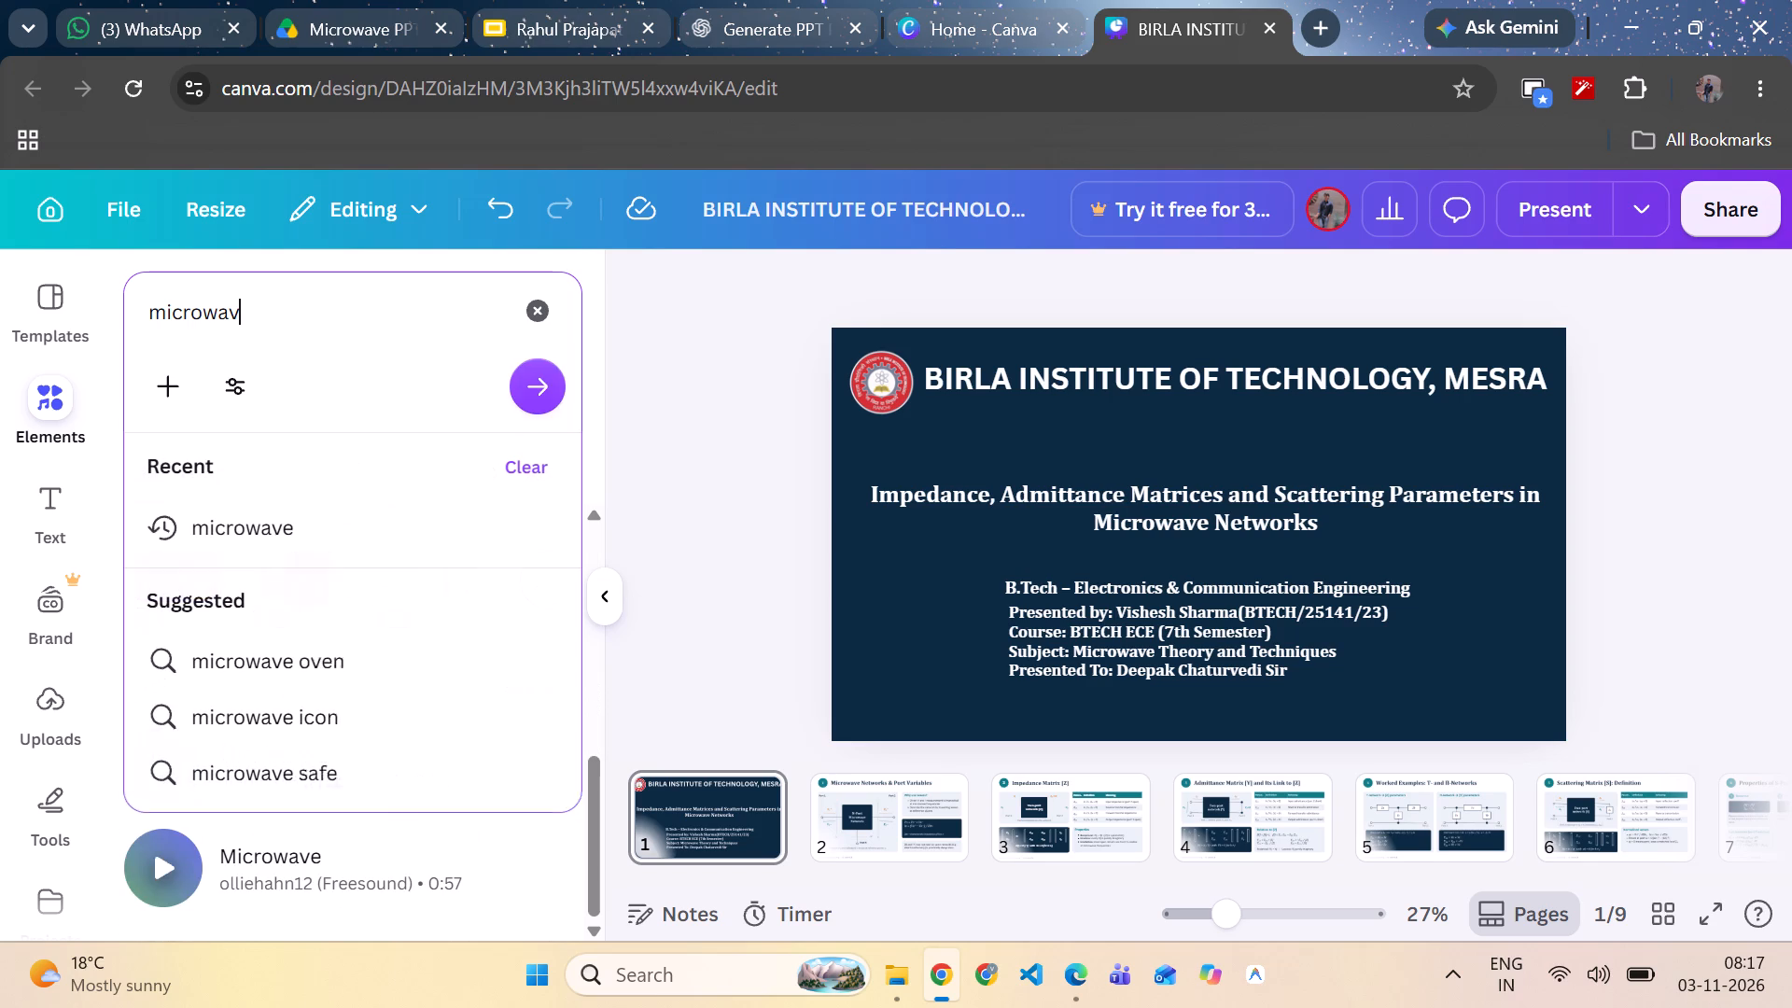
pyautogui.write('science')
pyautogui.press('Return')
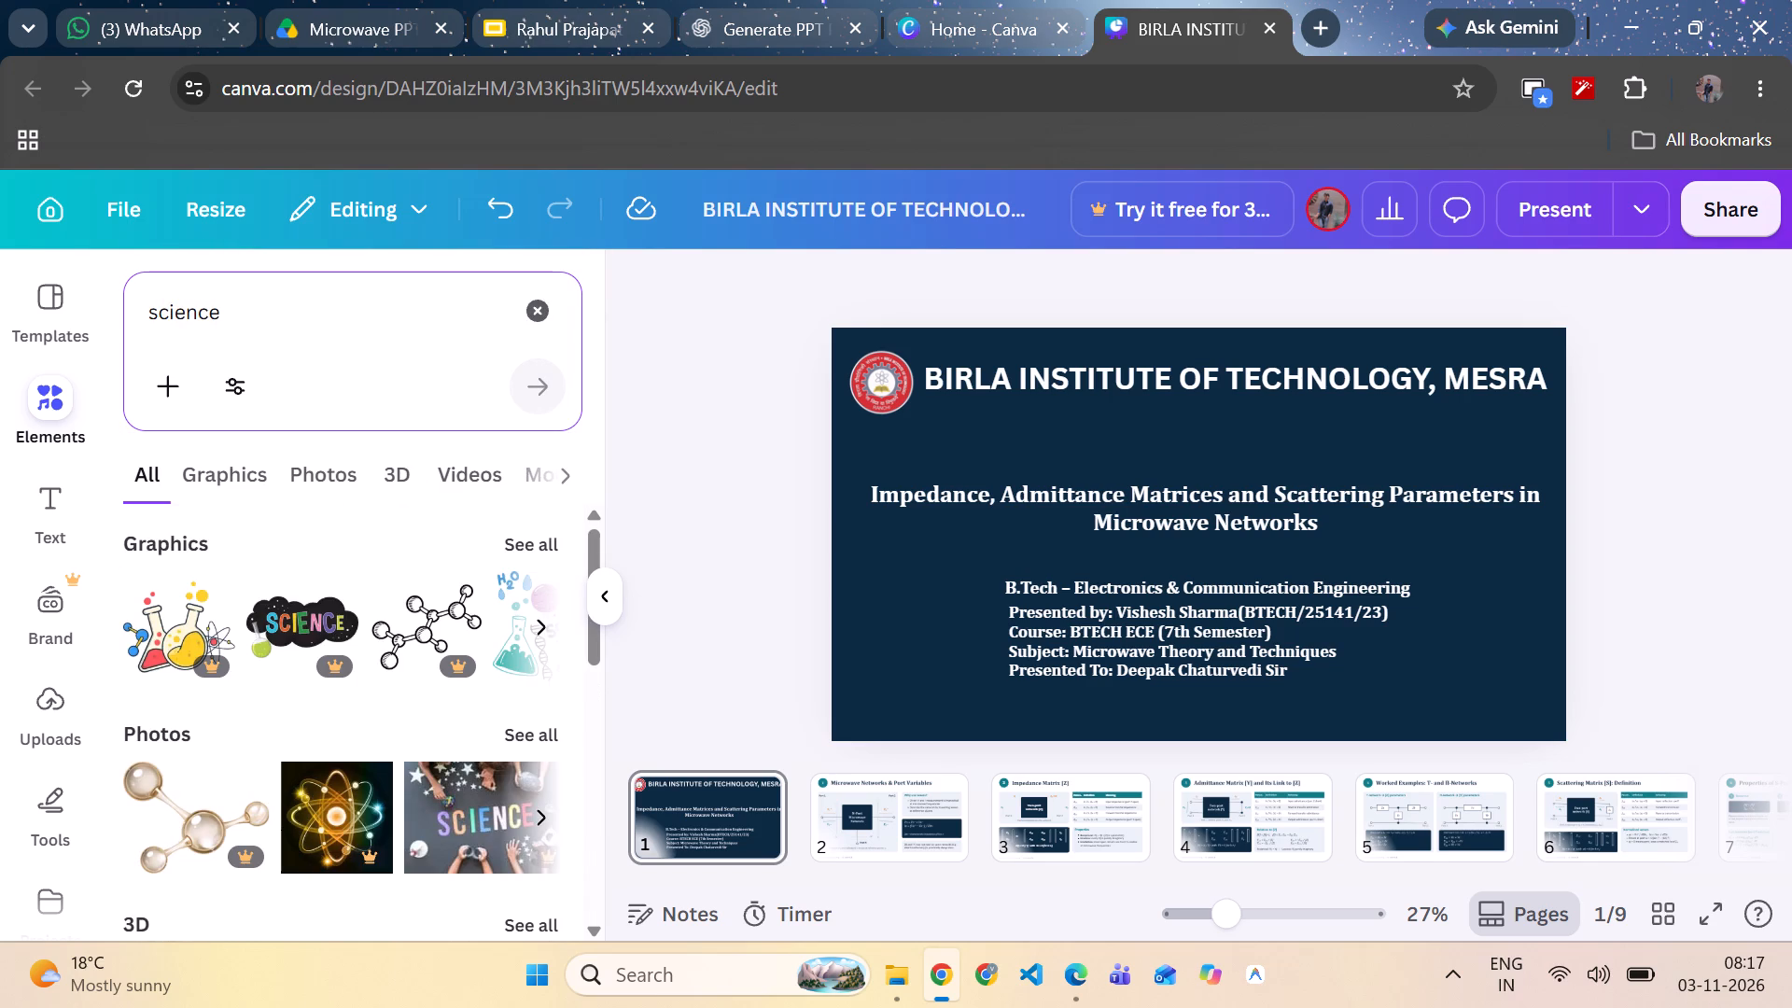
pyautogui.scroll(-3, 400, 673)
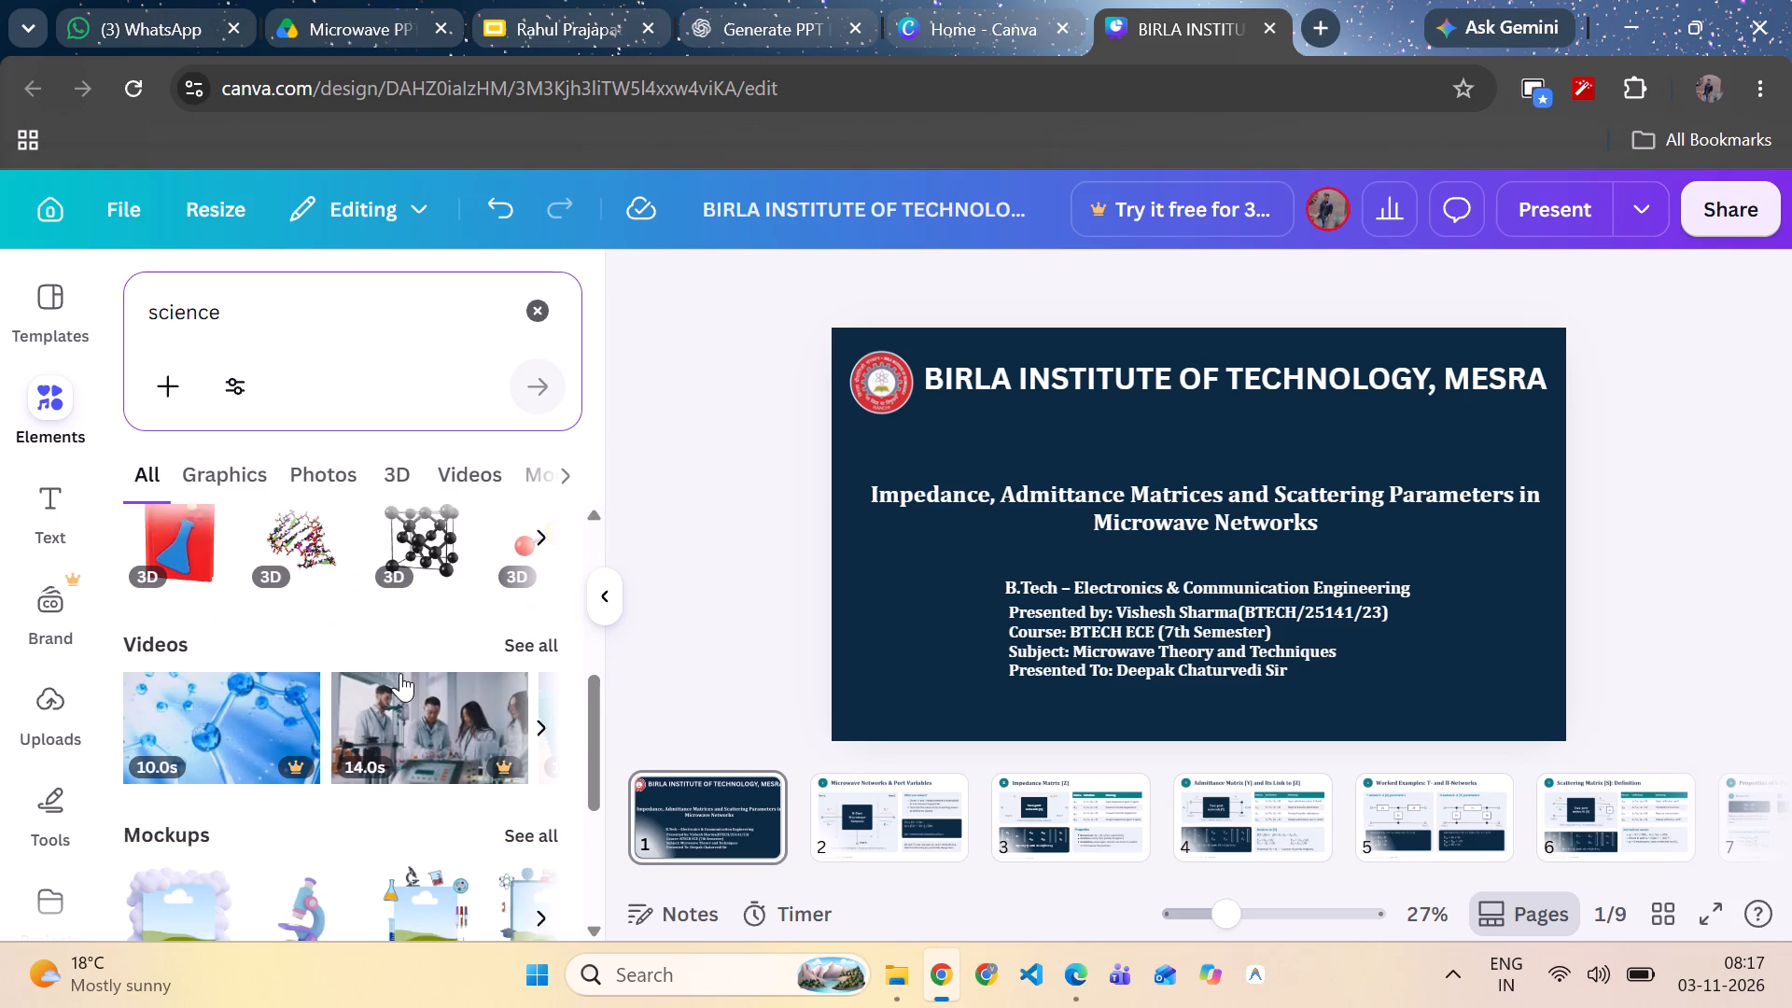
pyautogui.scroll(-5, 400, 673)
pyautogui.scroll(2, 400, 673)
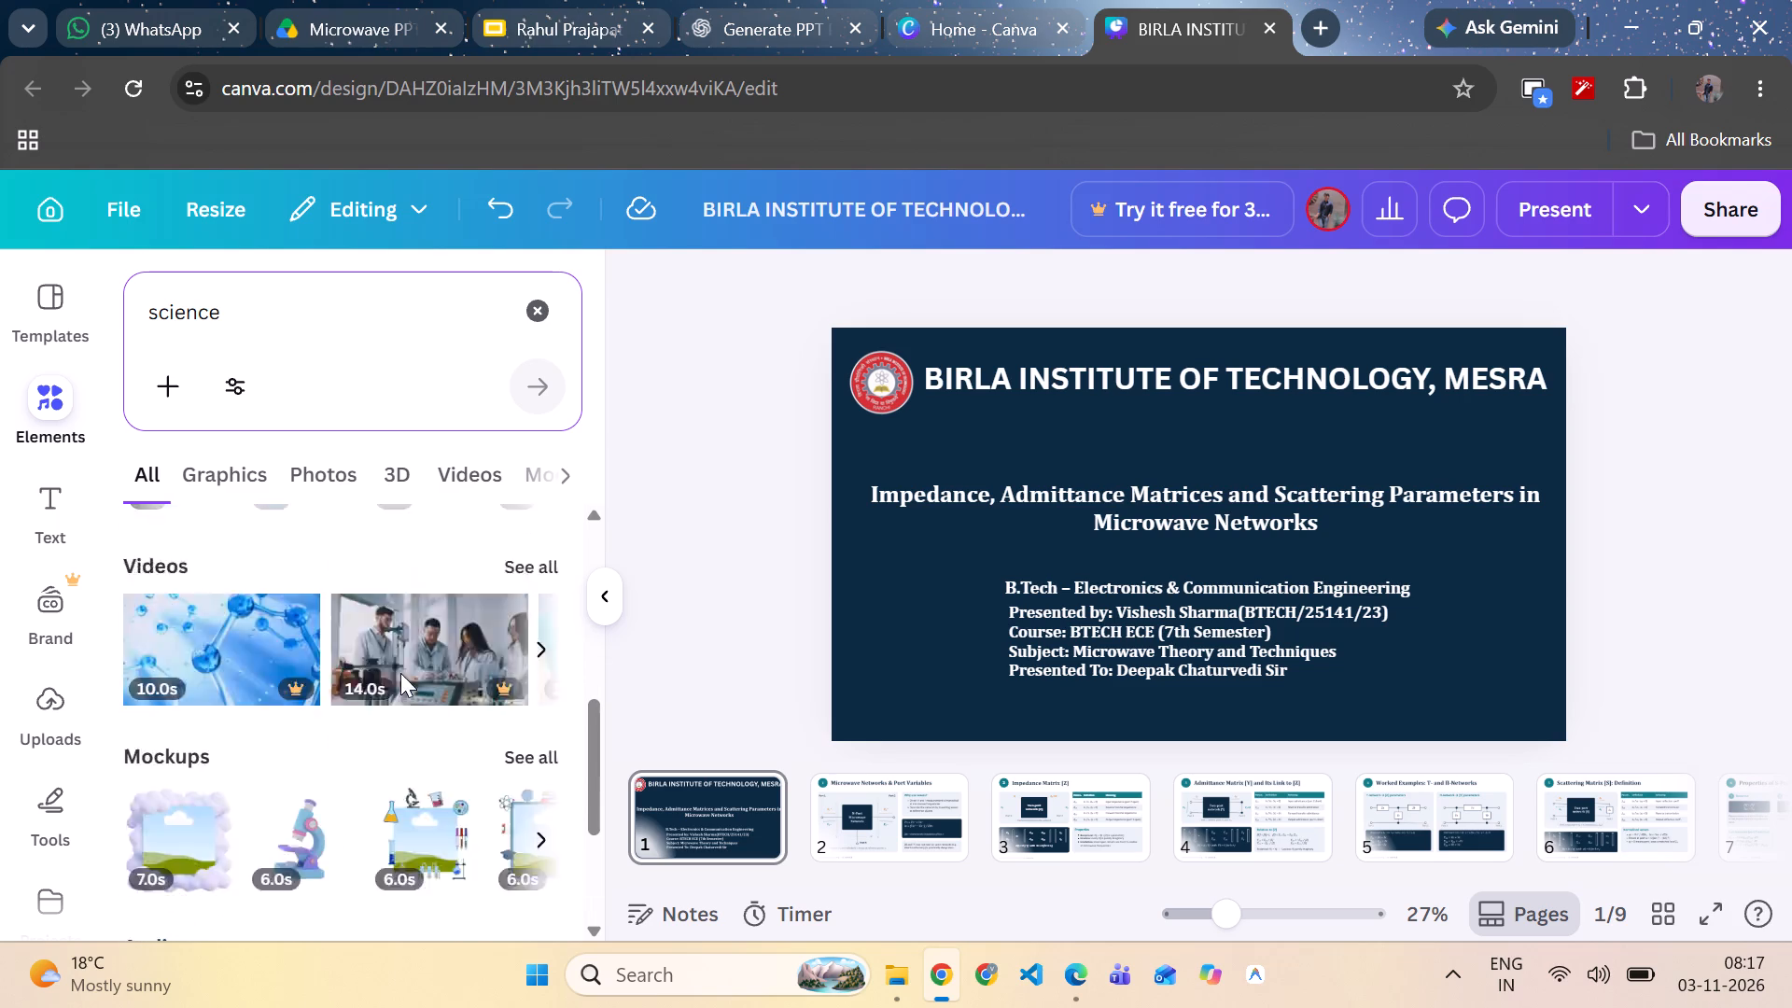
pyautogui.scroll(3, 400, 673)
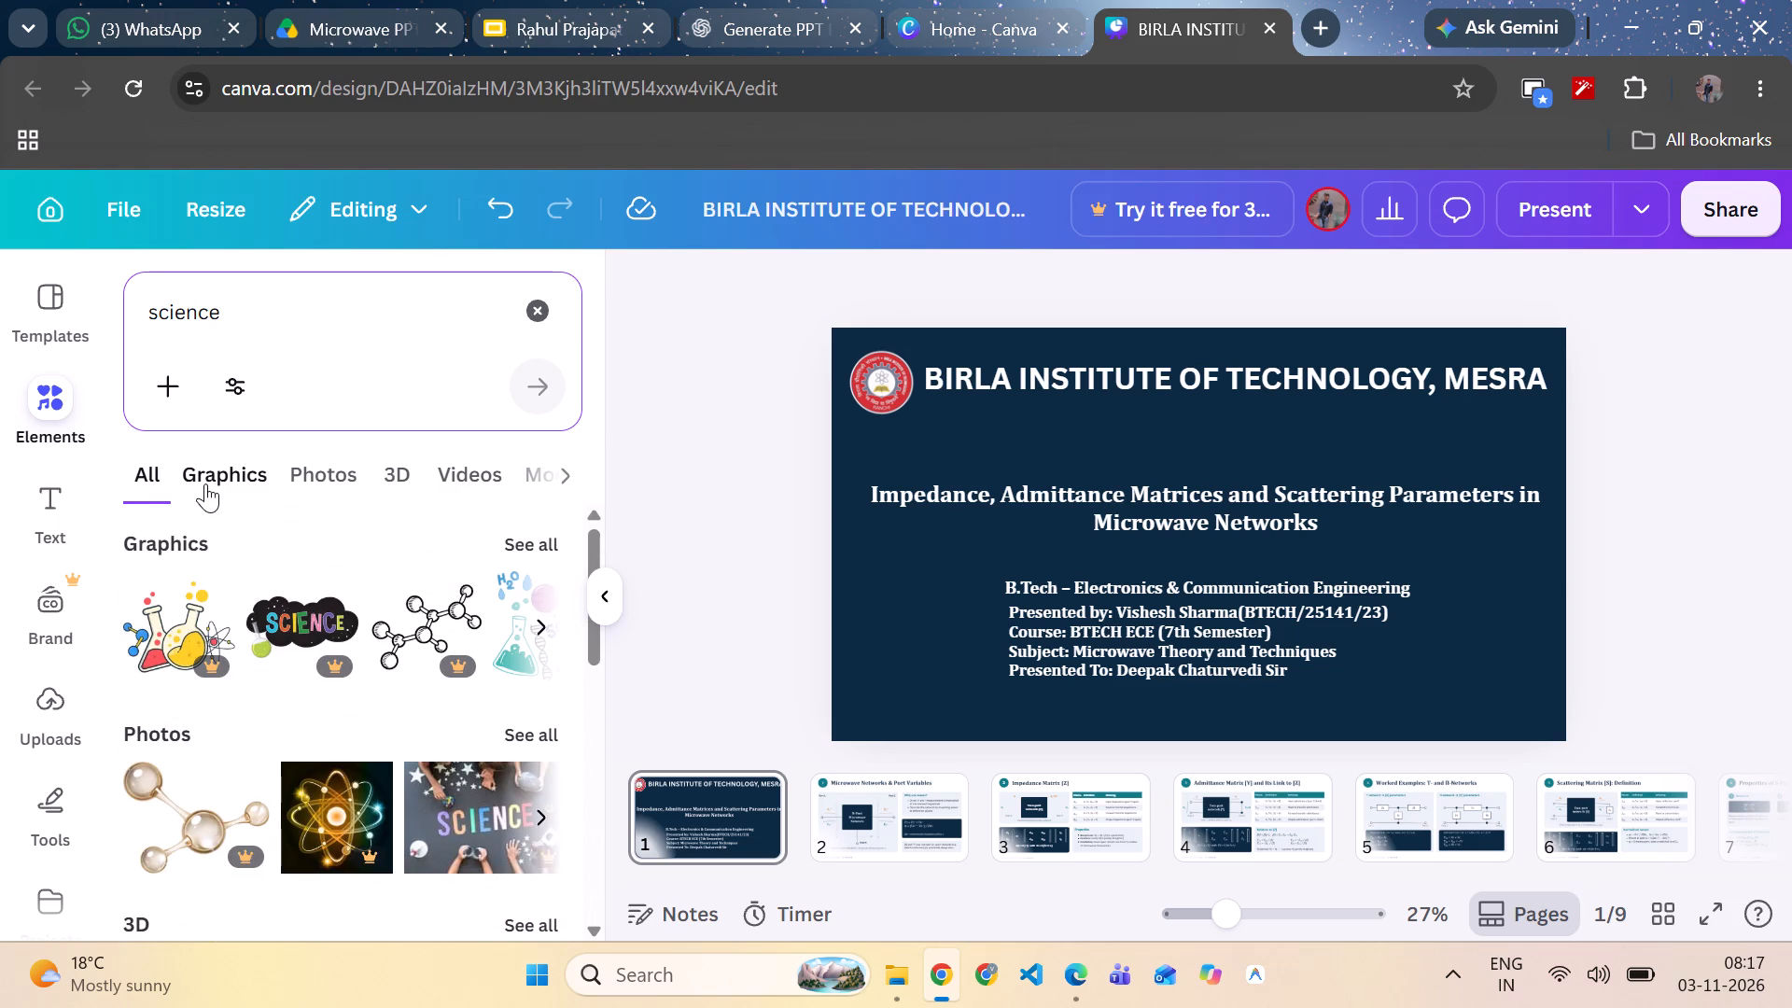
# Add the "Science Stuff" books graphic to the title page, shrink it and place it overlapping the slide's bottom-right corner.
pyautogui.click(205, 482)
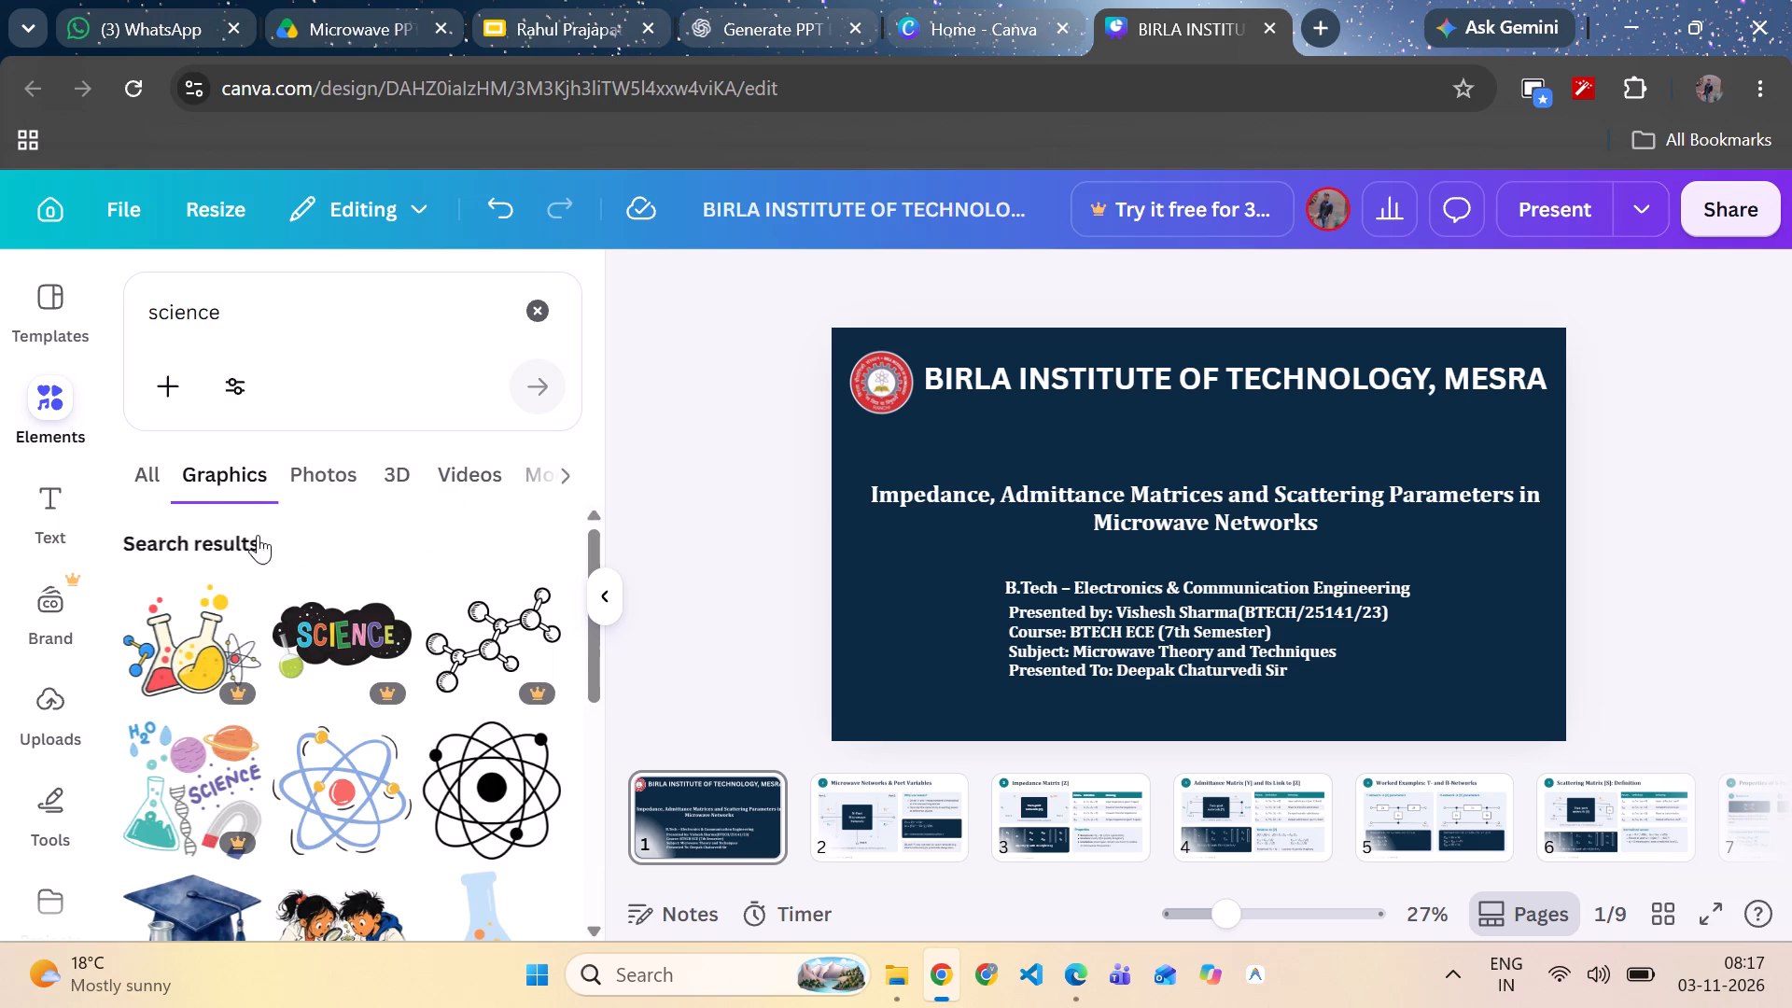
pyautogui.scroll(-1, 424, 837)
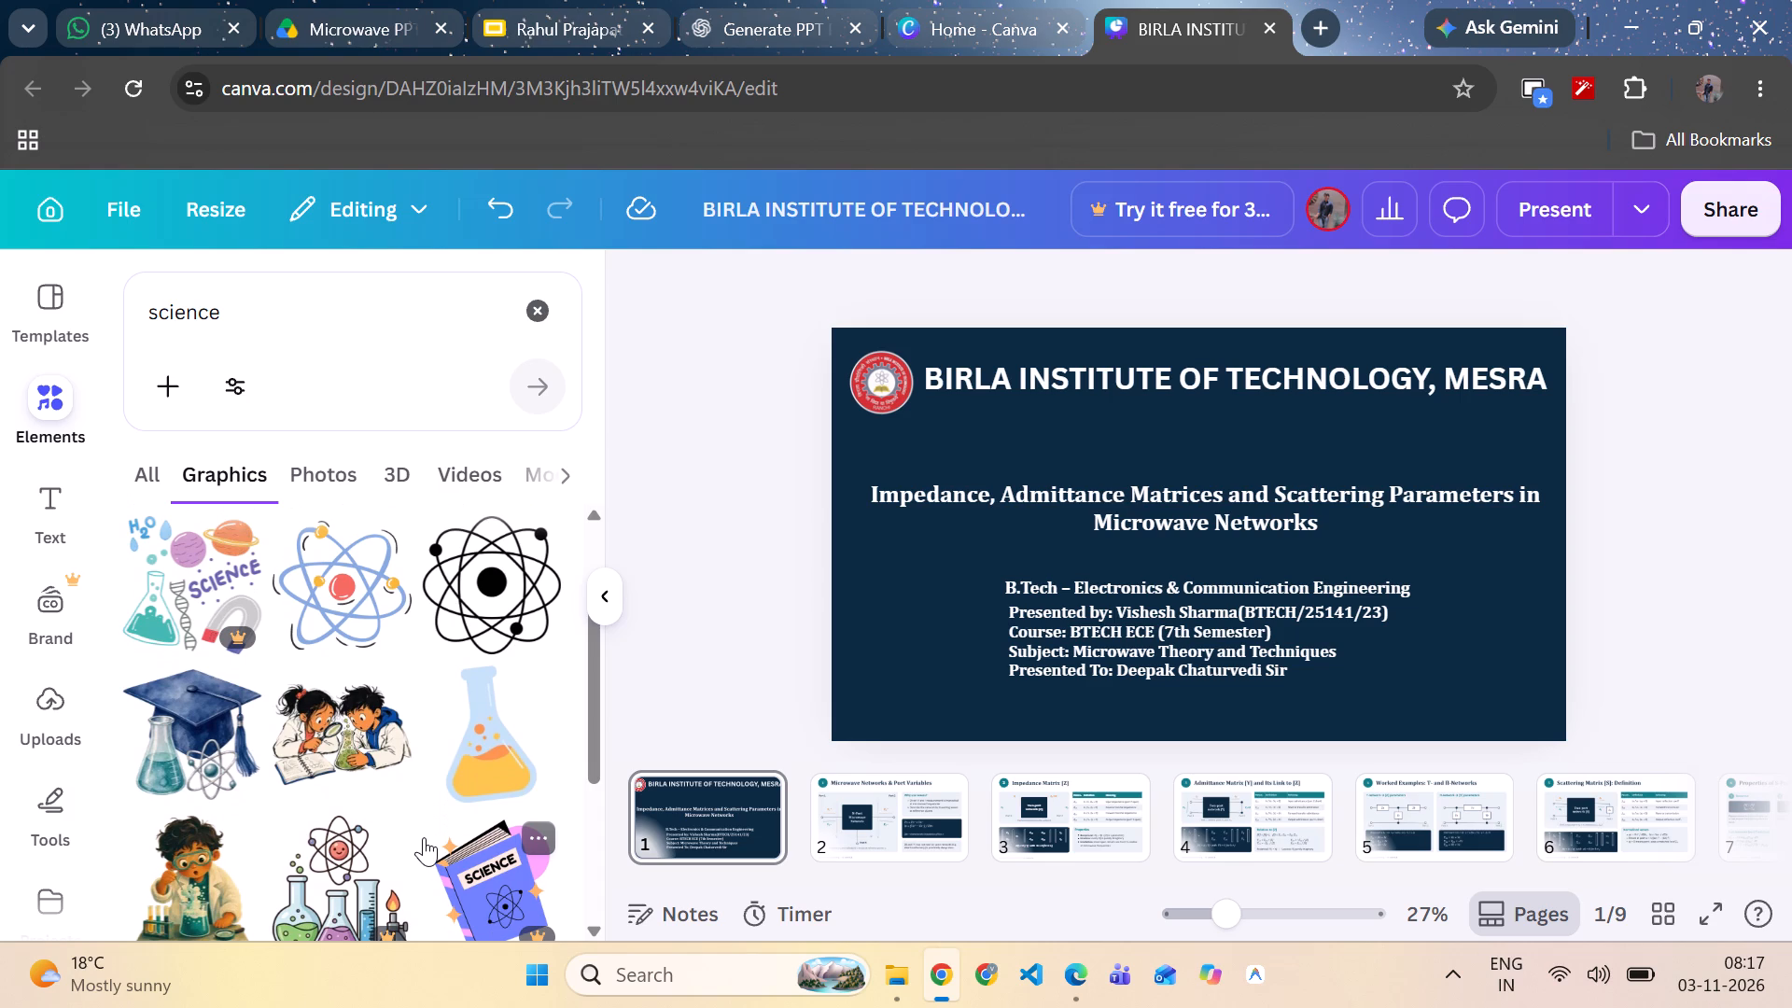
pyautogui.scroll(-2, 424, 837)
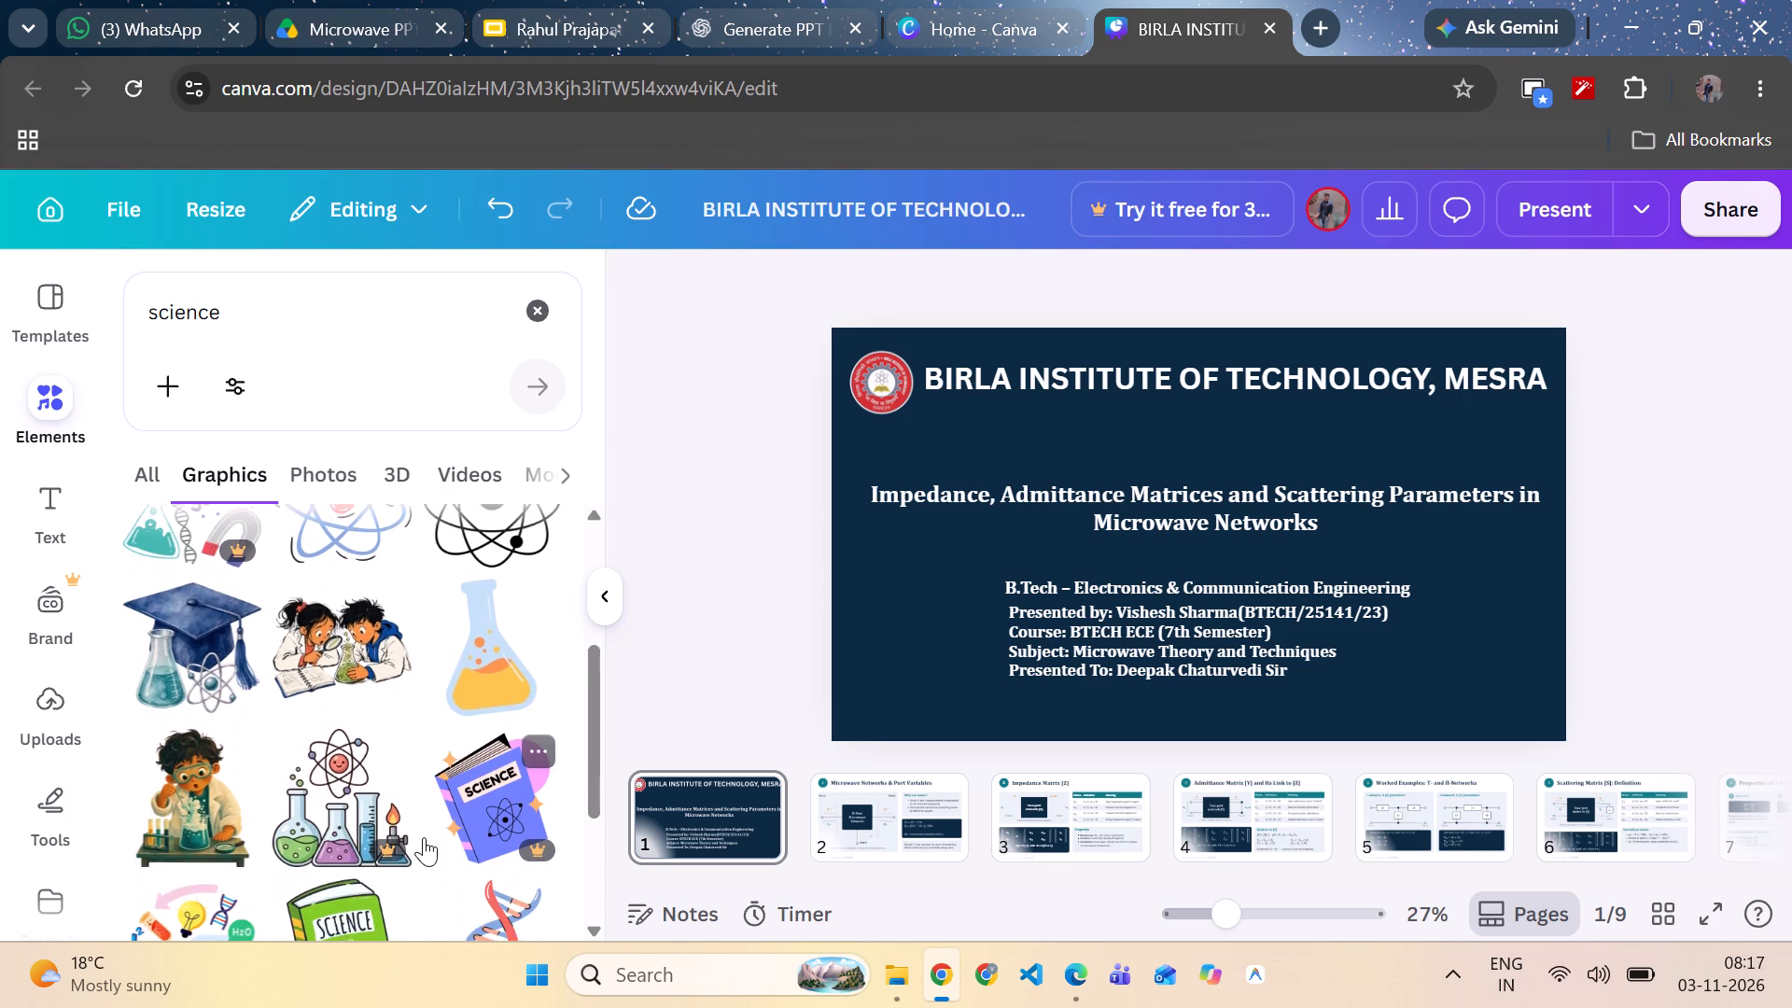
pyautogui.scroll(-3, 424, 837)
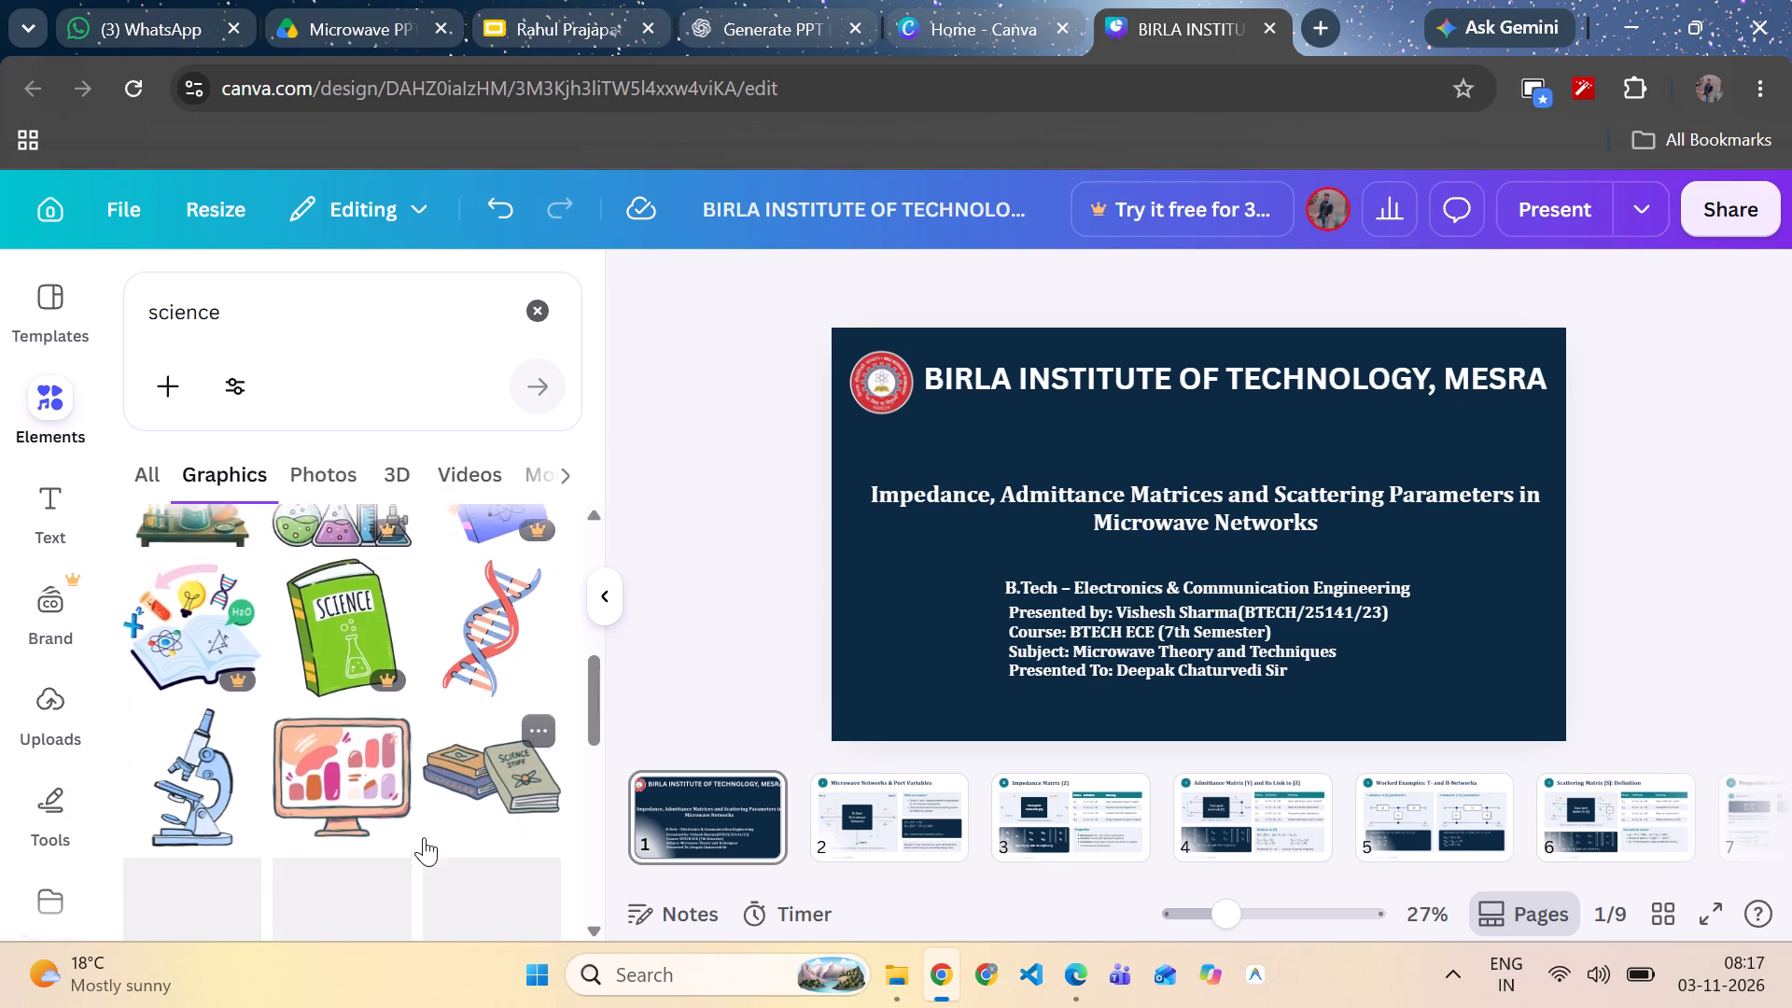
pyautogui.scroll(-1, 424, 837)
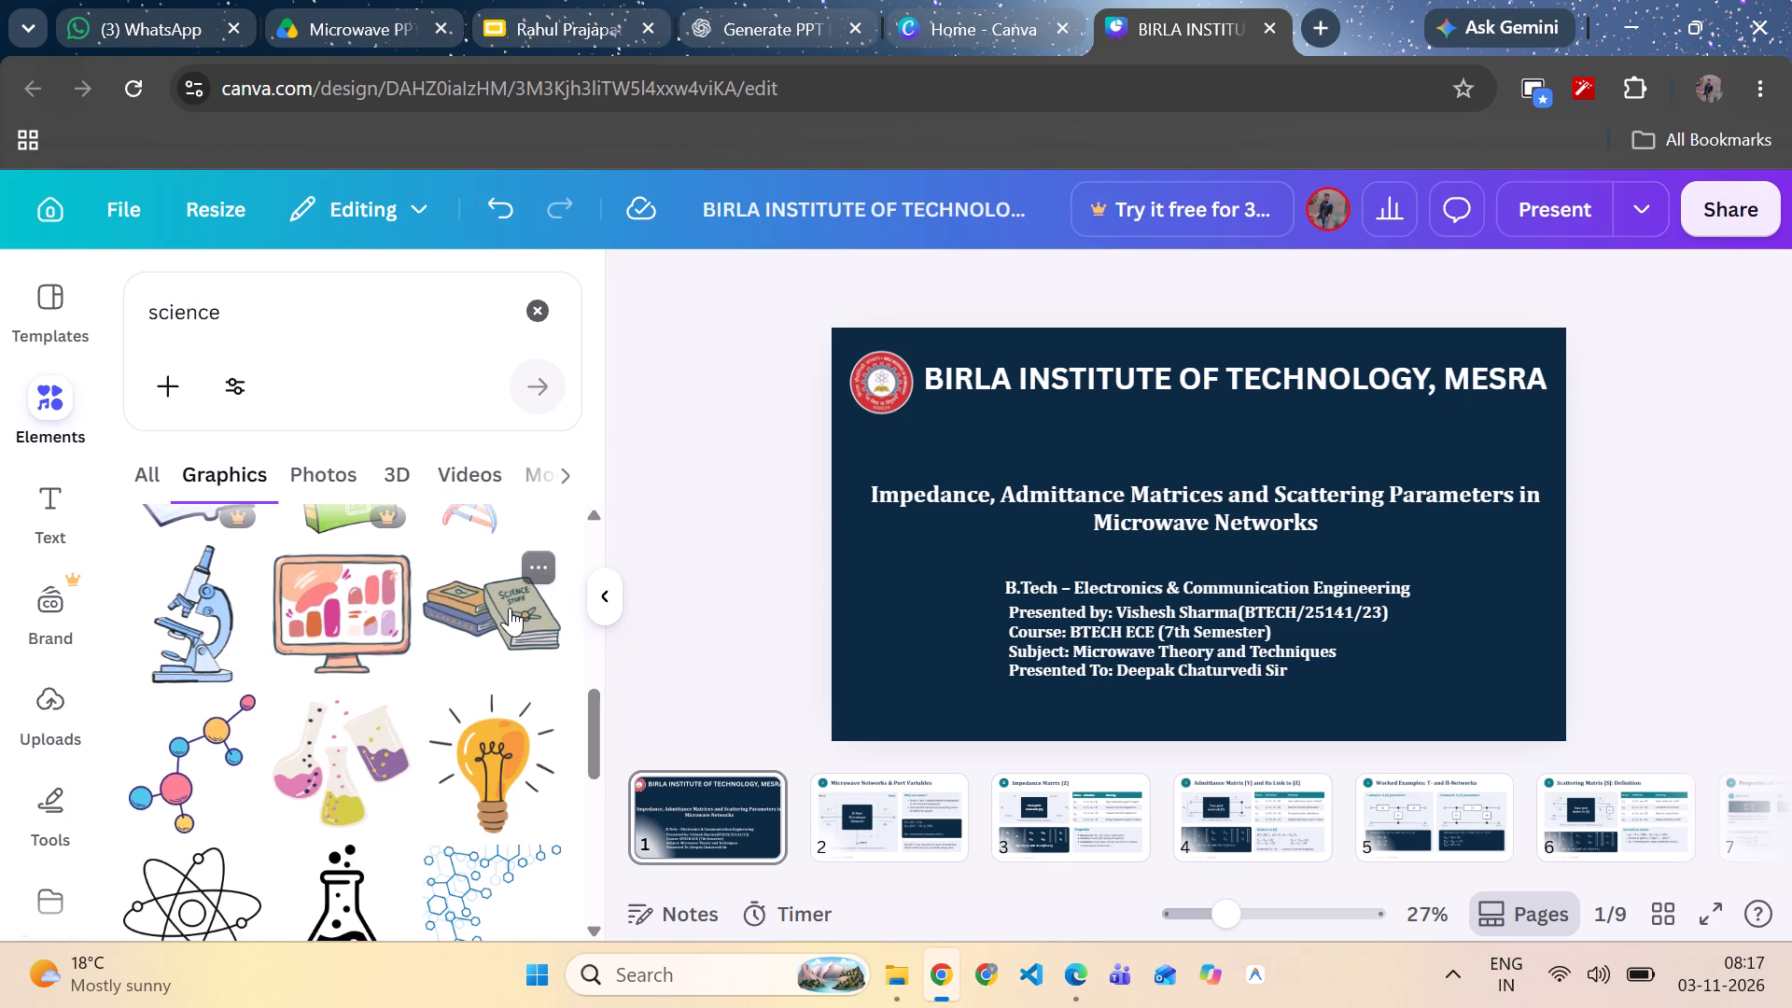
pyautogui.click(508, 608)
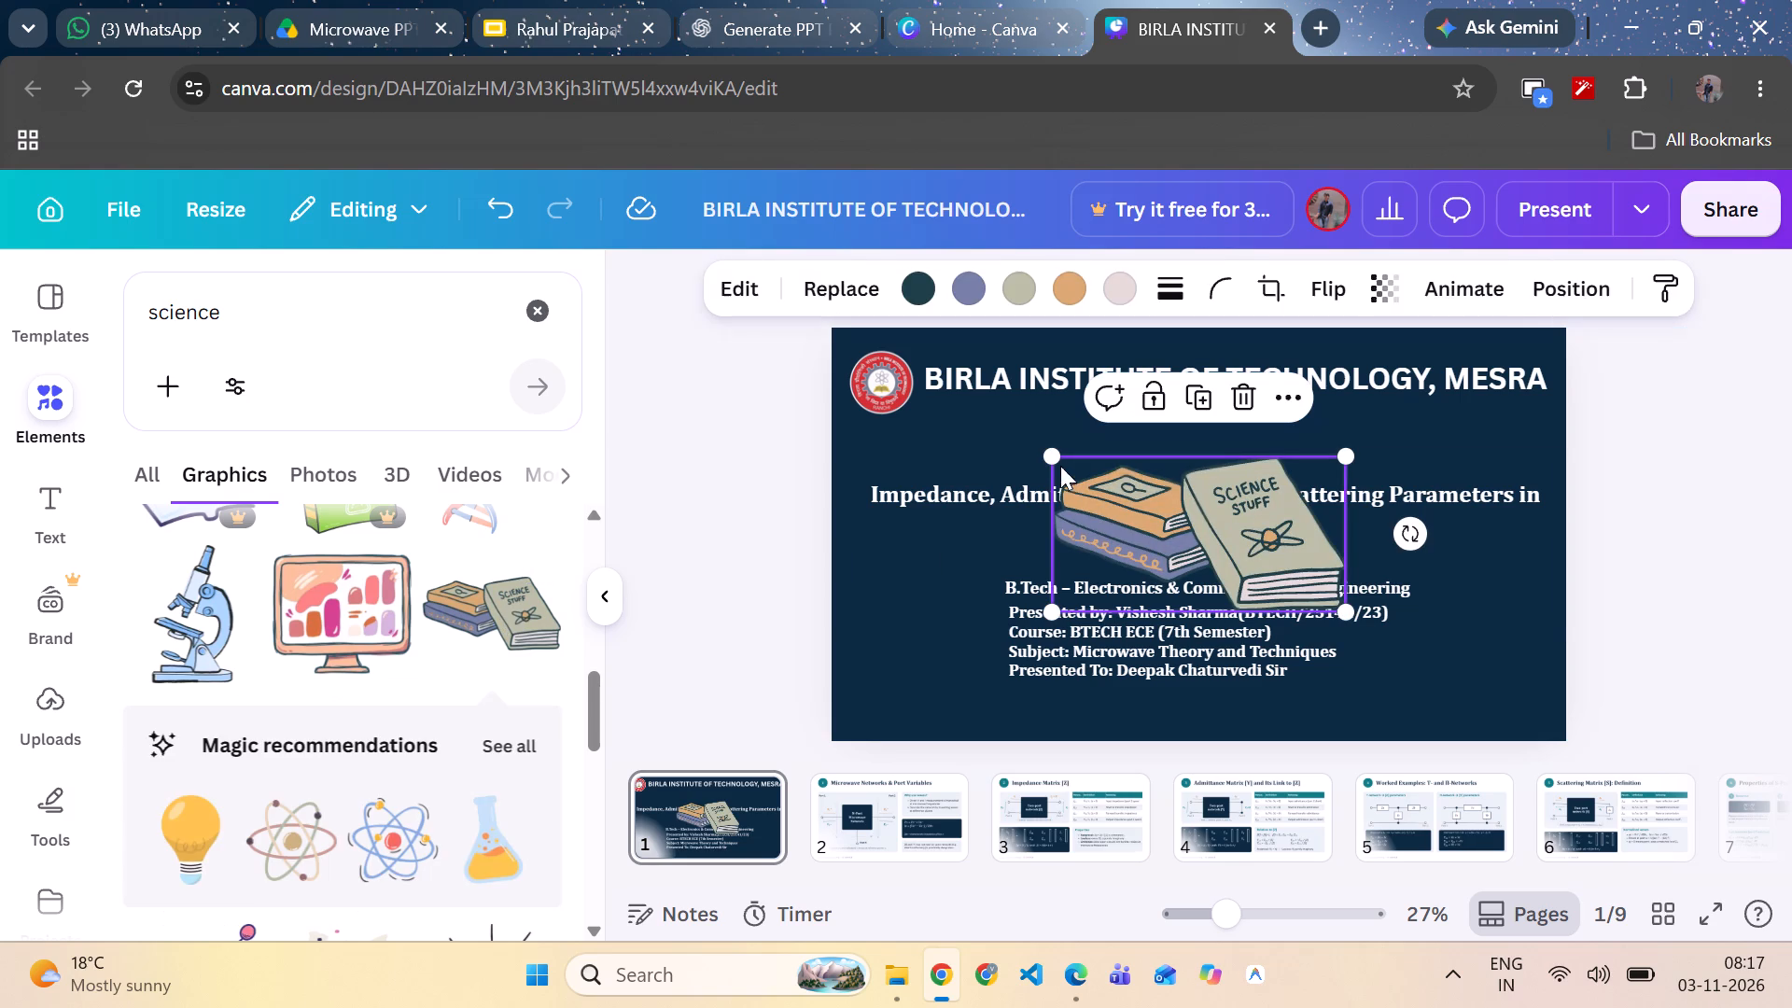
pyautogui.moveTo(1053, 457); pyautogui.dragTo(1207, 578)
pyautogui.moveTo(1295, 565); pyautogui.dragTo(1489, 671)
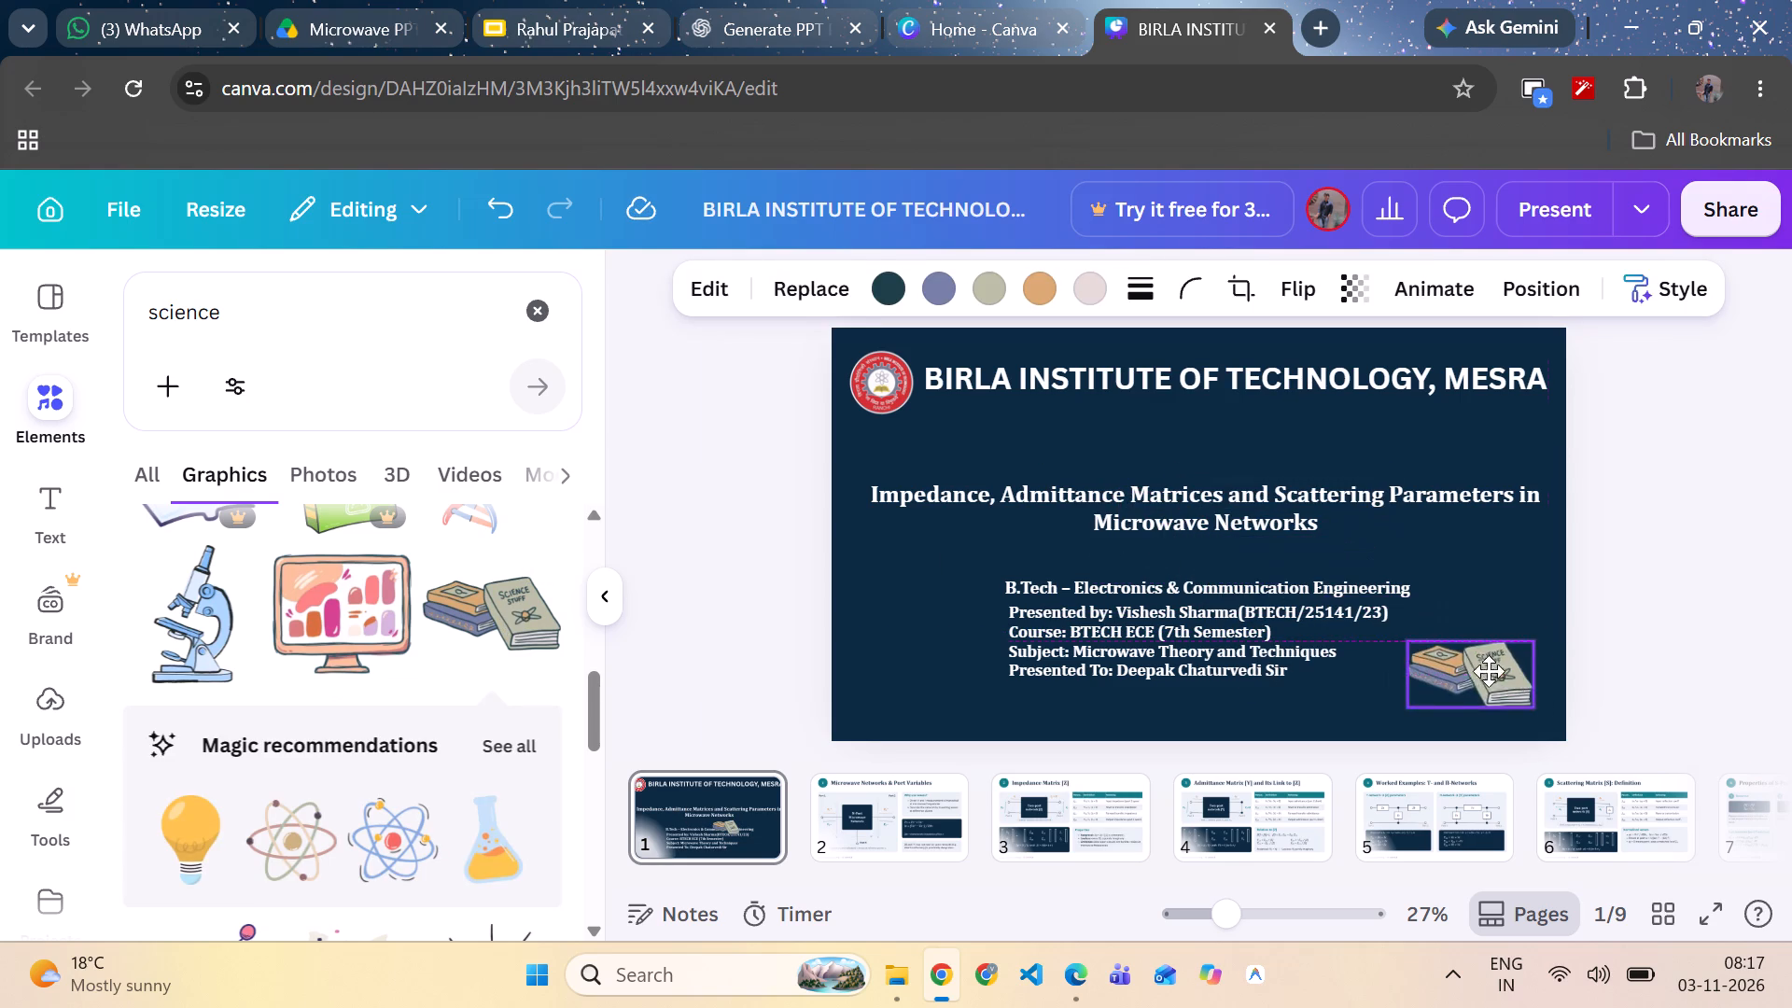
pyautogui.moveTo(1489, 671); pyautogui.dragTo(1545, 713)
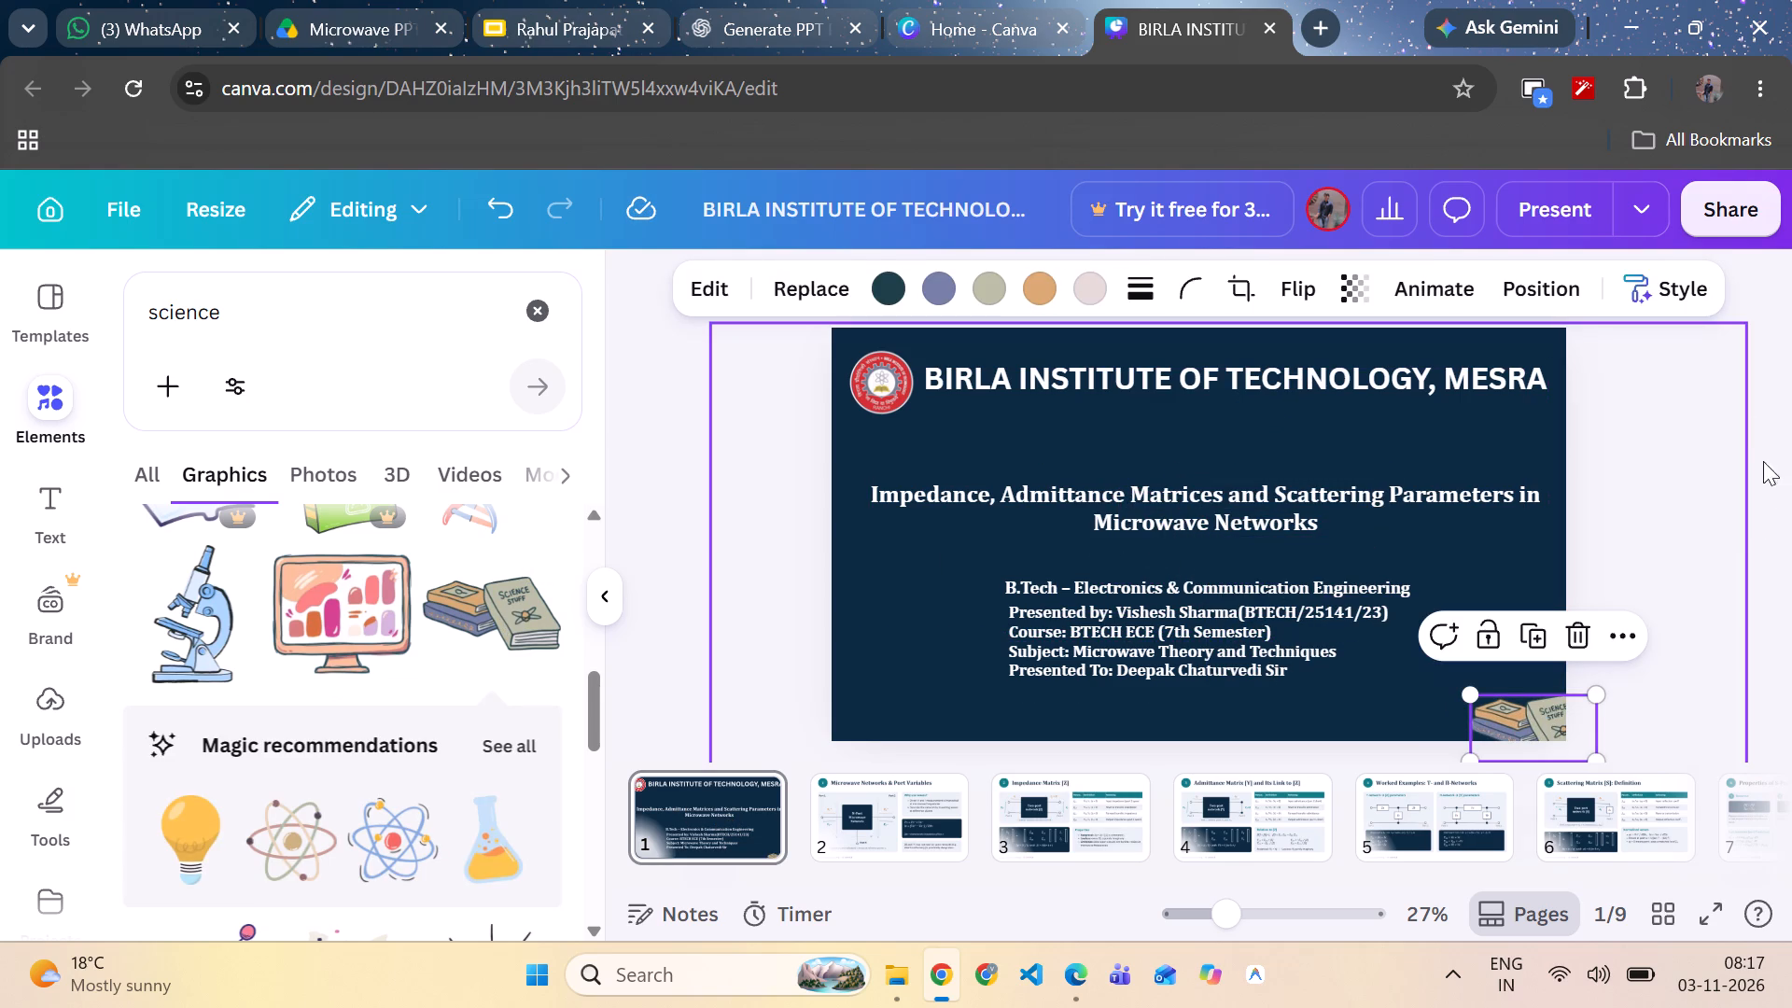
pyautogui.click(1756, 430)
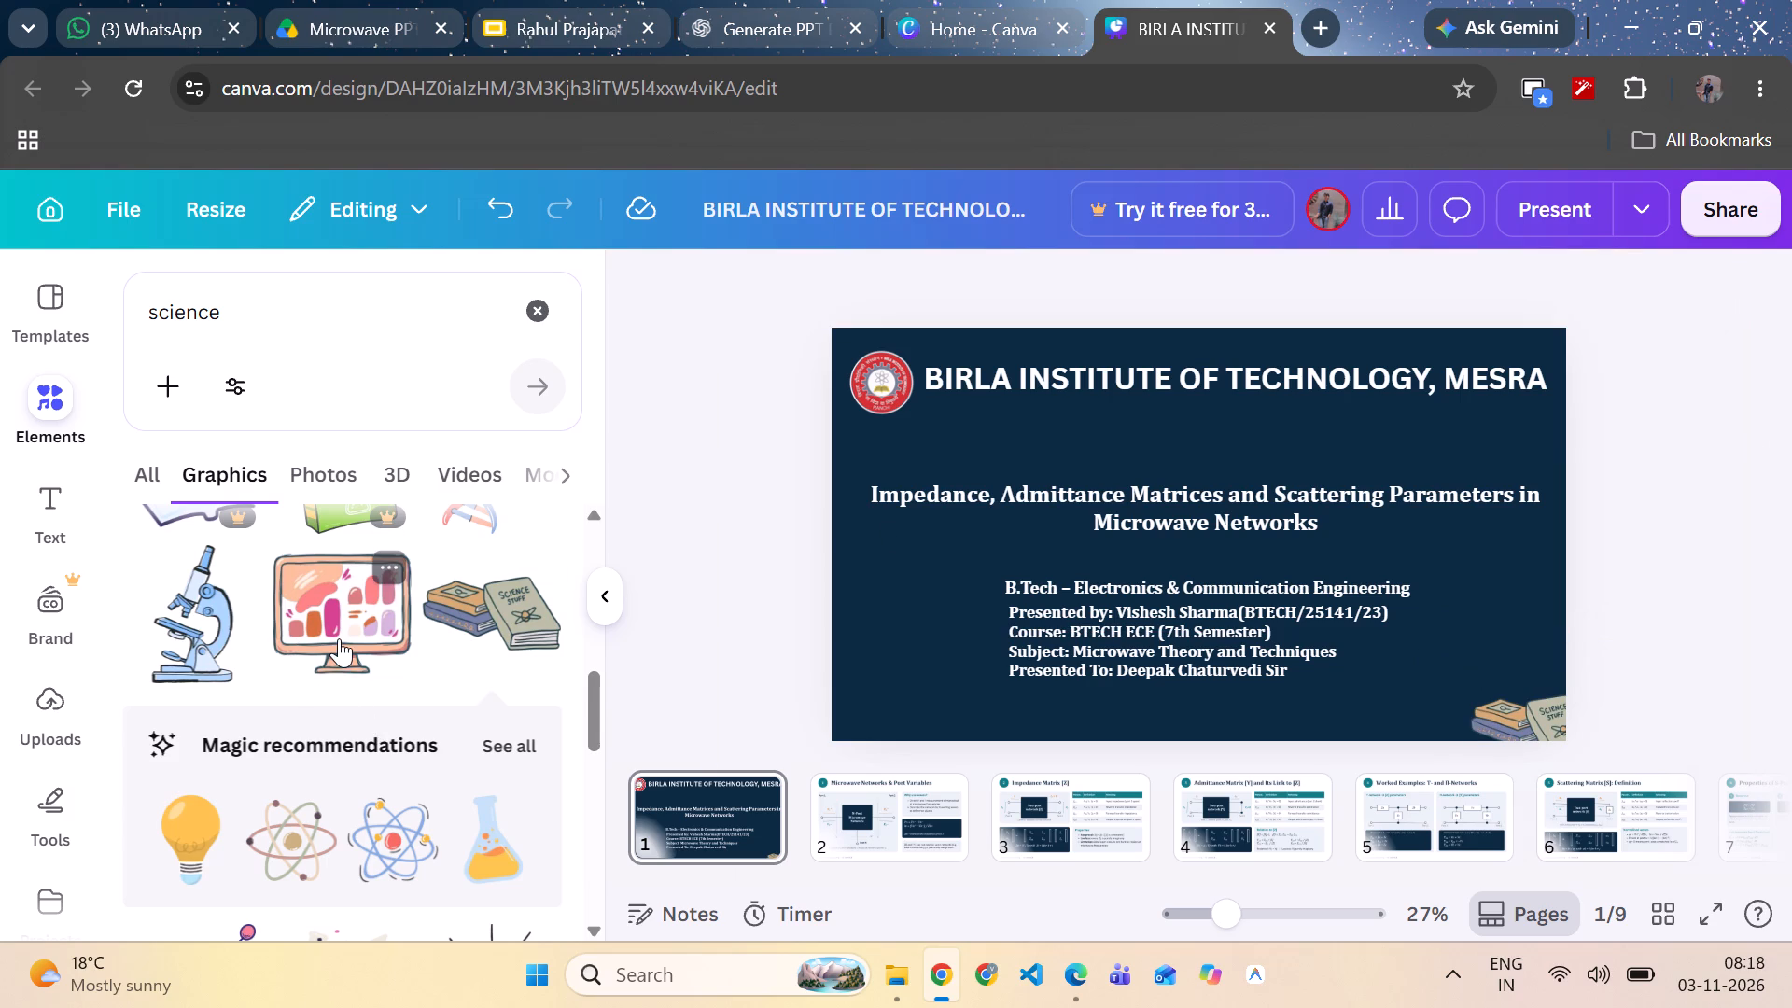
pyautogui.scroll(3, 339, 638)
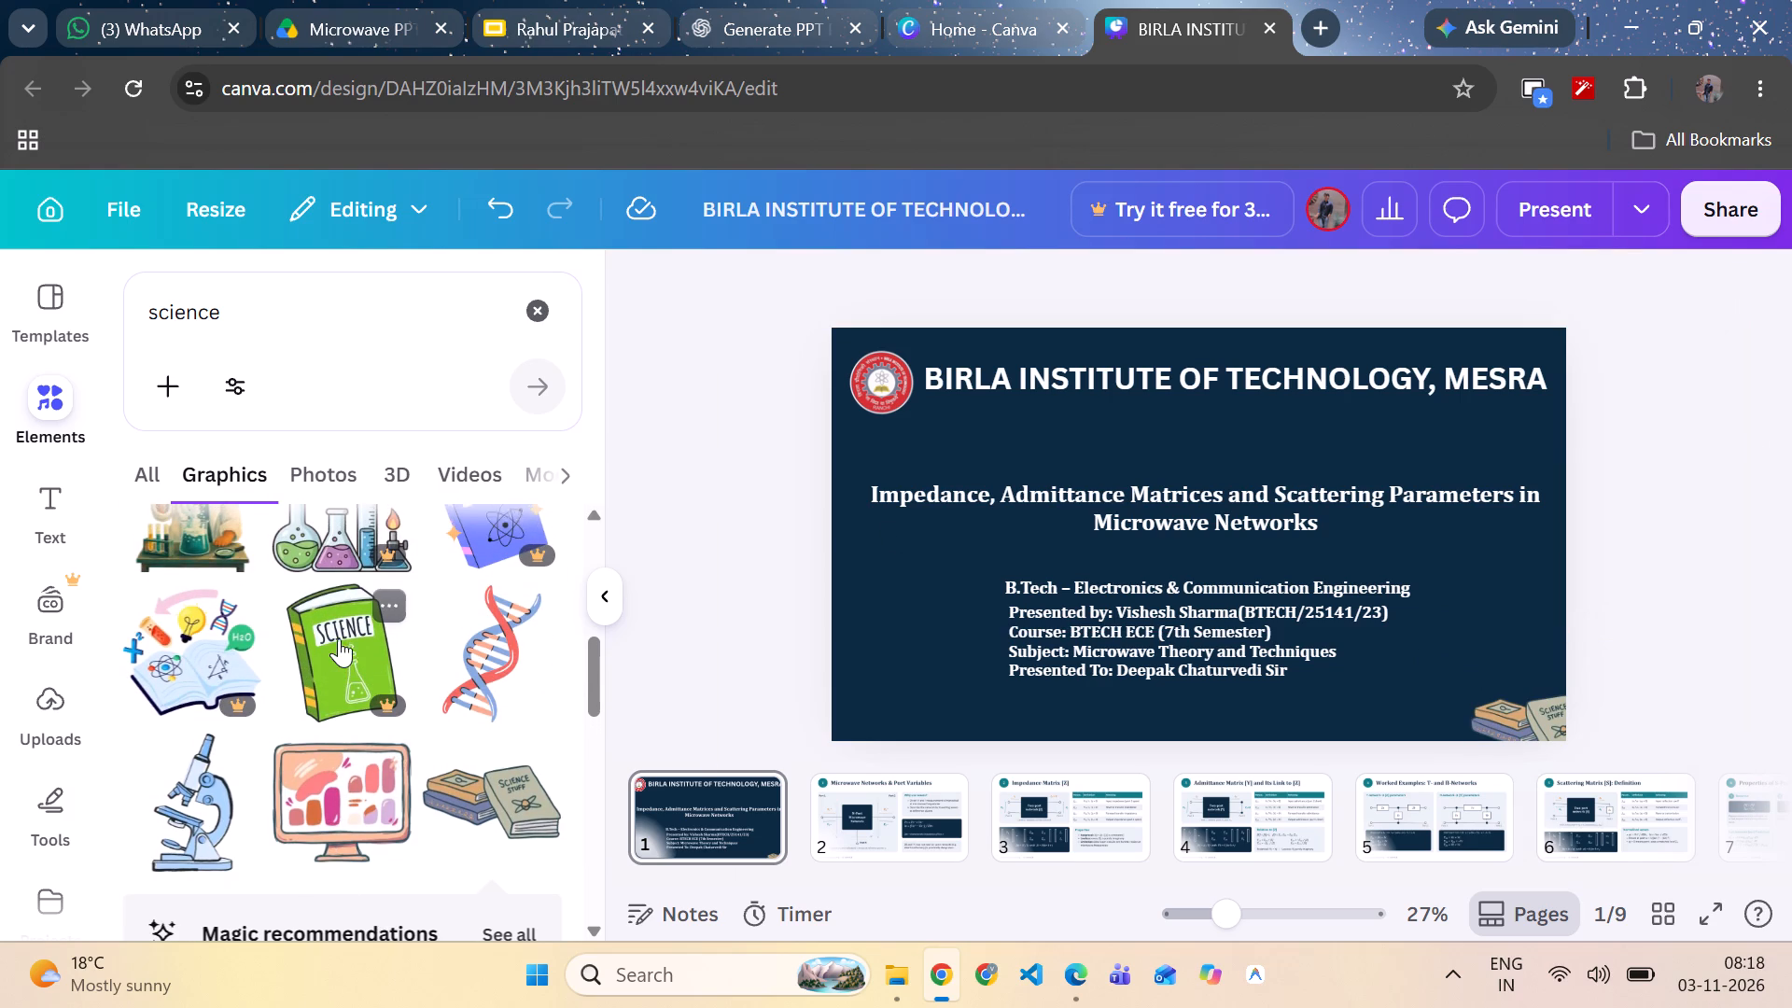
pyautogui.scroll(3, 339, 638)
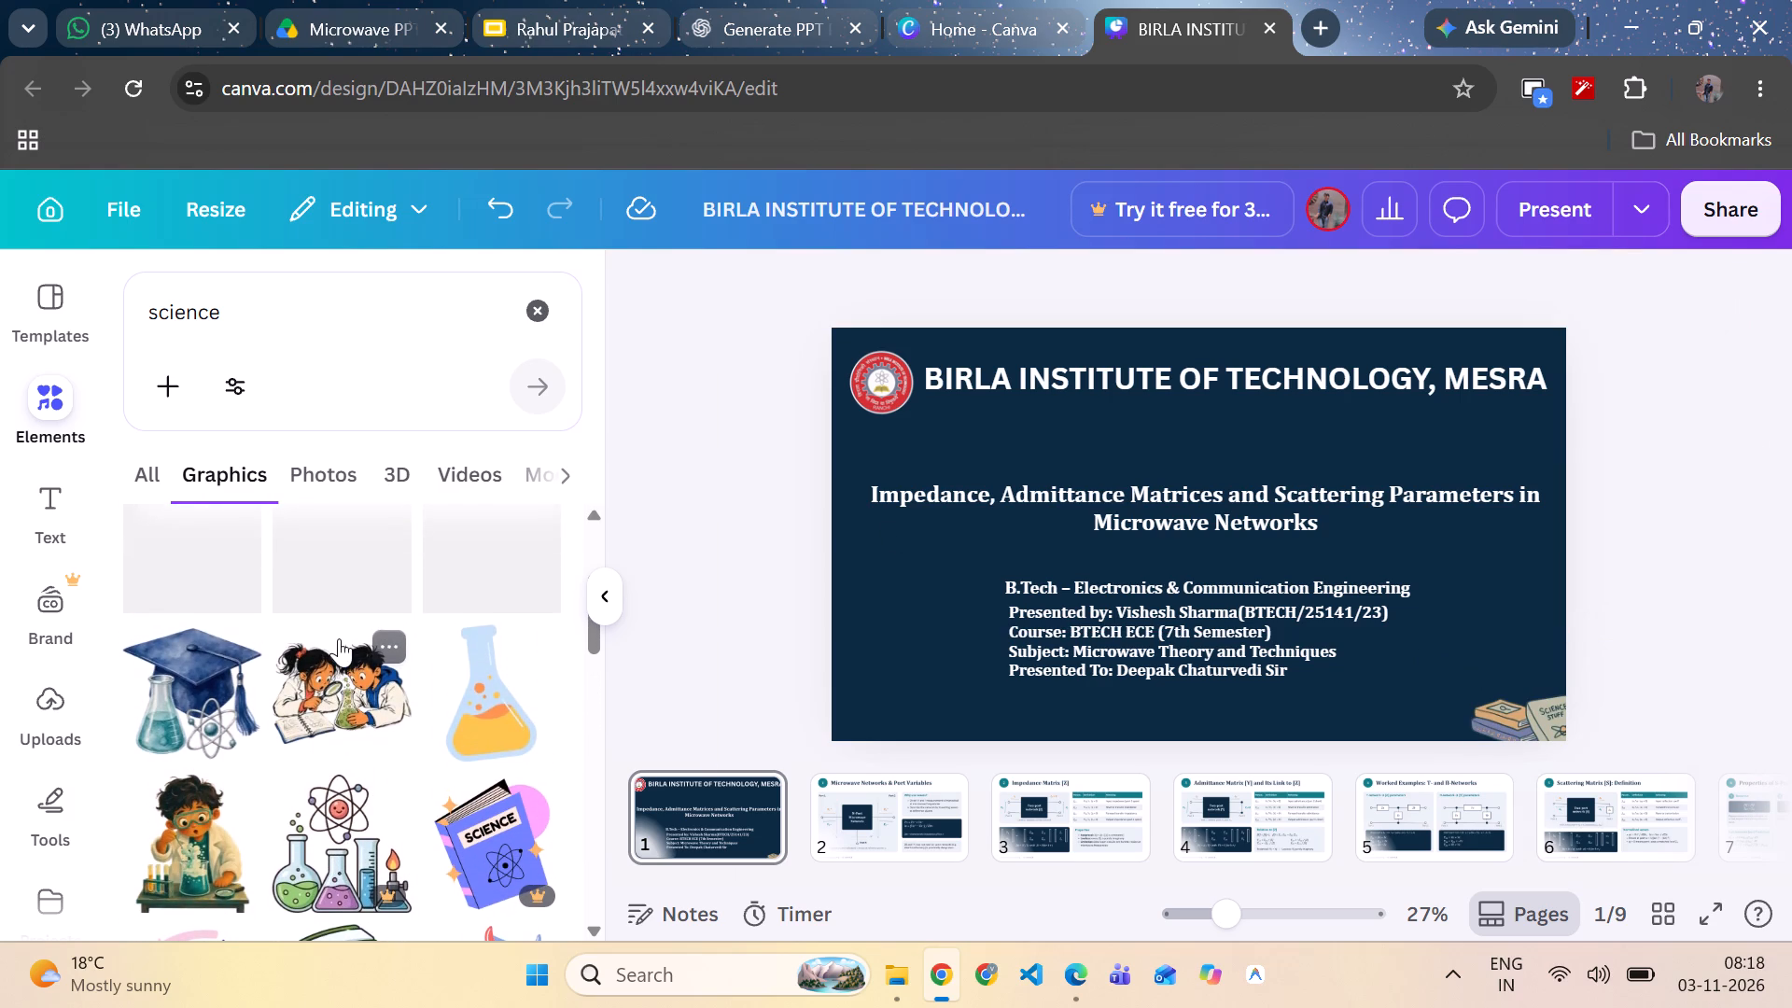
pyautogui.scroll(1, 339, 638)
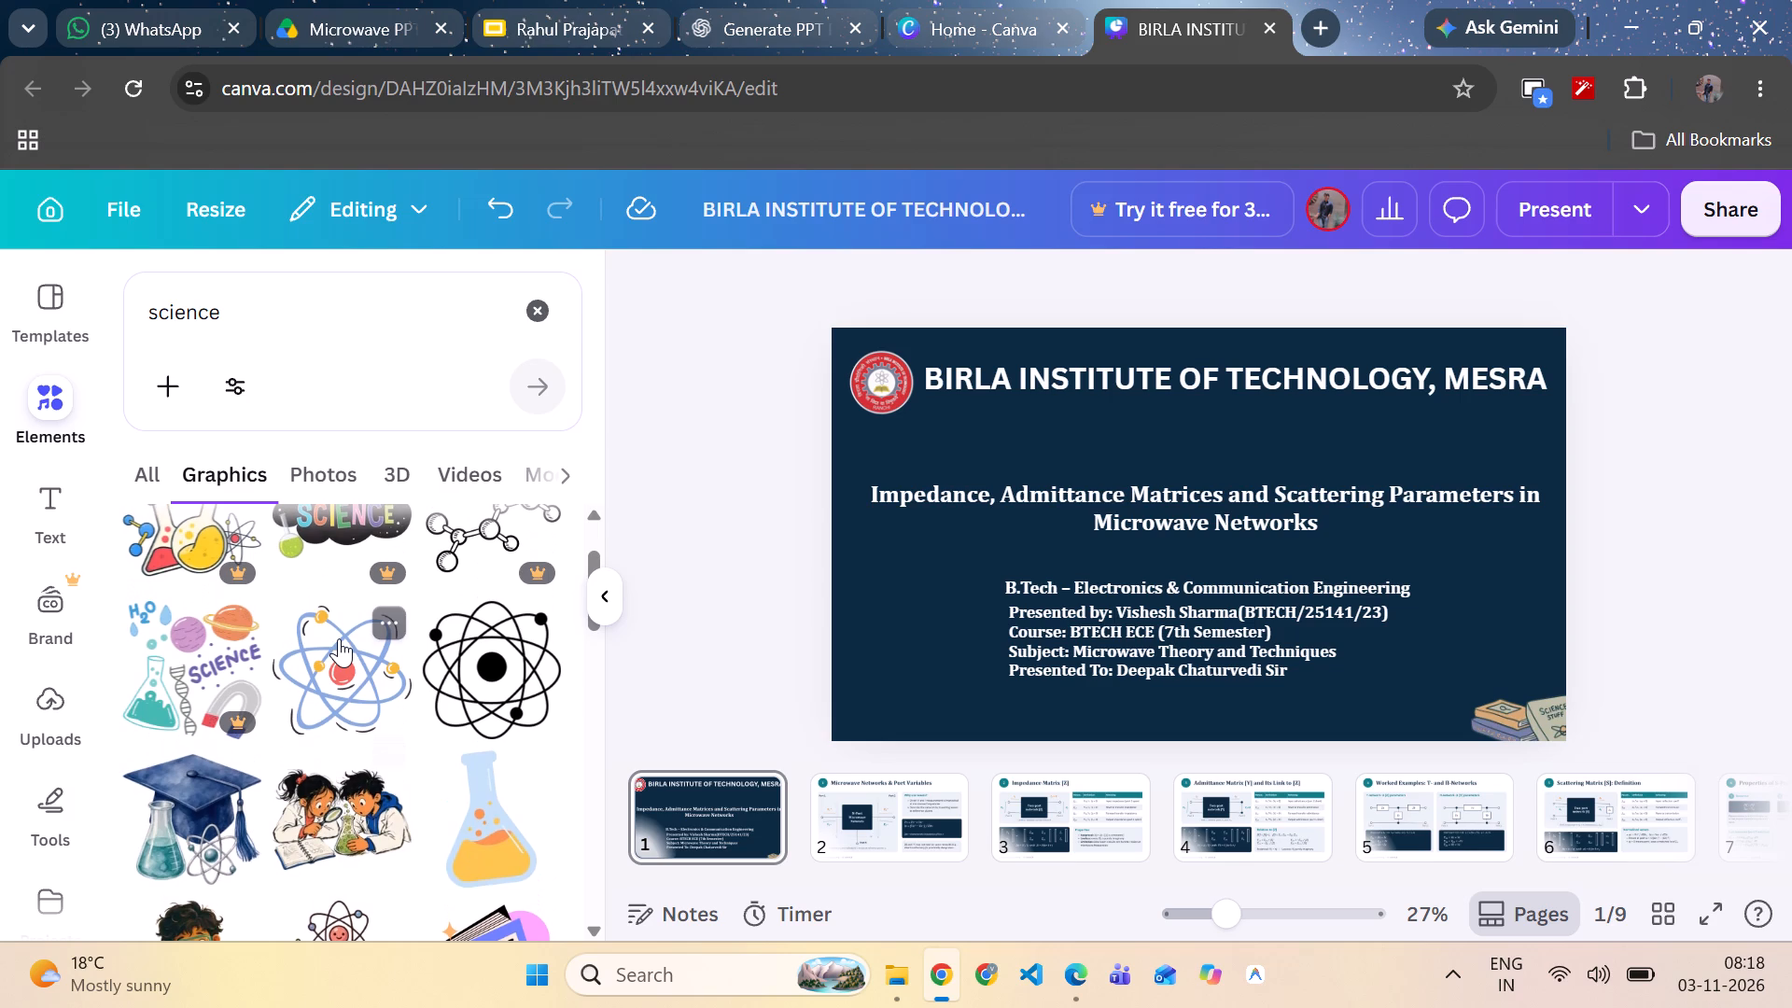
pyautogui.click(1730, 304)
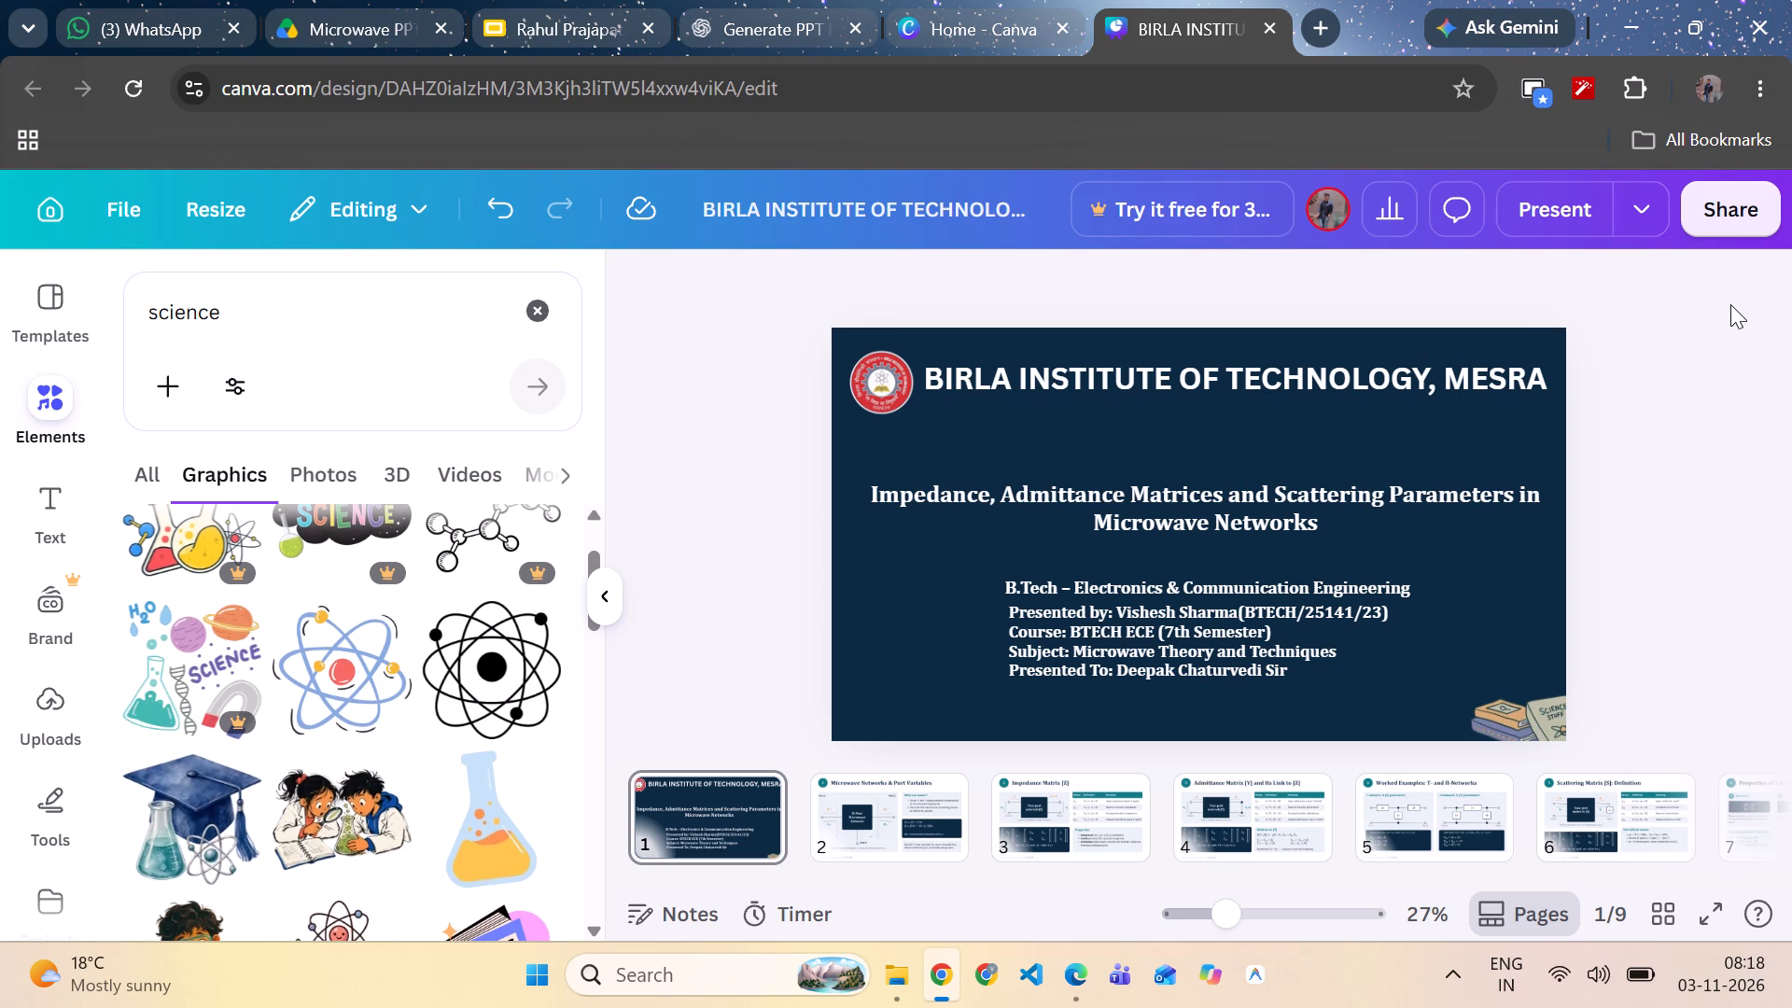
# Add a blank page at the end of the presentation, after page 9.
pyautogui.hscroll(-5, 1616, 825)
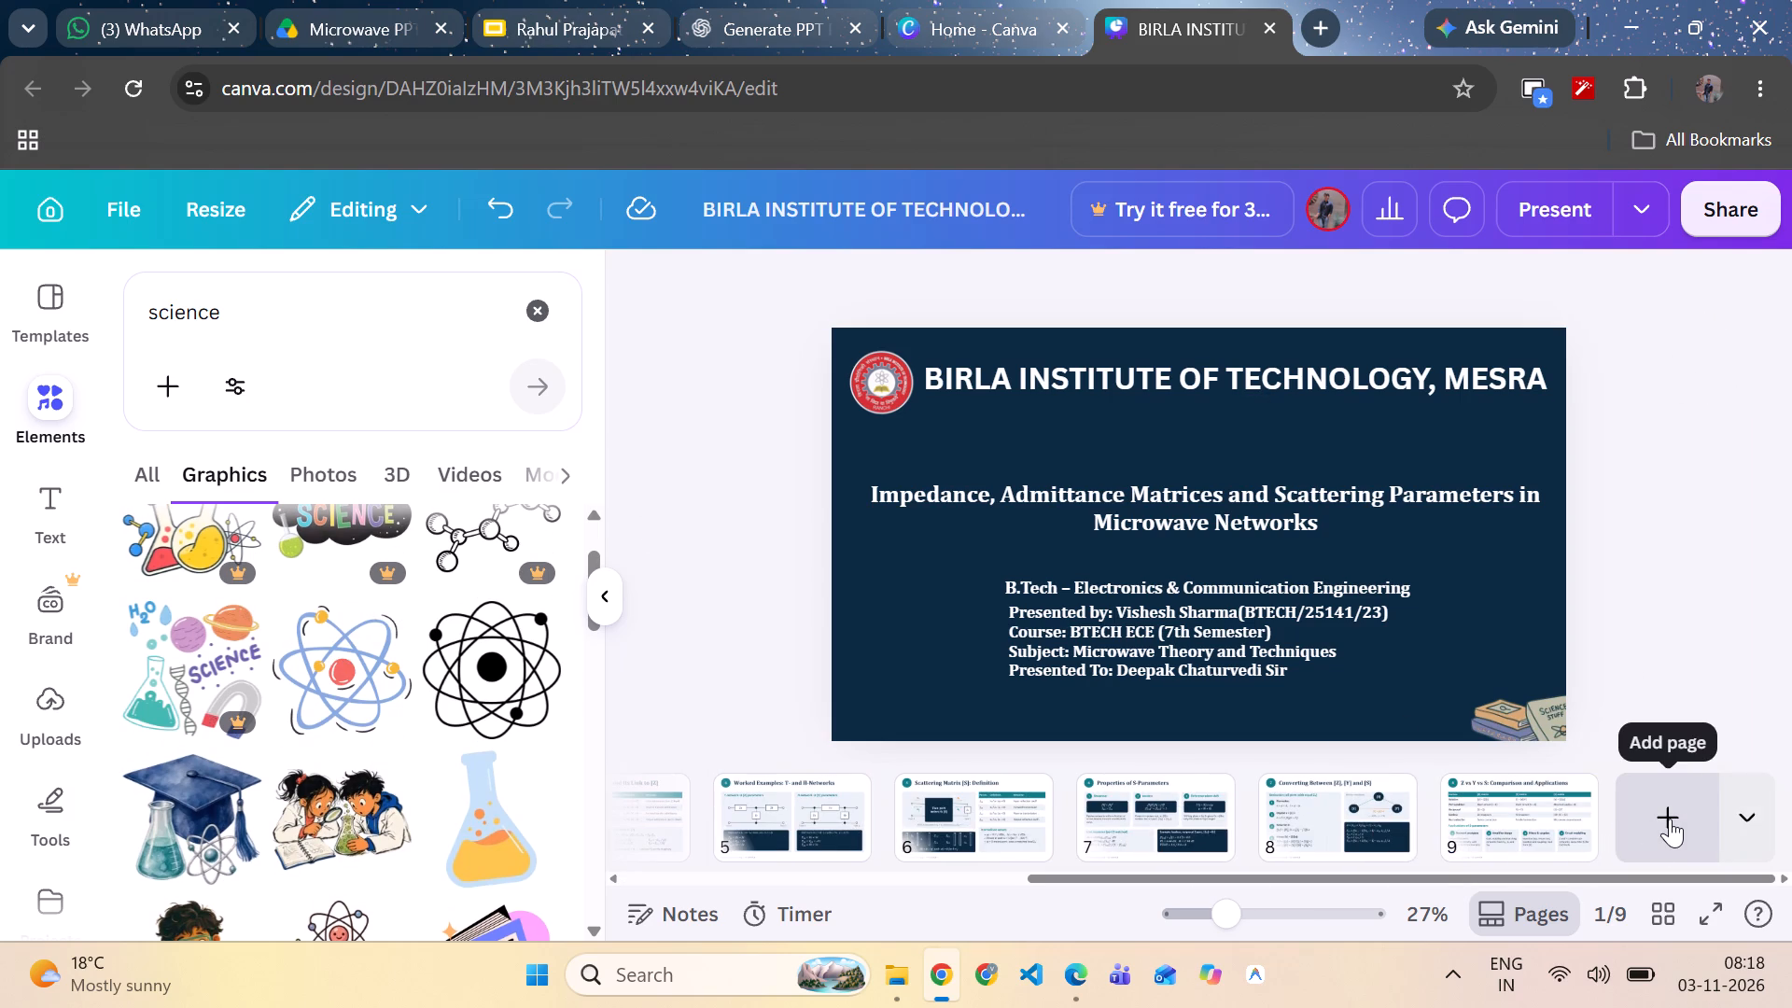
pyautogui.click(1670, 819)
# Copy the navy rectangle behind the S-parameter formulas on page 8 and paste it onto the blank page 10.
pyautogui.click(1137, 819)
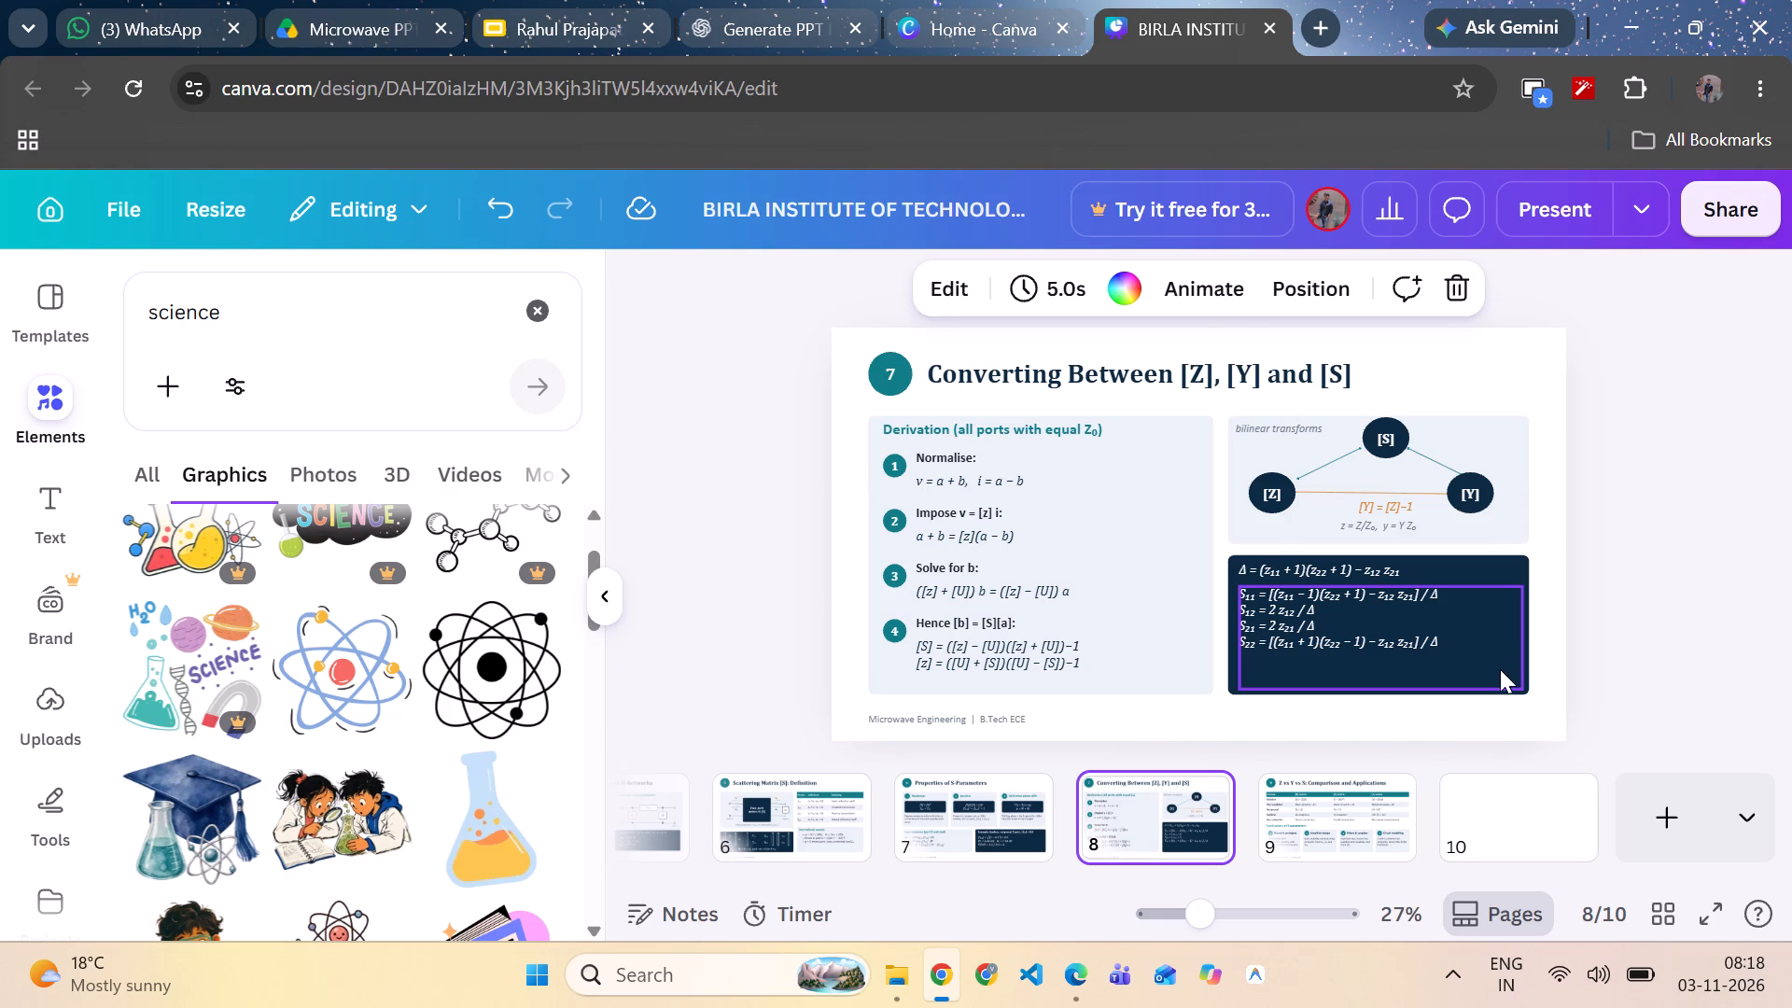
pyautogui.click(1500, 669)
pyautogui.click(1491, 566)
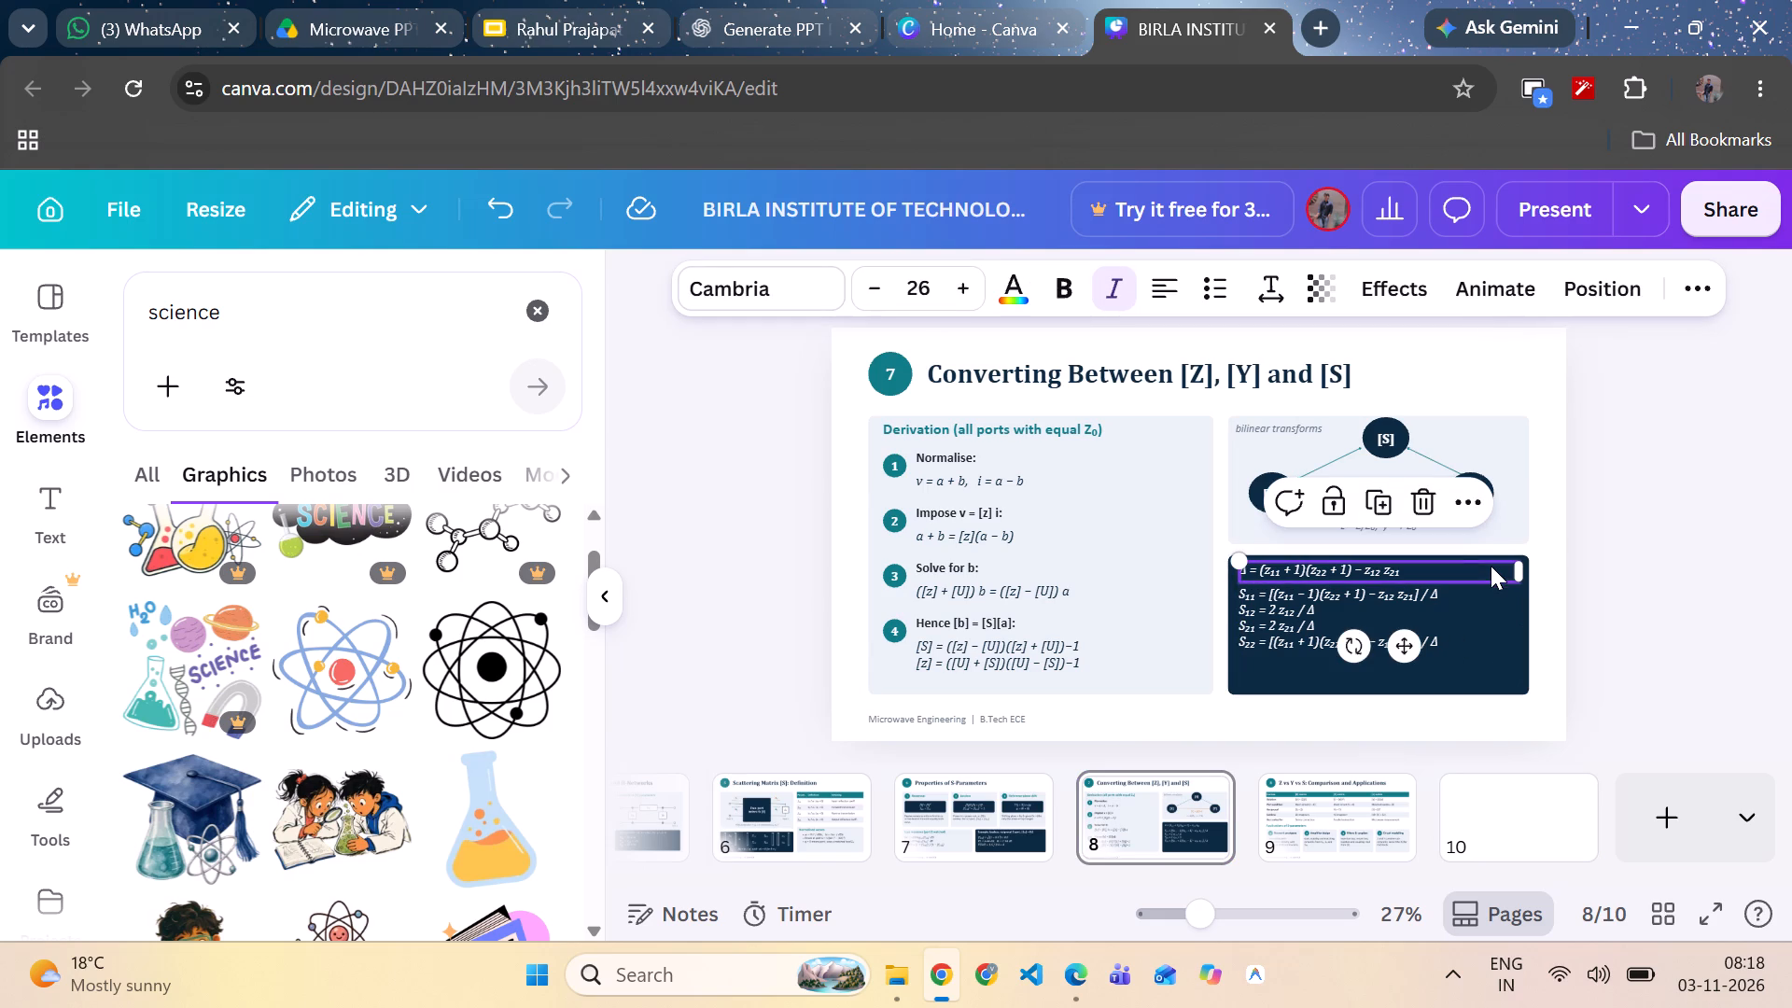
pyautogui.click(1675, 564)
pyautogui.click(1528, 591)
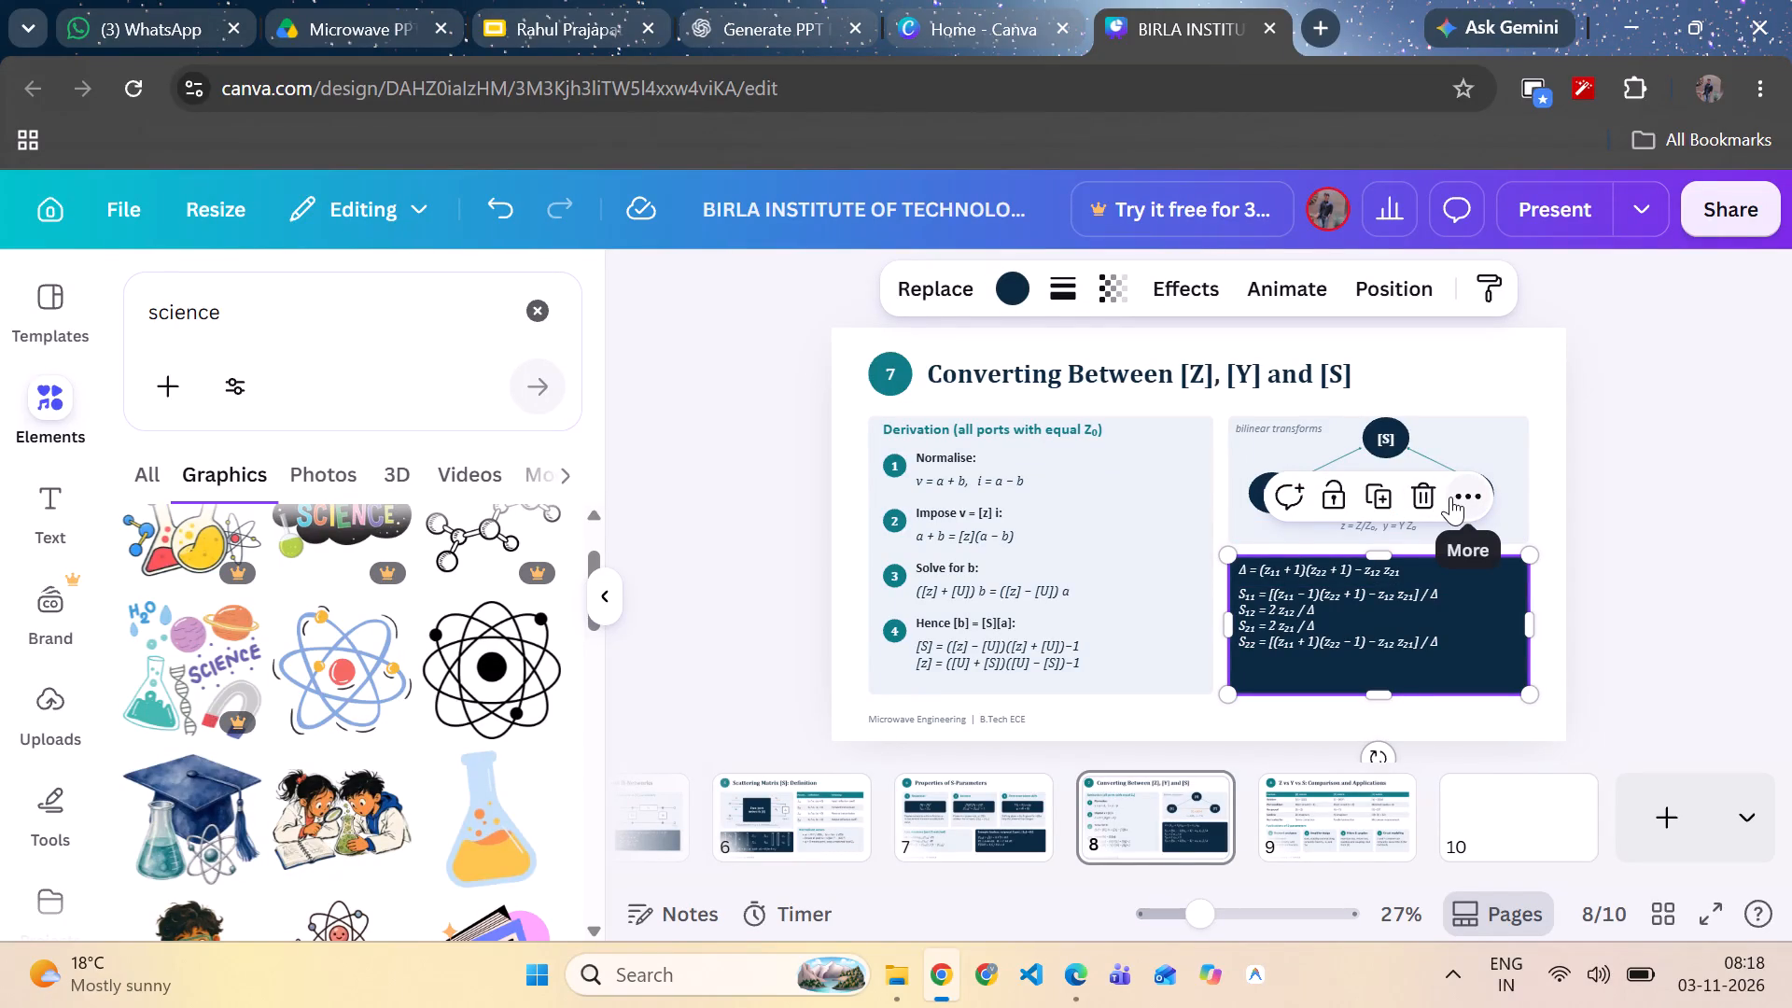
pyautogui.hotkey('ctrl', 'c')
pyautogui.click(1521, 824)
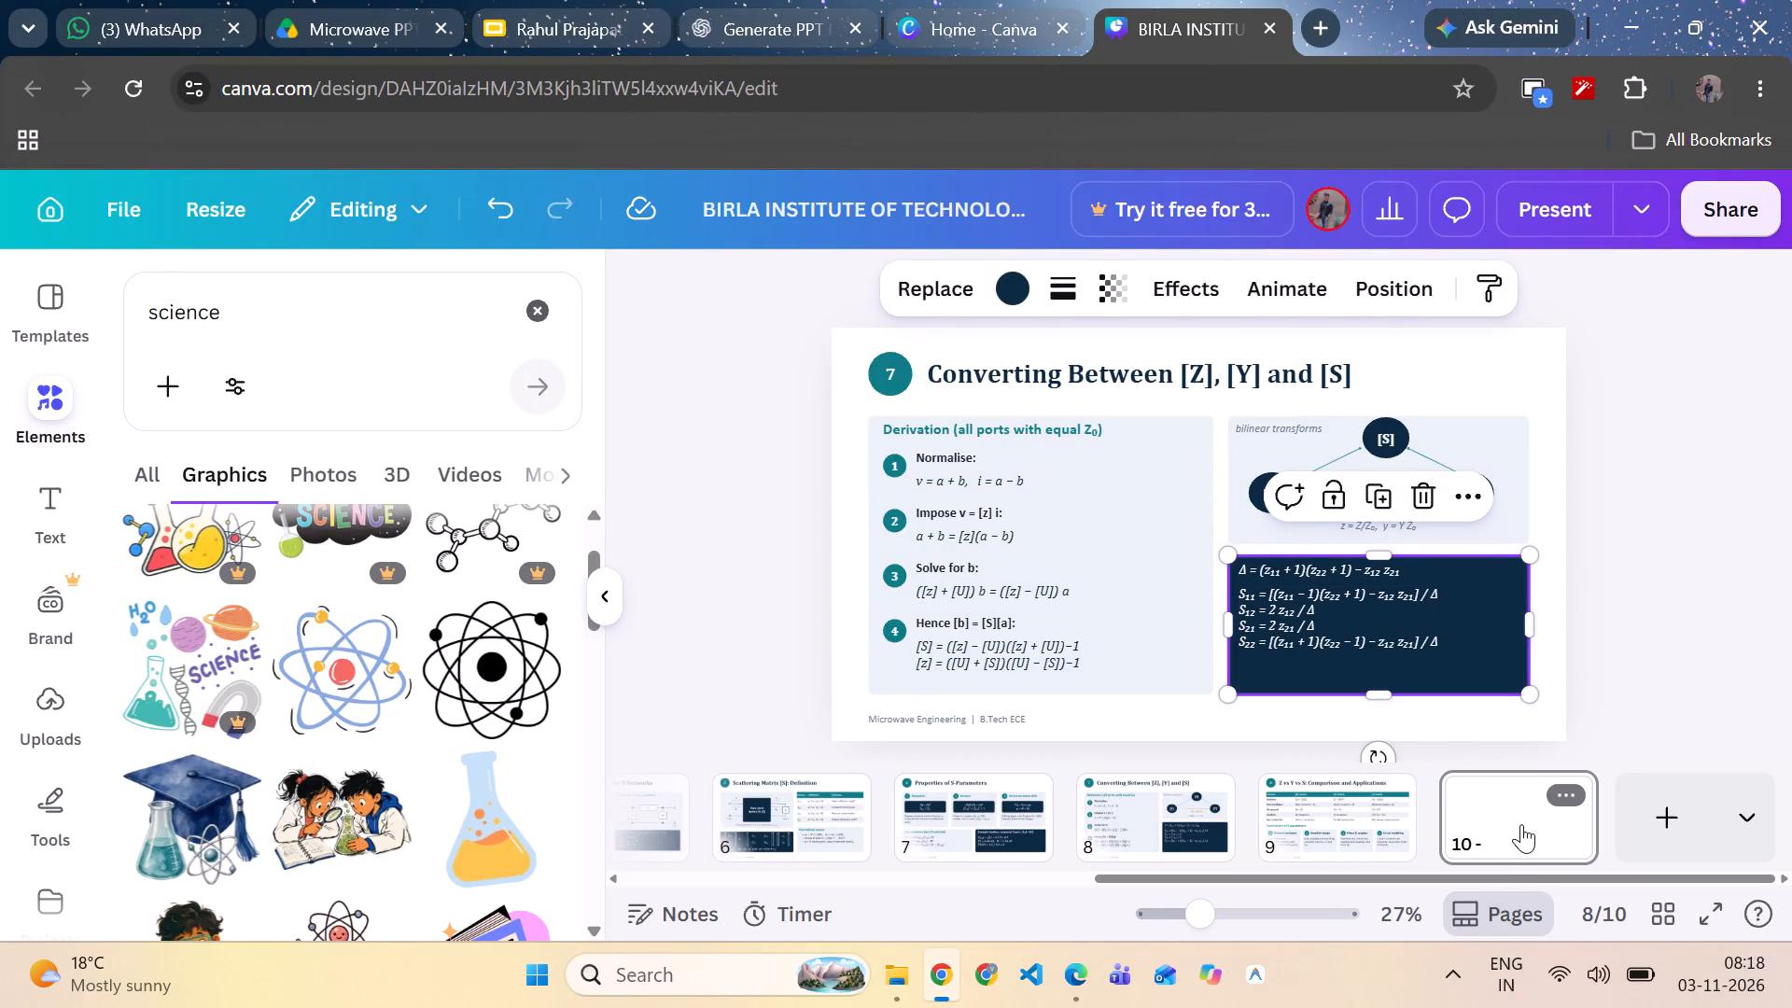
pyautogui.click(1150, 557)
pyautogui.hotkey('ctrl', 'v')
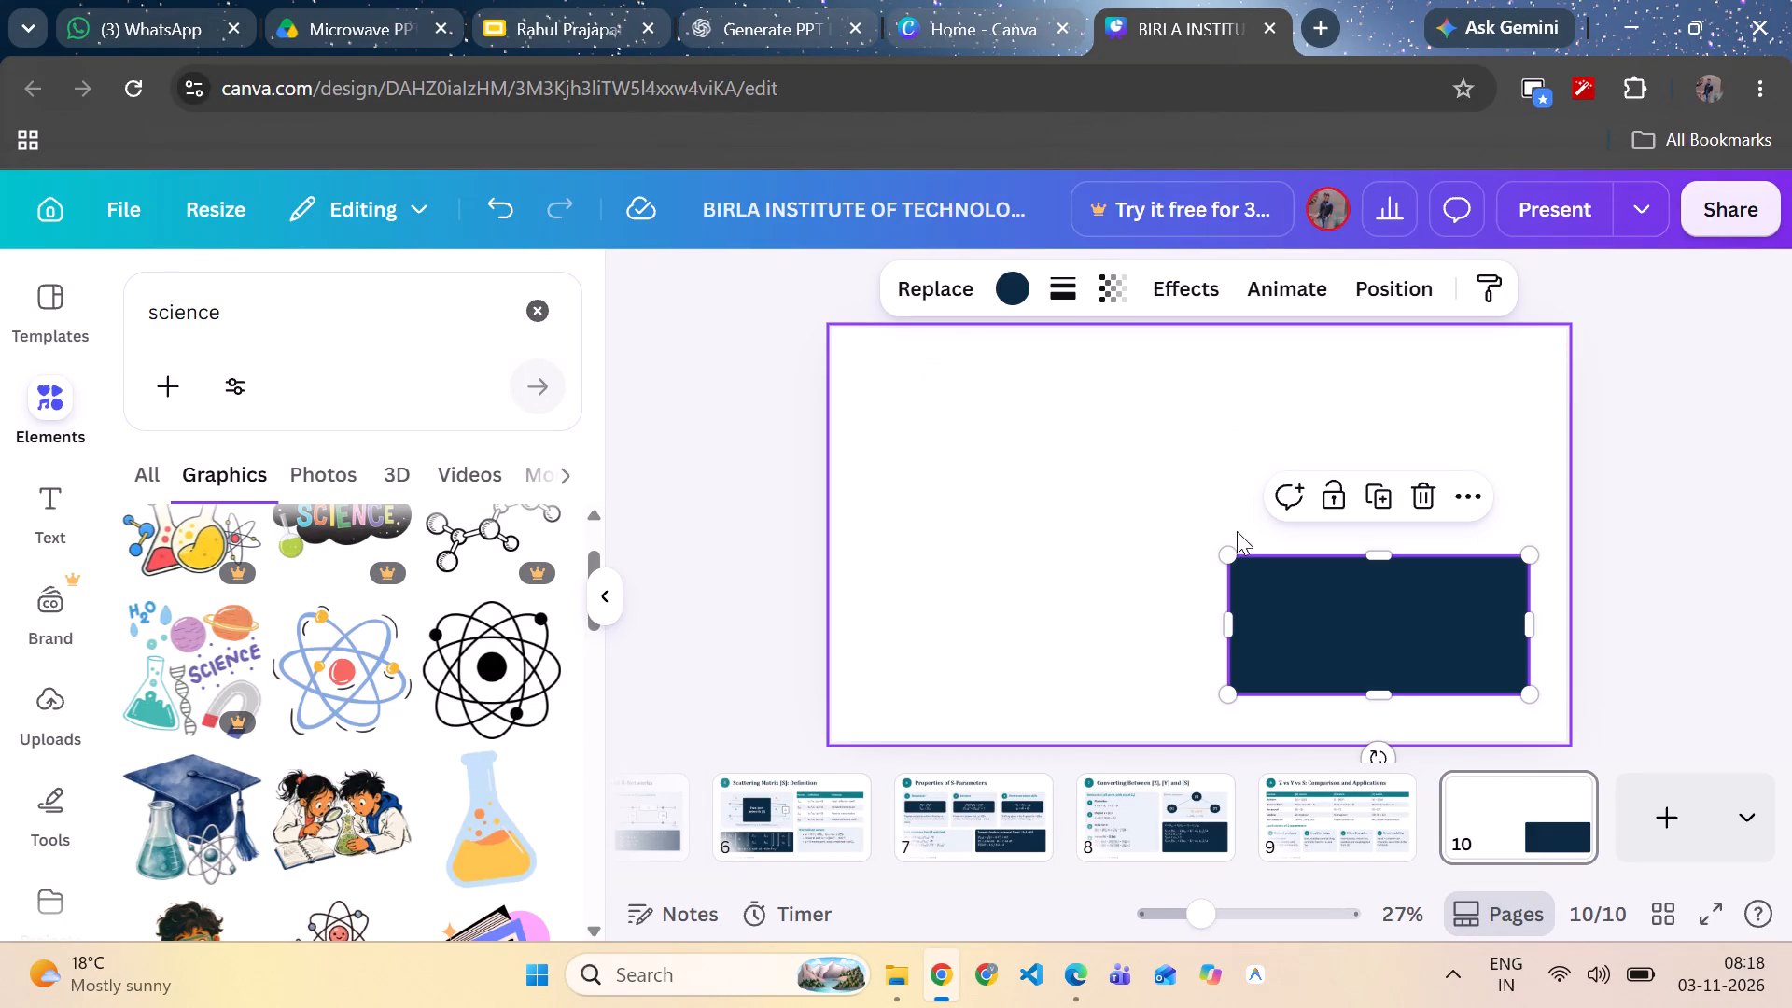
# Enlarge and reposition the navy rectangle so it covers all of page 10 as a background, and lock it.
pyautogui.moveTo(1227, 553); pyautogui.dragTo(452, 157)
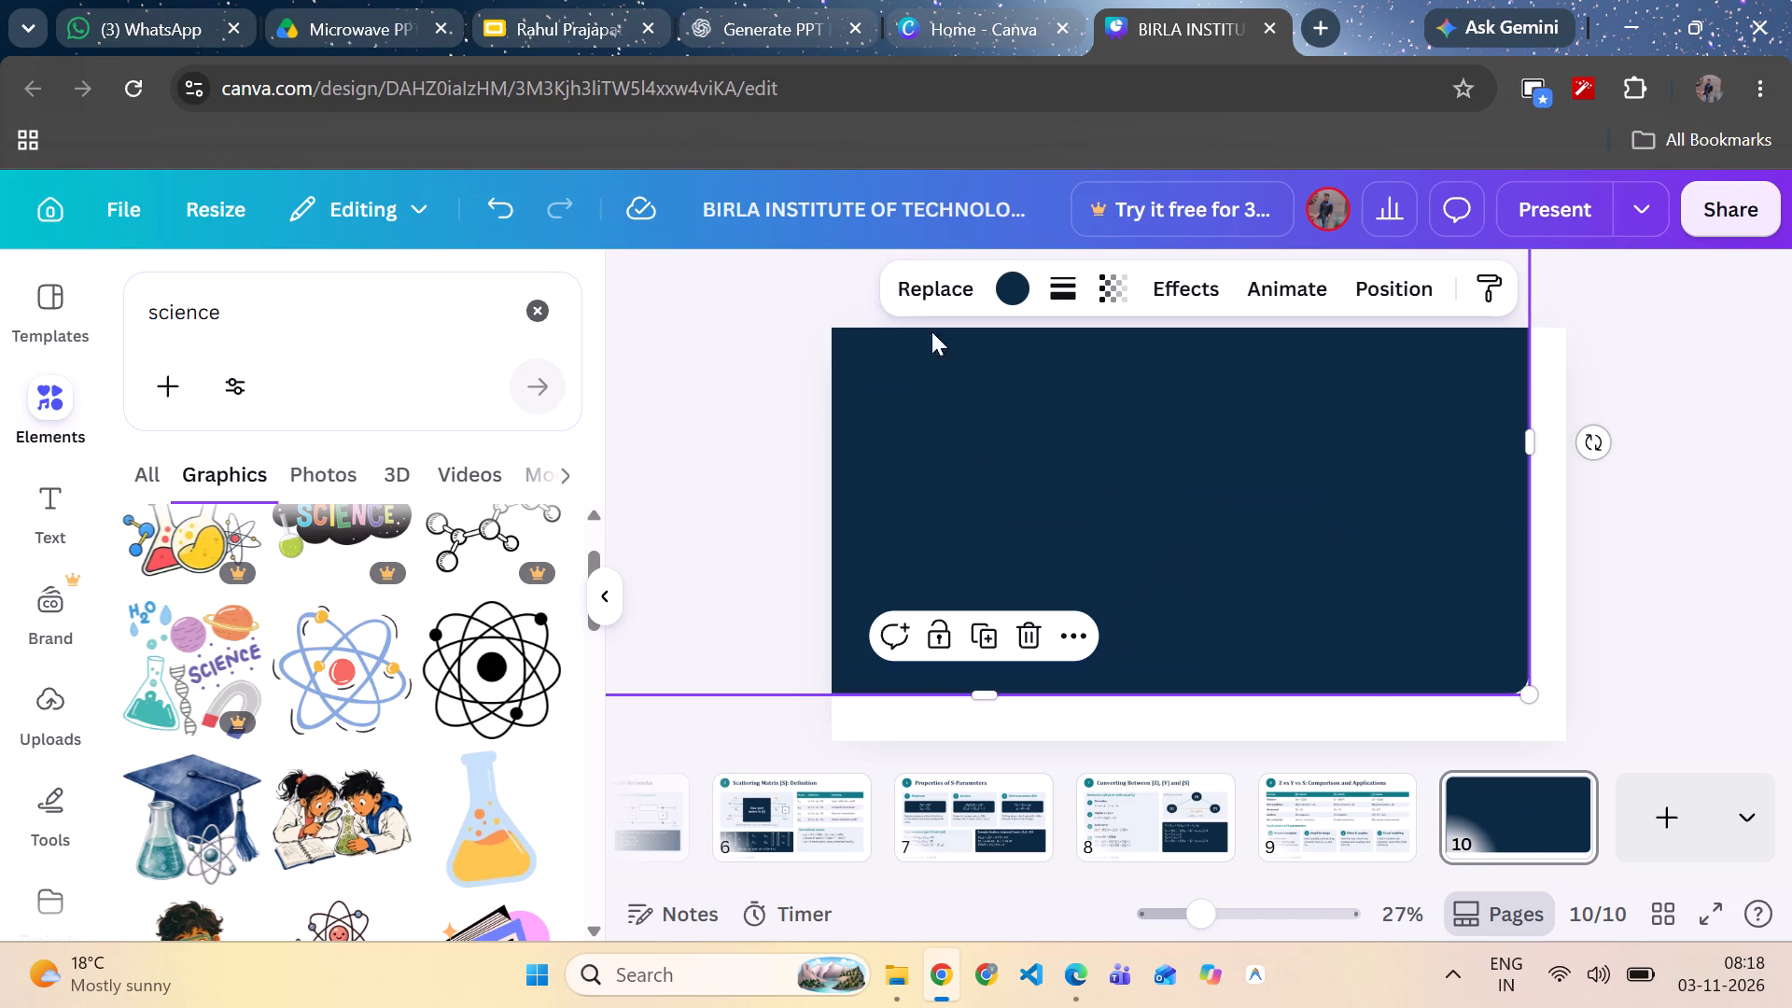
pyautogui.moveTo(1036, 431); pyautogui.dragTo(1171, 531)
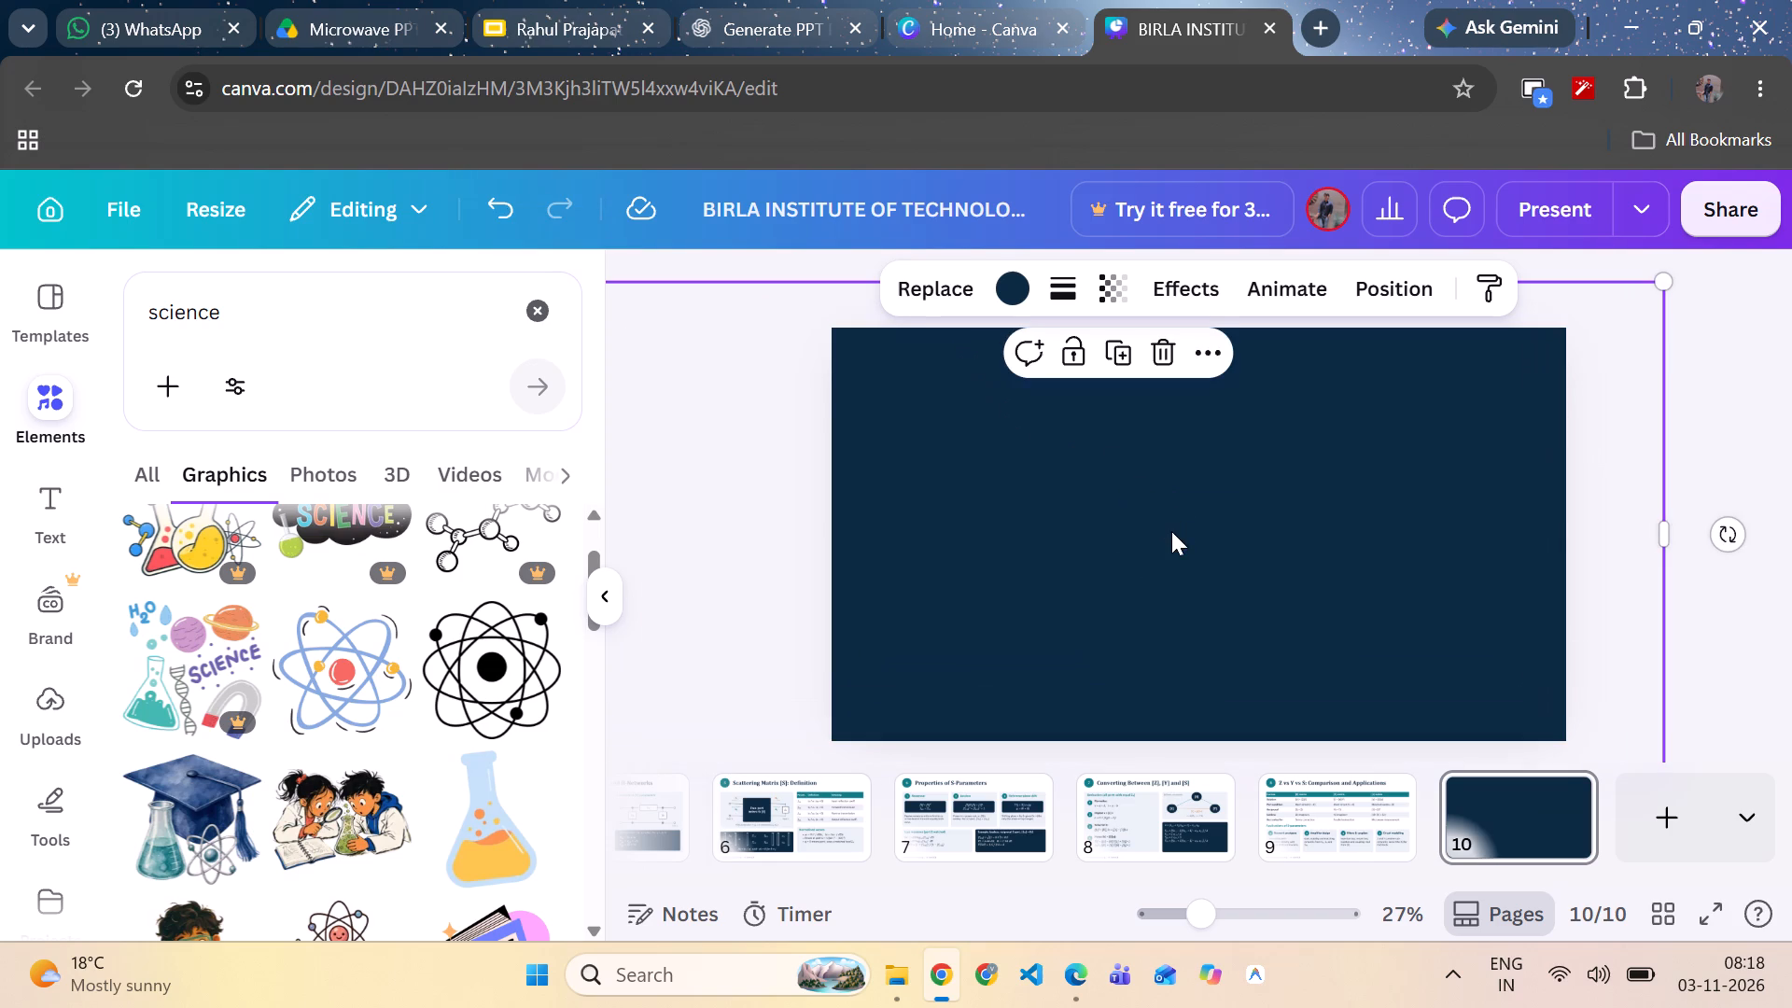
pyautogui.click(1075, 357)
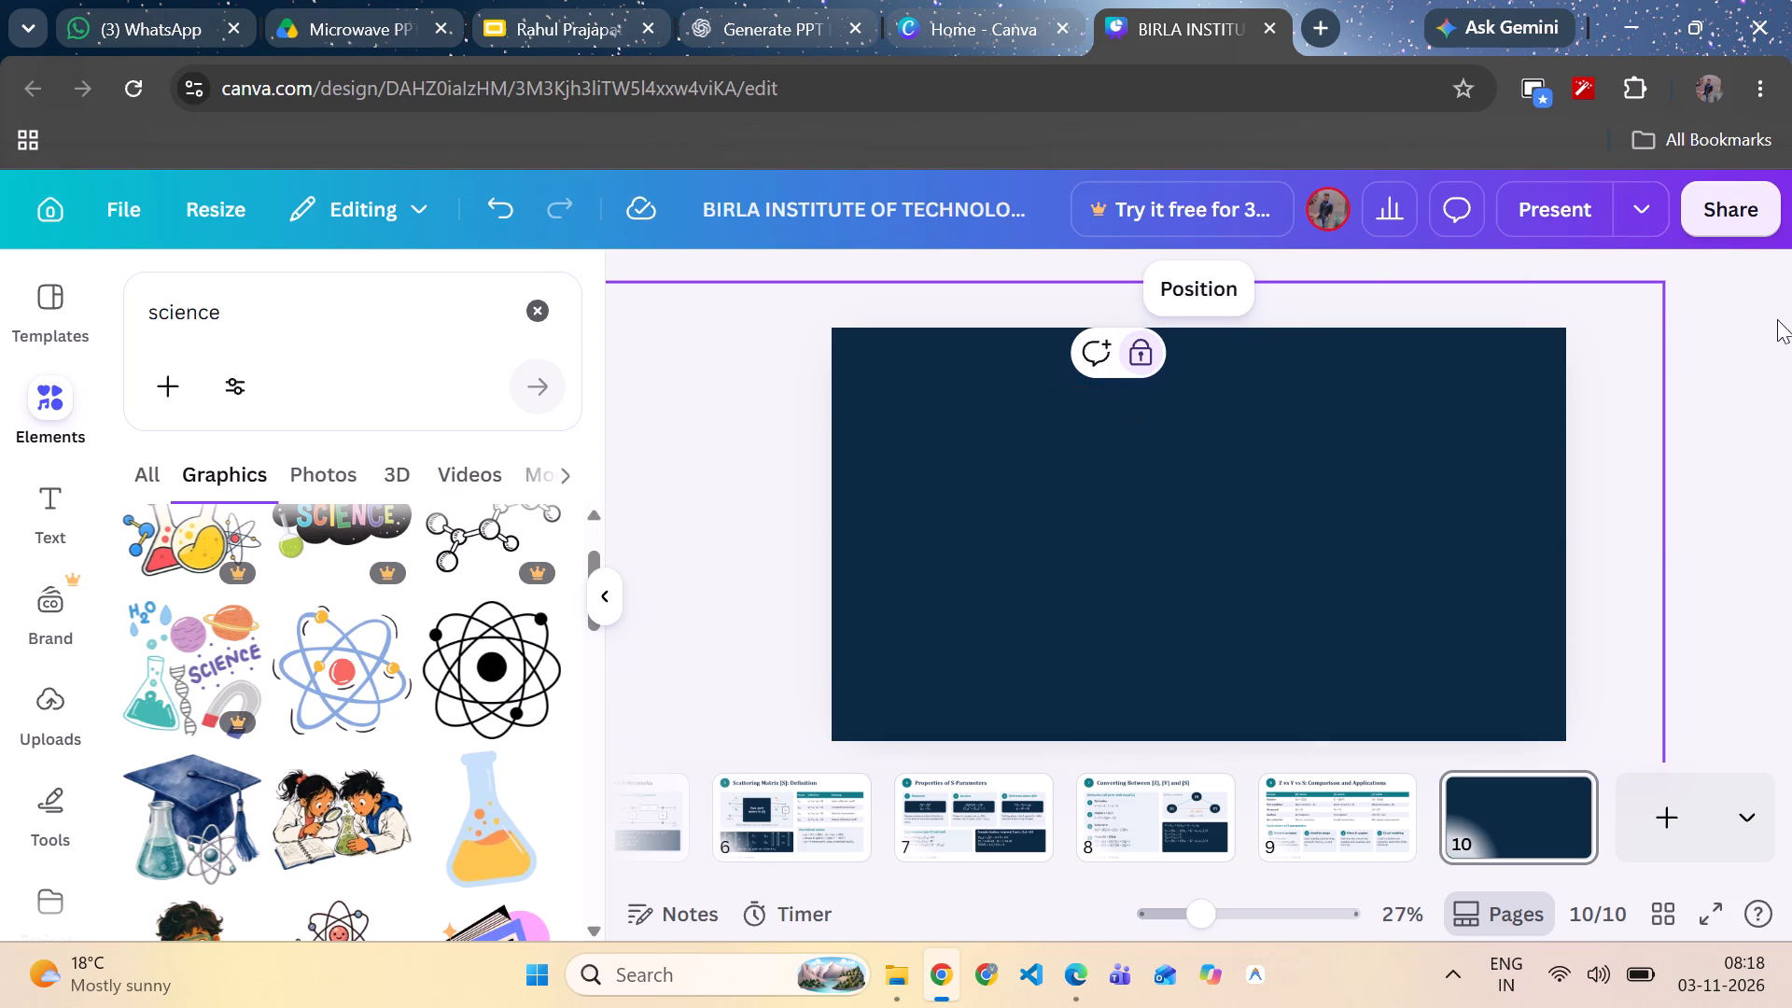
pyautogui.click(1763, 307)
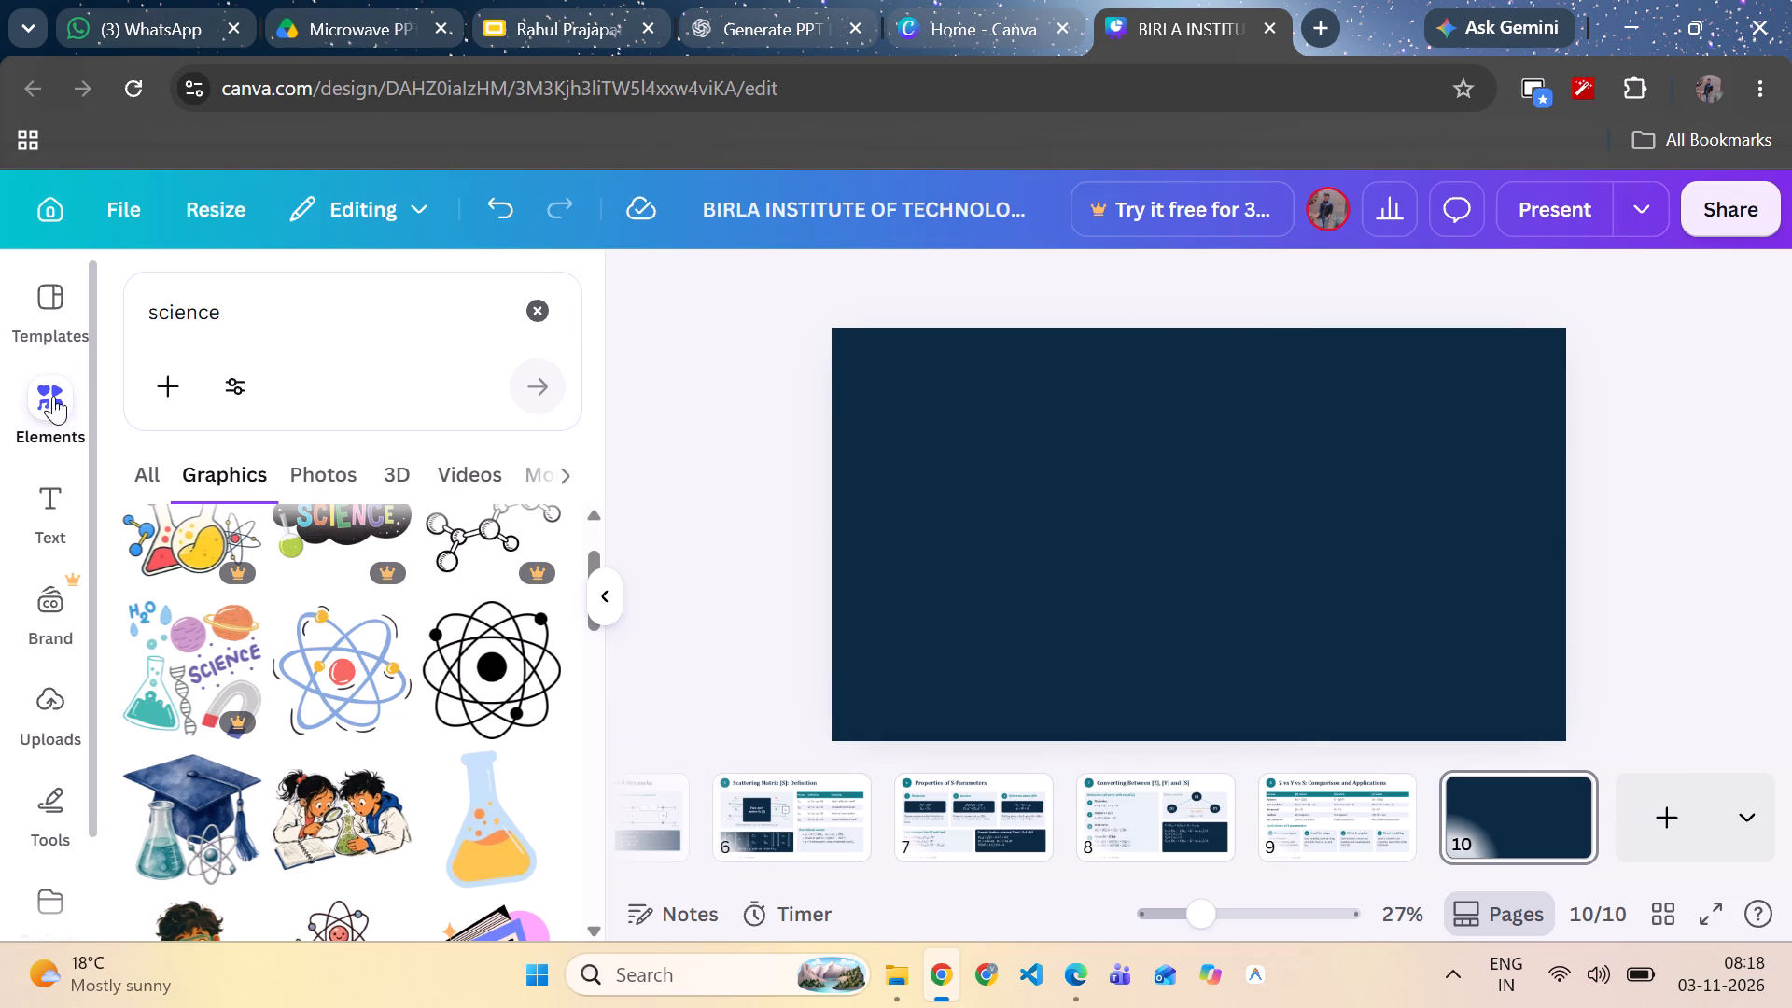
# Add an italic heading reading "thank you" to page 10.
pyautogui.click(67, 515)
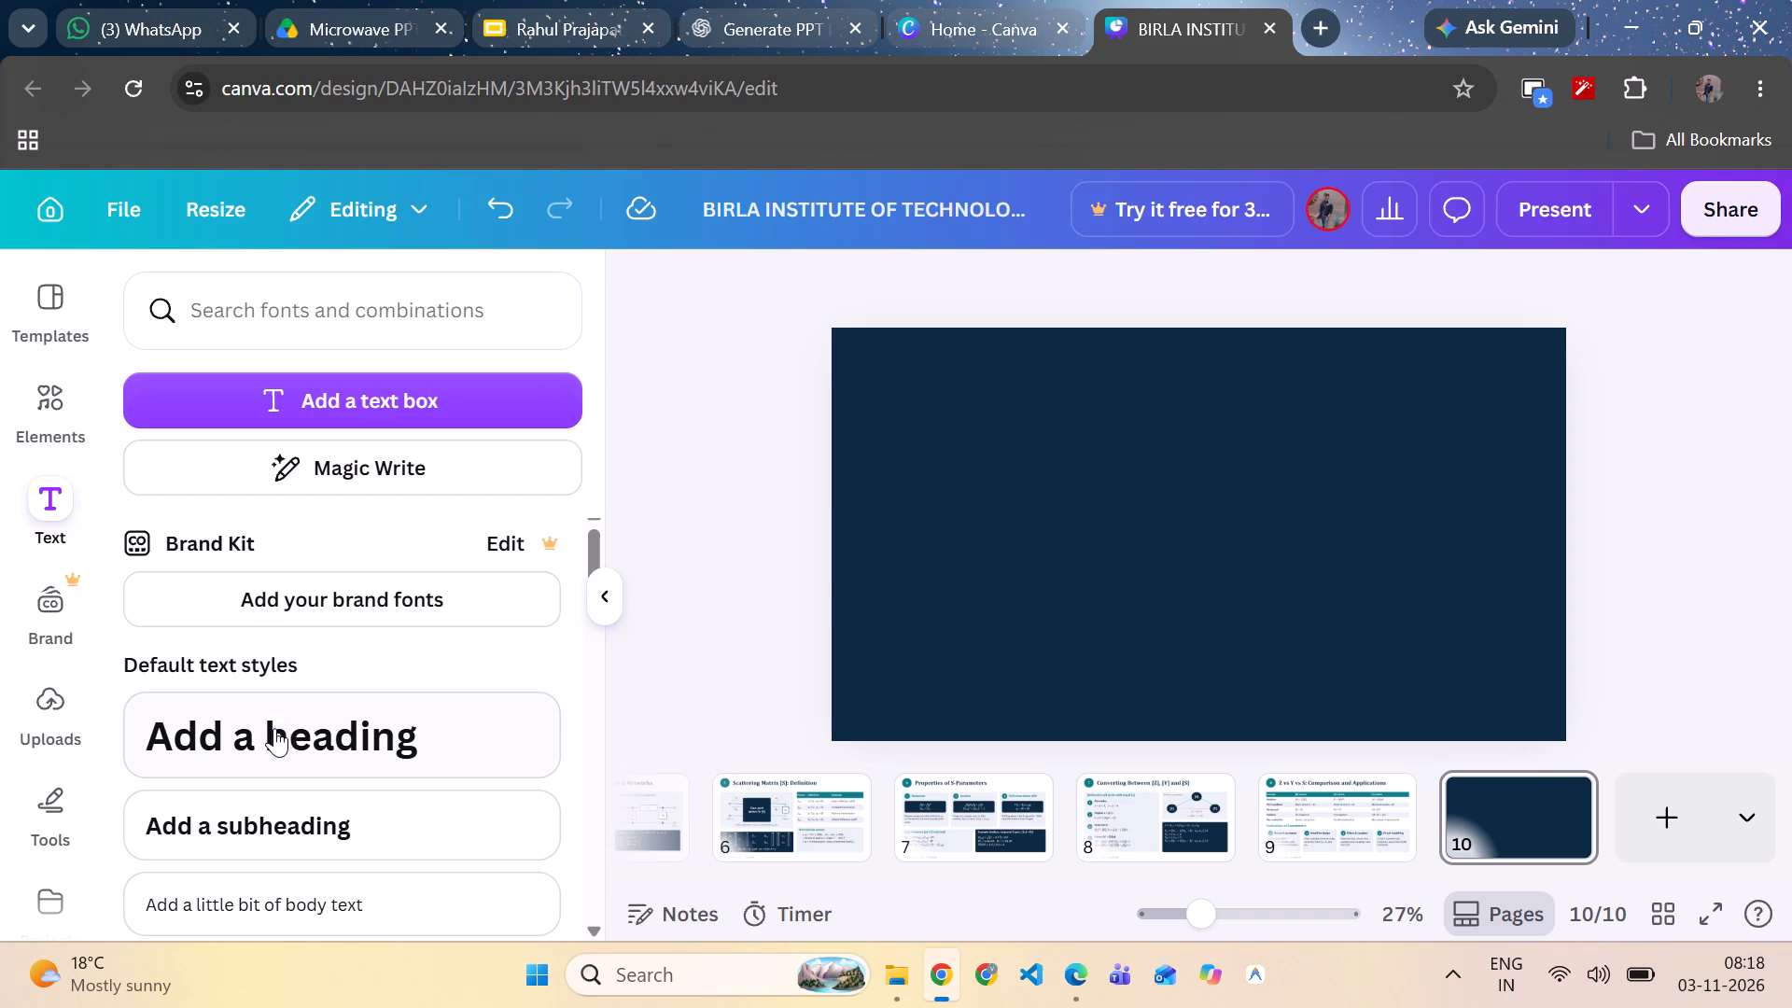
pyautogui.click(274, 732)
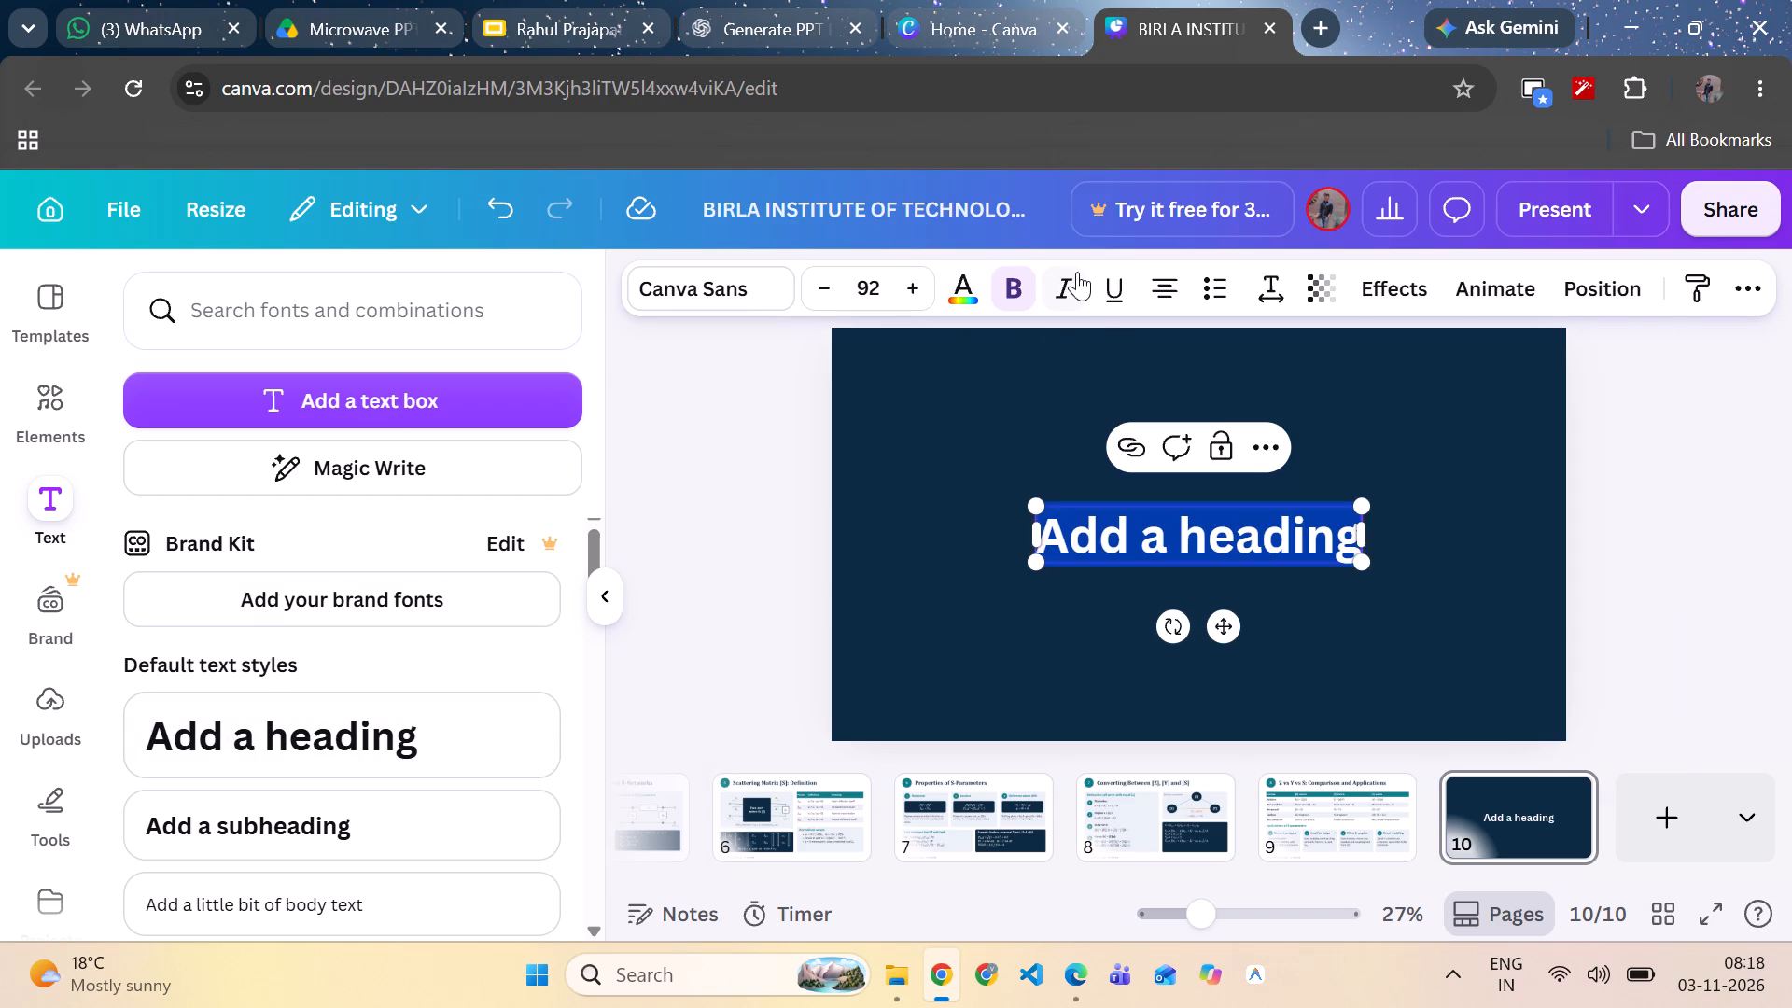
pyautogui.click(1071, 282)
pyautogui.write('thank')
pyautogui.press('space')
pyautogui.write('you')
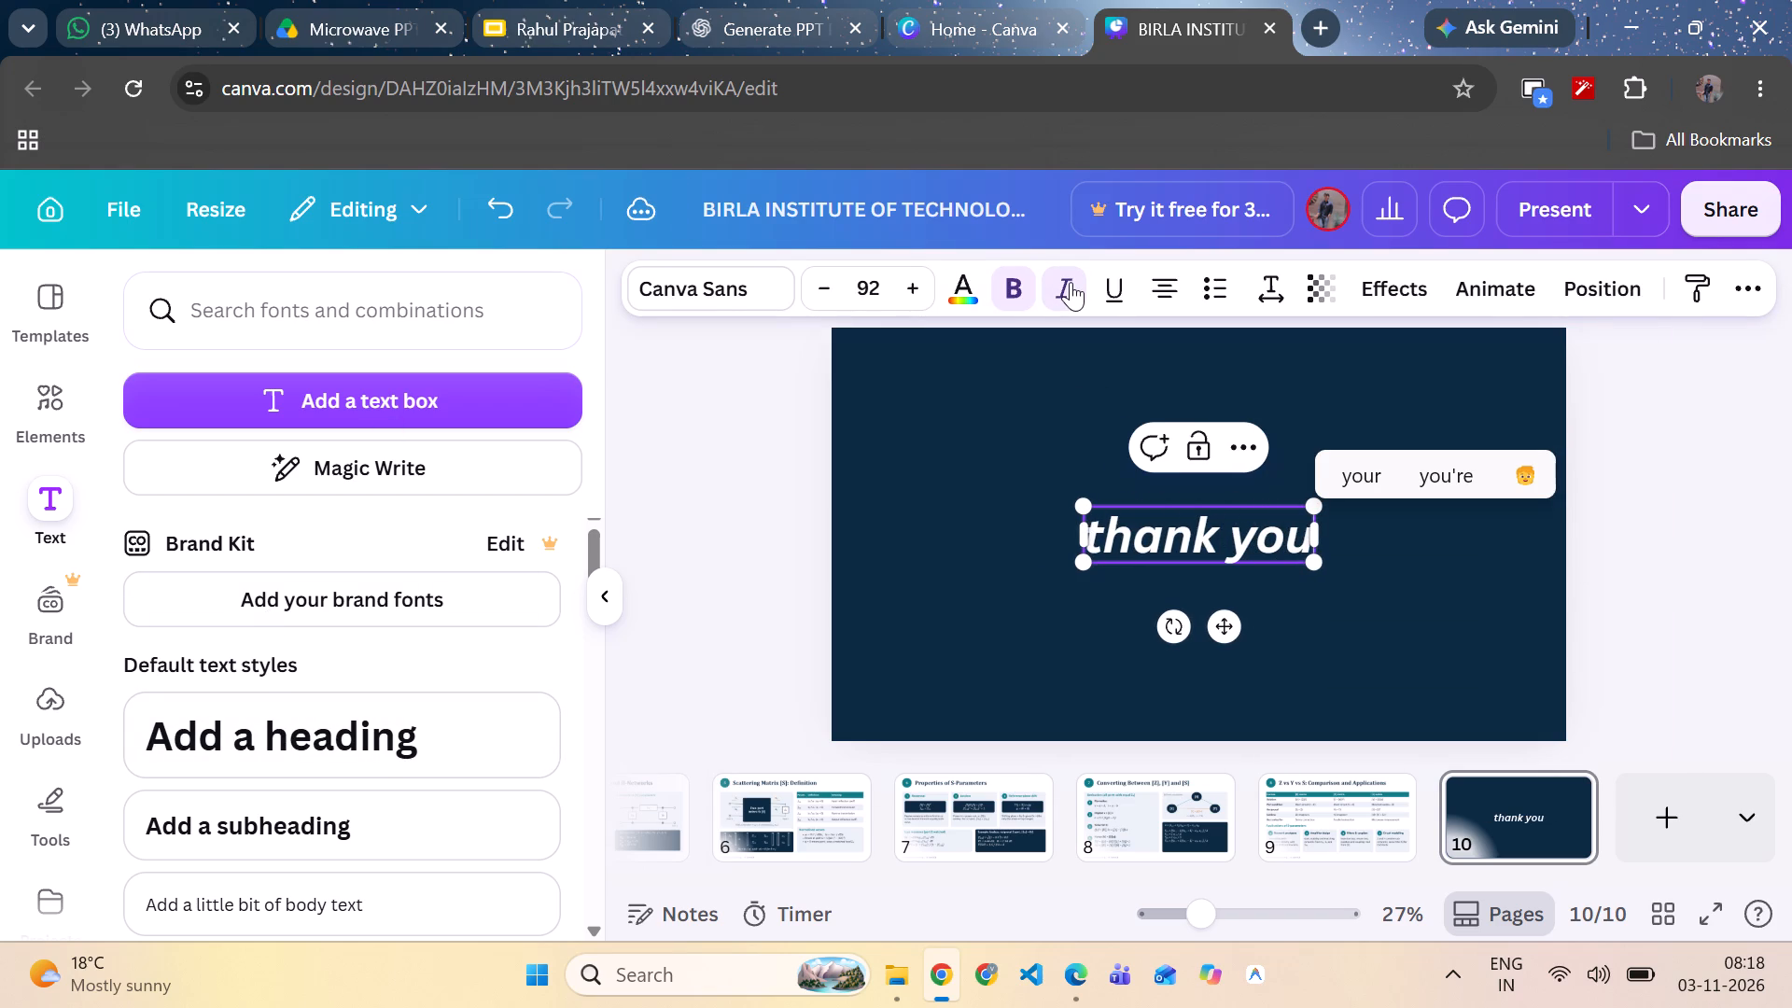
# Replace the heading's text with "THANK YOU" in capitals.
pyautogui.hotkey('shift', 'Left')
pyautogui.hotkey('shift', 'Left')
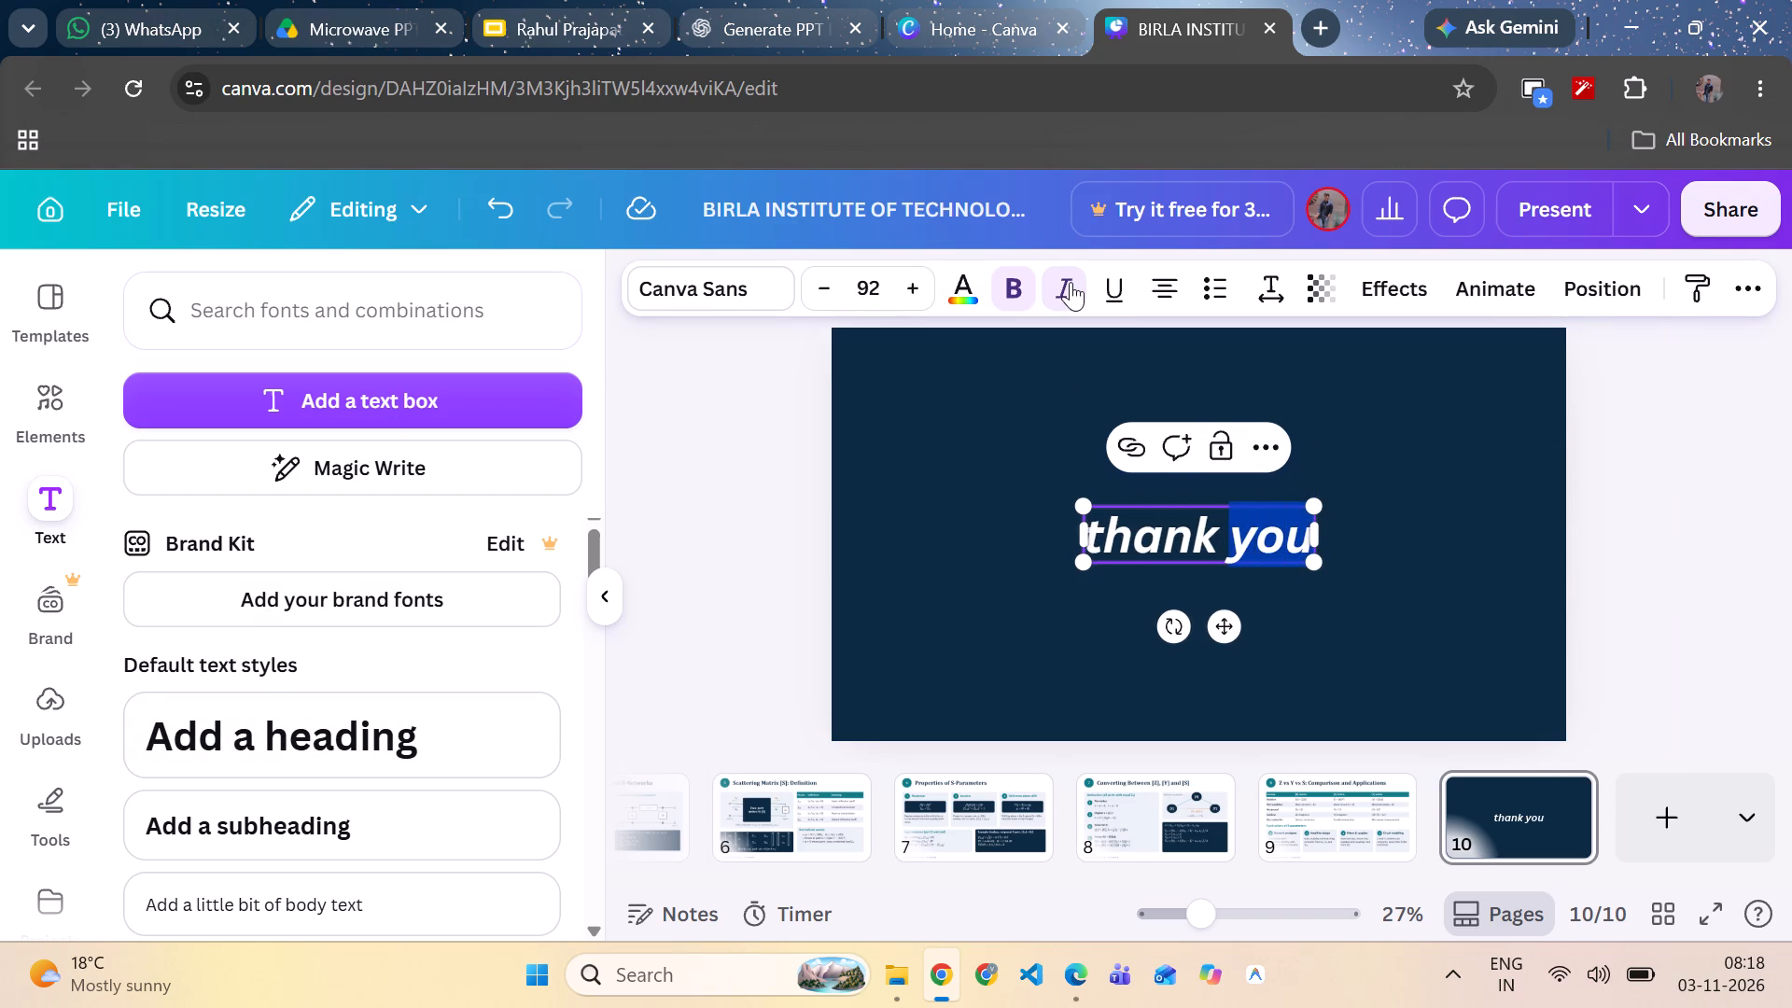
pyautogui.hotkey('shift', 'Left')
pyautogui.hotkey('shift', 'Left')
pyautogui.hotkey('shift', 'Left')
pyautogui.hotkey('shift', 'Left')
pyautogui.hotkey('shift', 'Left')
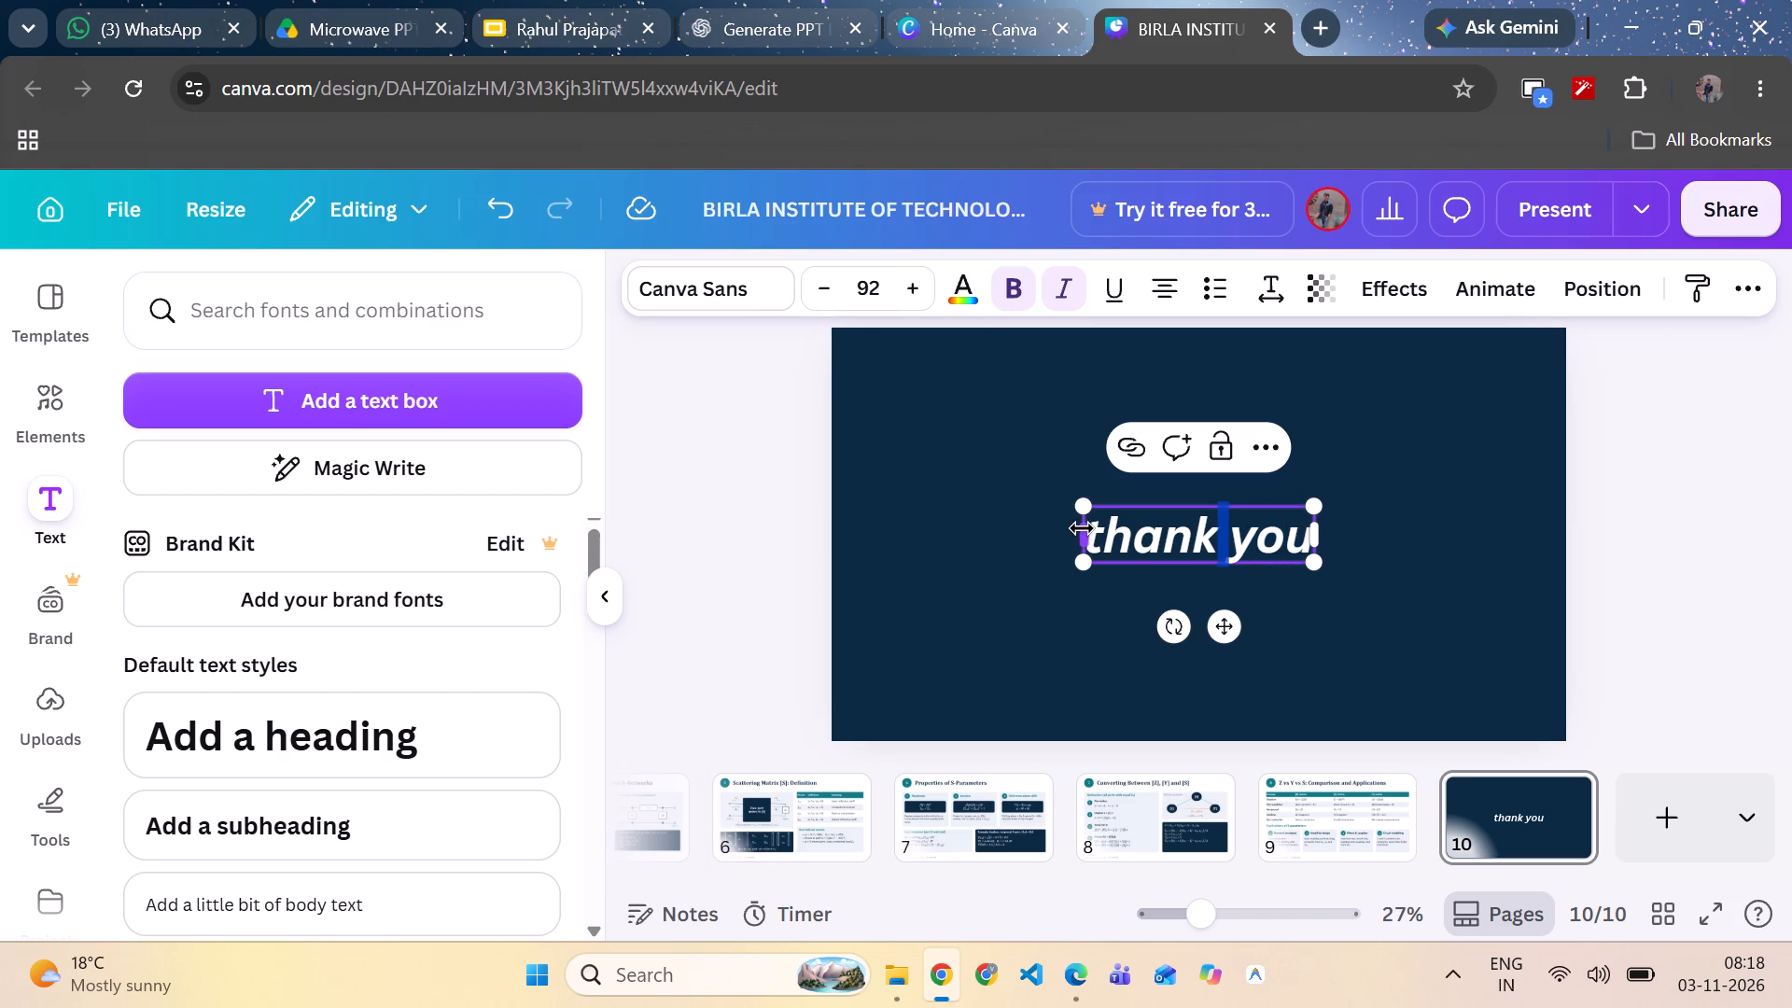
pyautogui.doubleClick(1103, 539)
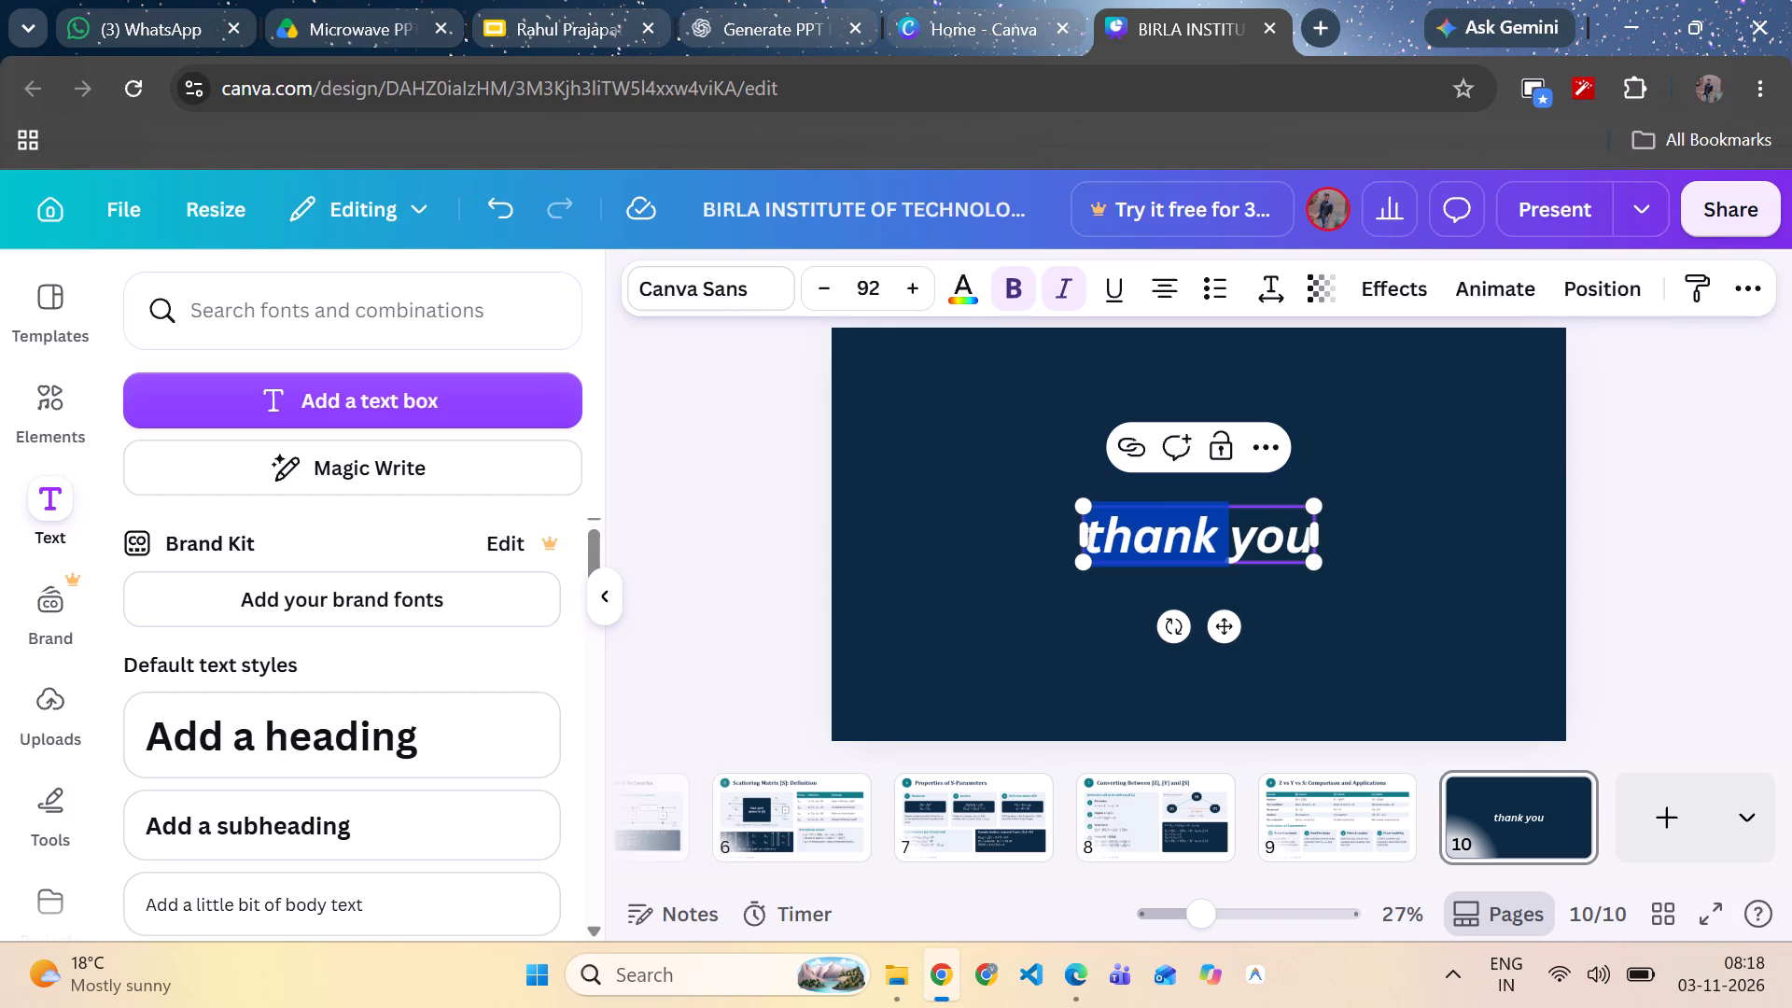
pyautogui.press('Right')
pyautogui.press('Right')
pyautogui.press('Right')
pyautogui.press('Right')
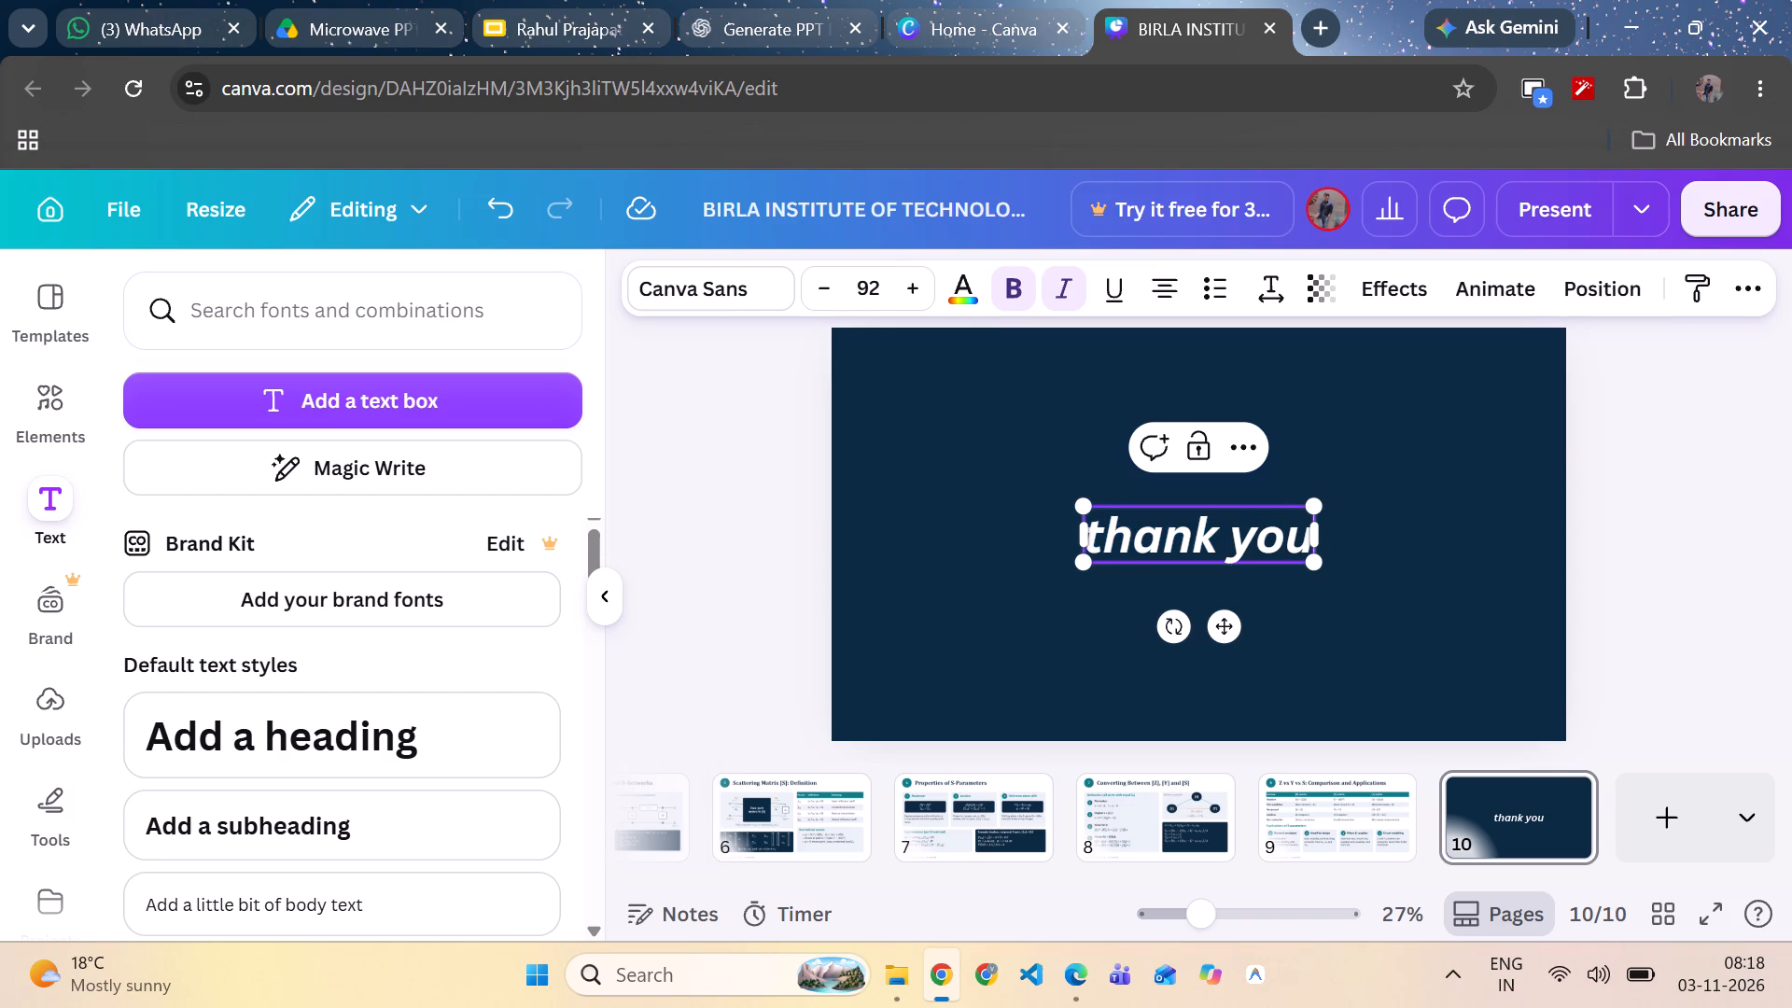
pyautogui.press('BackSpace')
pyautogui.press('BackSpace')
pyautogui.press('BackSpace')
pyautogui.press('BackSpace')
pyautogui.press('BackSpace')
pyautogui.press('BackSpace')
pyautogui.press('BackSpace')
pyautogui.press('BackSpace')
pyautogui.press('BackSpace')
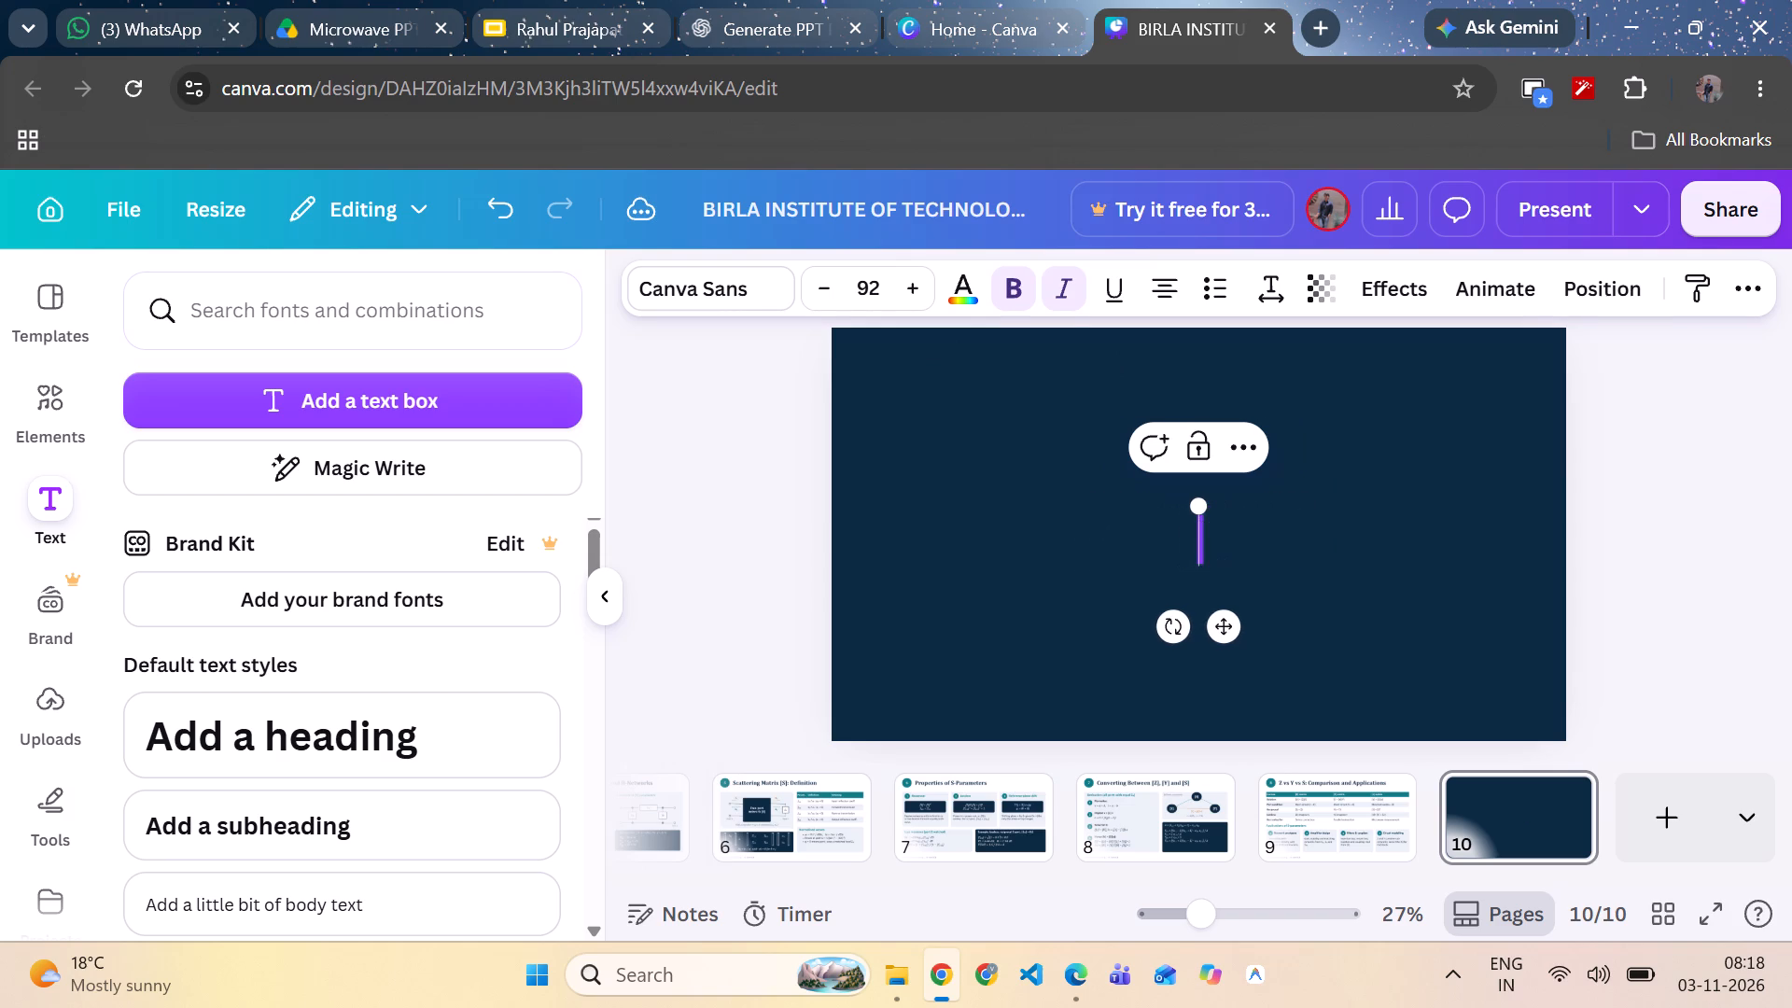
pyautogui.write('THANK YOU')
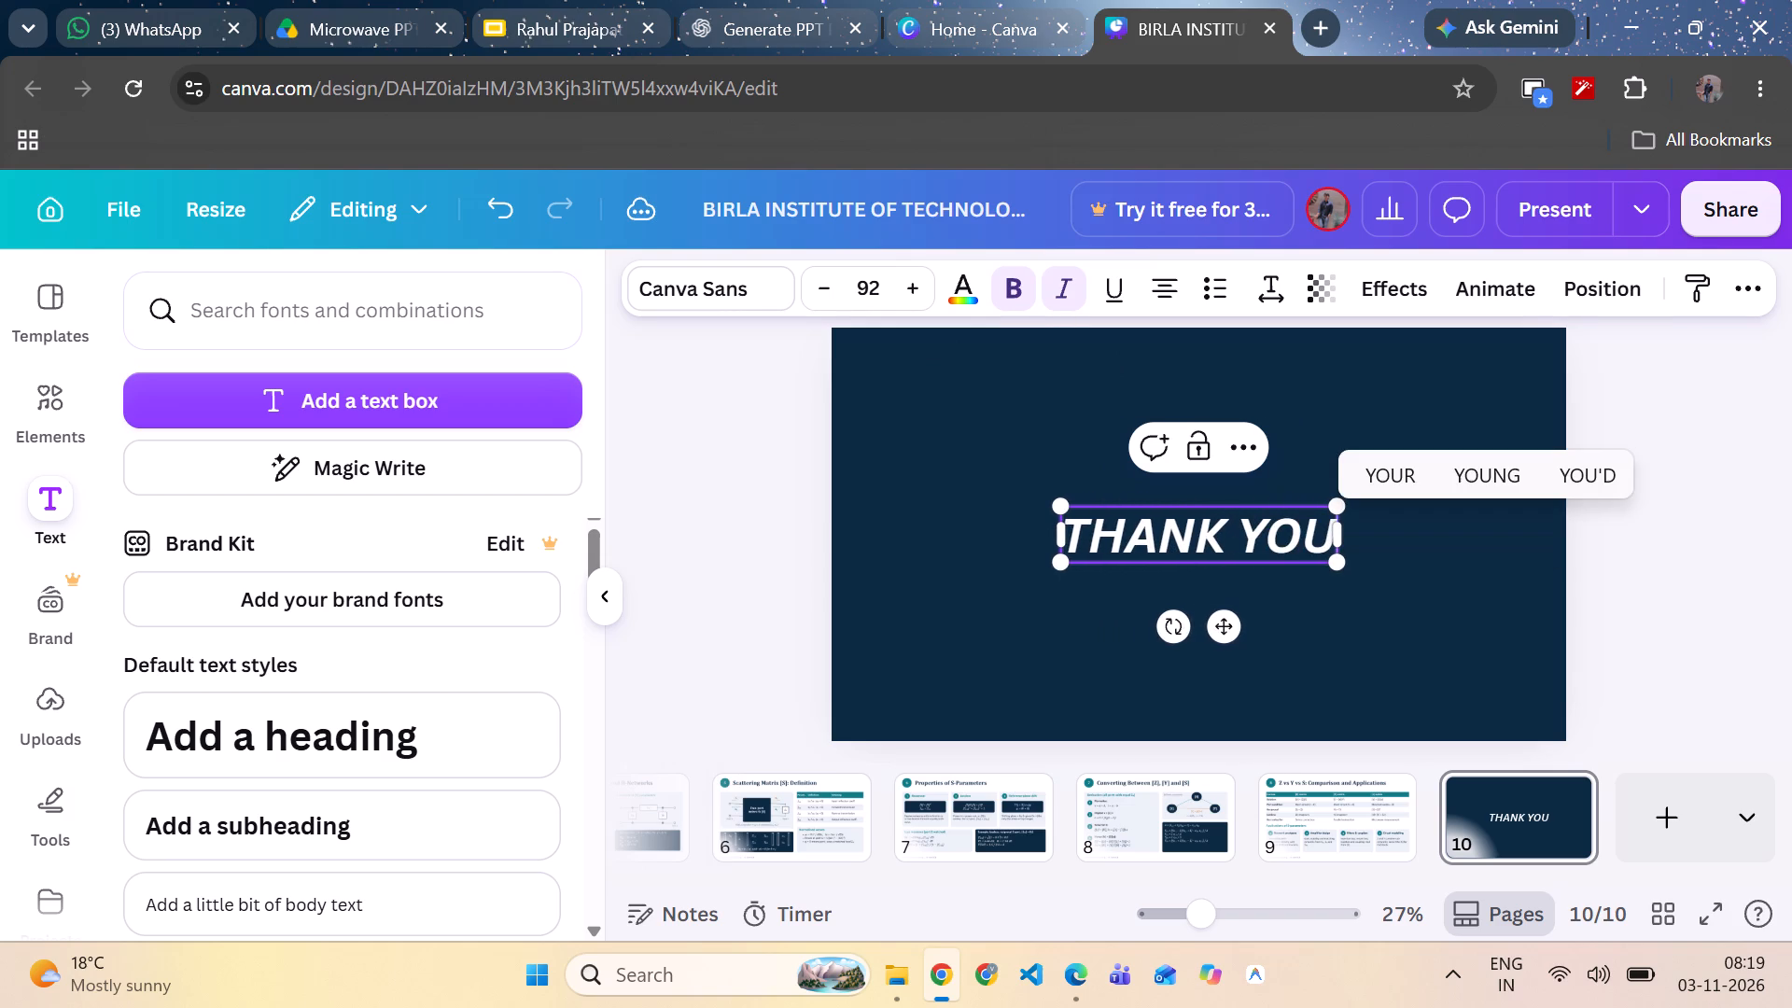
# Change the THANK YOU heading's font to Avallon Alt from the Handwriting fonts.
pyautogui.click(732, 289)
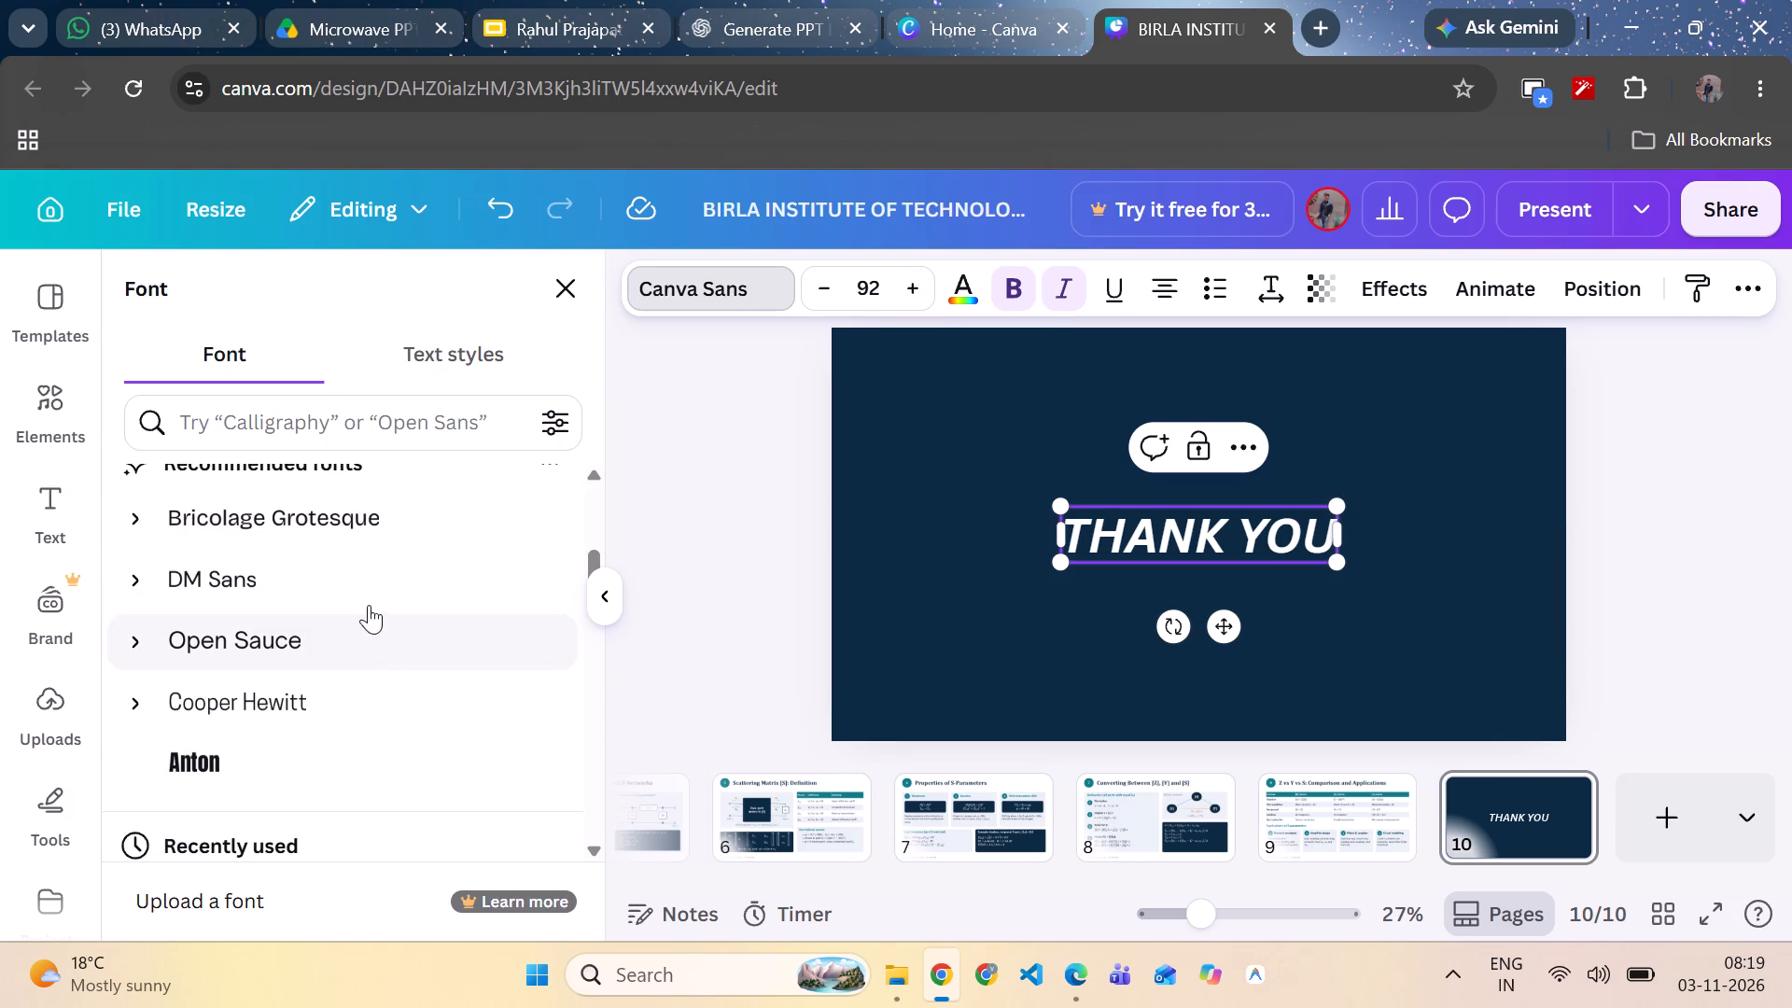
pyautogui.click(352, 584)
pyautogui.scroll(1, 352, 584)
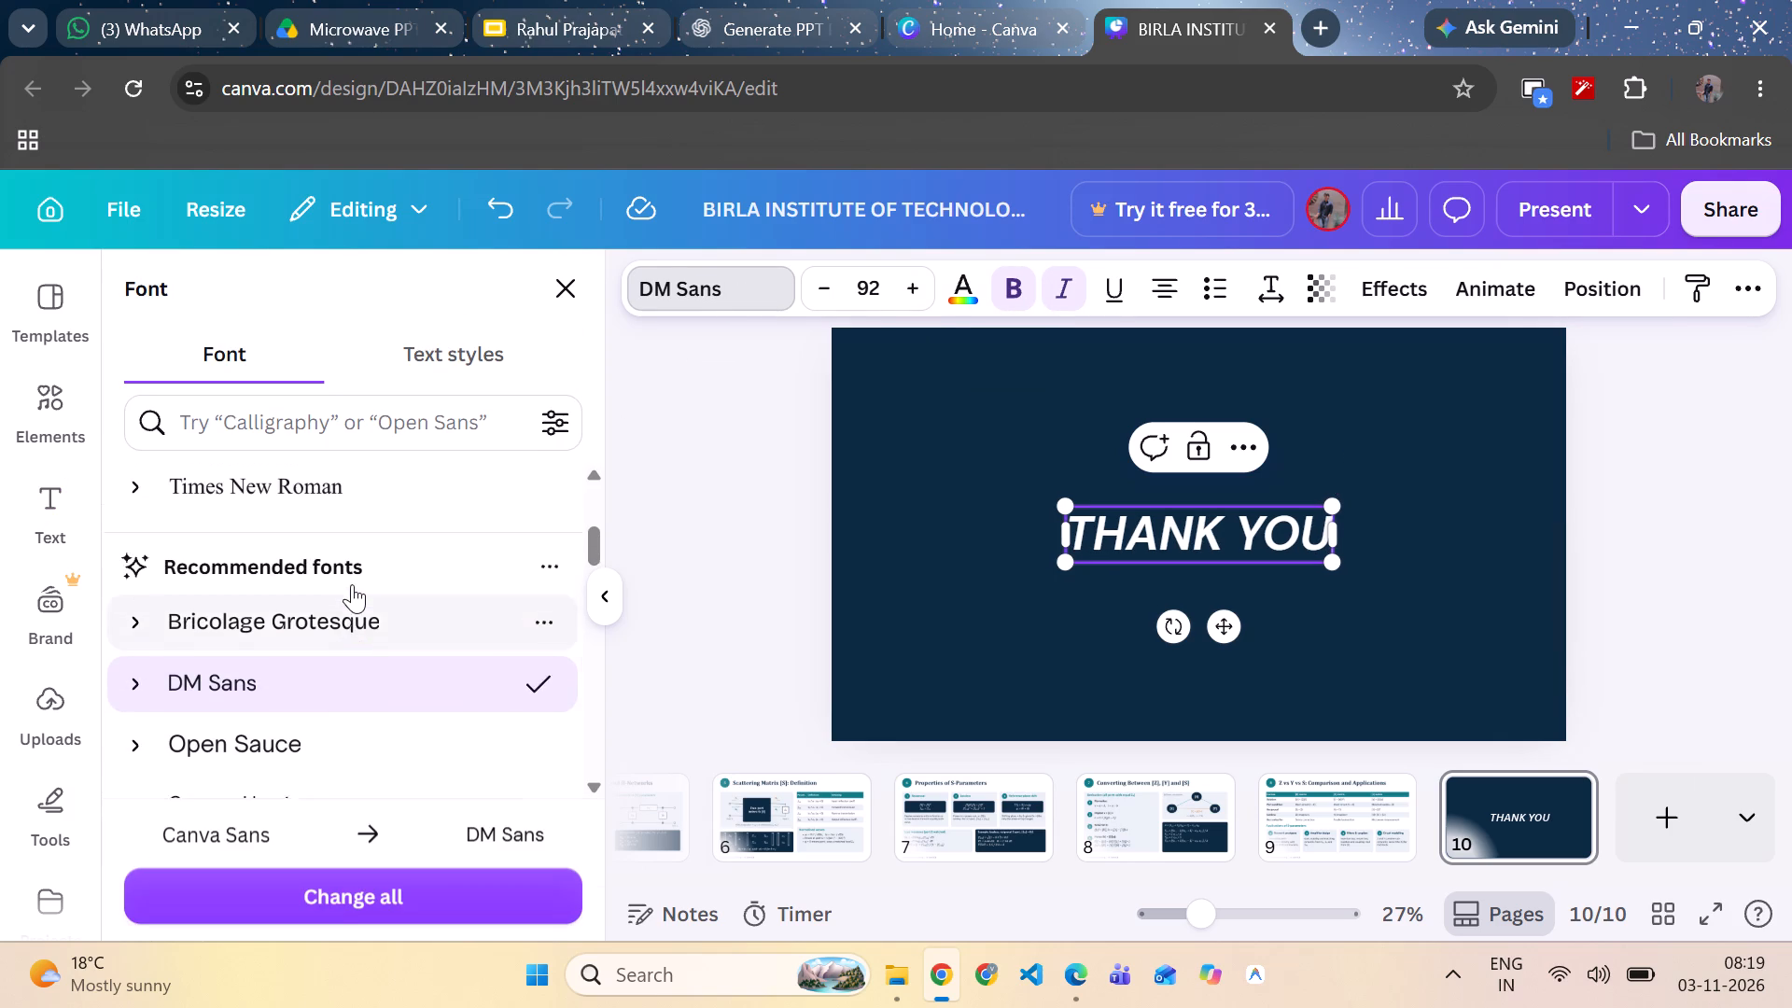
pyautogui.scroll(4, 352, 584)
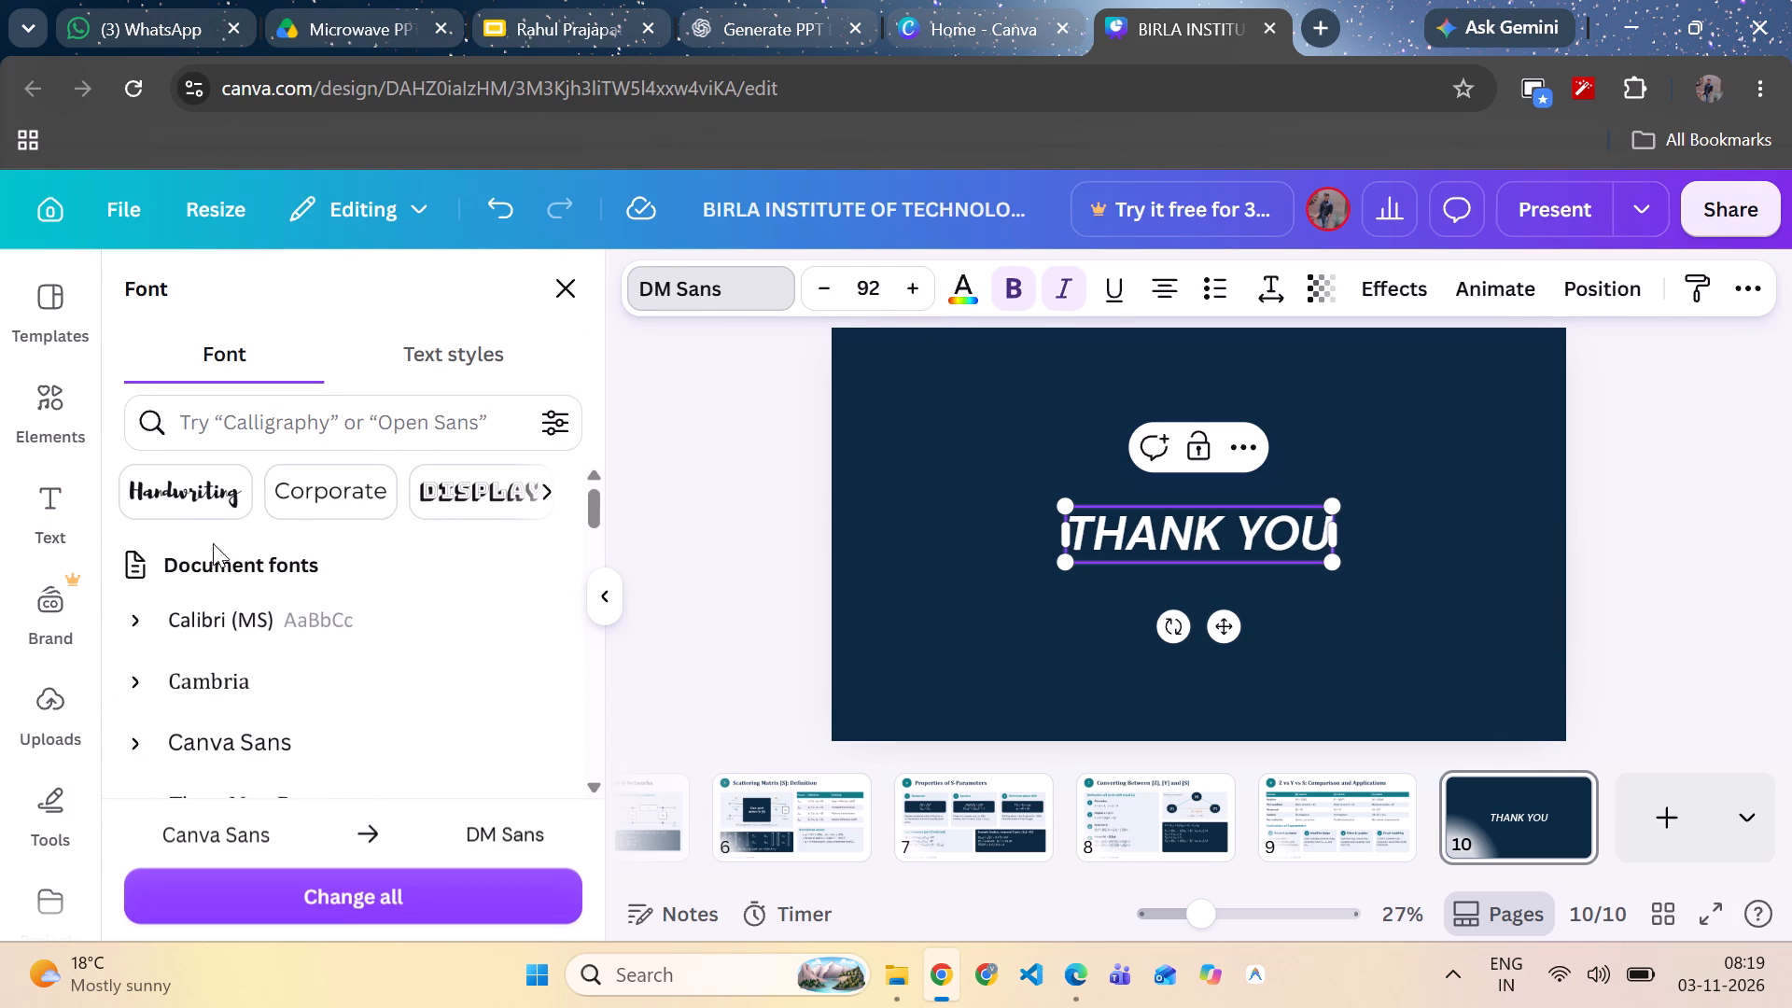
pyautogui.click(201, 511)
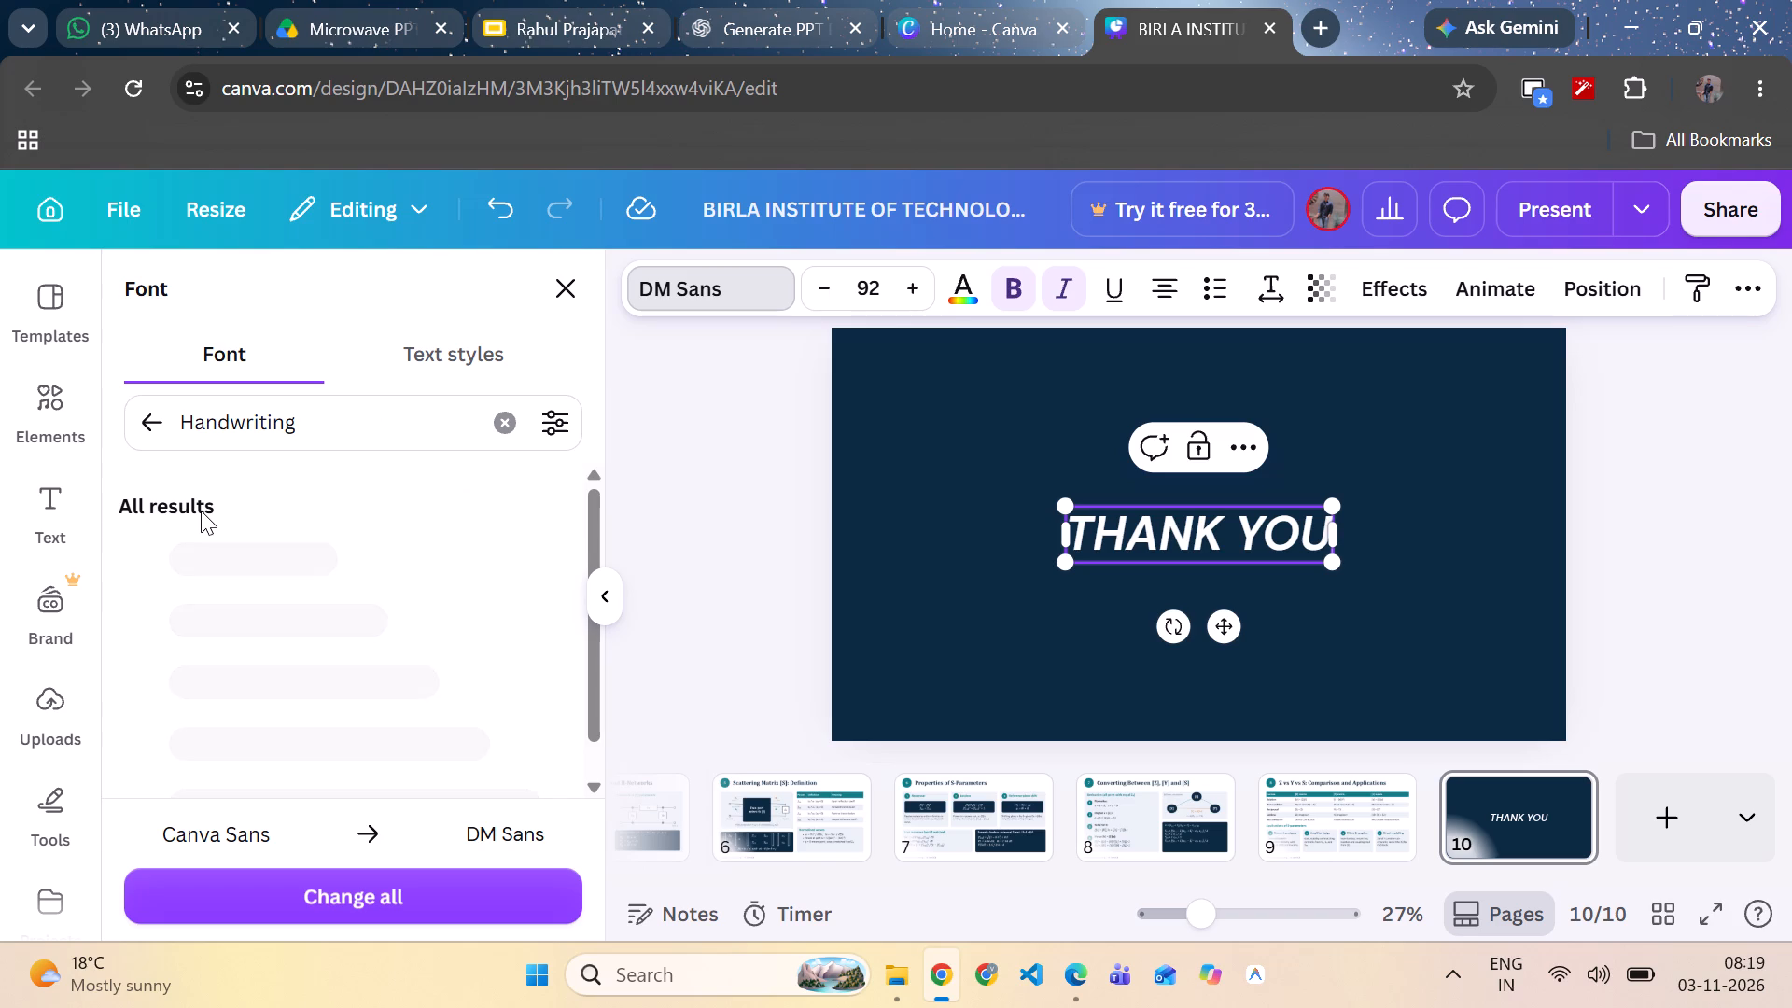
pyautogui.scroll(-1, 201, 511)
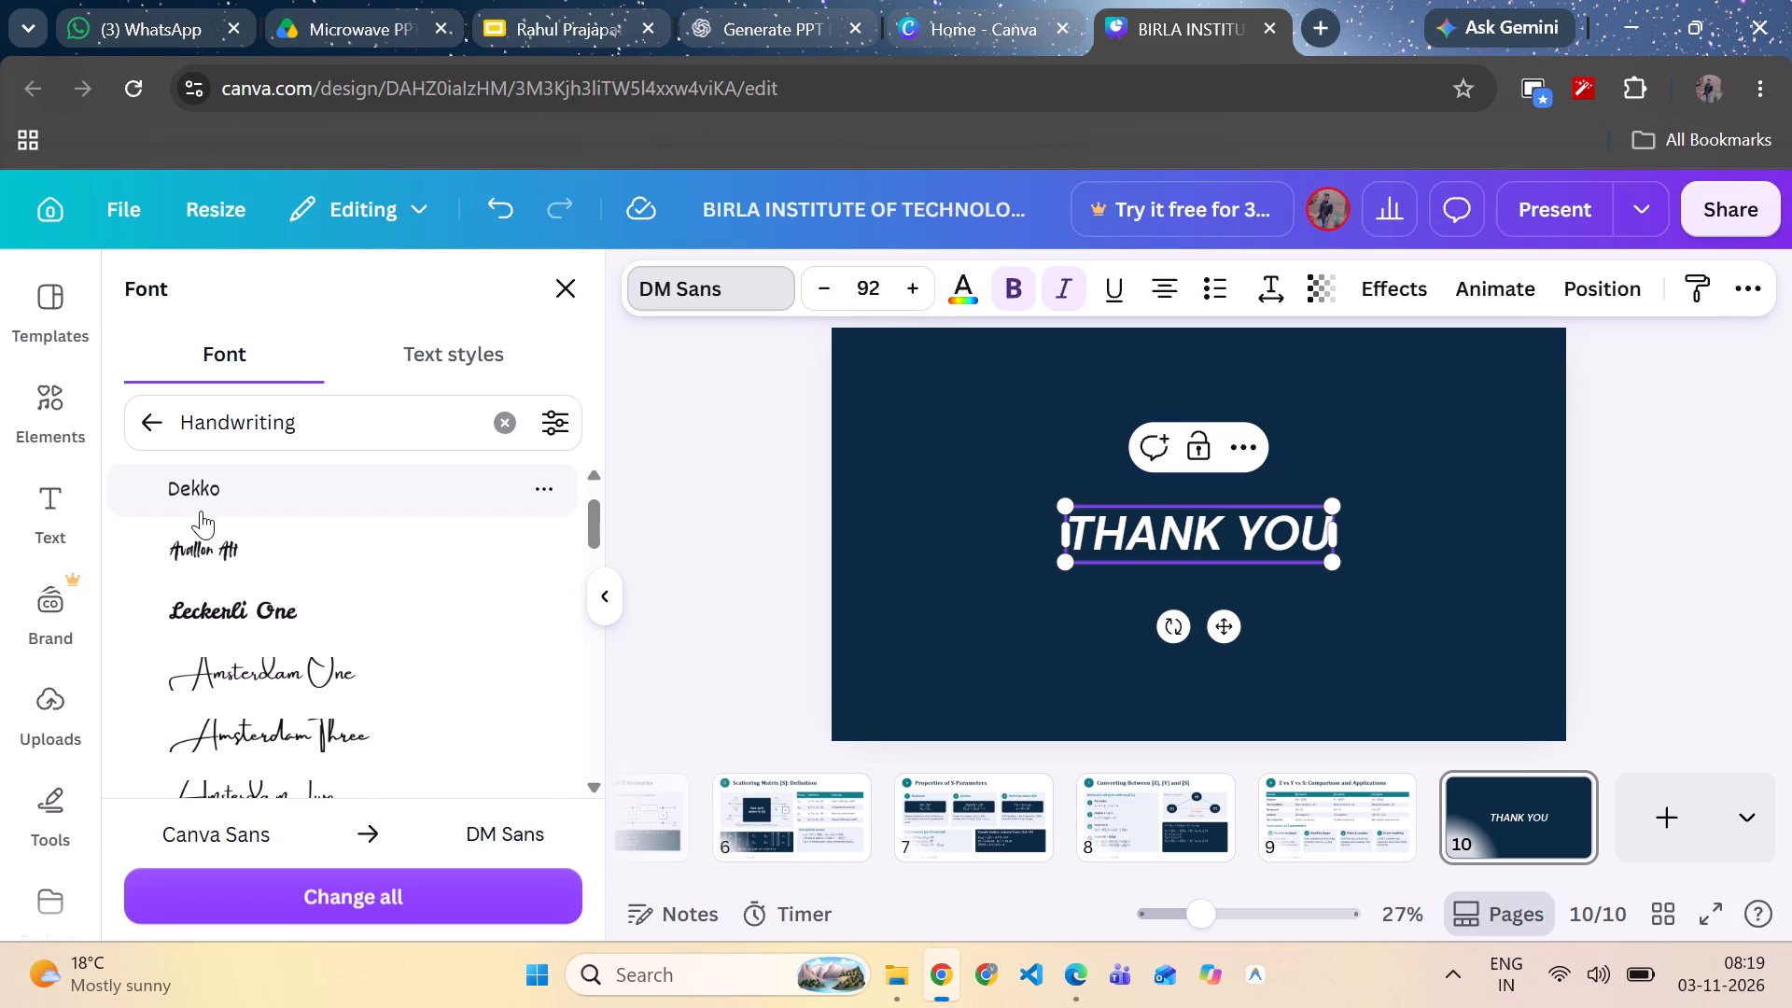
pyautogui.click(193, 560)
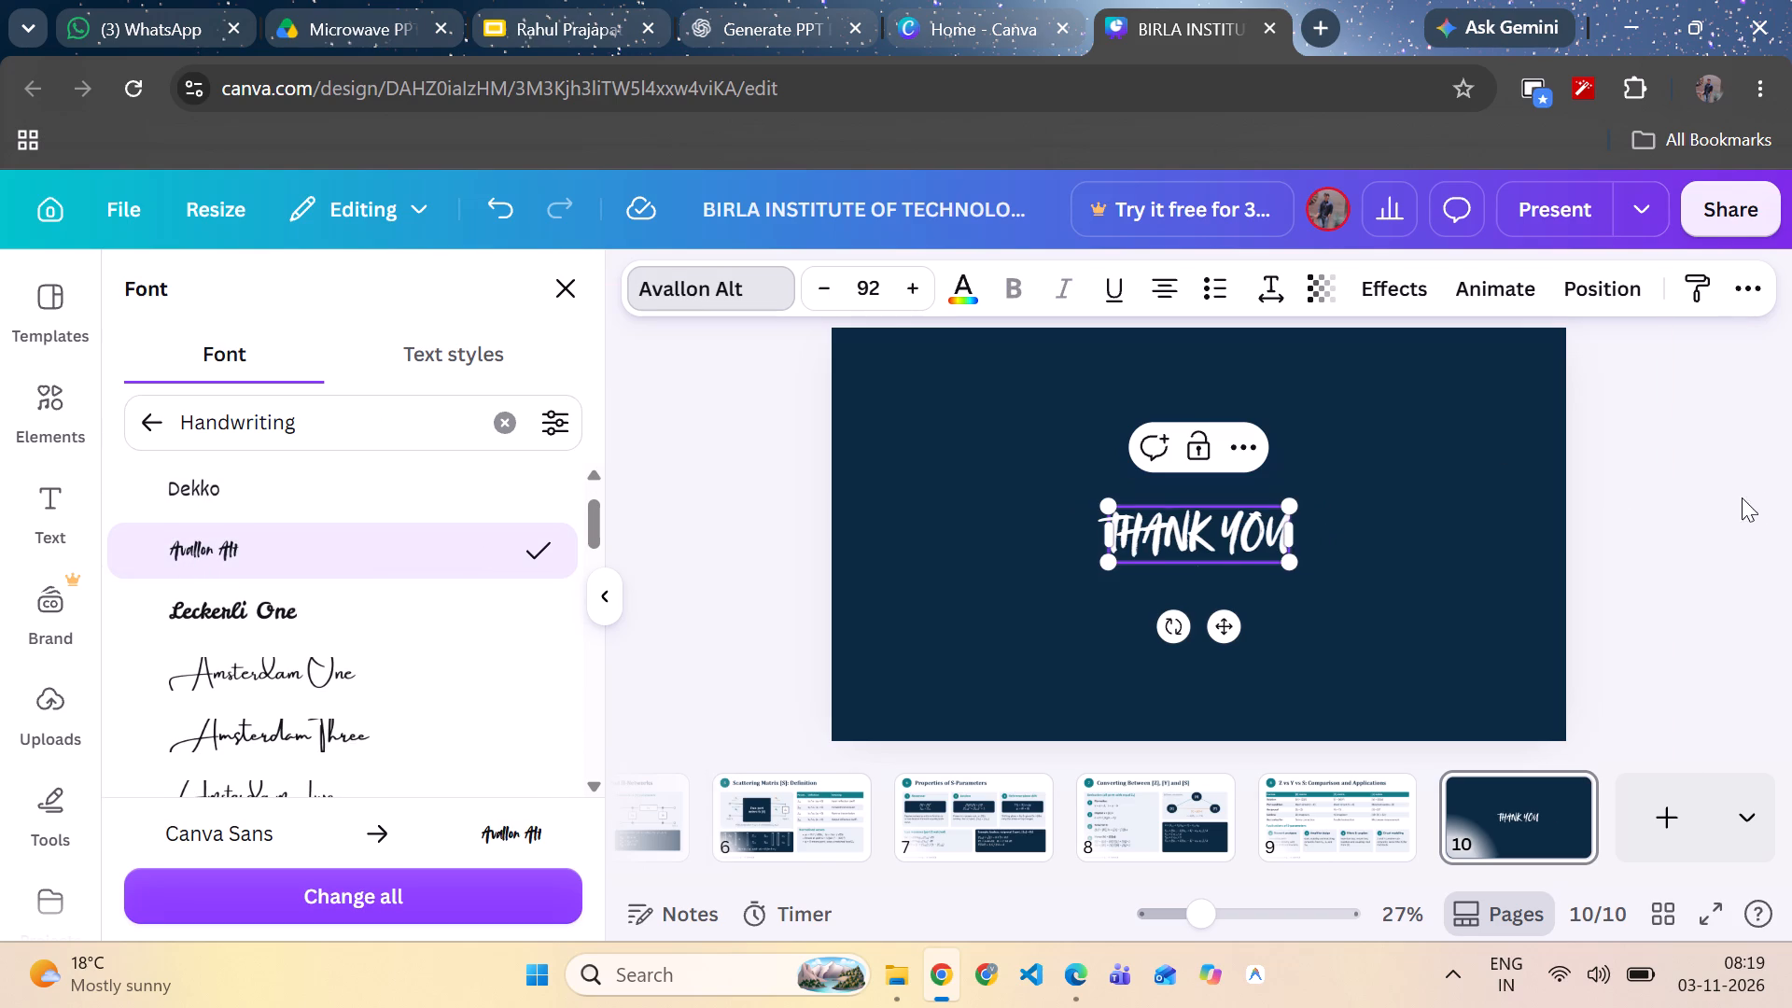
pyautogui.click(1766, 480)
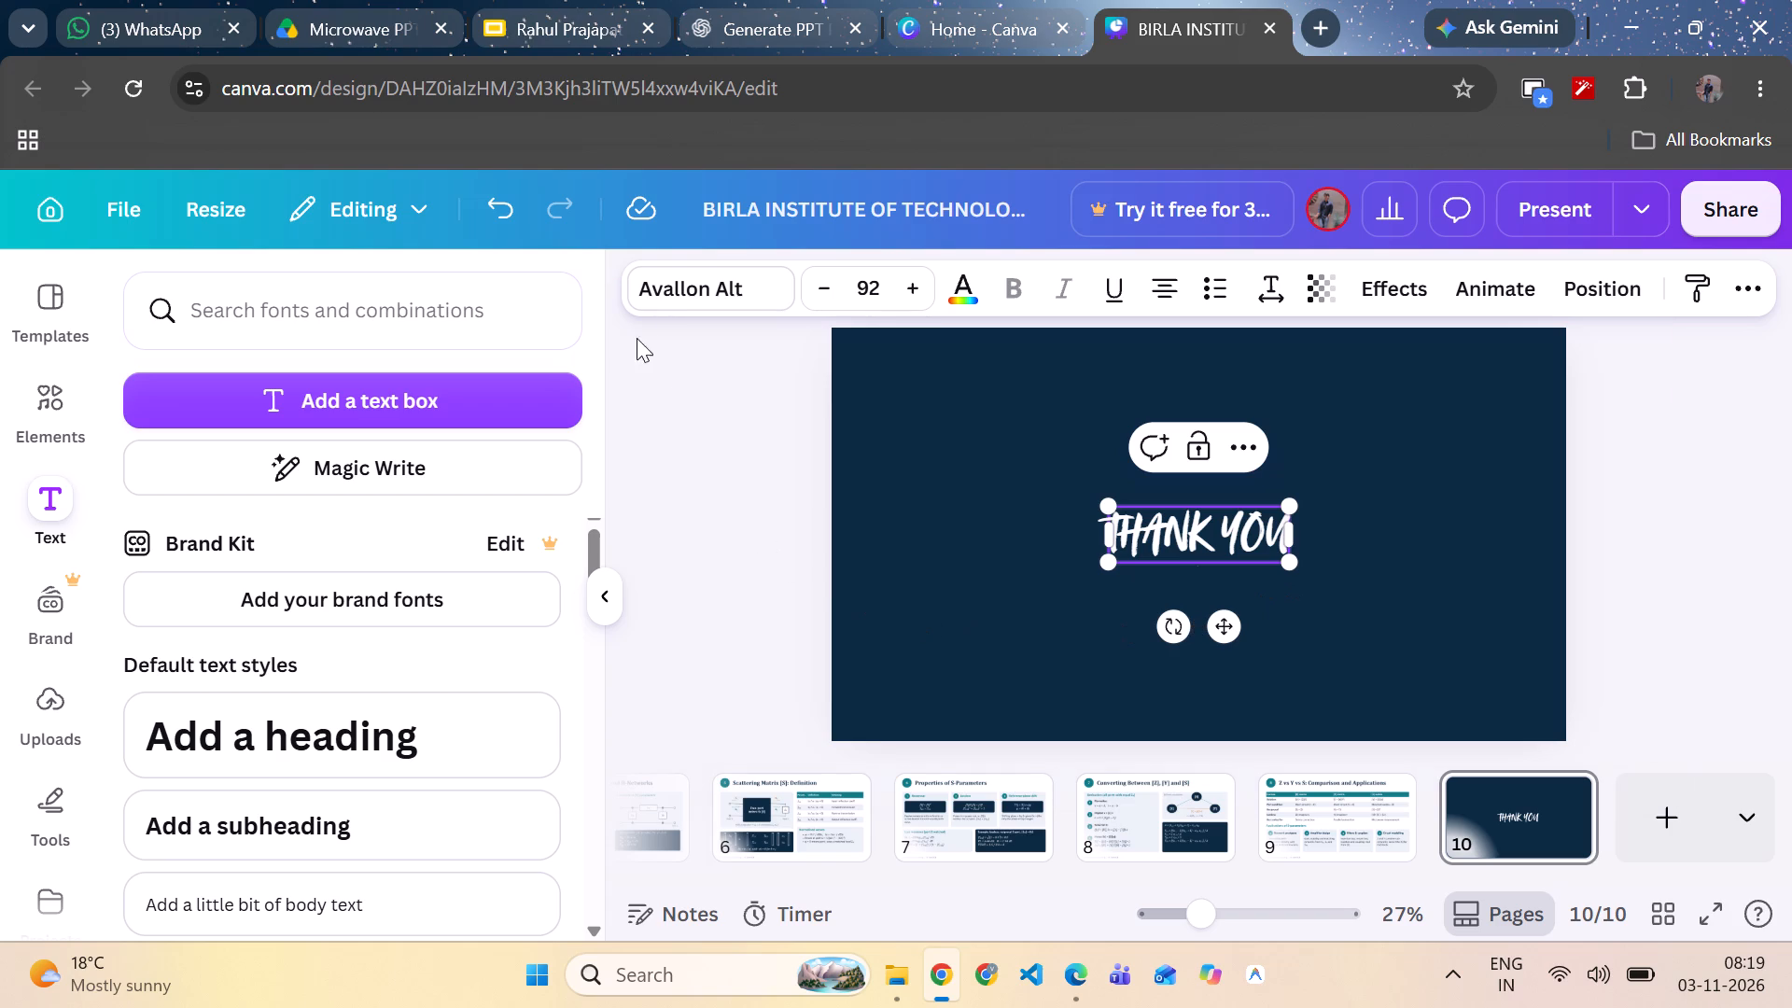
pyautogui.click(1379, 25)
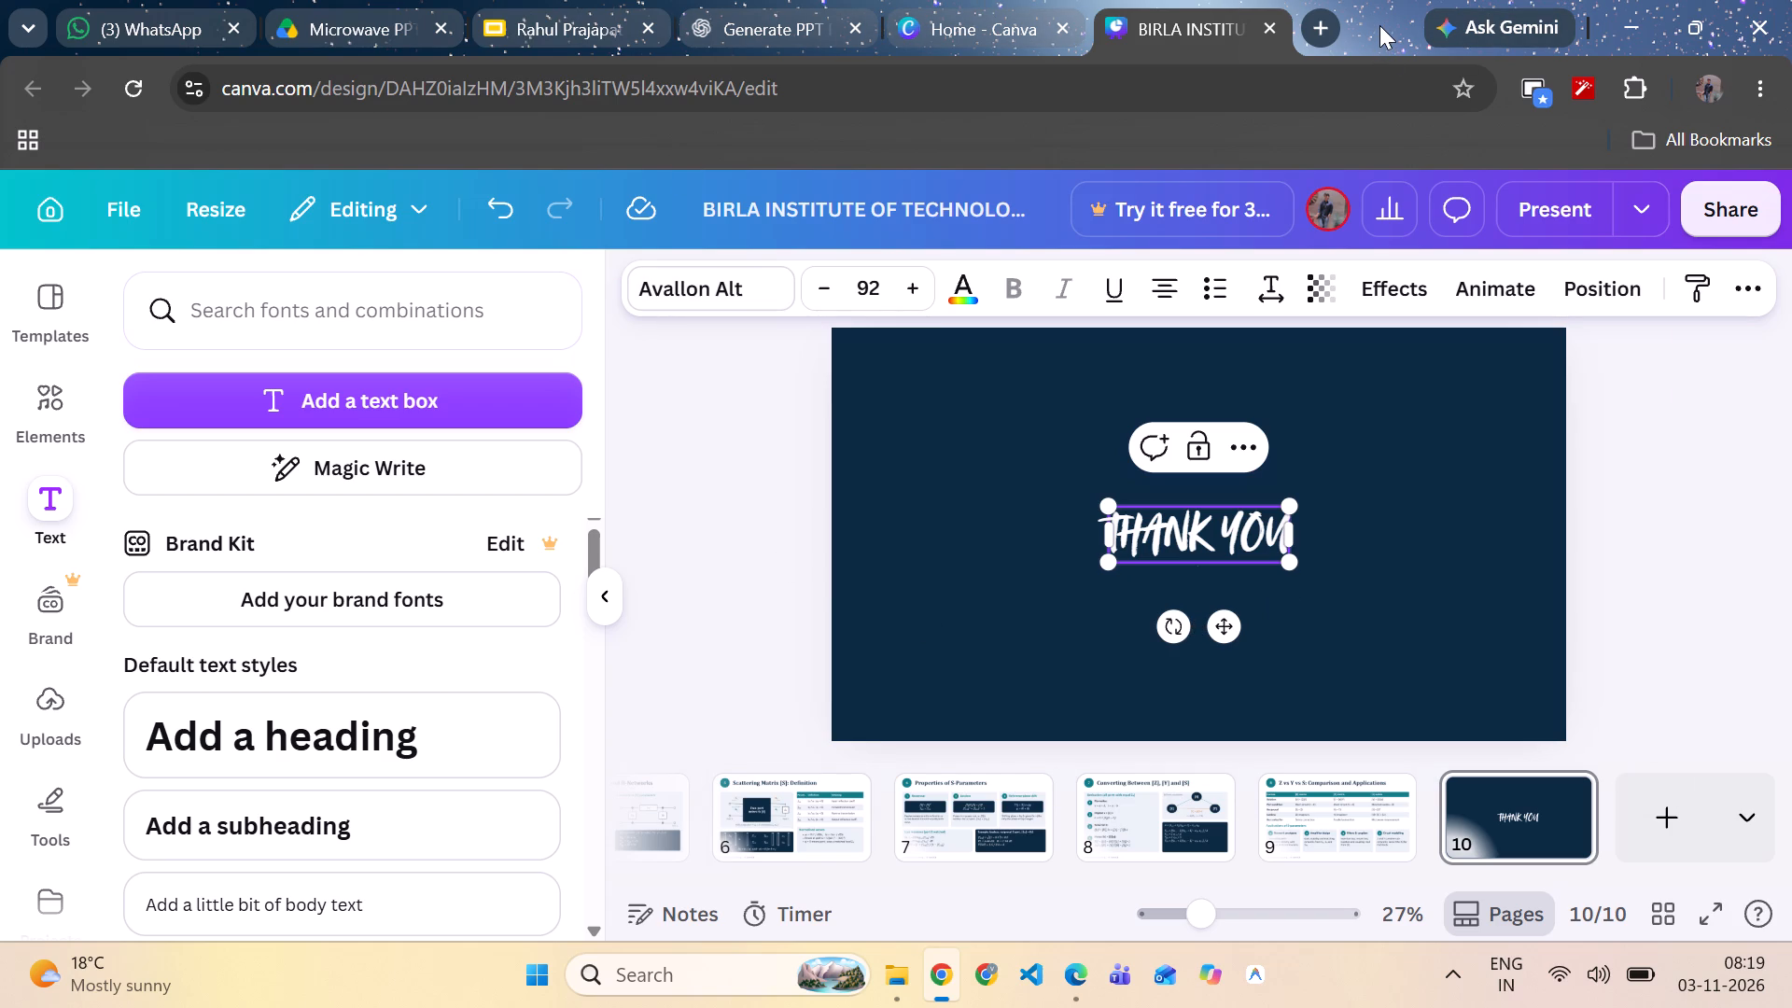
pyautogui.click(1379, 25)
pyautogui.click(1738, 727)
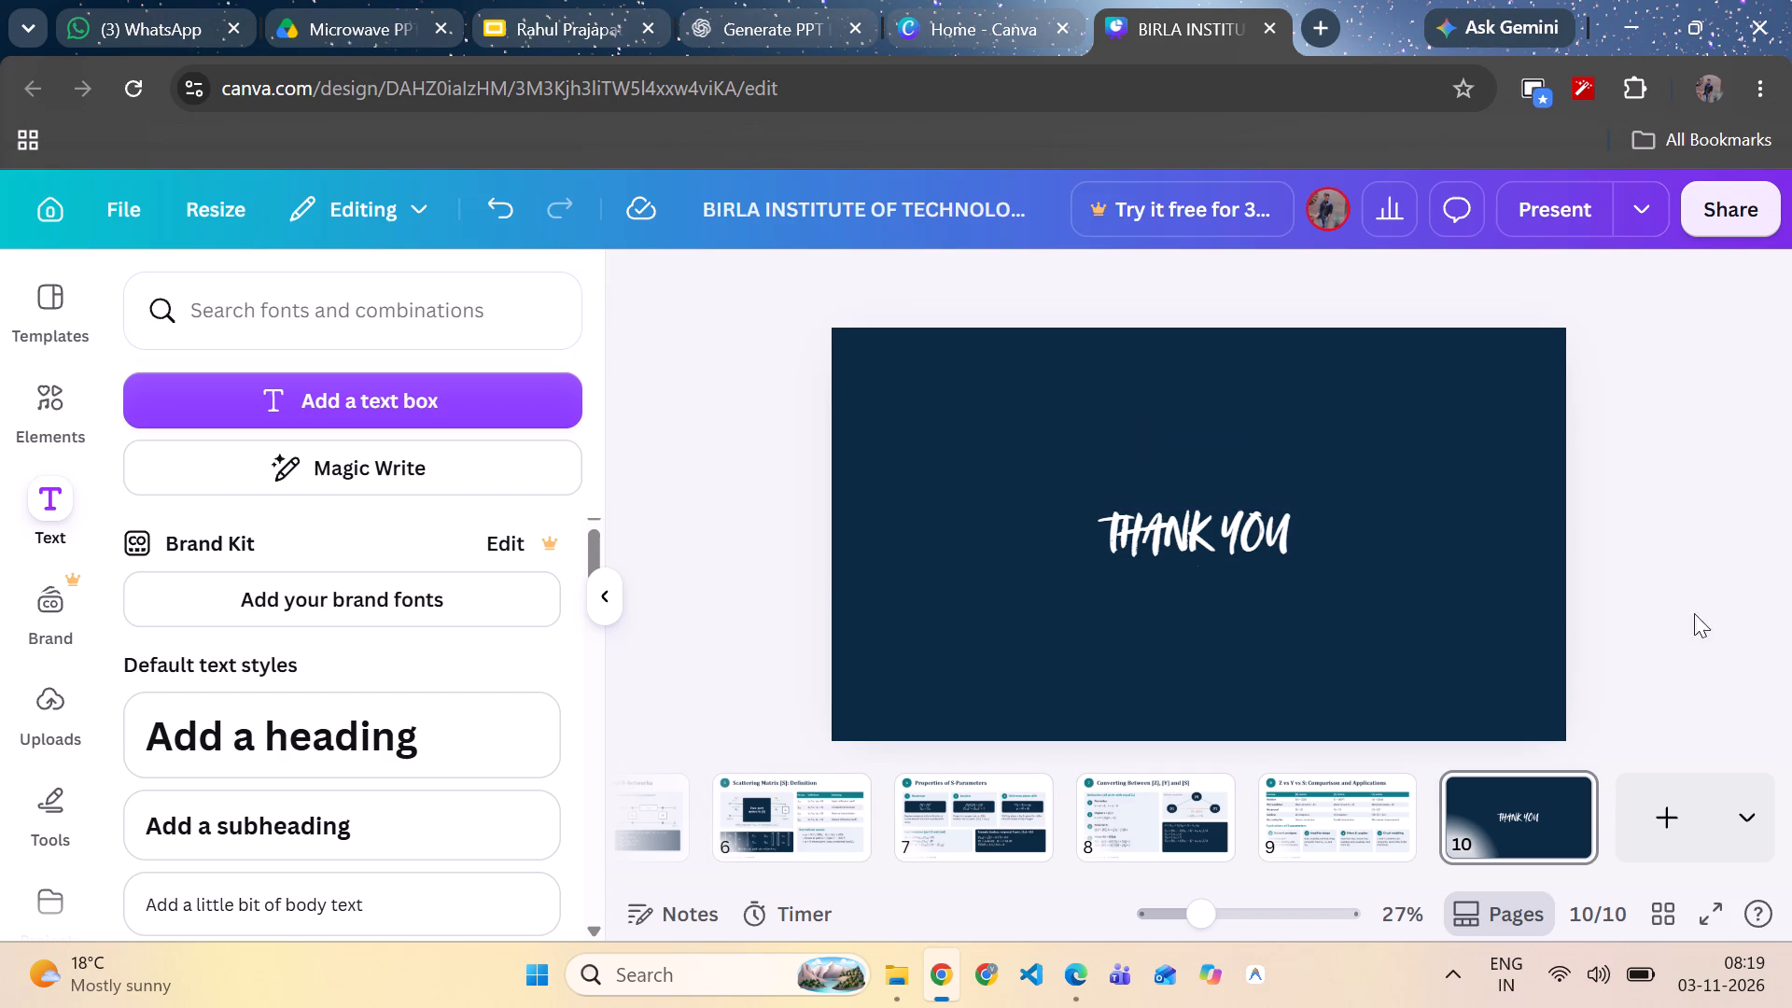
# Enlarge the THANK YOU heading to about font size 133 and move it to the horizontal centre of page 10, slightly above mid-height.
pyautogui.click(1244, 532)
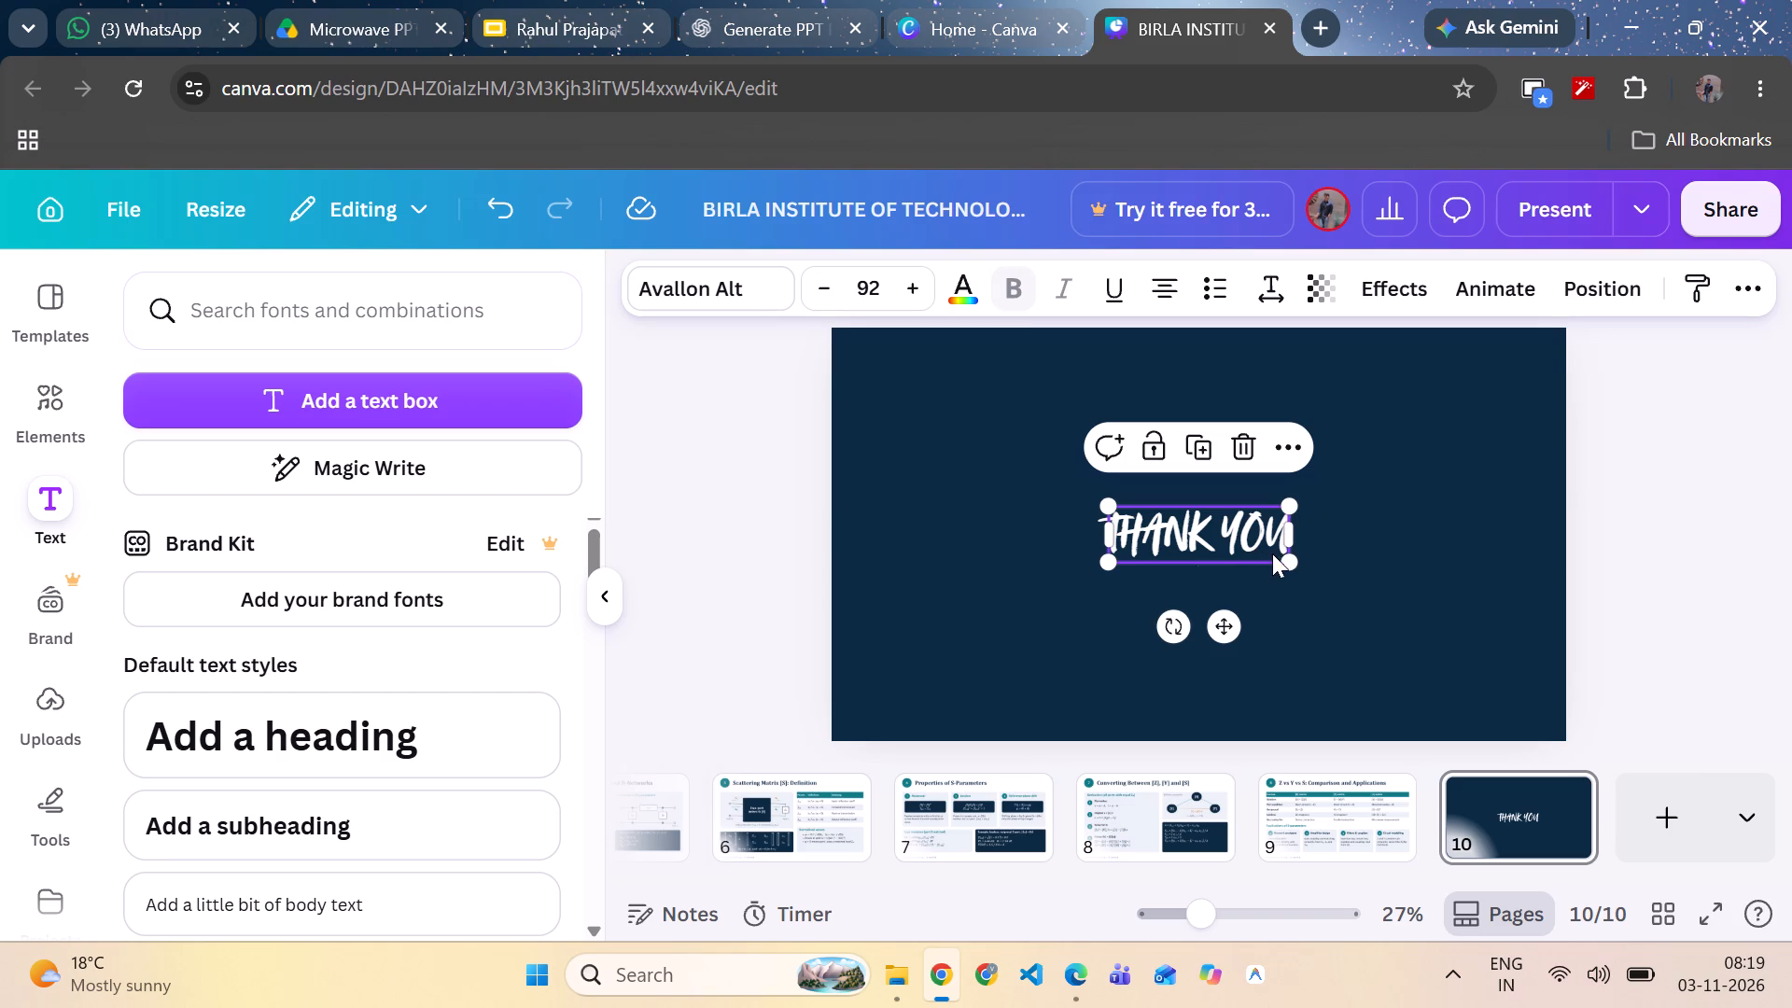
pyautogui.moveTo(1284, 559); pyautogui.dragTo(1360, 596)
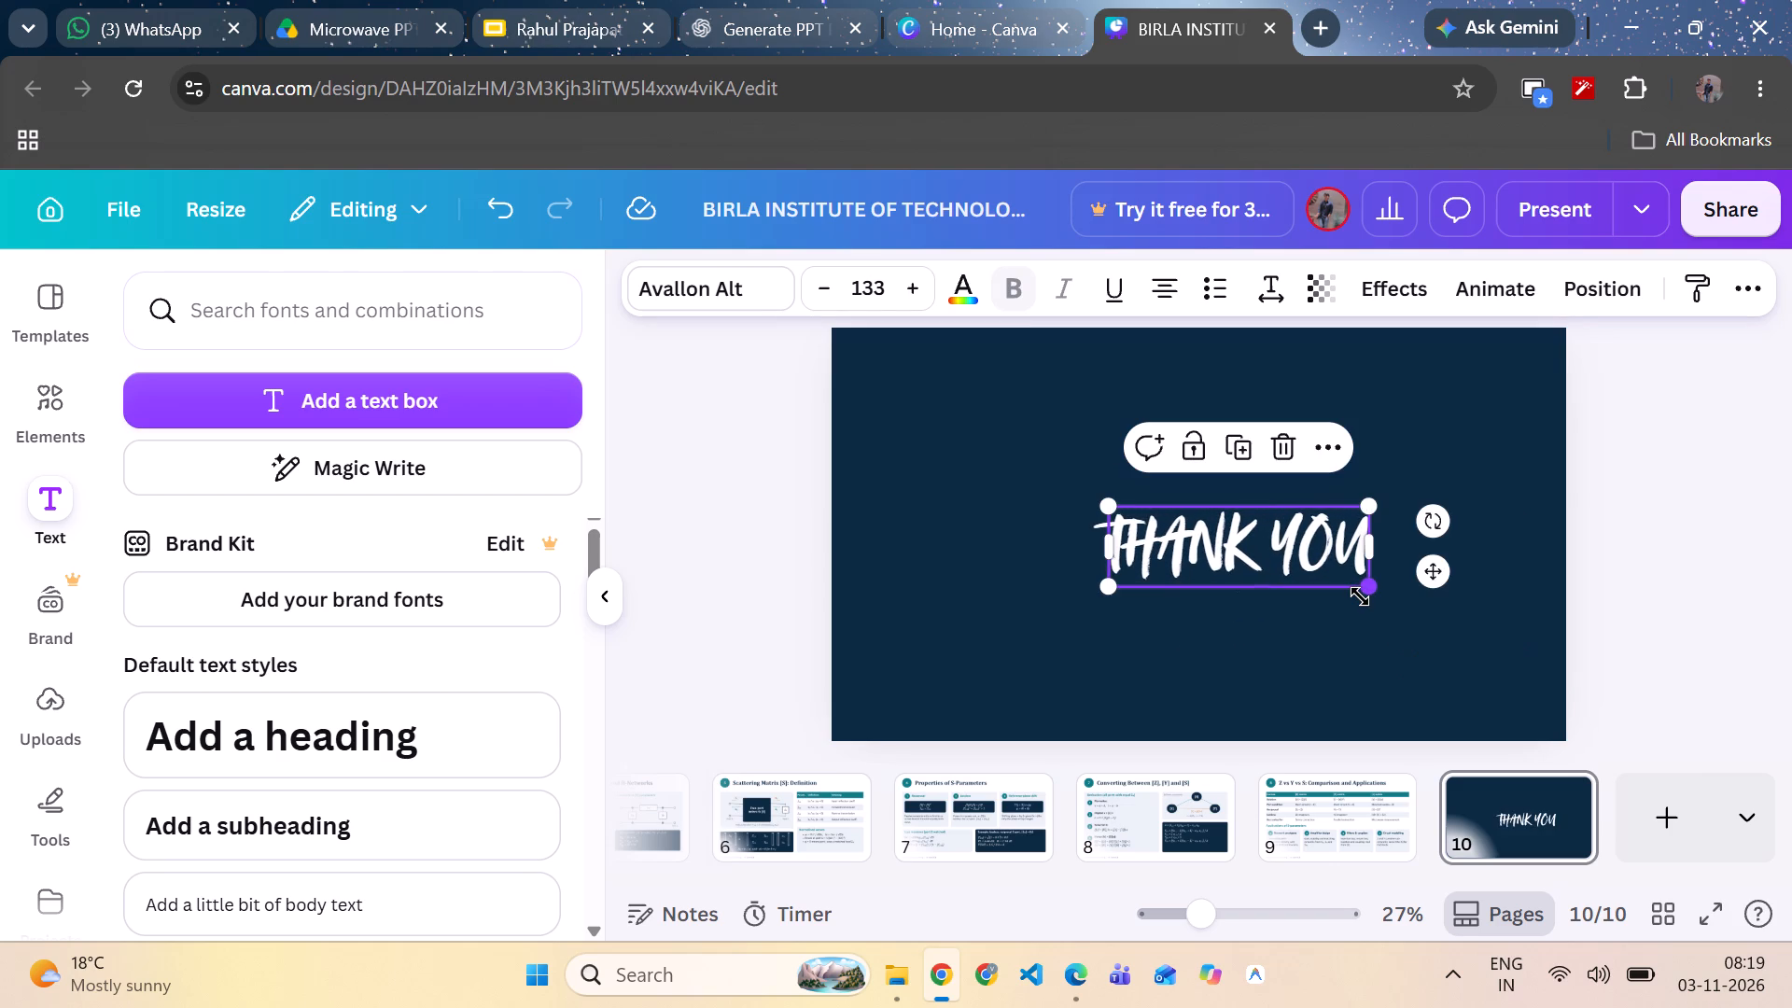
pyautogui.press('Left')
pyautogui.moveTo(1274, 567); pyautogui.dragTo(1270, 566)
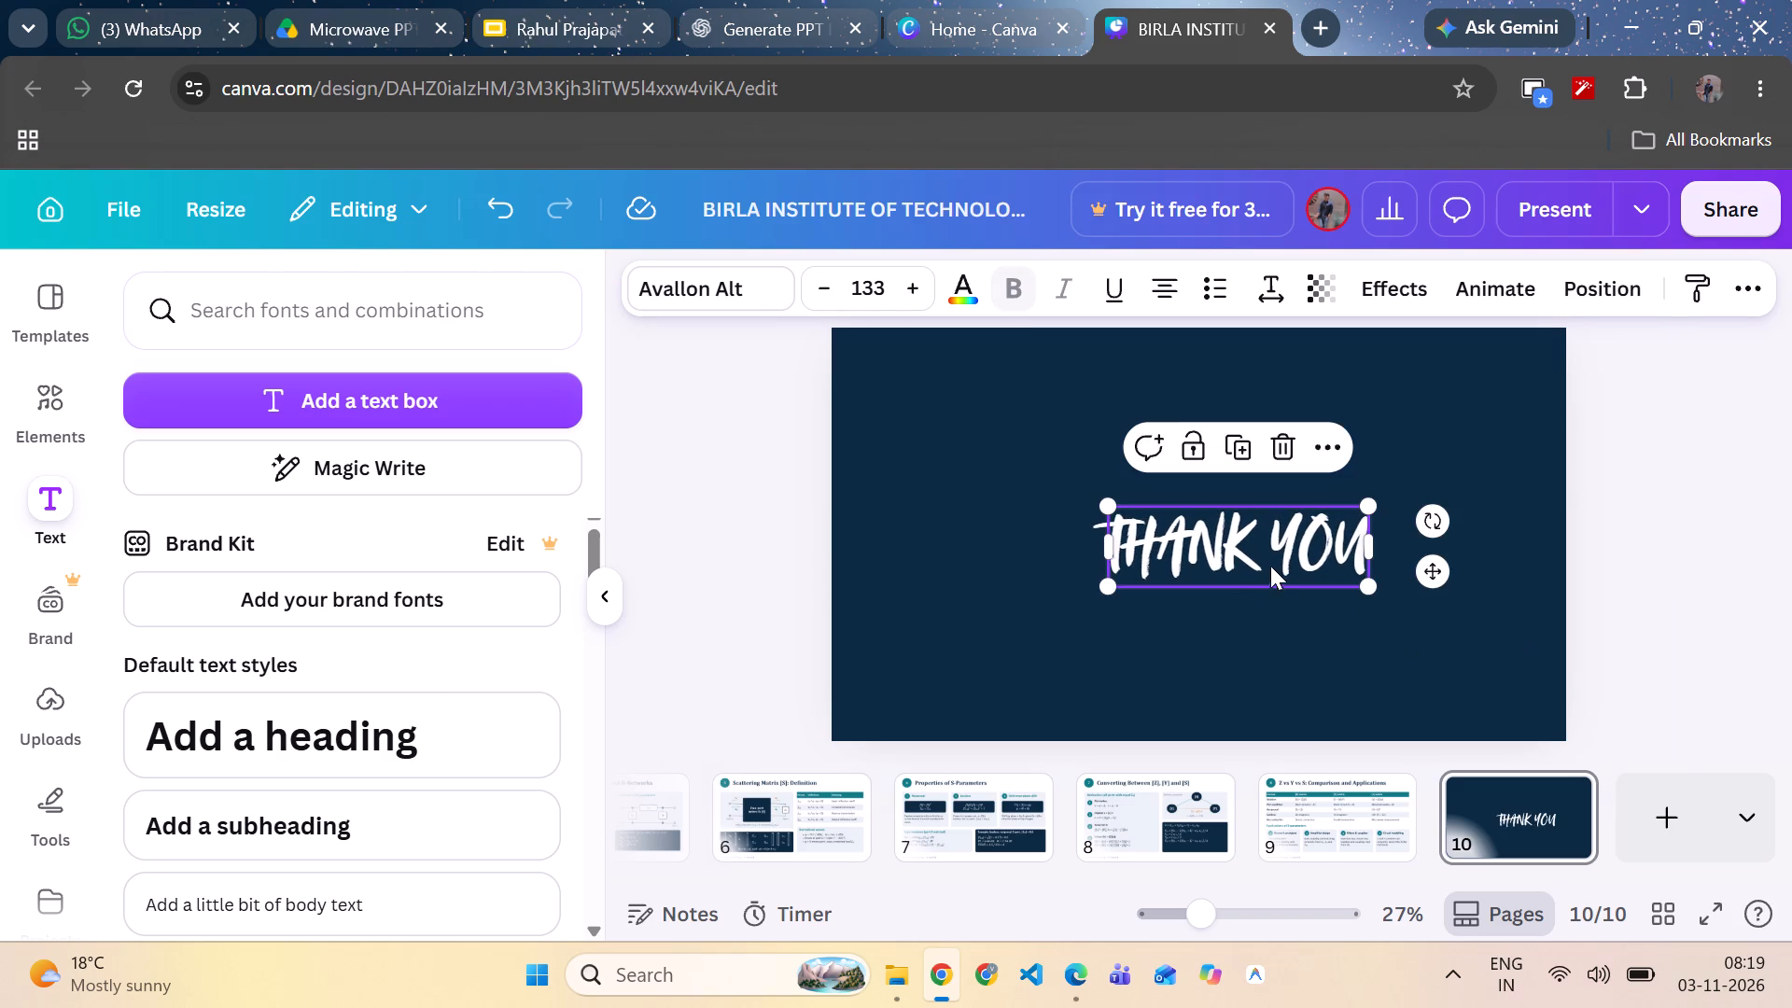
pyautogui.moveTo(1270, 566); pyautogui.dragTo(1234, 539)
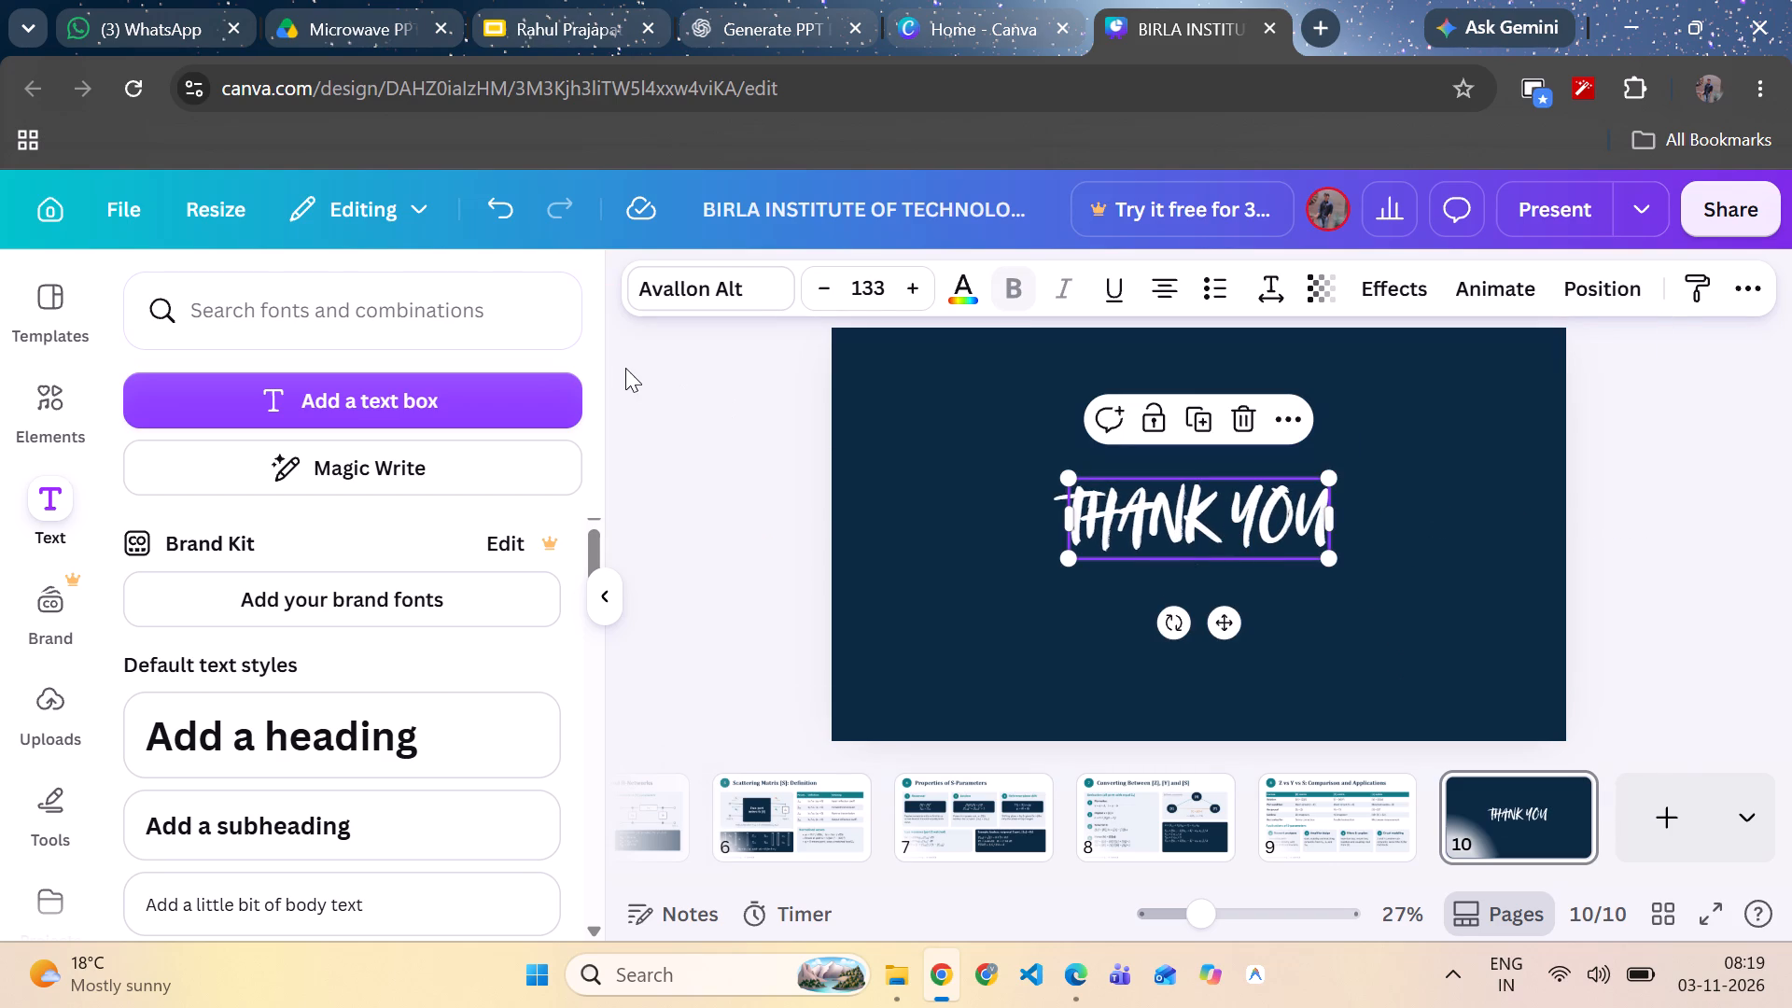
pyautogui.click(621, 364)
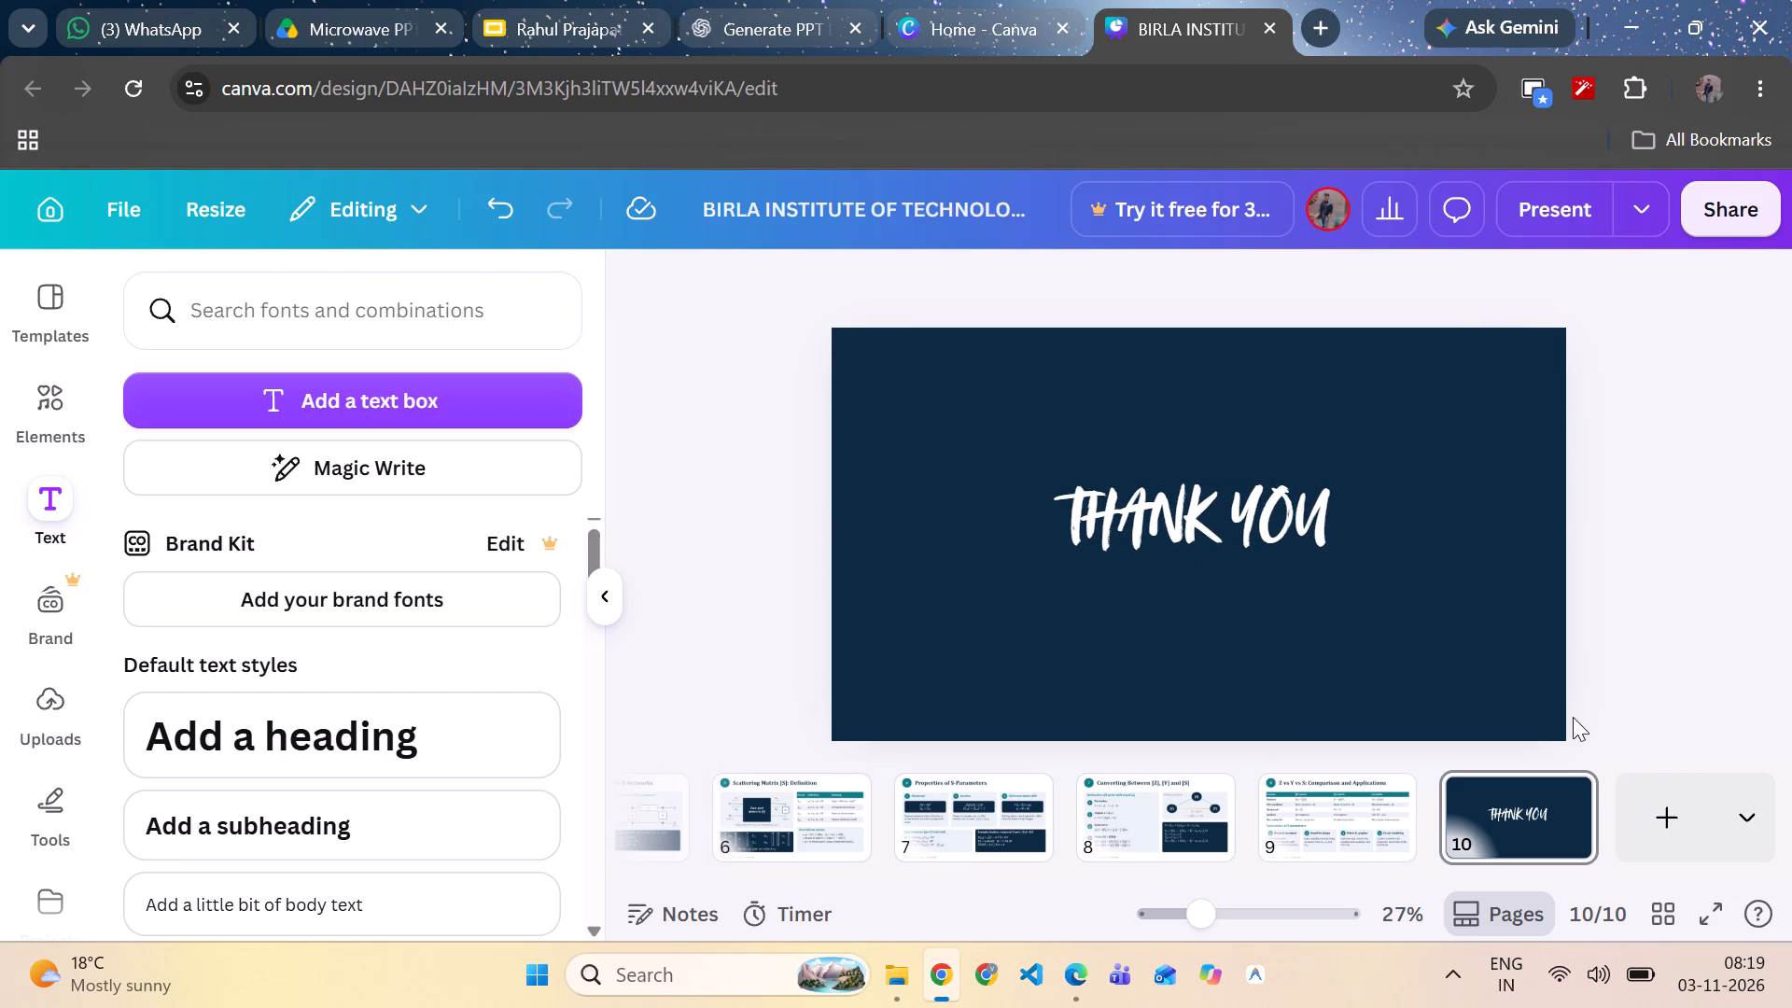
pyautogui.hscroll(8, 1155, 678)
# Download all pages of the presentation as a PDF with the Digital preset.
pyautogui.click(1712, 229)
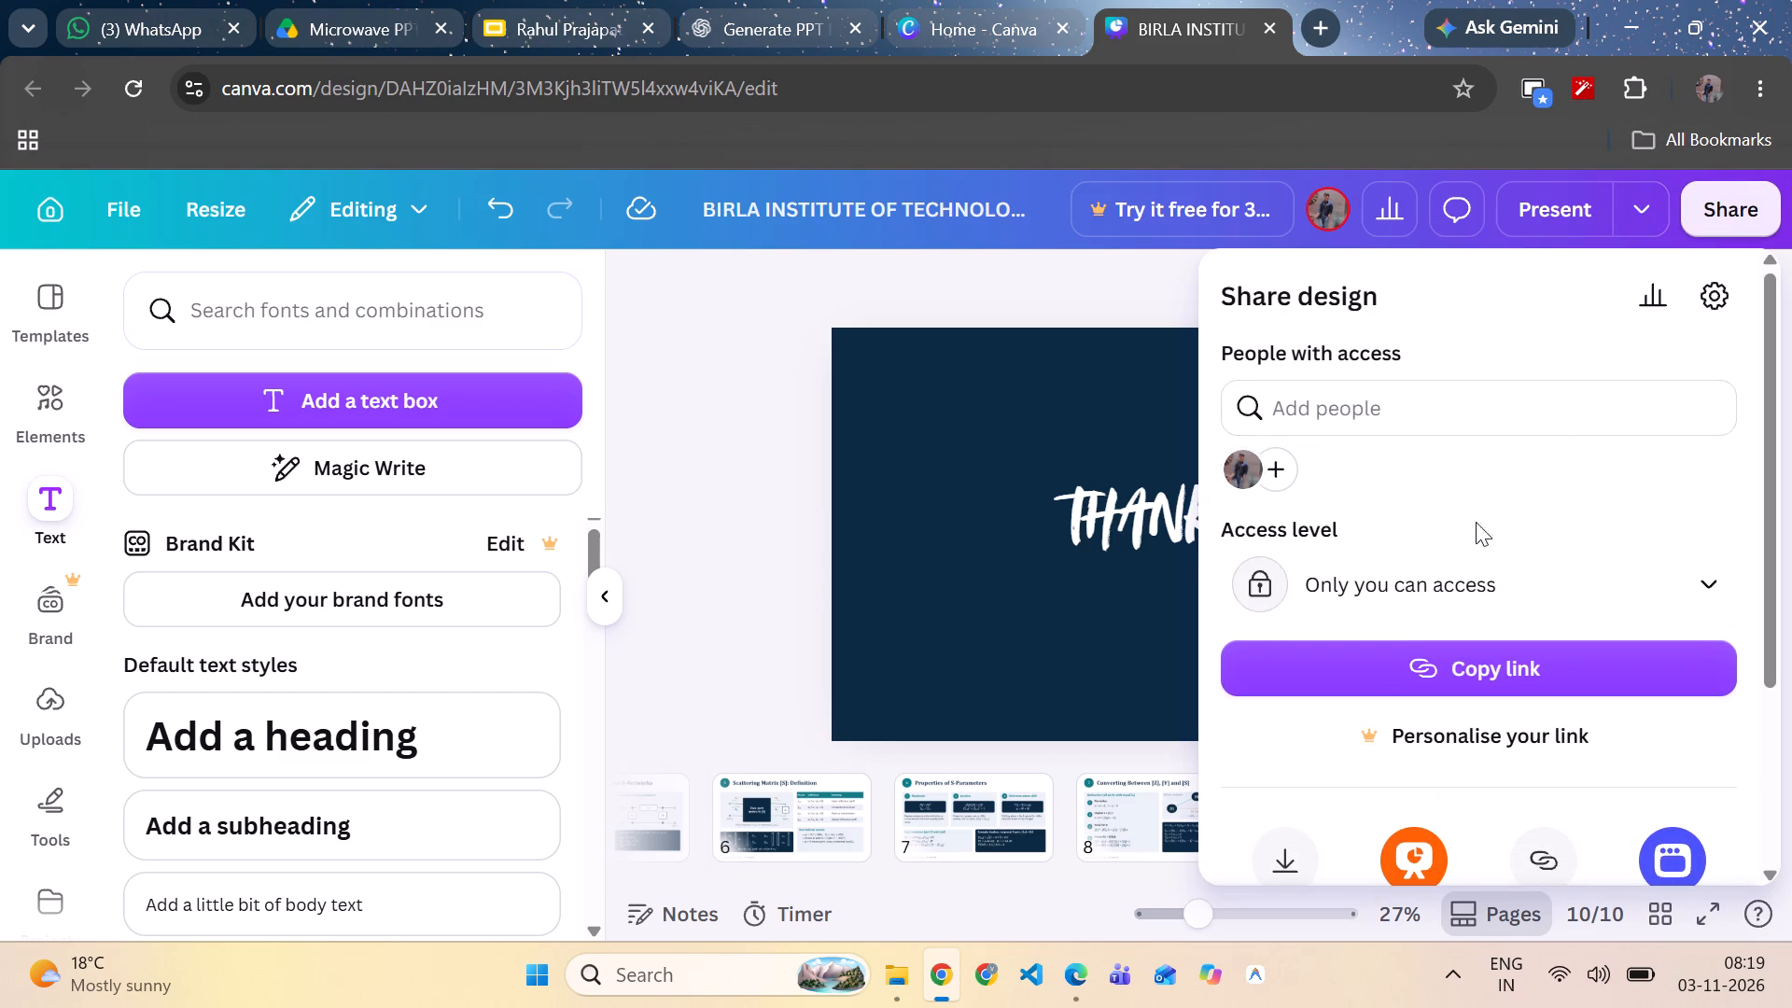
pyautogui.scroll(-2, 1397, 552)
pyautogui.click(1254, 644)
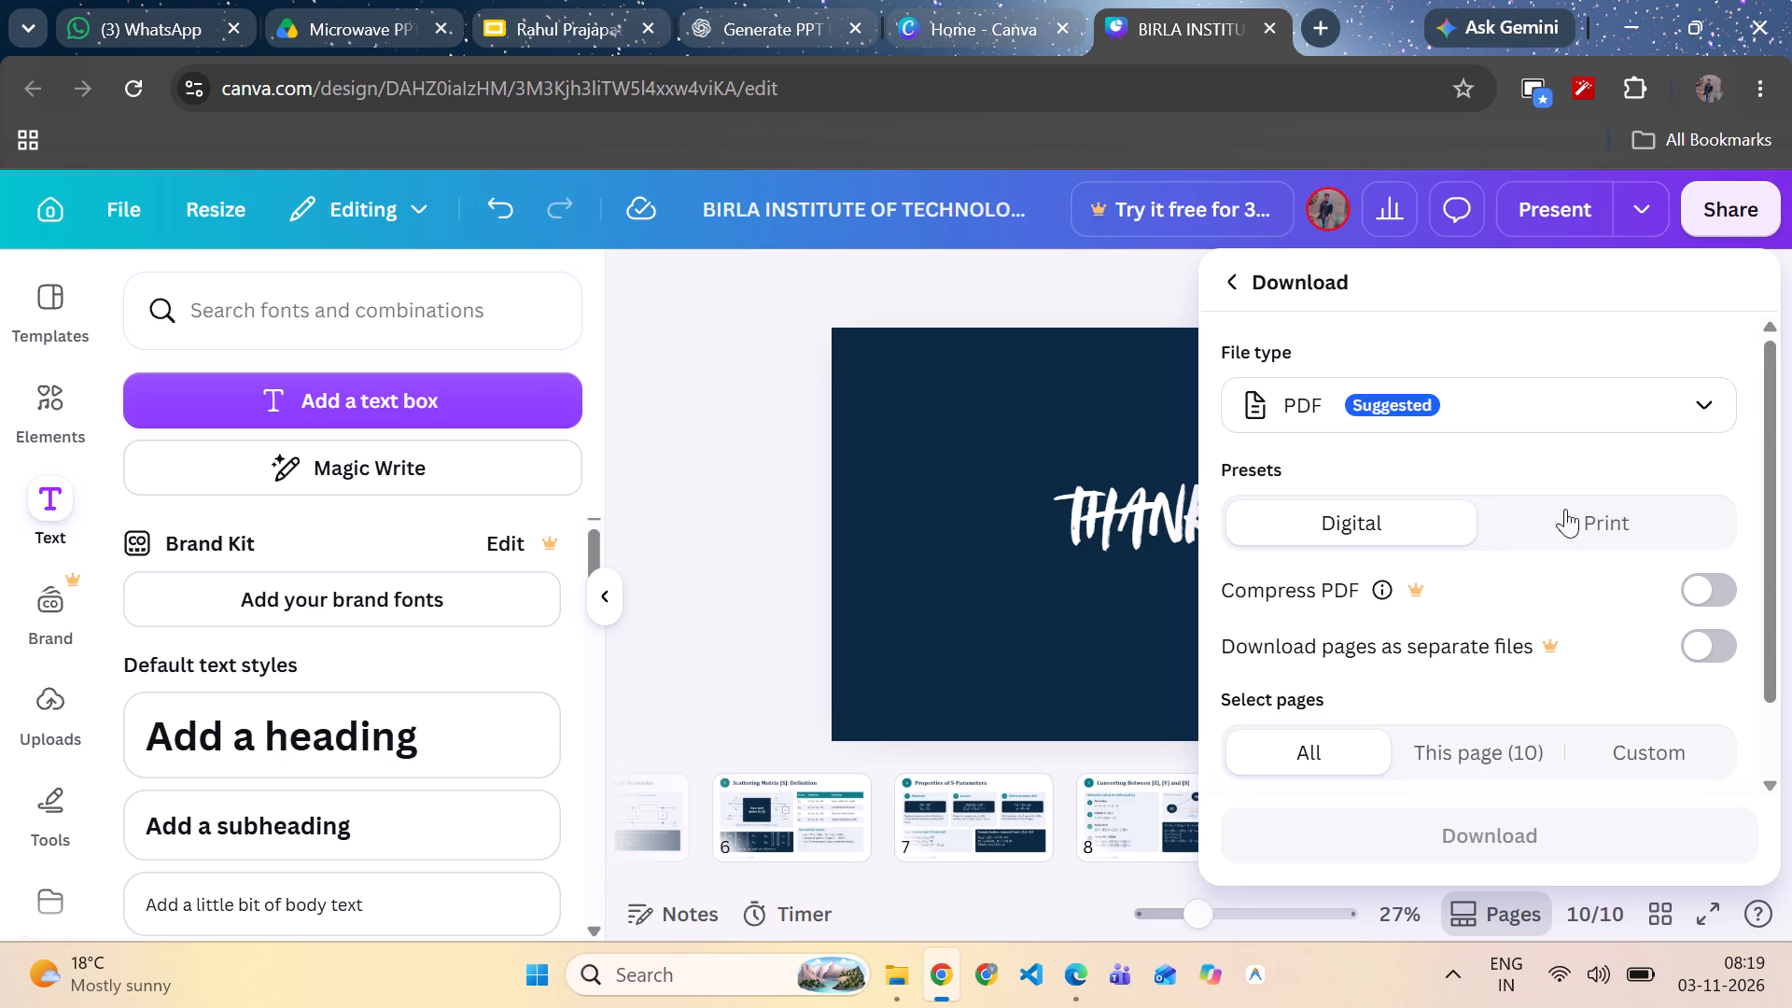
pyautogui.scroll(-2, 1477, 567)
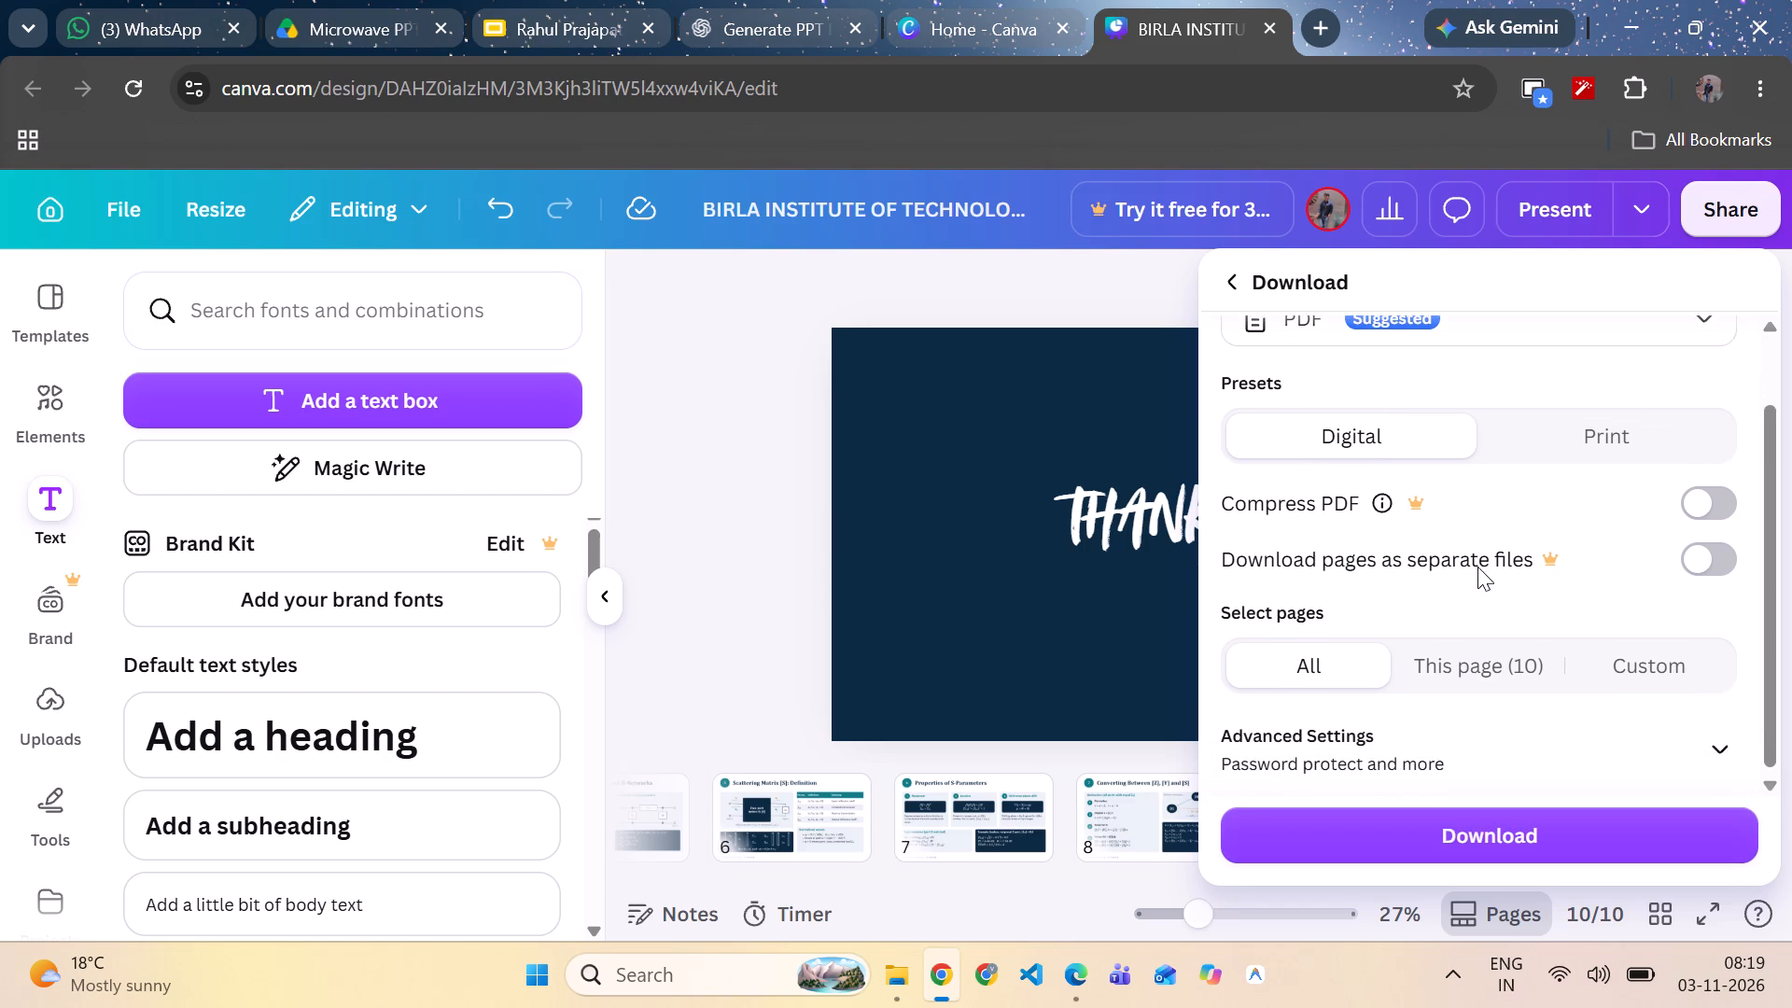
pyautogui.scroll(-2, 1477, 567)
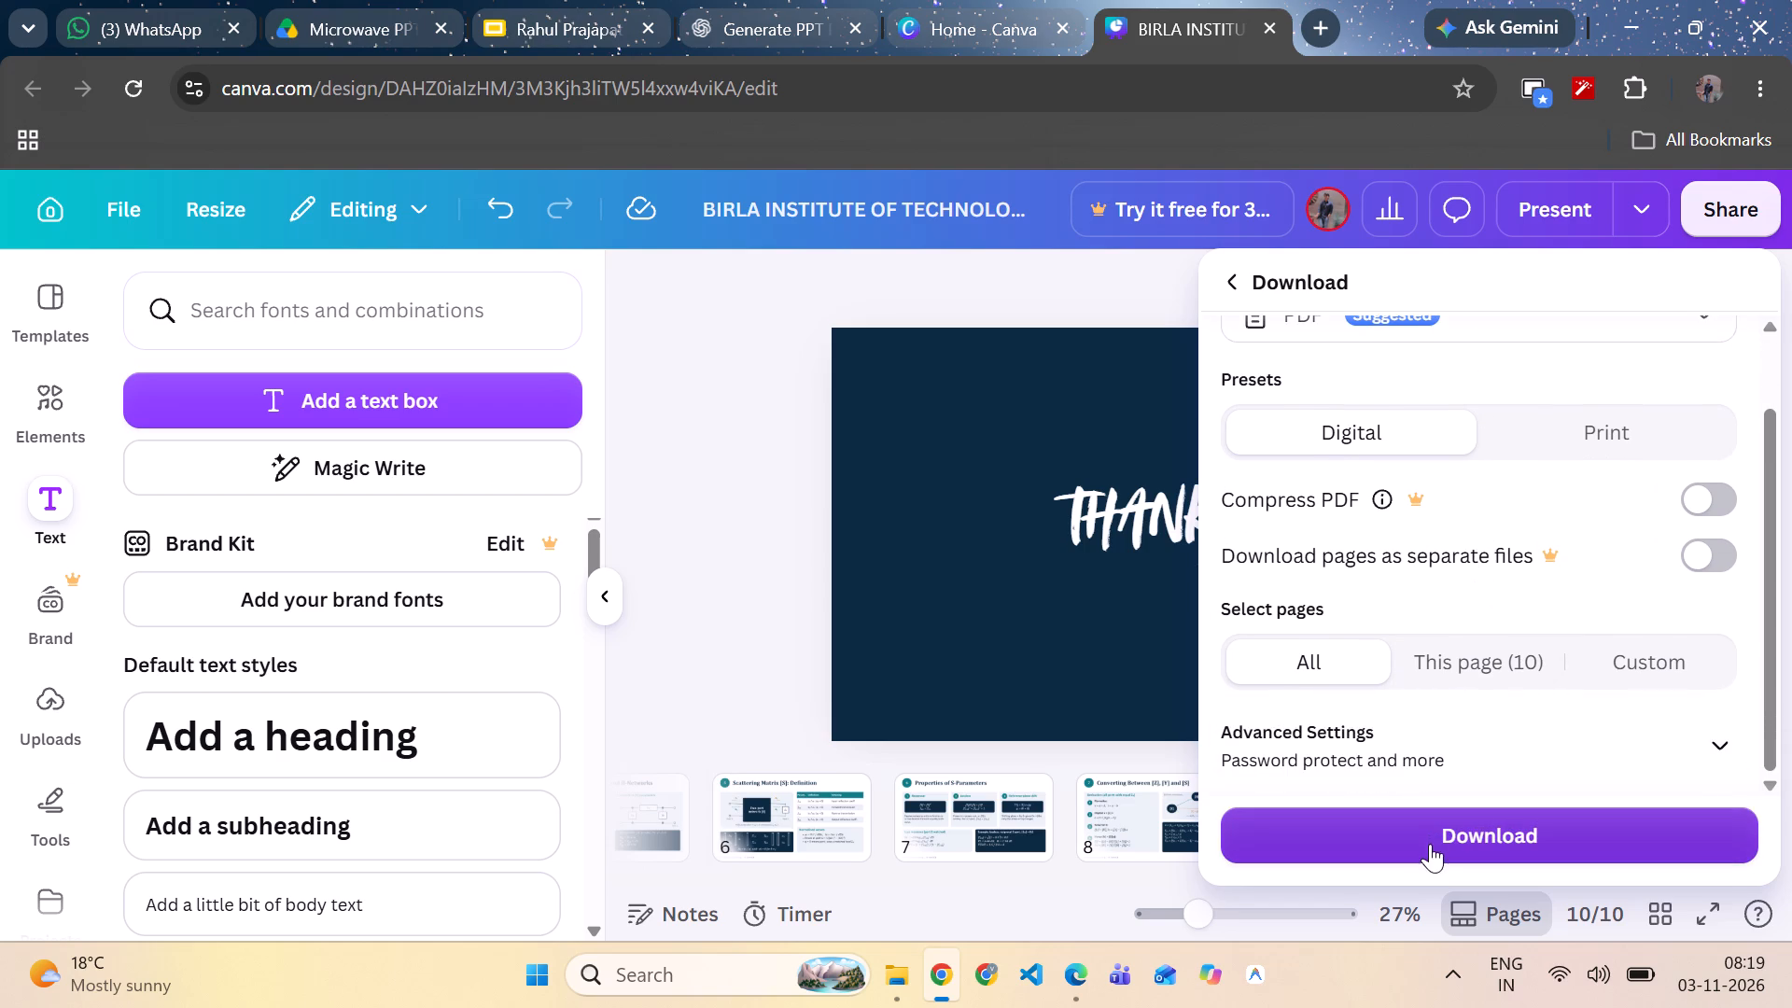
pyautogui.click(1429, 849)
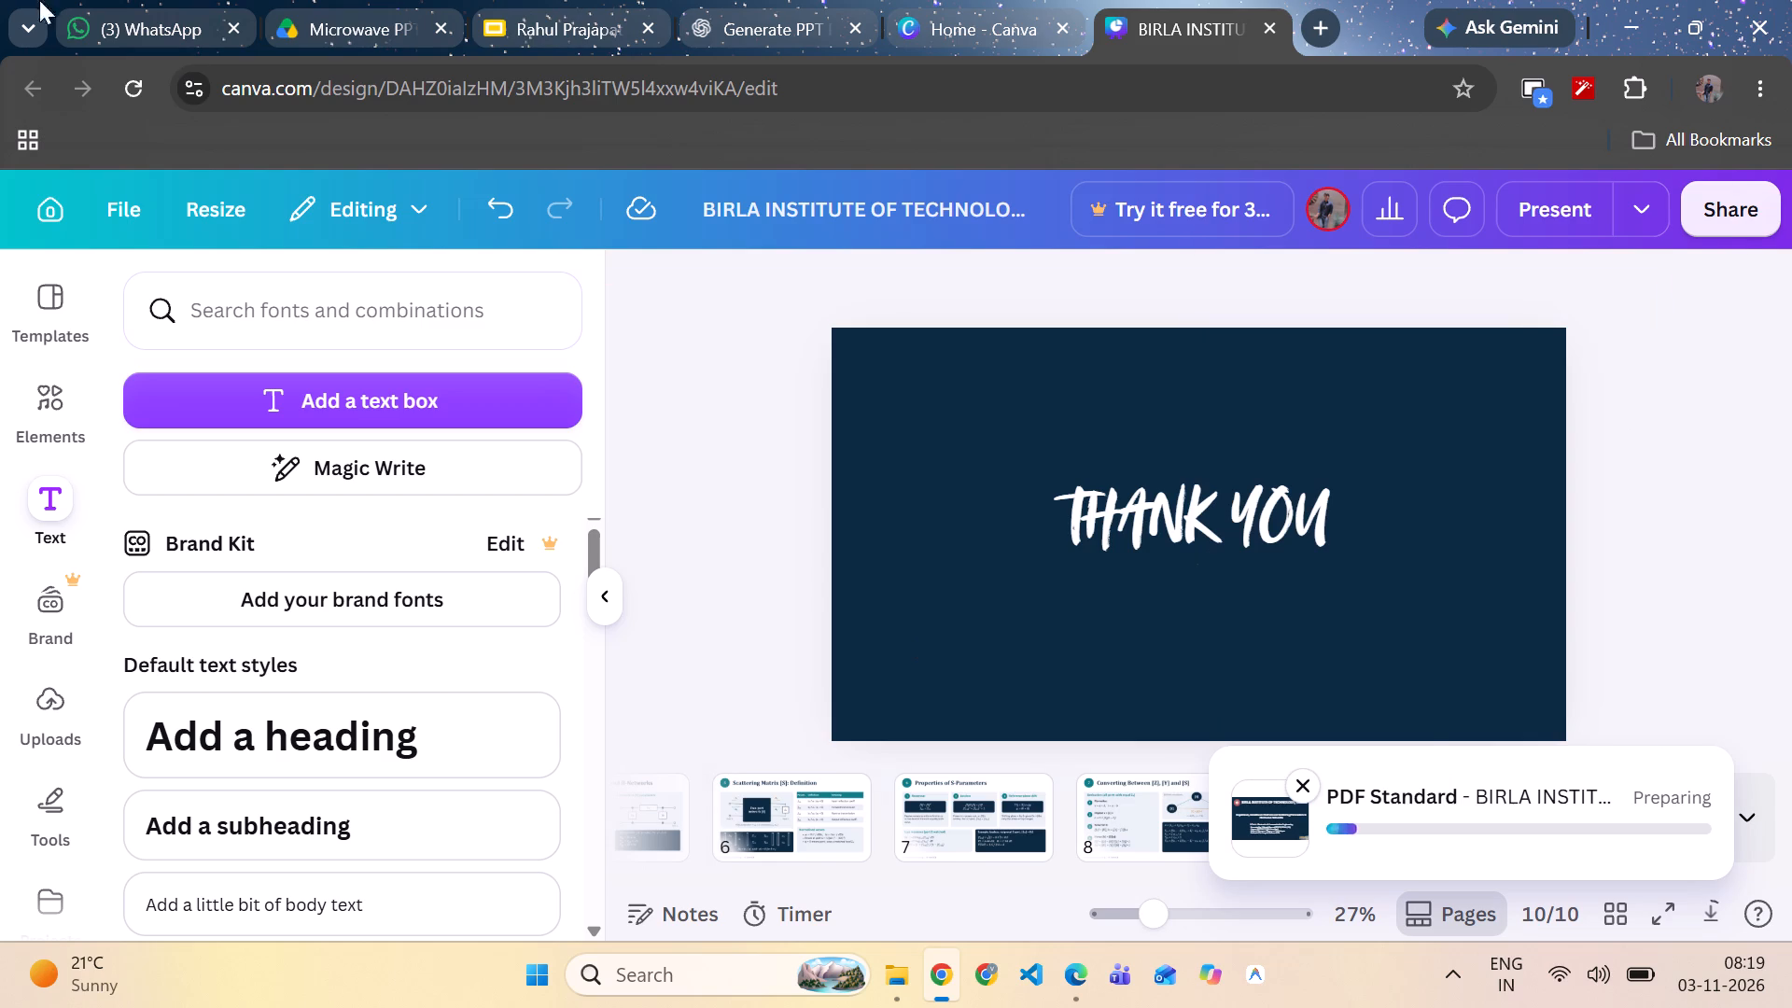
# Switch to the Microwave PPTs folder in Google Drive, clear the file selection and start a file upload.
pyautogui.click(346, 29)
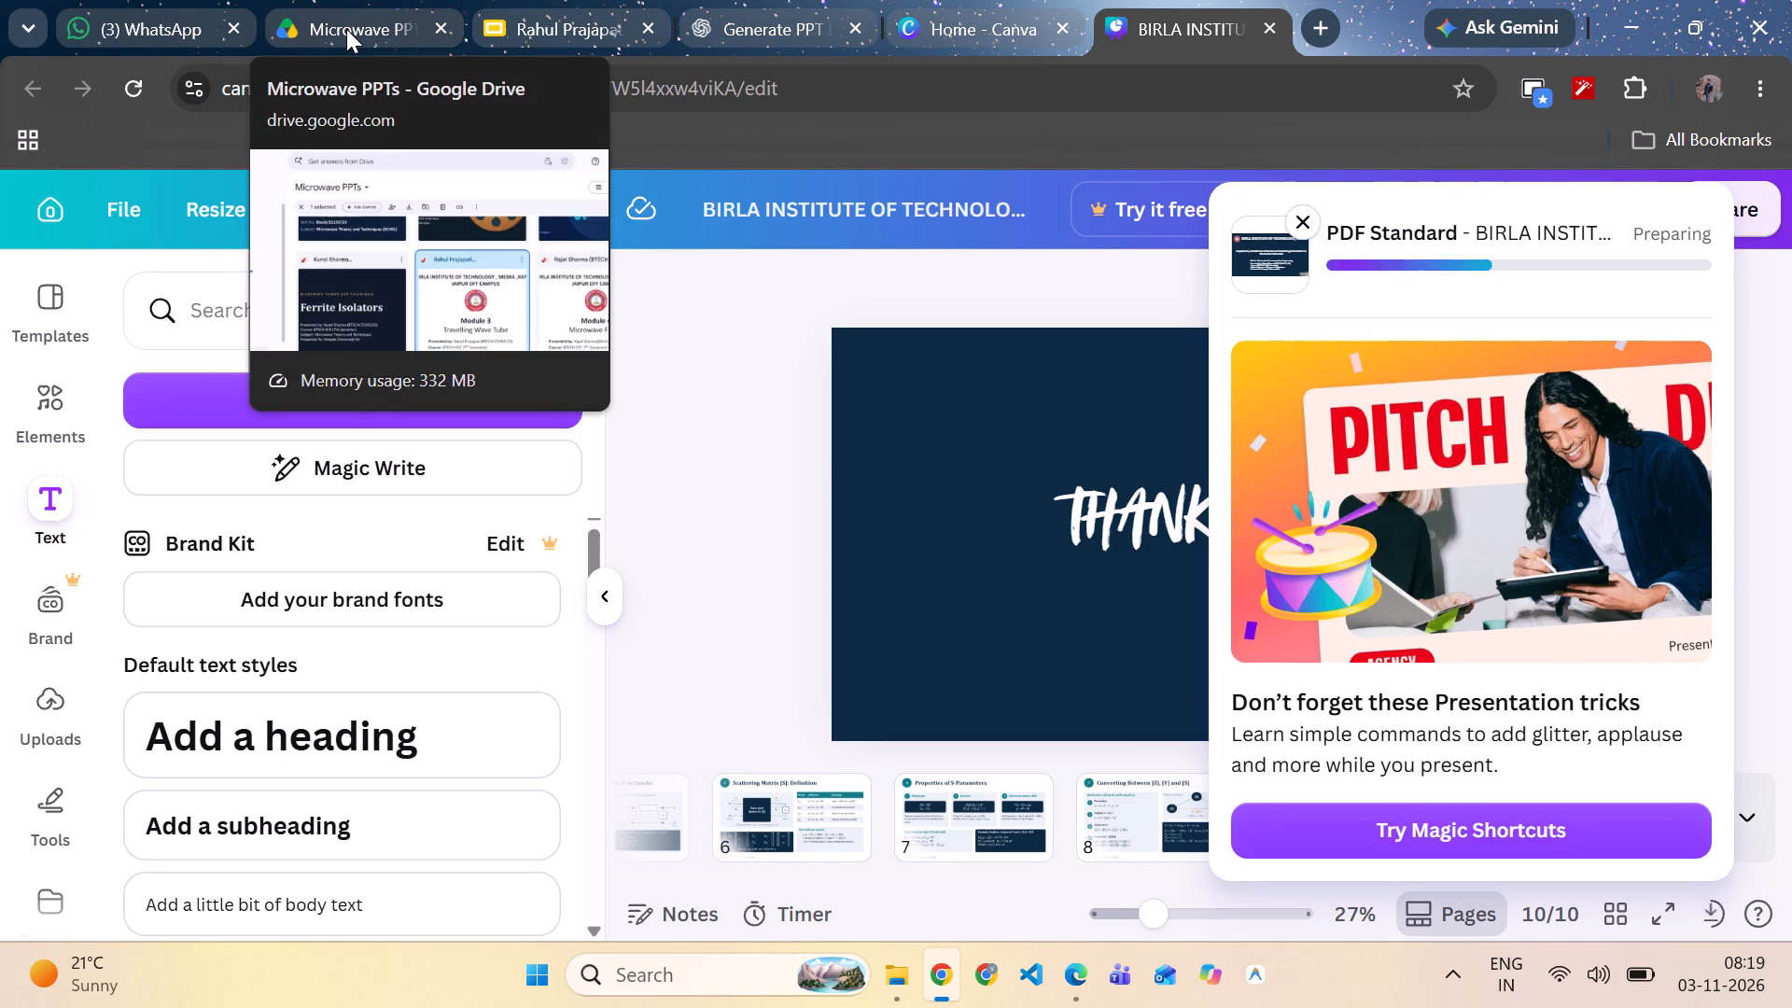
pyautogui.scroll(3, 748, 604)
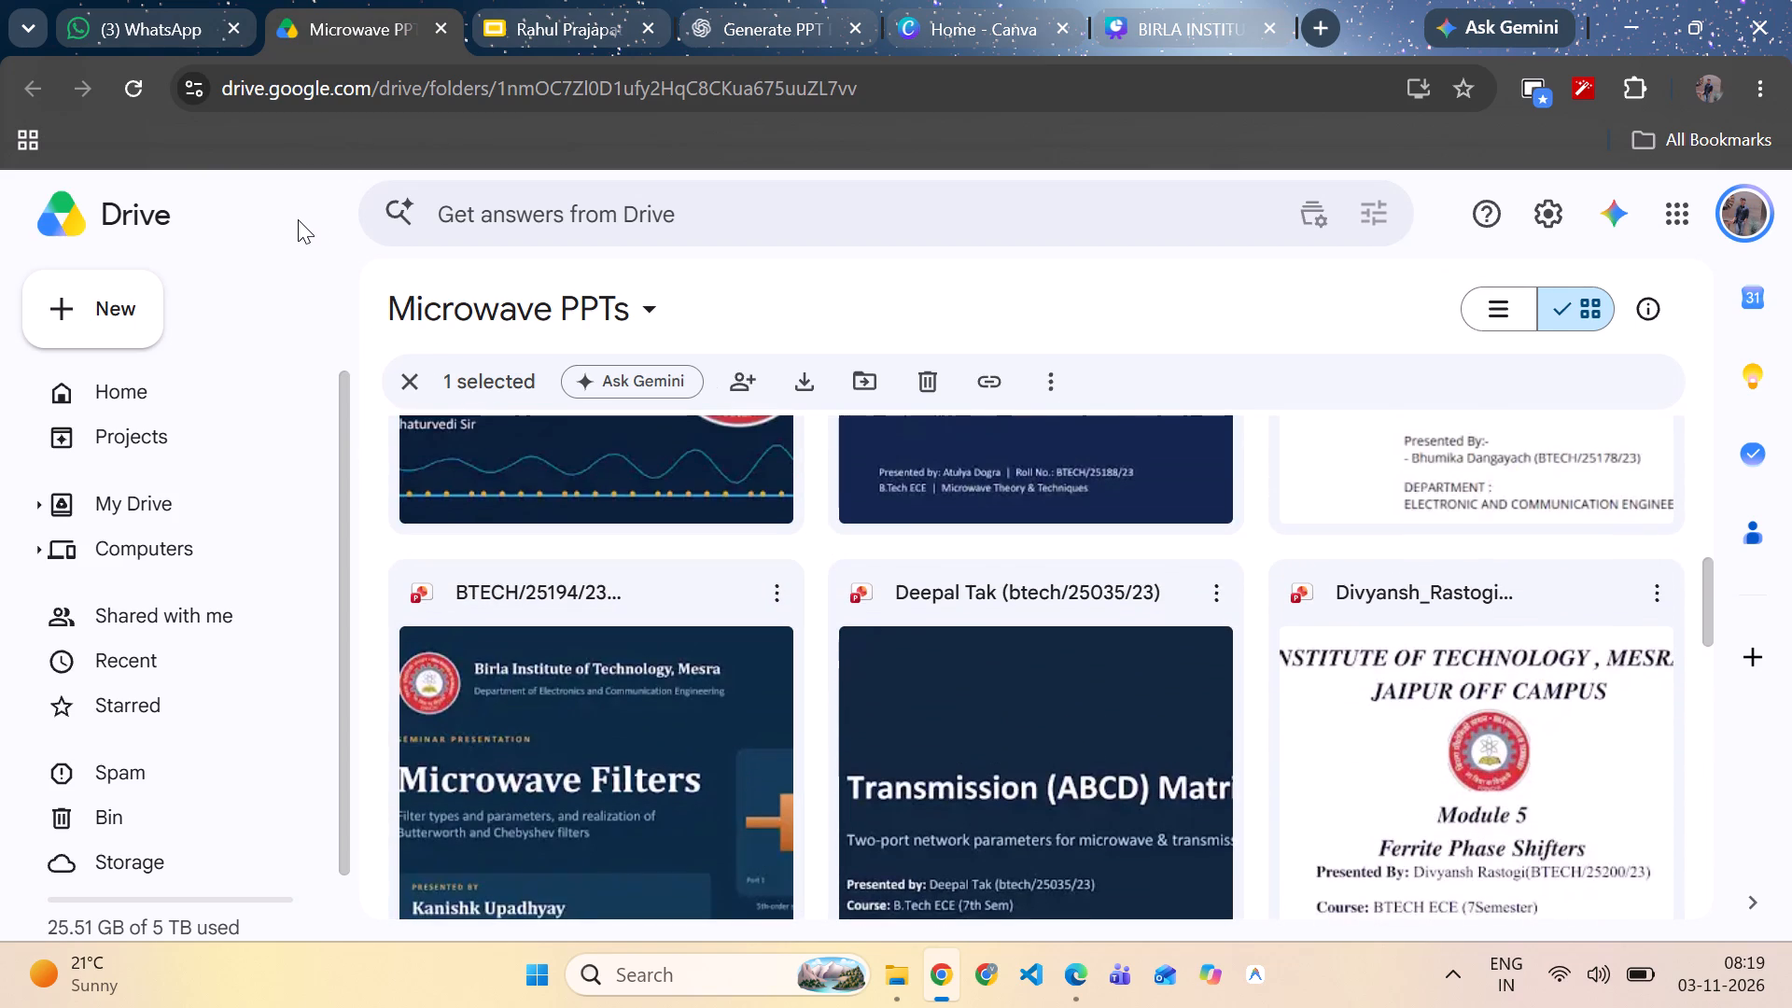
pyautogui.click(290, 214)
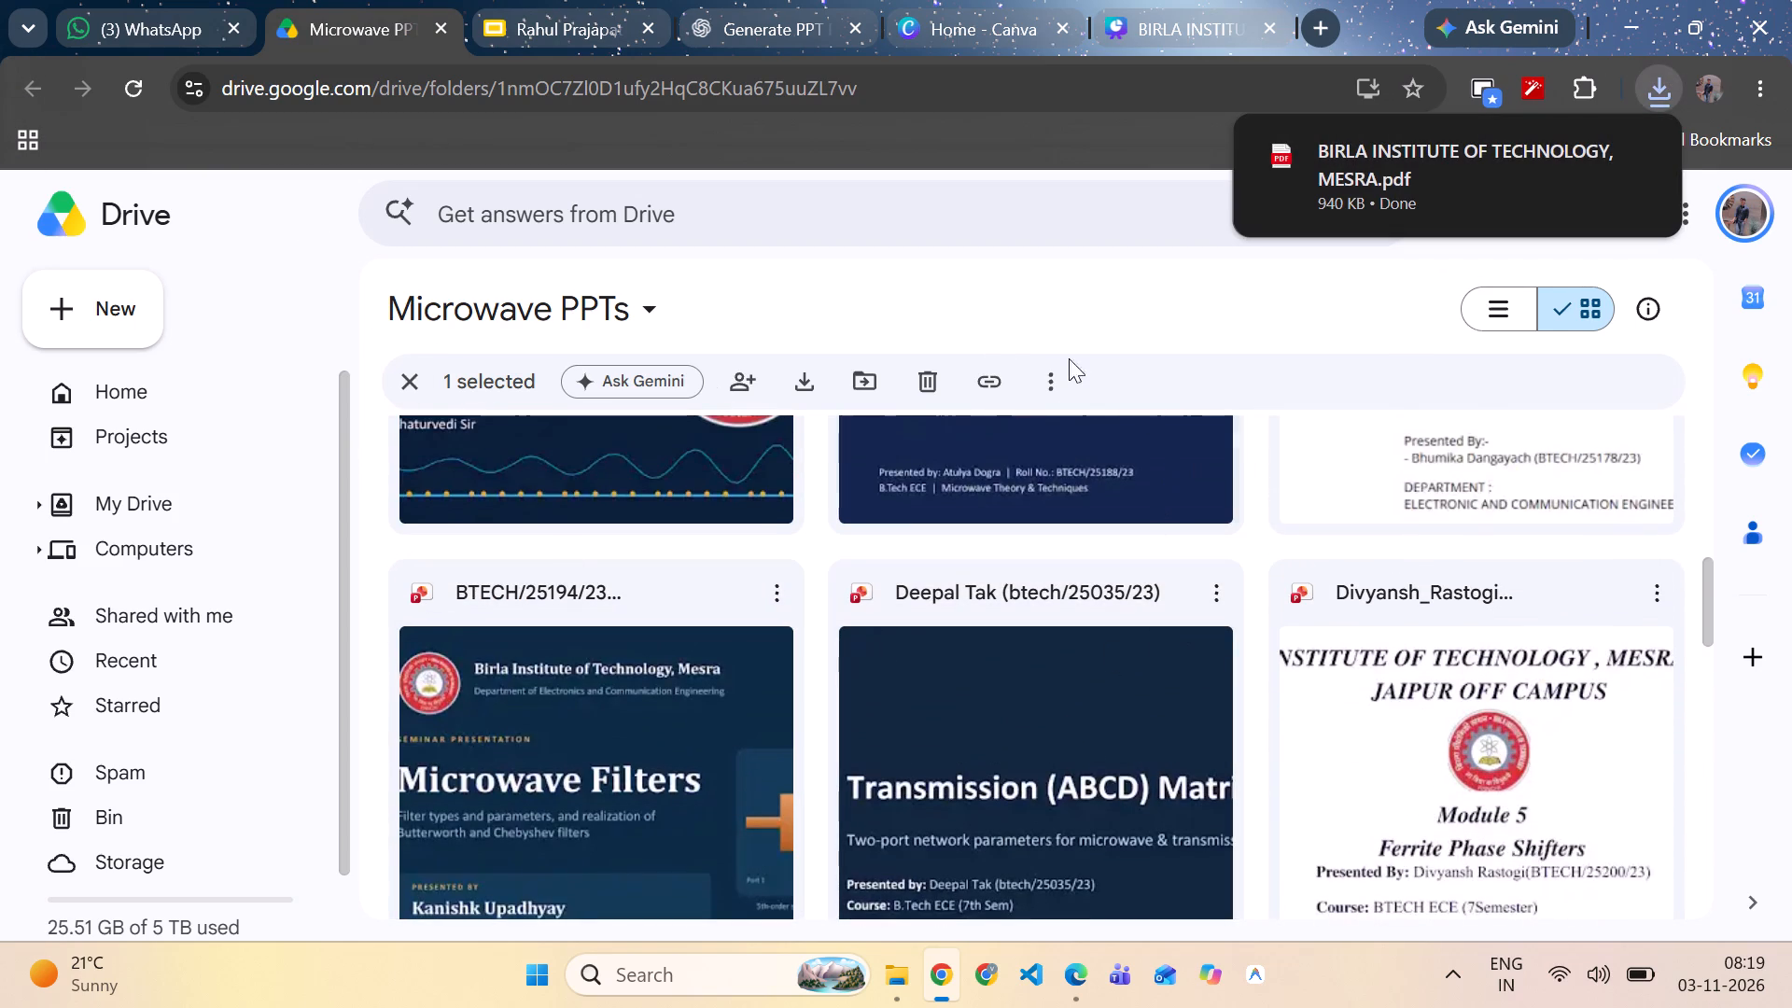
pyautogui.click(408, 371)
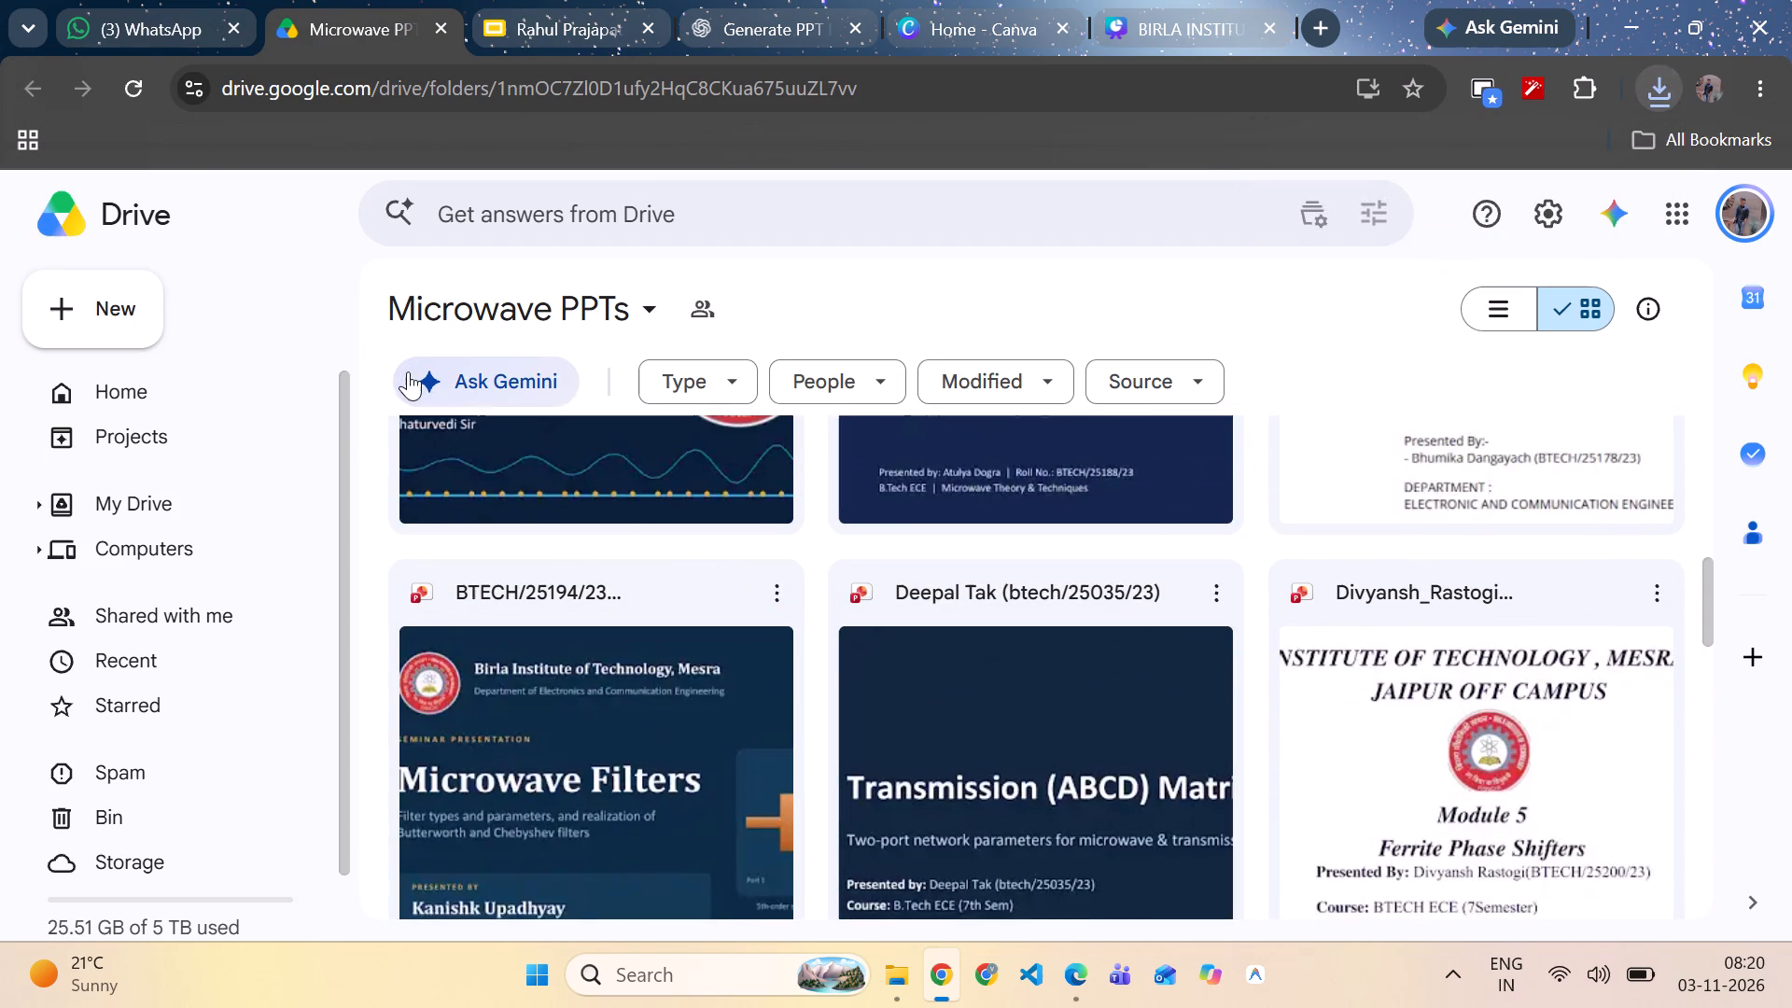
pyautogui.scroll(11, 1008, 599)
pyautogui.scroll(-5, 1008, 599)
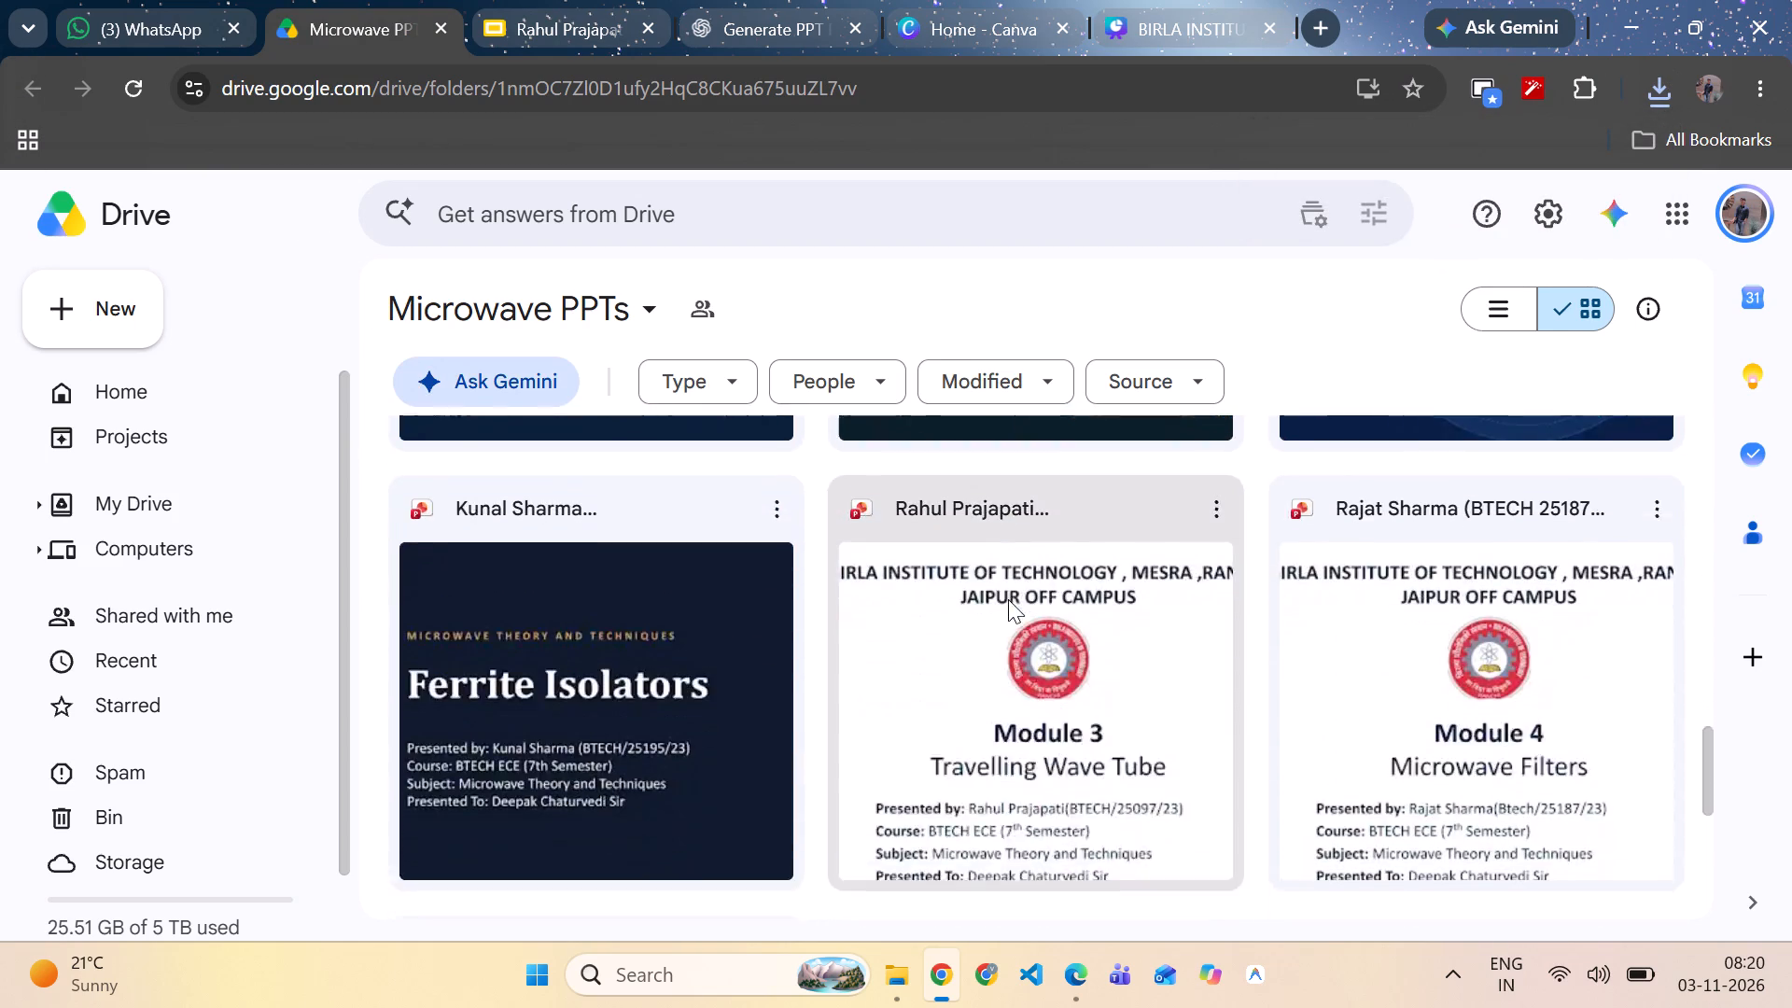
pyautogui.scroll(-8, 1008, 599)
pyautogui.scroll(7, 1008, 599)
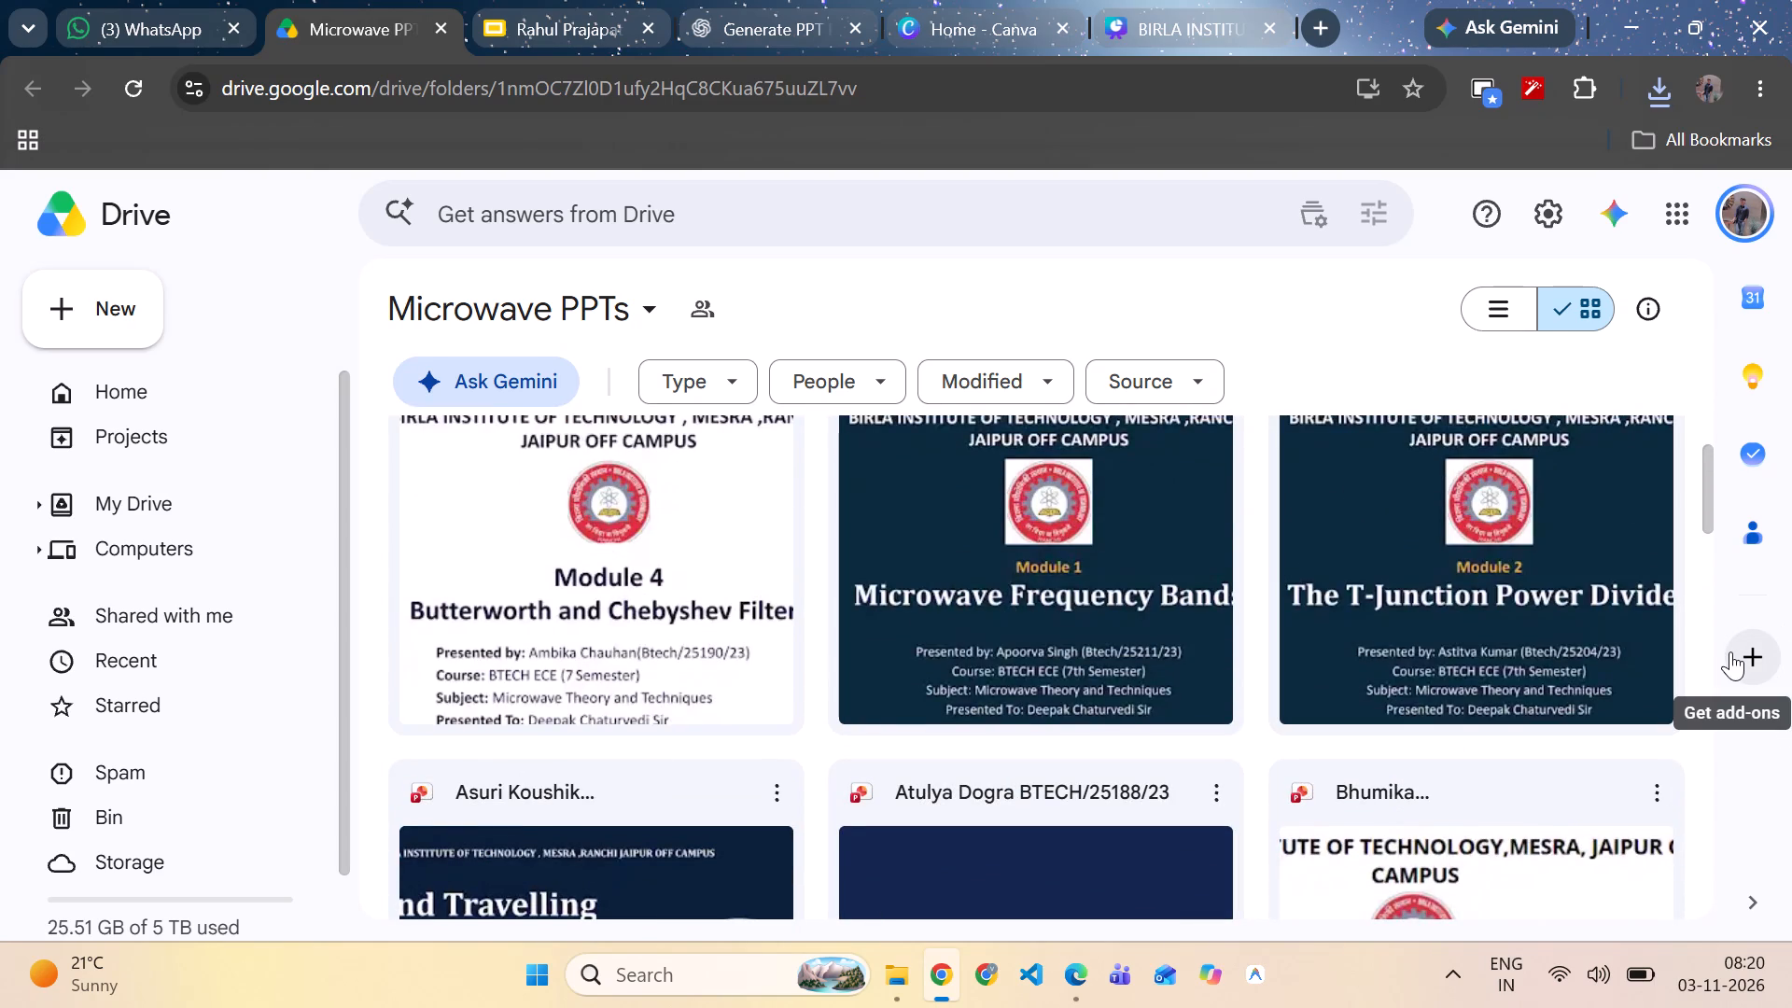
pyautogui.click(108, 276)
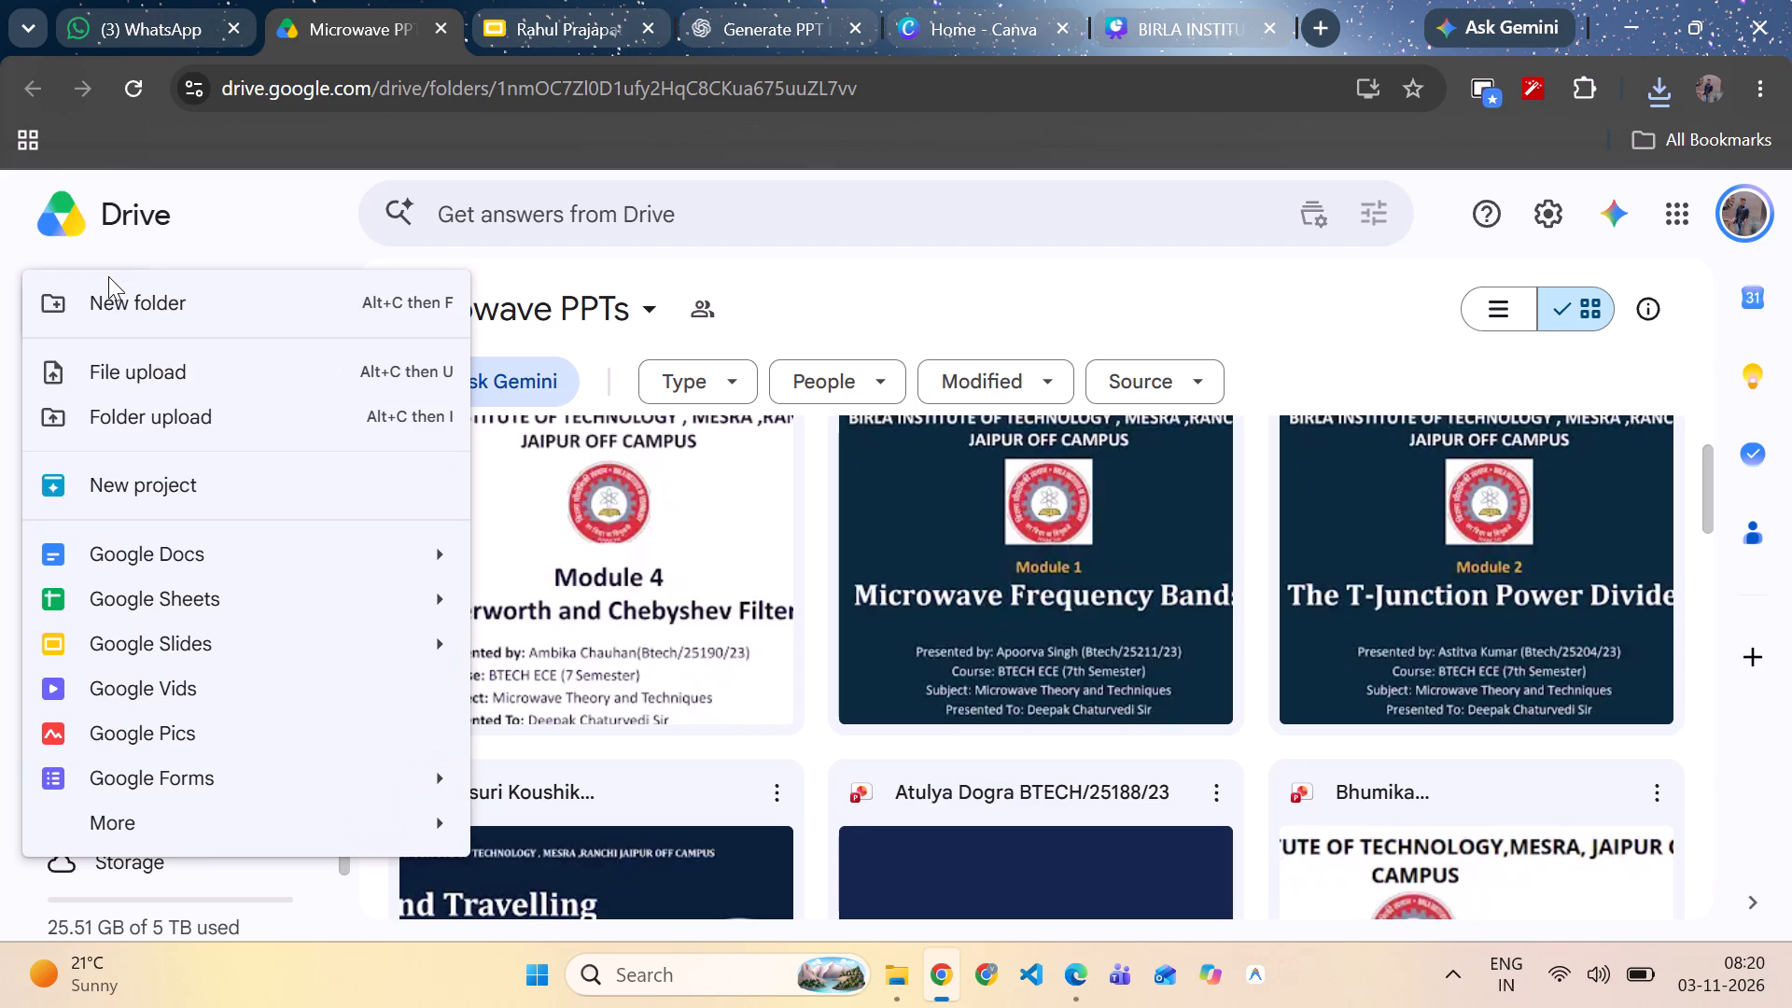
pyautogui.click(188, 362)
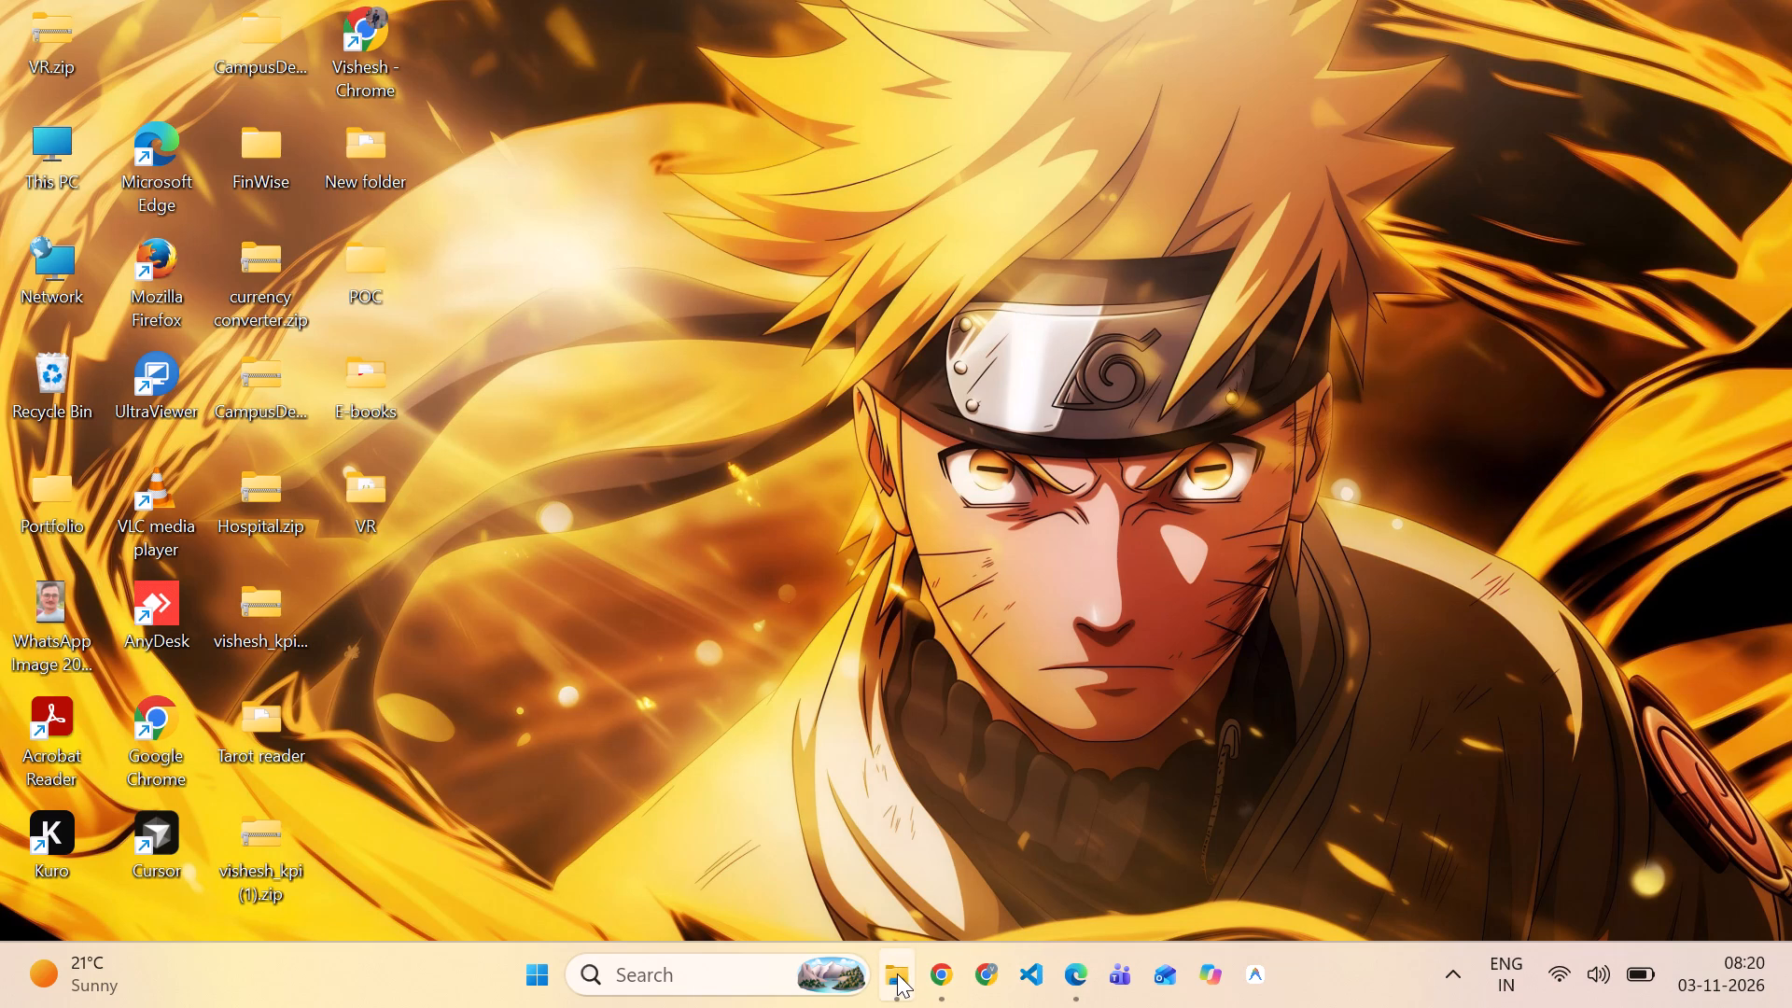
# Open the downloaded BIRLA INSTITUTE OF TECHNOLOGY, MESRA PDF from File Explorer's Downloads folder to check it, and close the viewer.
pyautogui.click(897, 973)
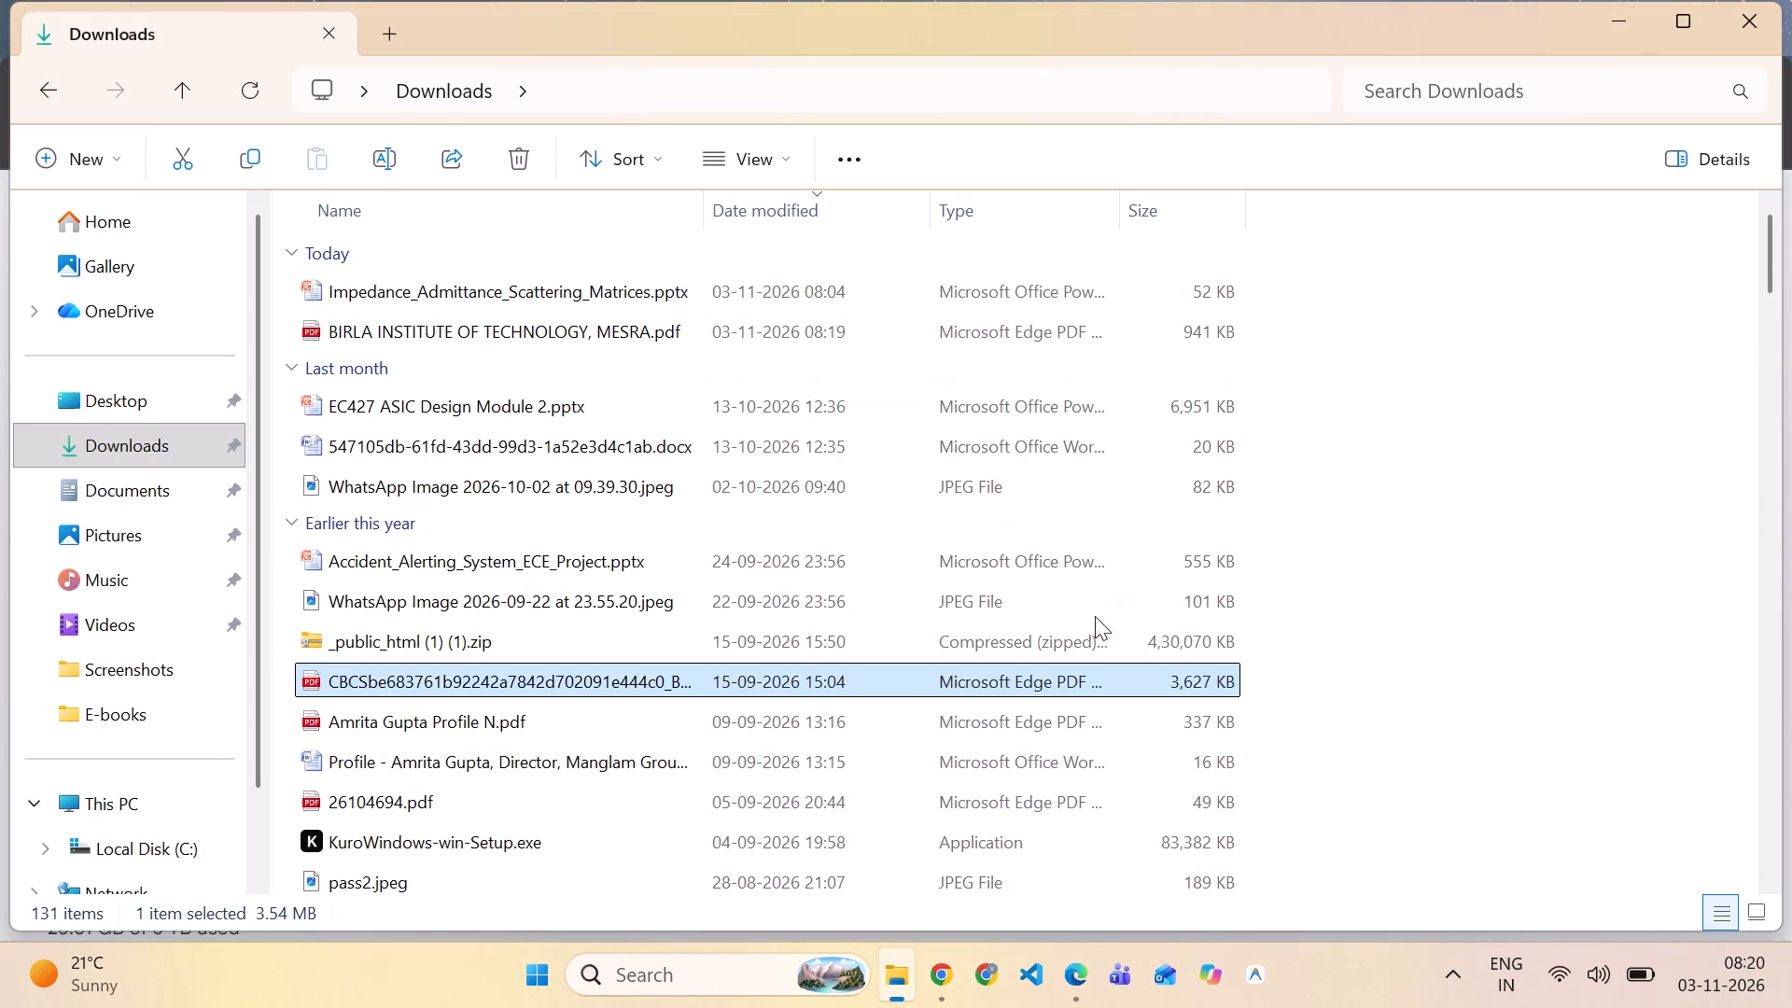
pyautogui.click(62, 455)
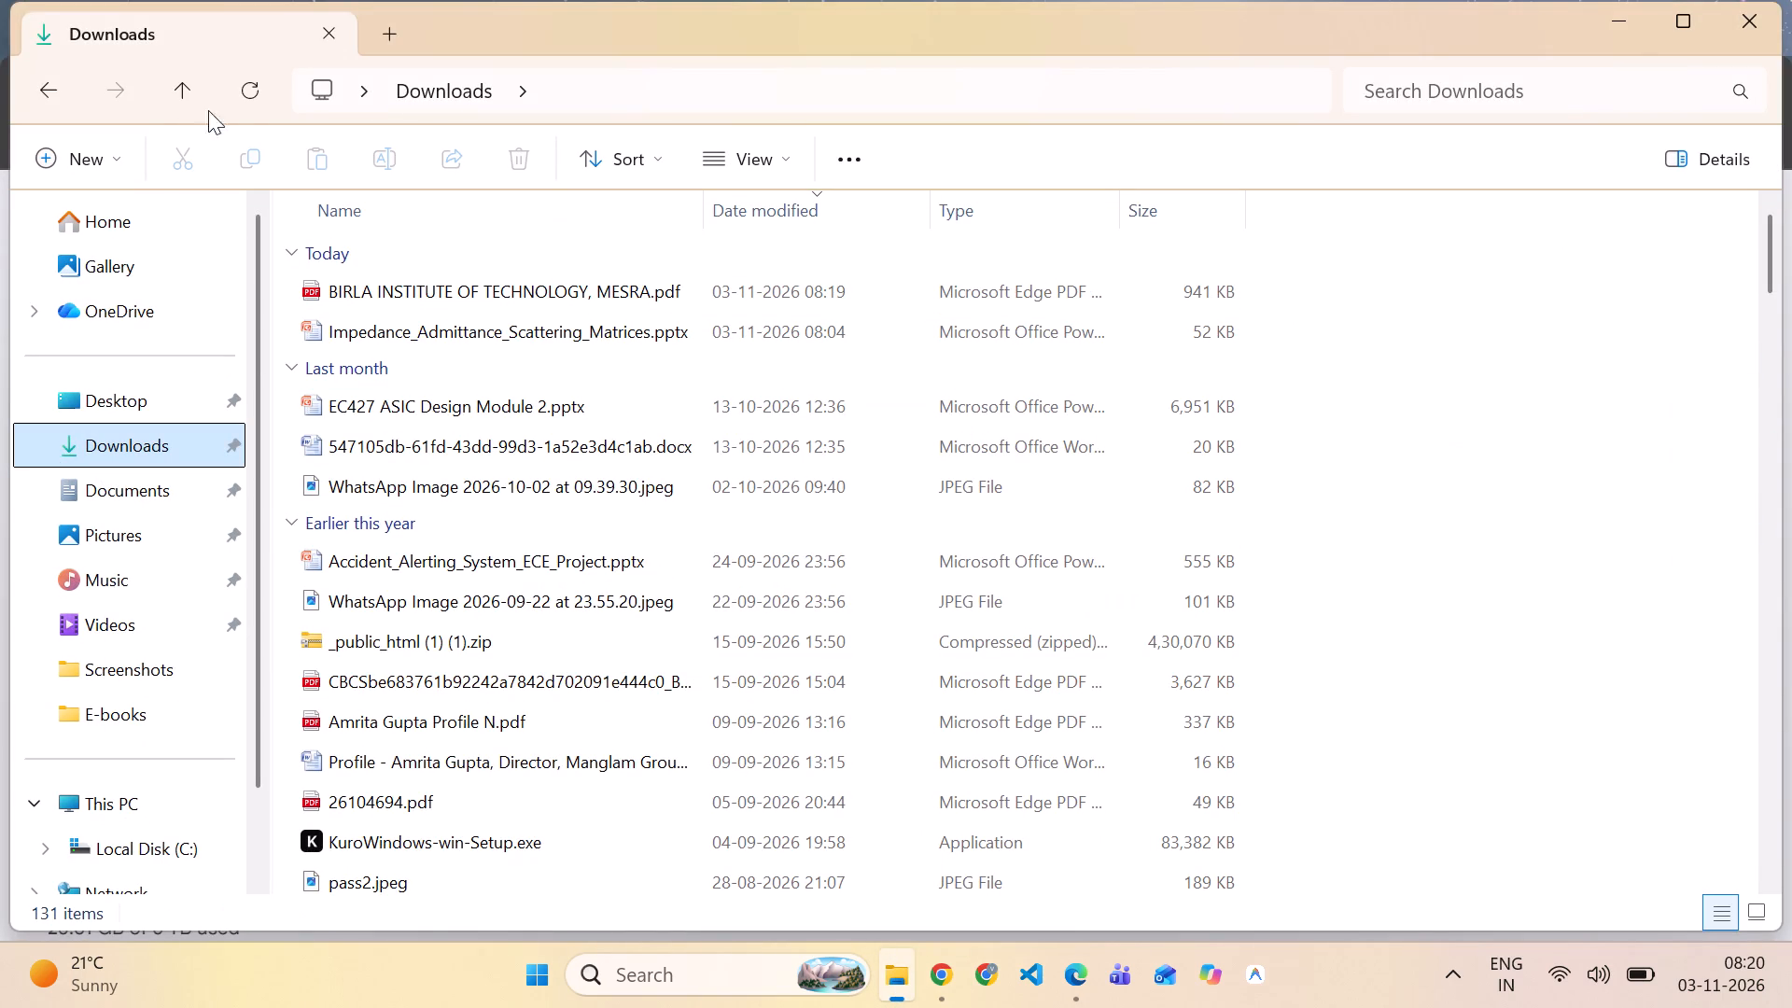
pyautogui.doubleClick(455, 299)
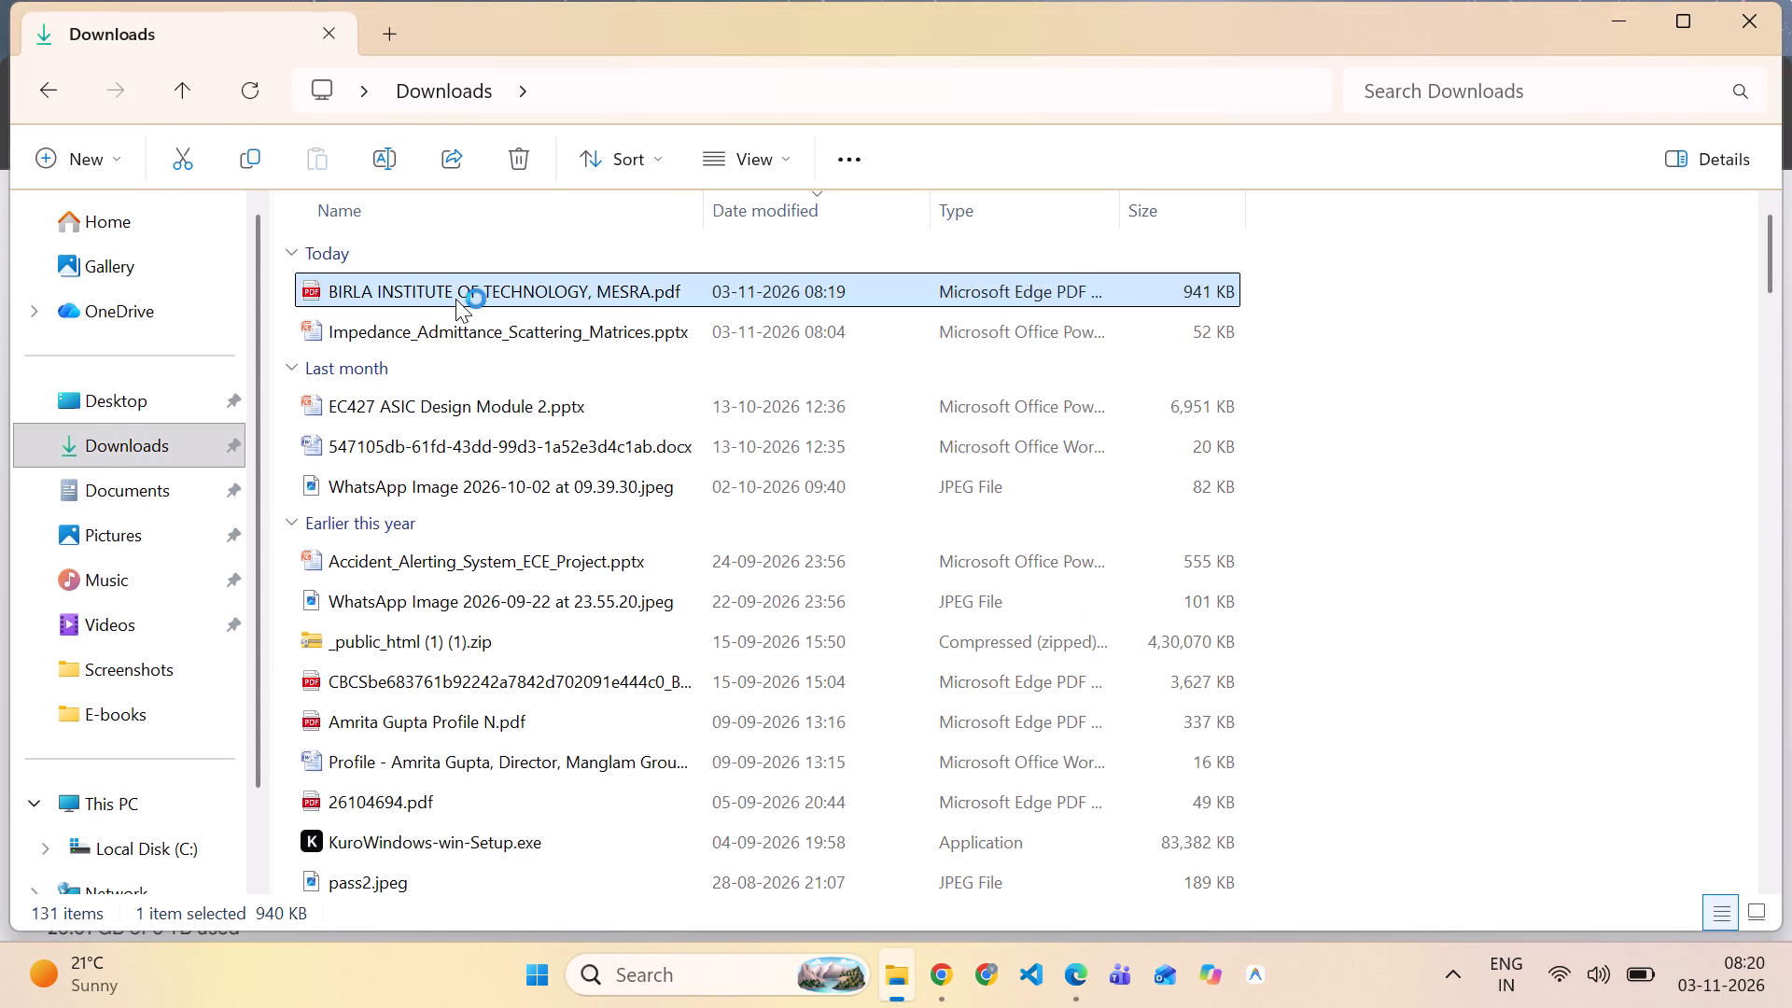
pyautogui.click(1785, 3)
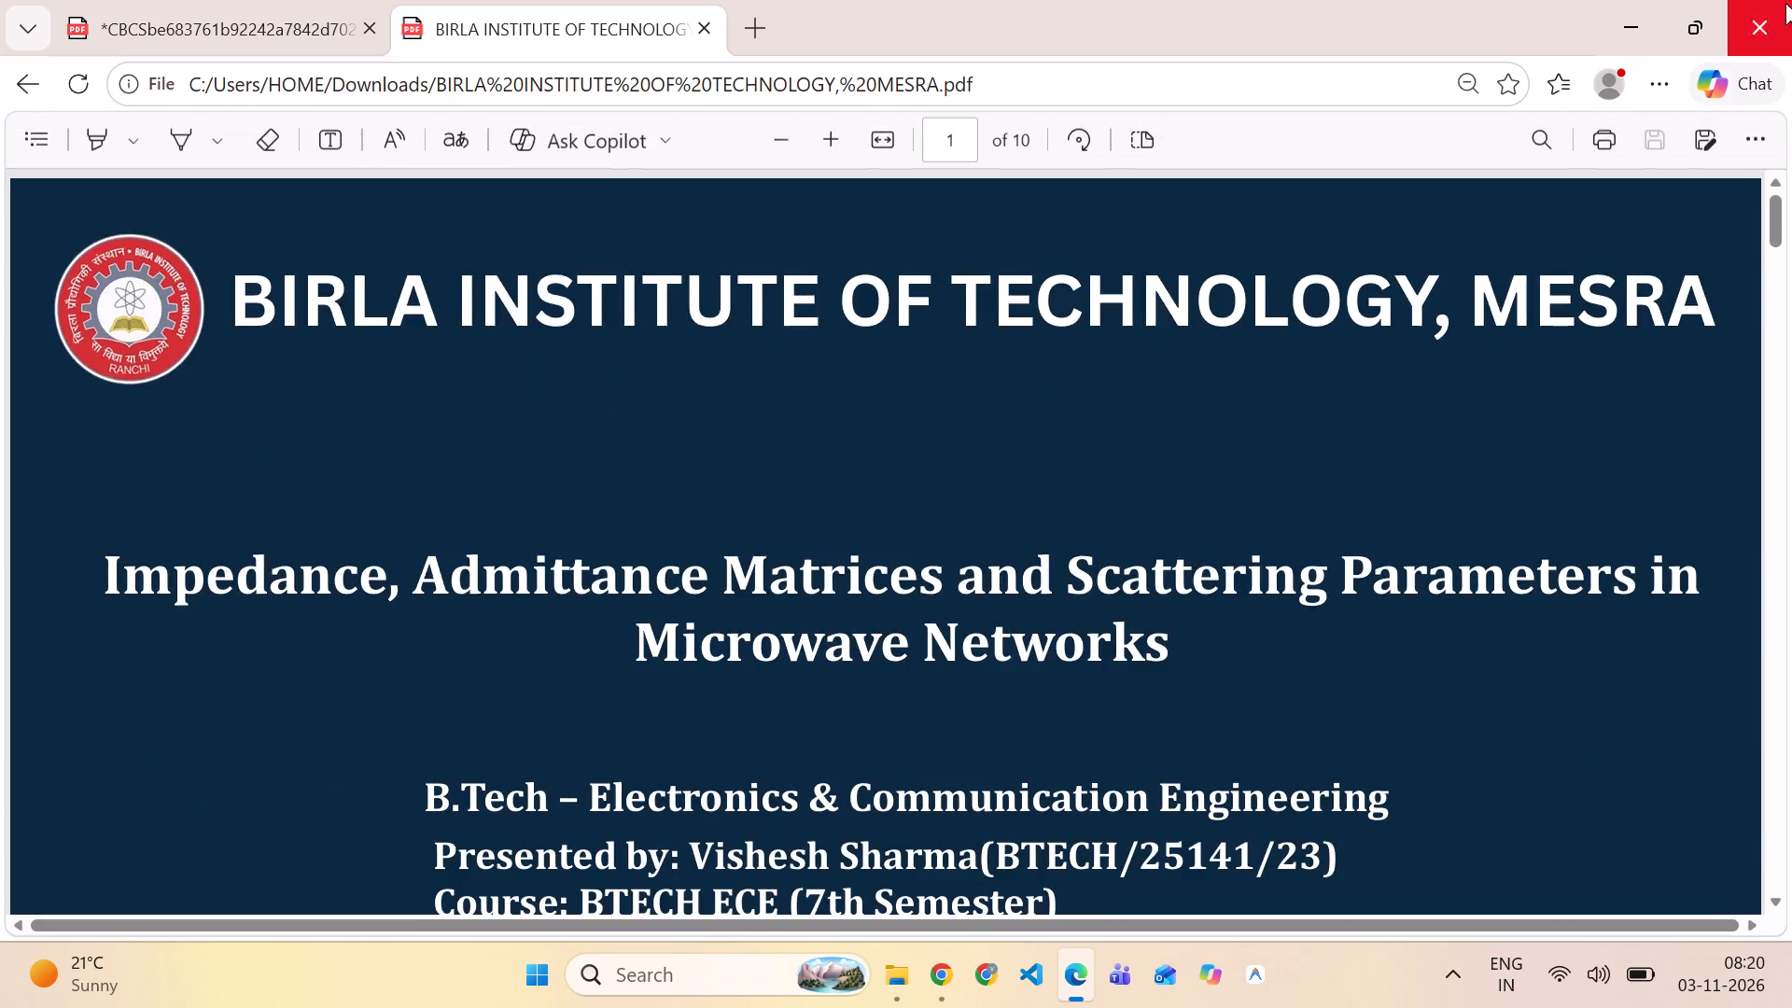
pyautogui.click(1054, 288)
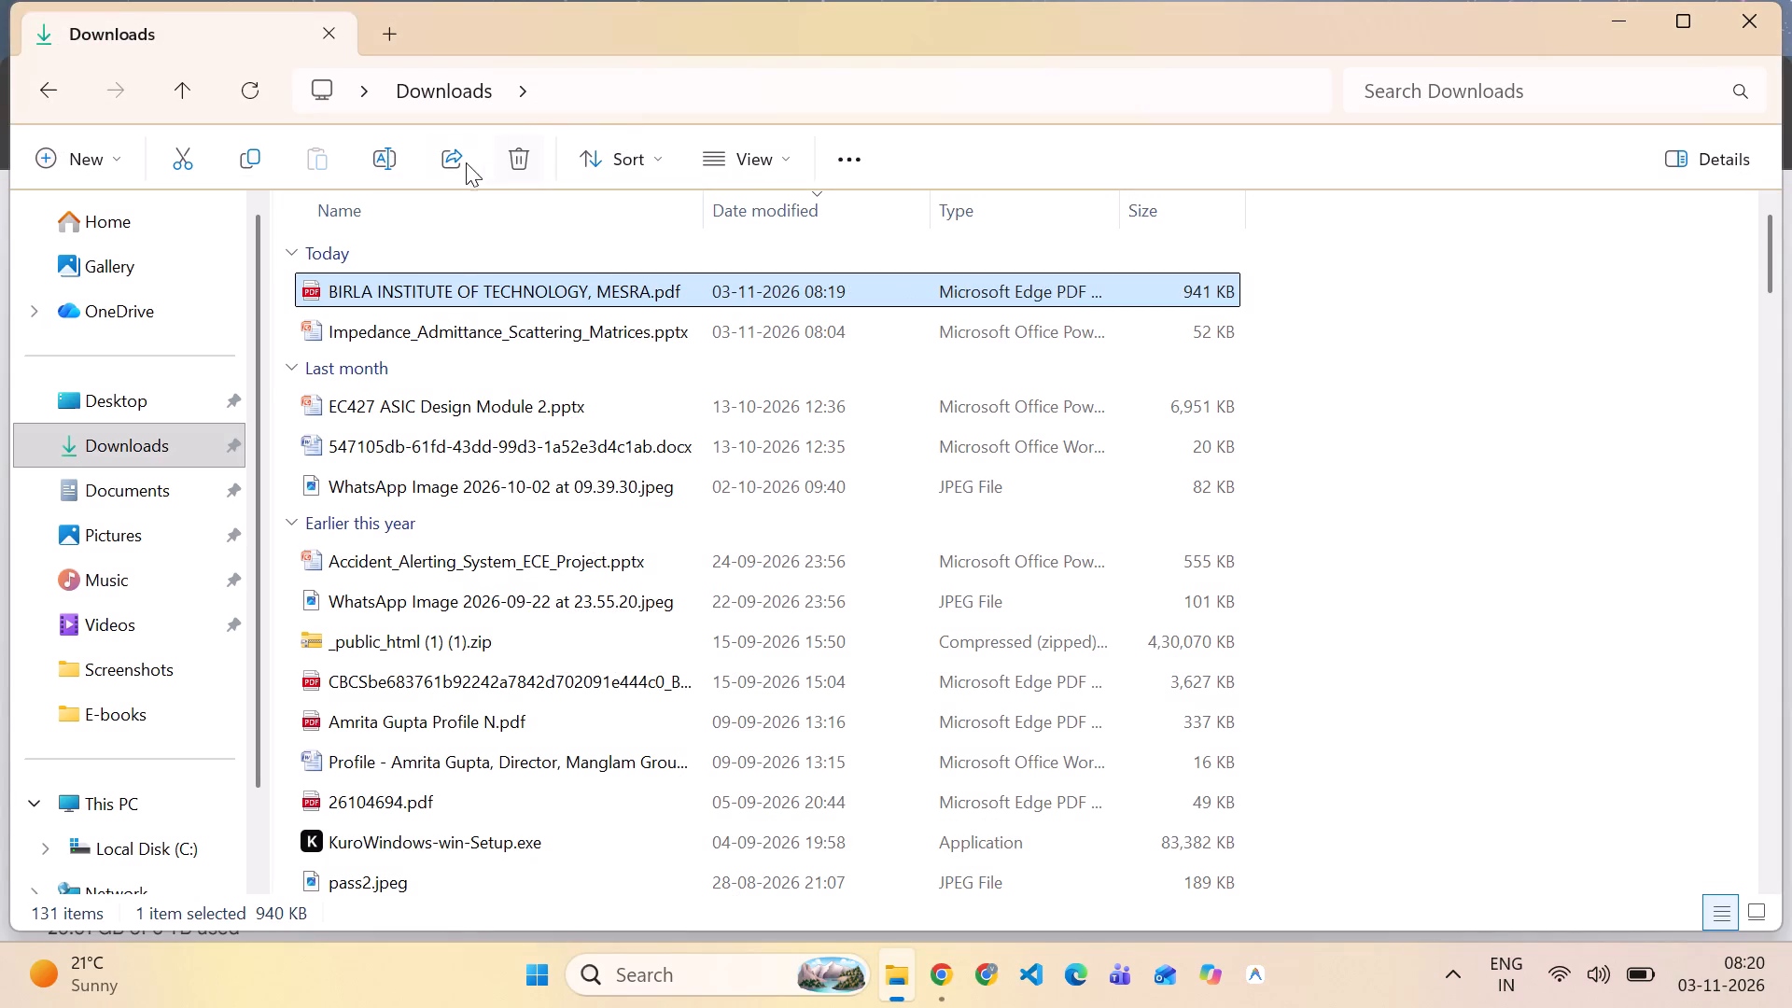
# Rename the downloaded presentation PDF to the presenter's roll number, separating its three parts with periods, and close File Explorer.
pyautogui.click(395, 152)
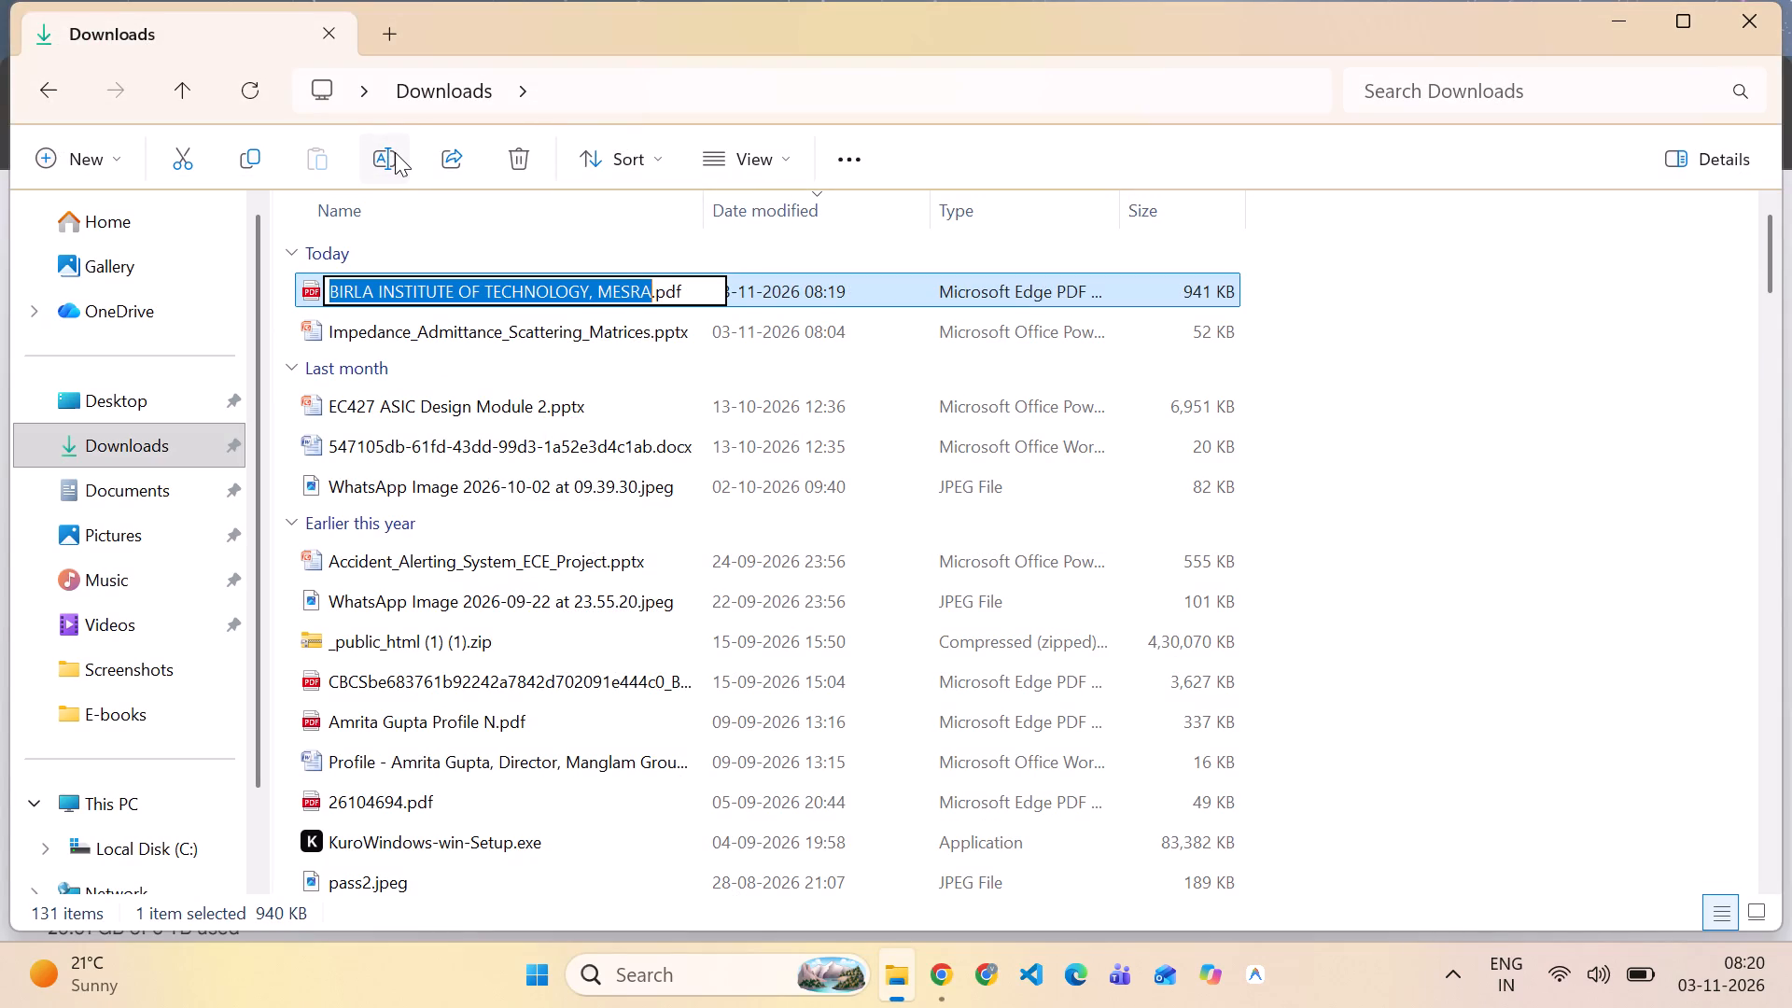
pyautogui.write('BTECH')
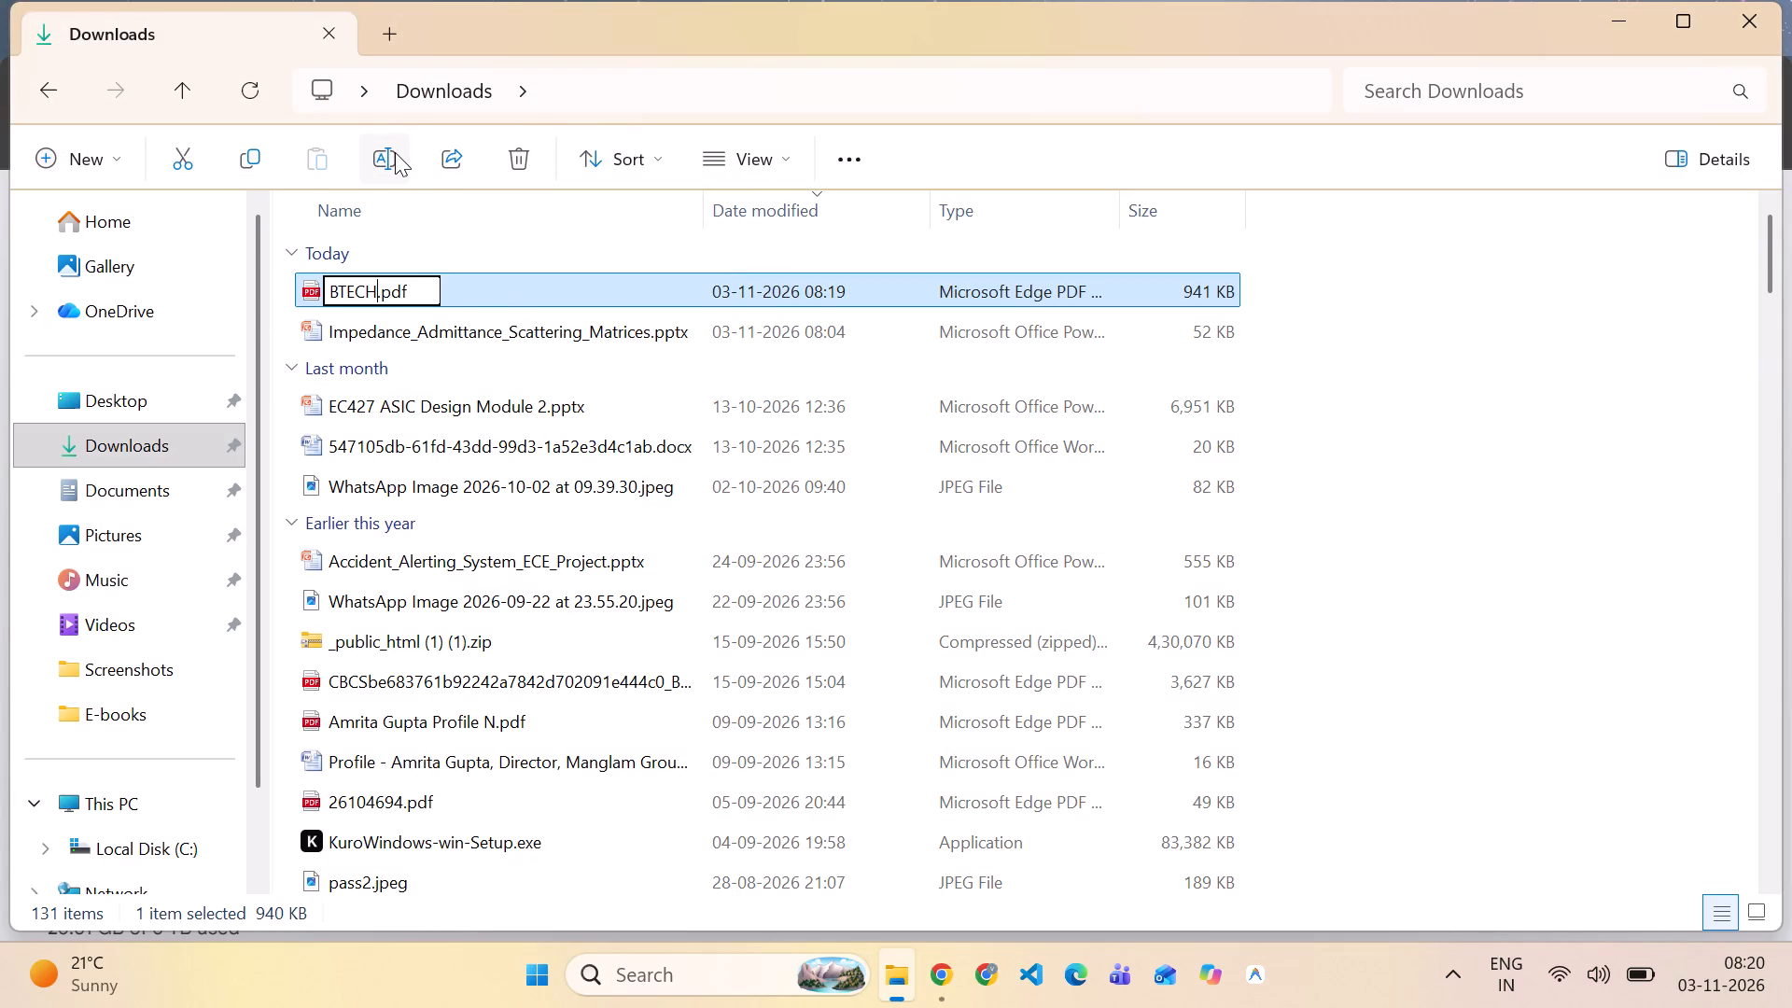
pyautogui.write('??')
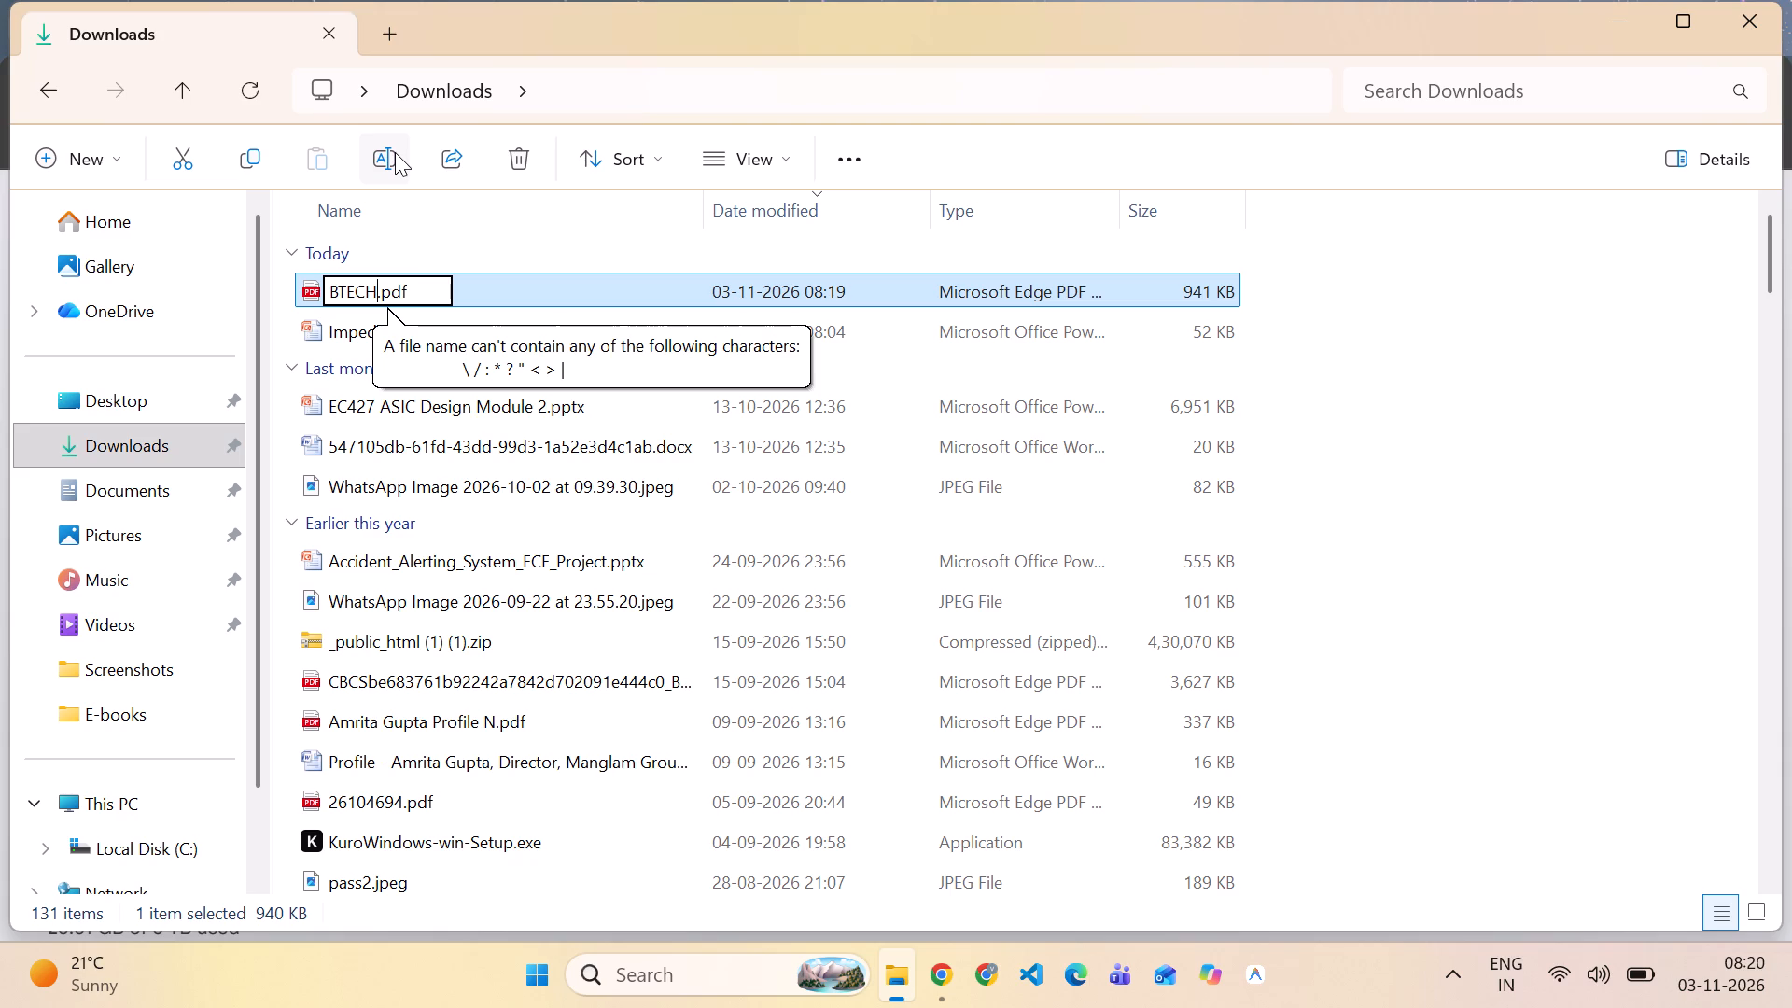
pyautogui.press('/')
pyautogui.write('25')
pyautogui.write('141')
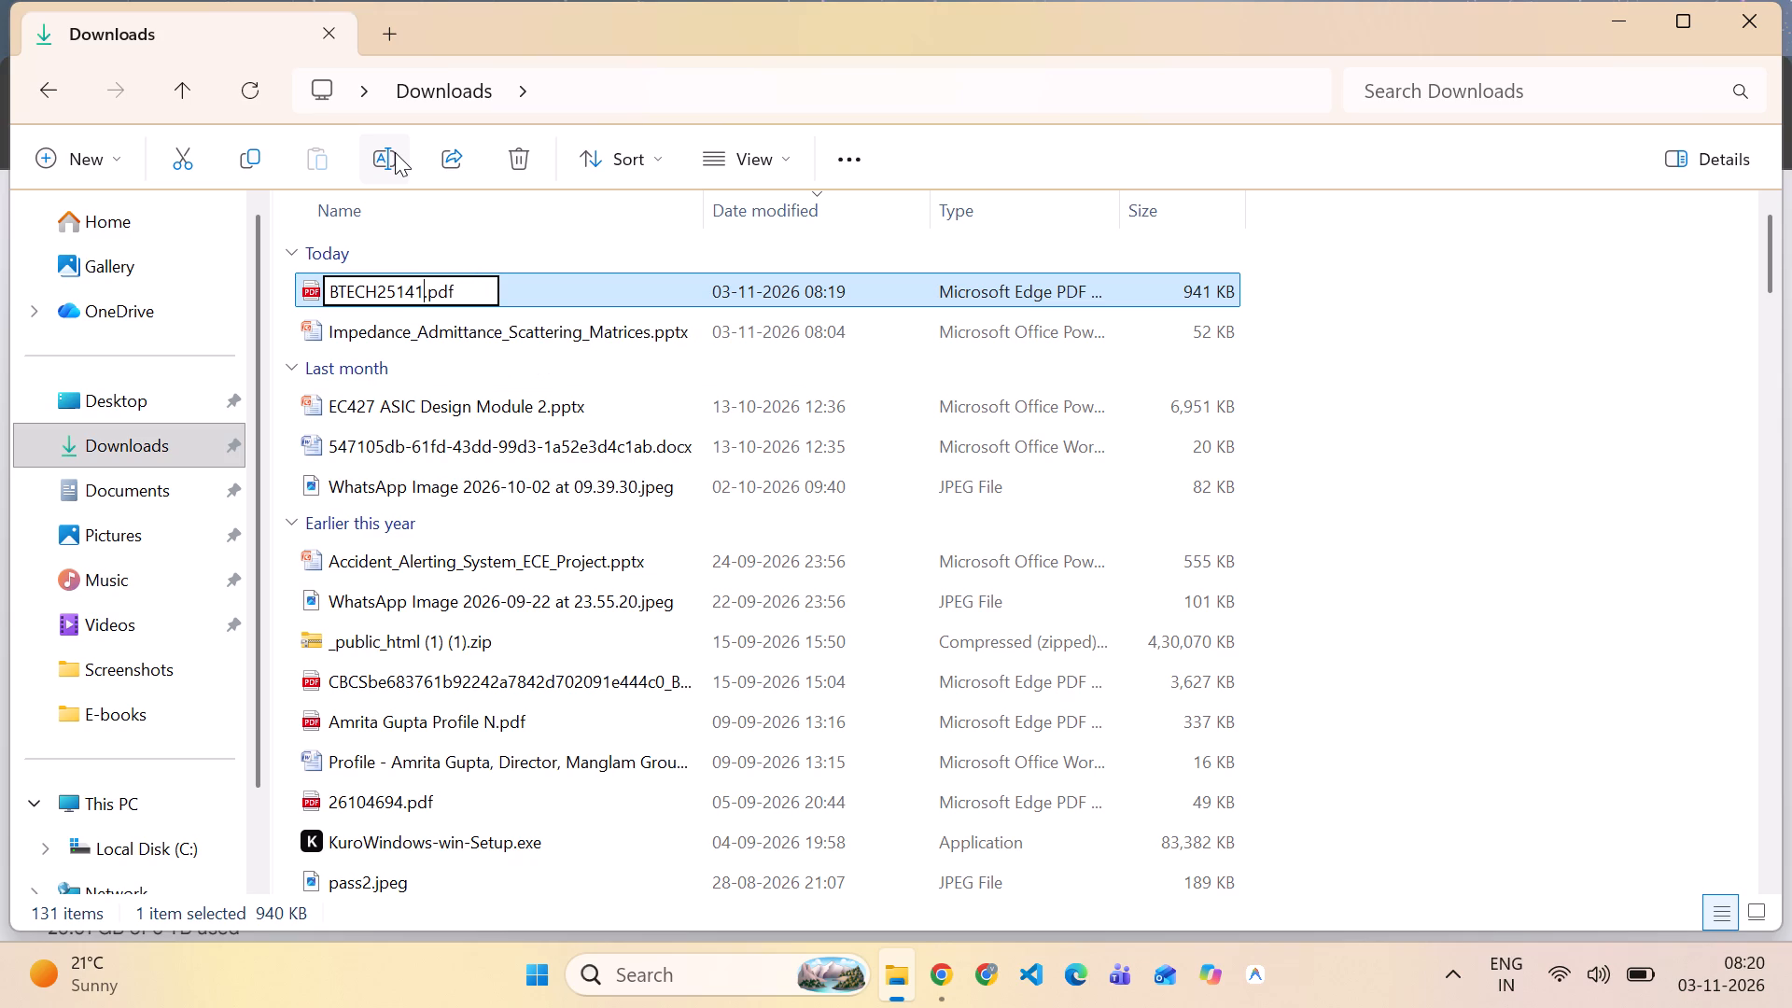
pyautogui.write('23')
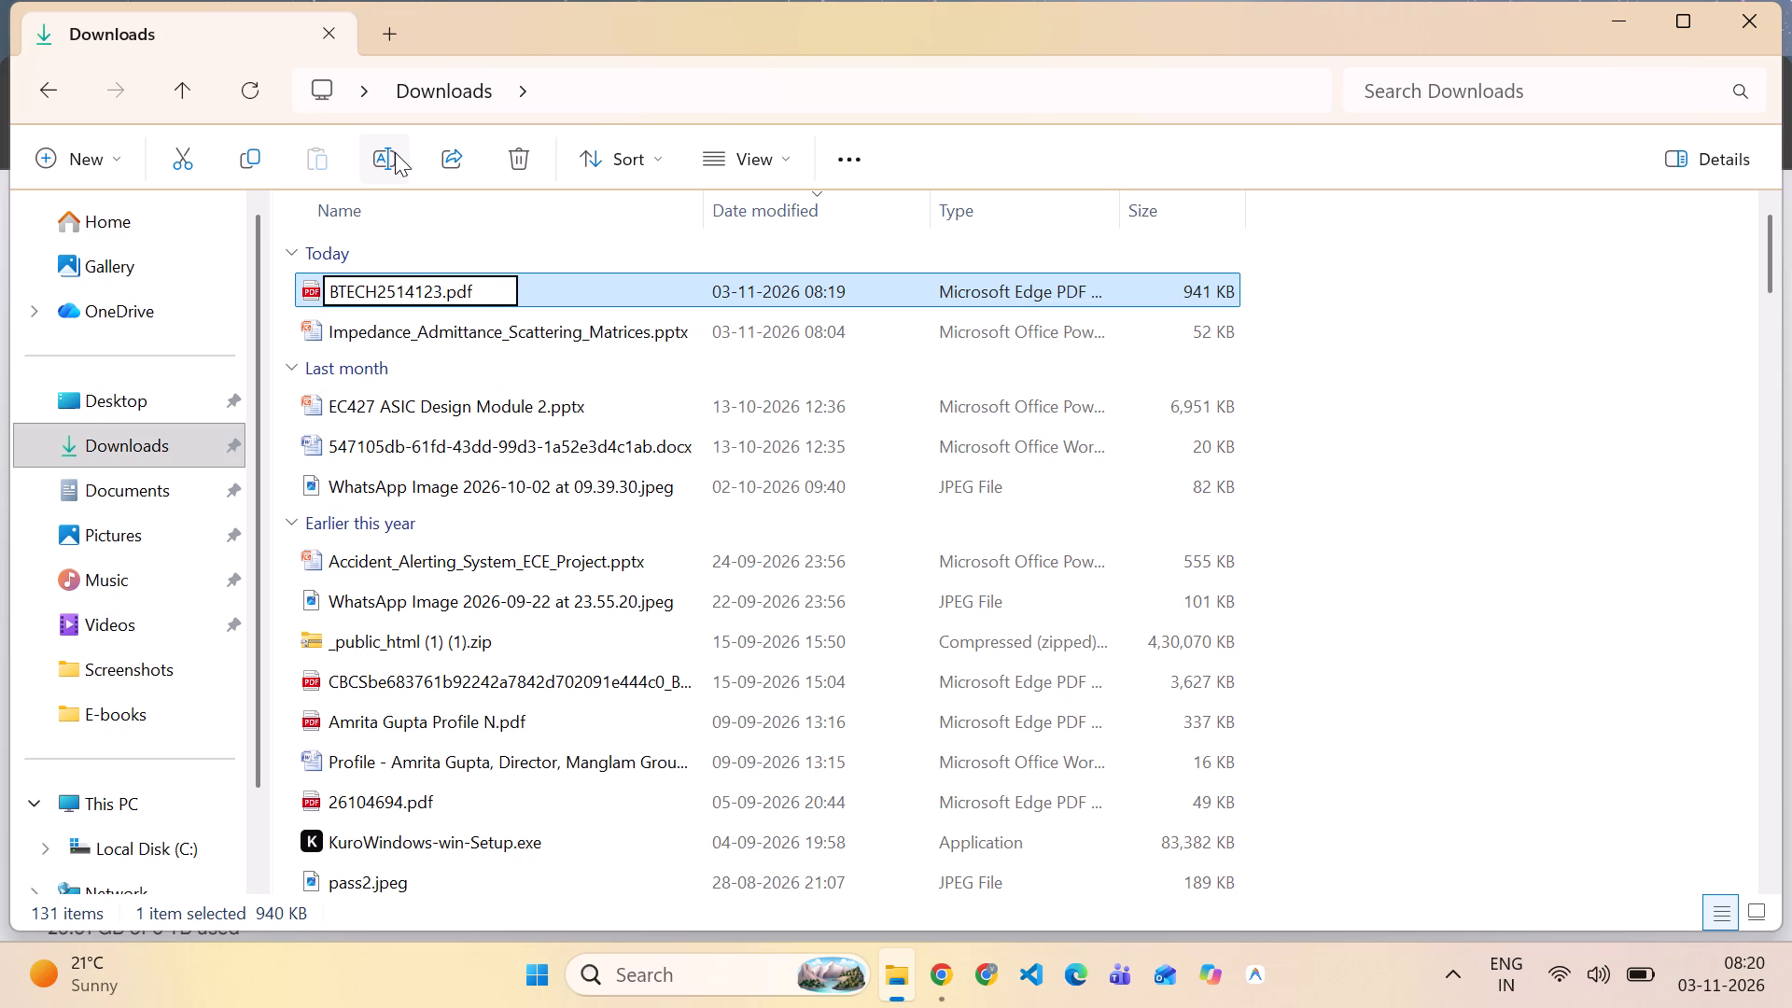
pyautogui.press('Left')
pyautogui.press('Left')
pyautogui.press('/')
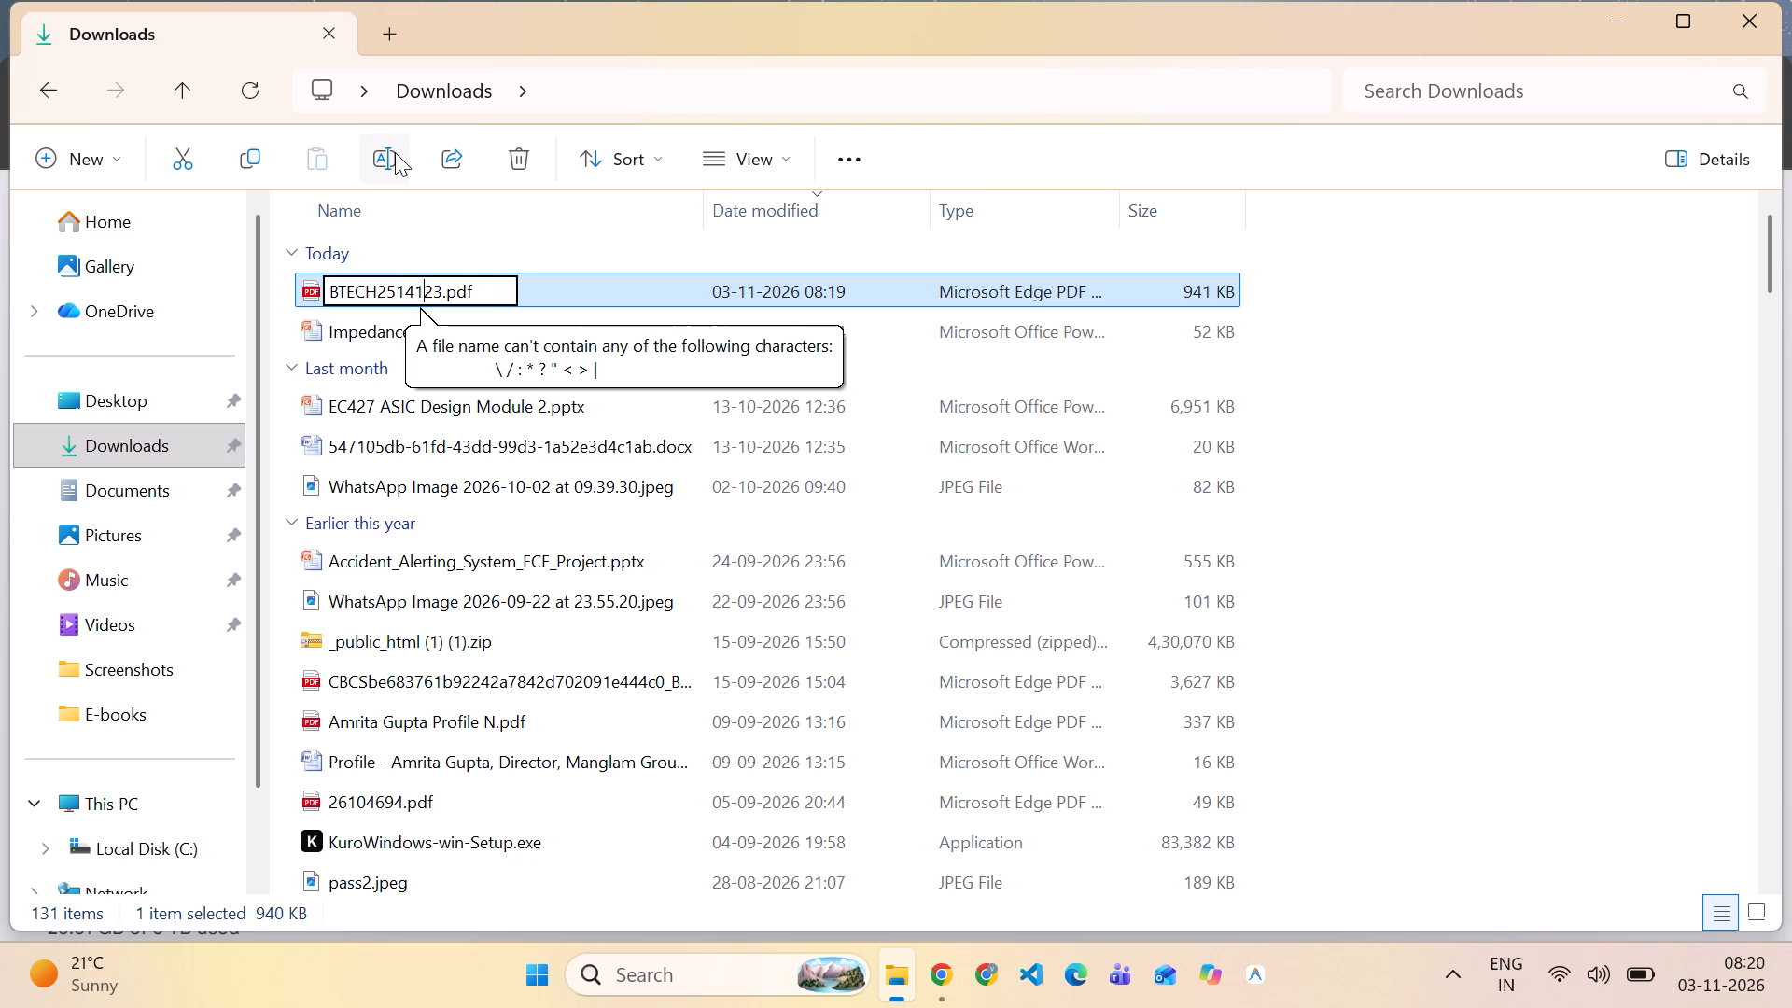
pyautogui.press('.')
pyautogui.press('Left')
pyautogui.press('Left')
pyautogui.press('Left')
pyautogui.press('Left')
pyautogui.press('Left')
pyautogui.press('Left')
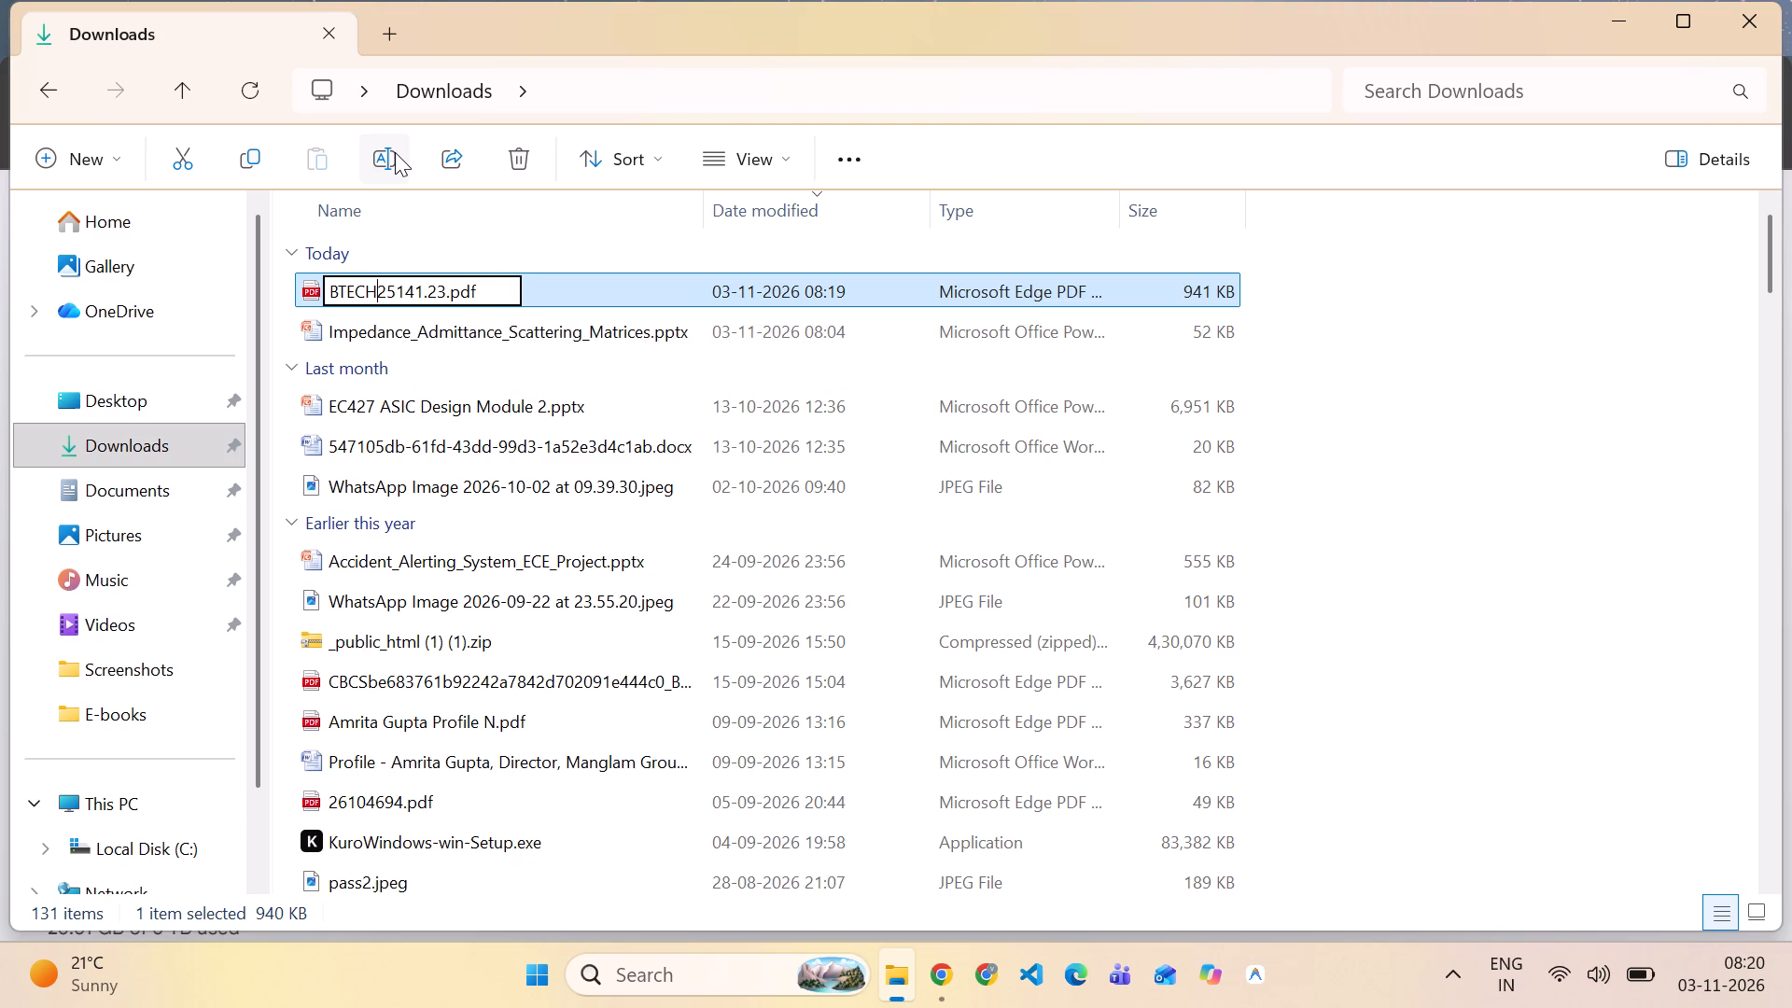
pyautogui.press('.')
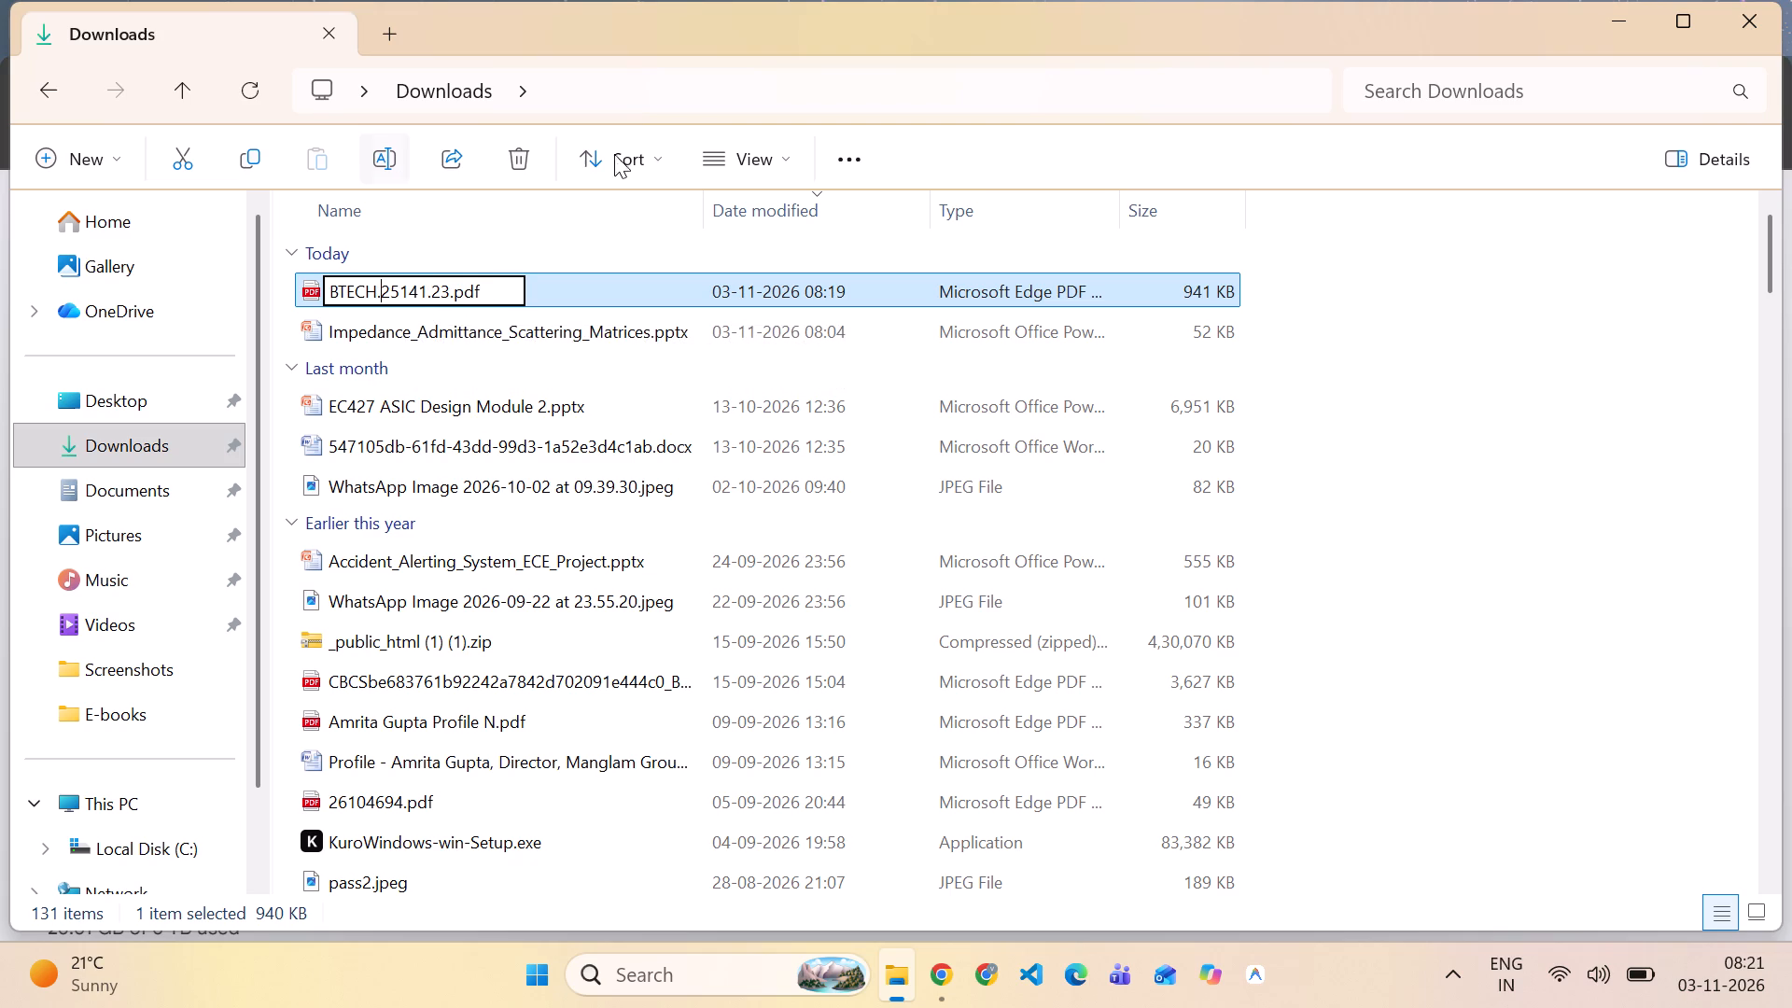
pyautogui.click(1480, 363)
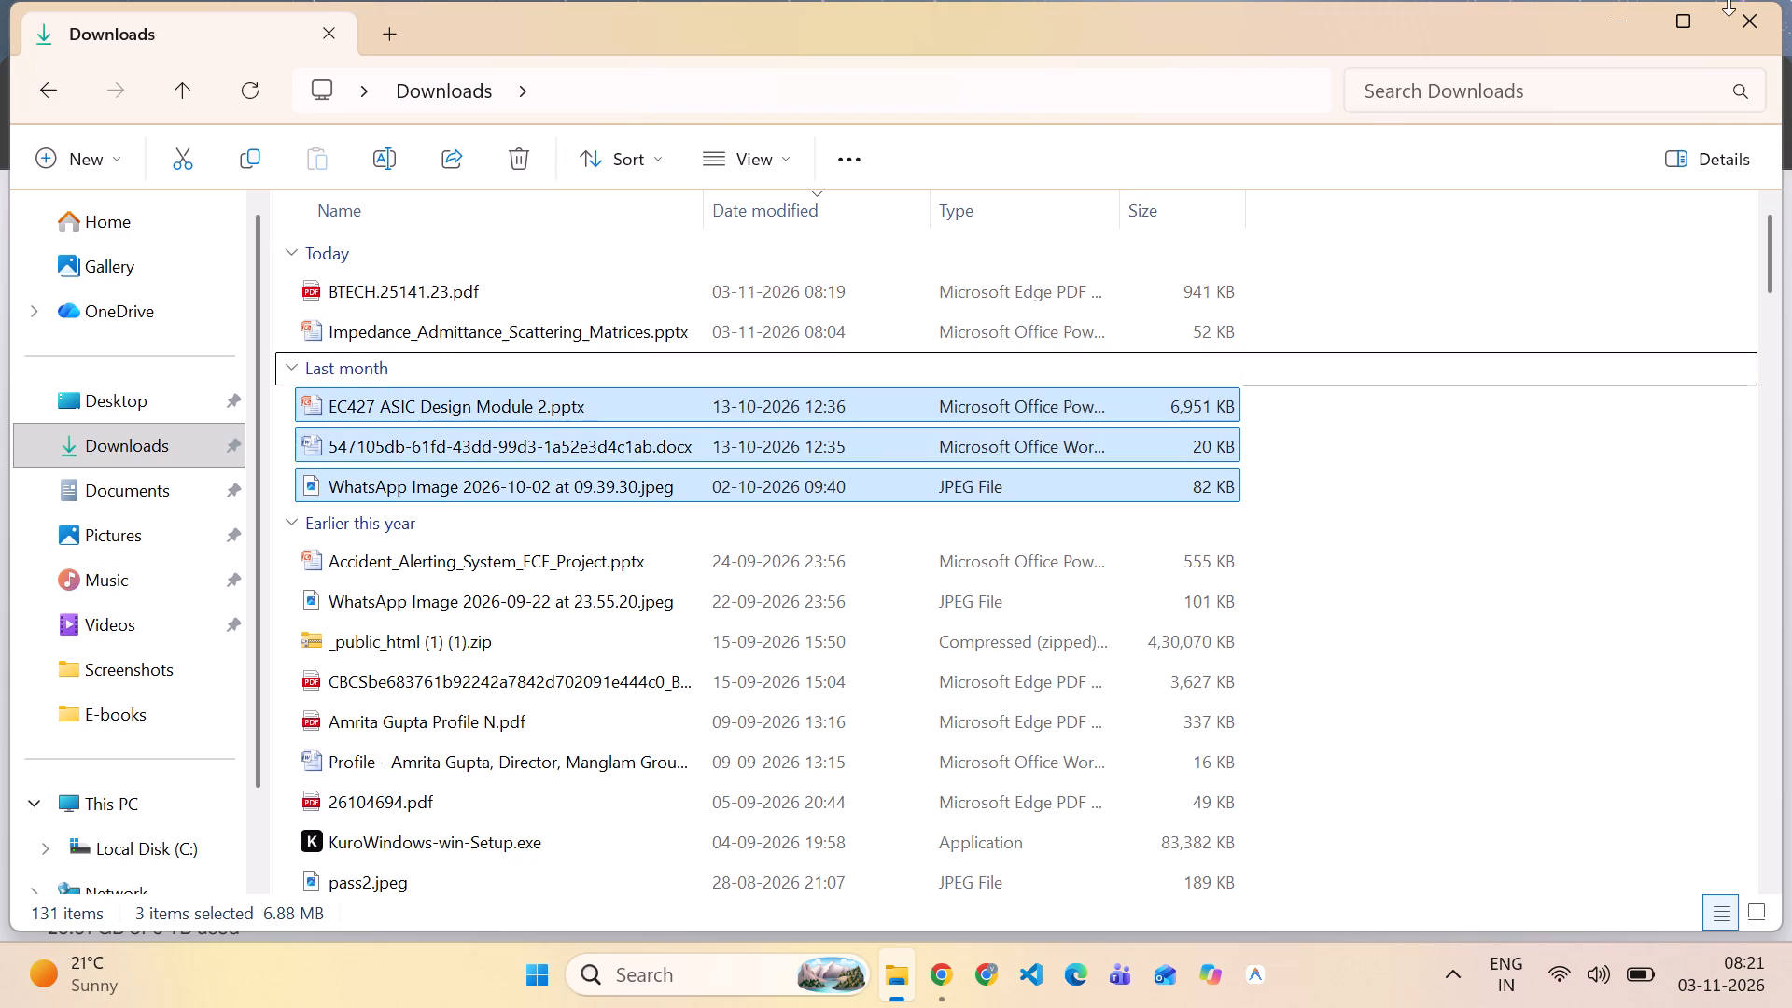
pyautogui.click(1769, 21)
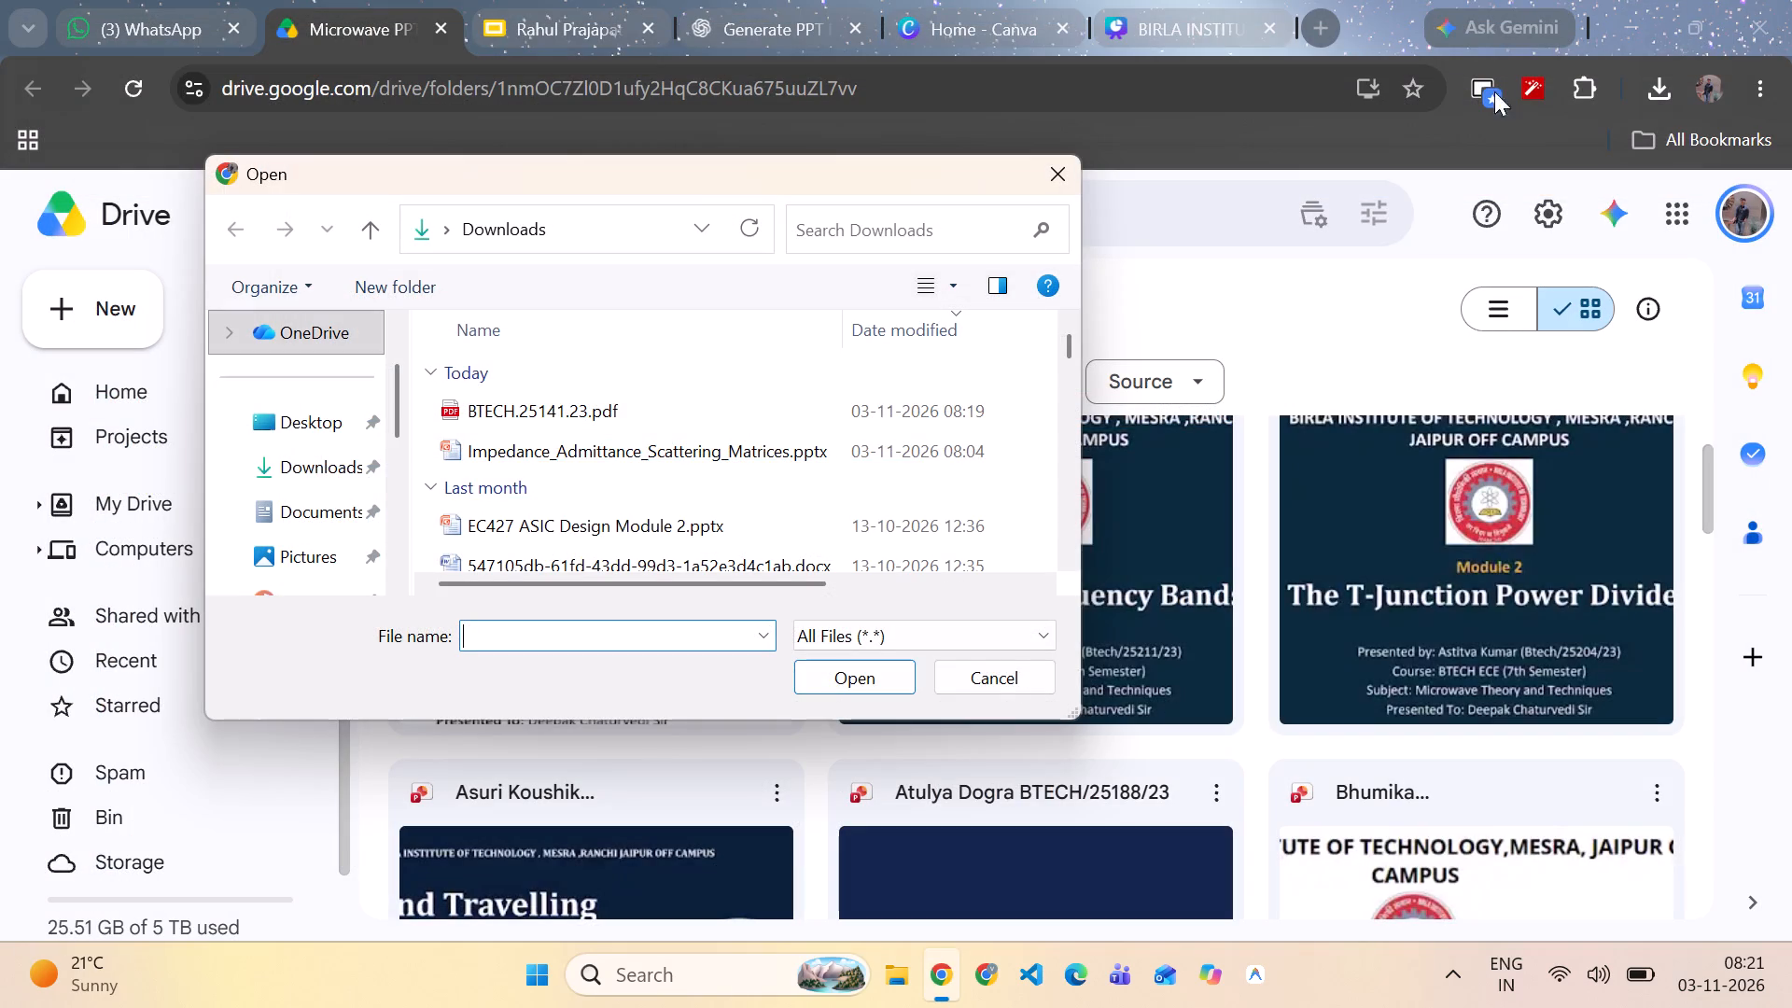
# Upload the renamed presentation PDF from Downloads to the Microwave PPTs folder.
pyautogui.click(621, 418)
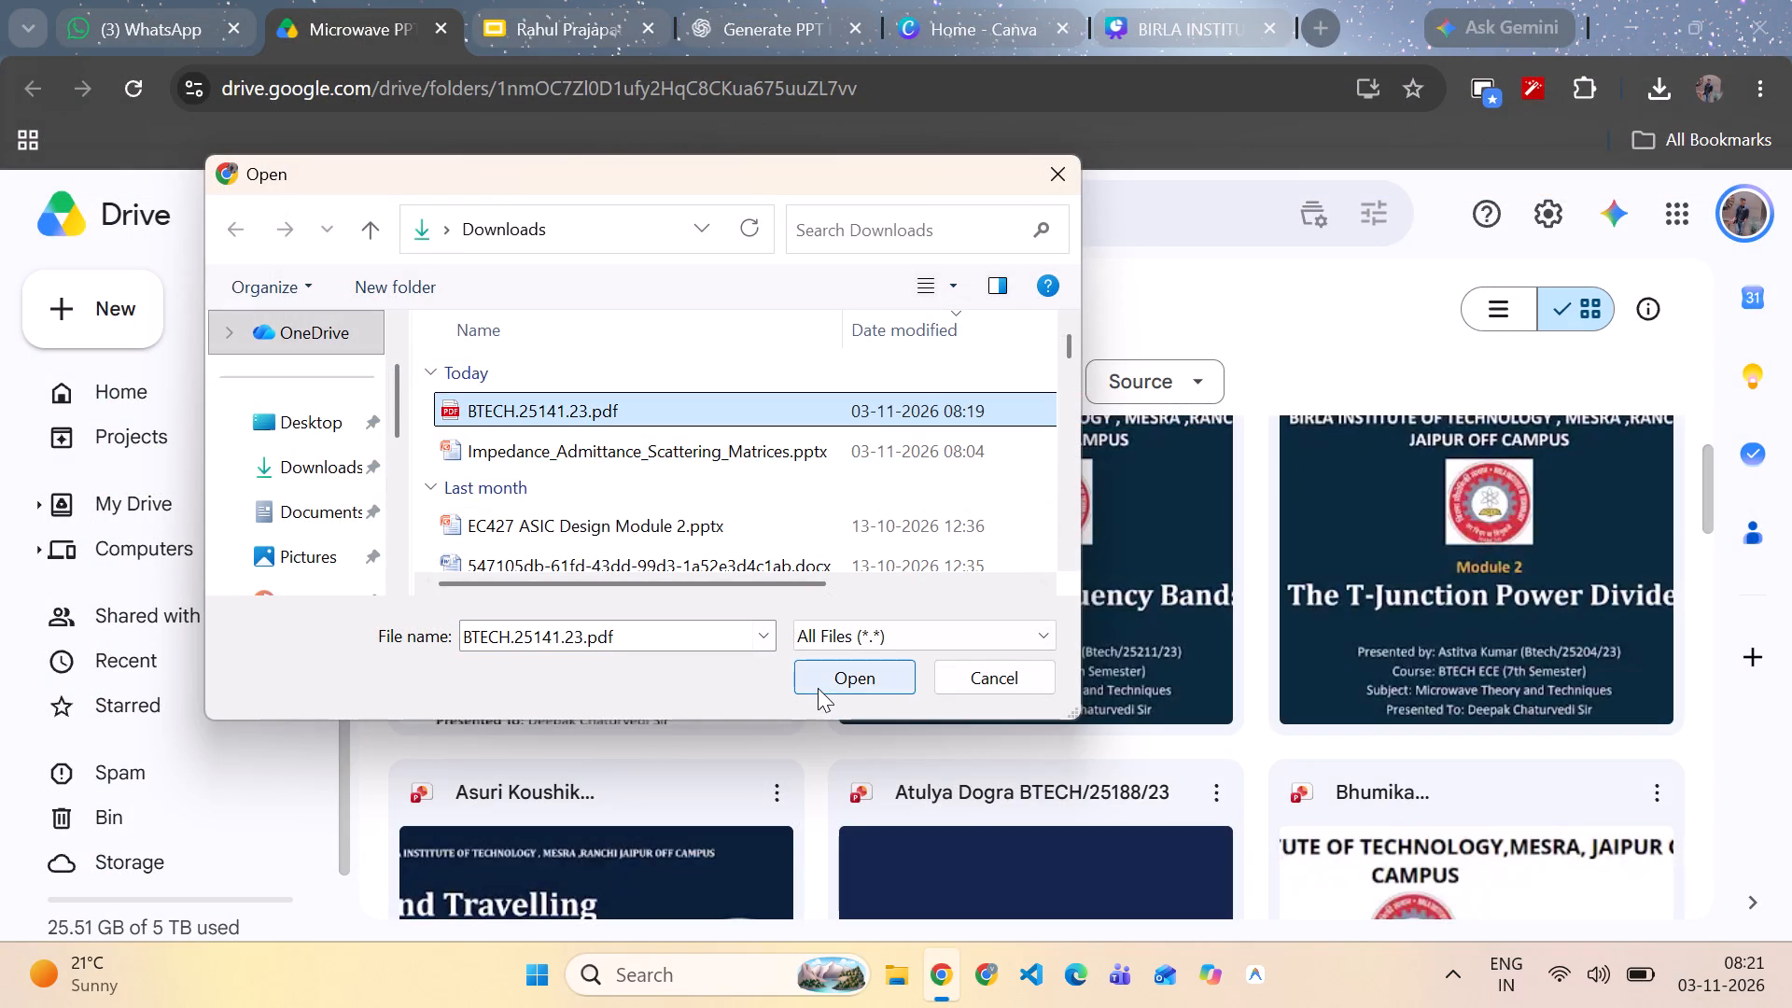
pyautogui.click(818, 688)
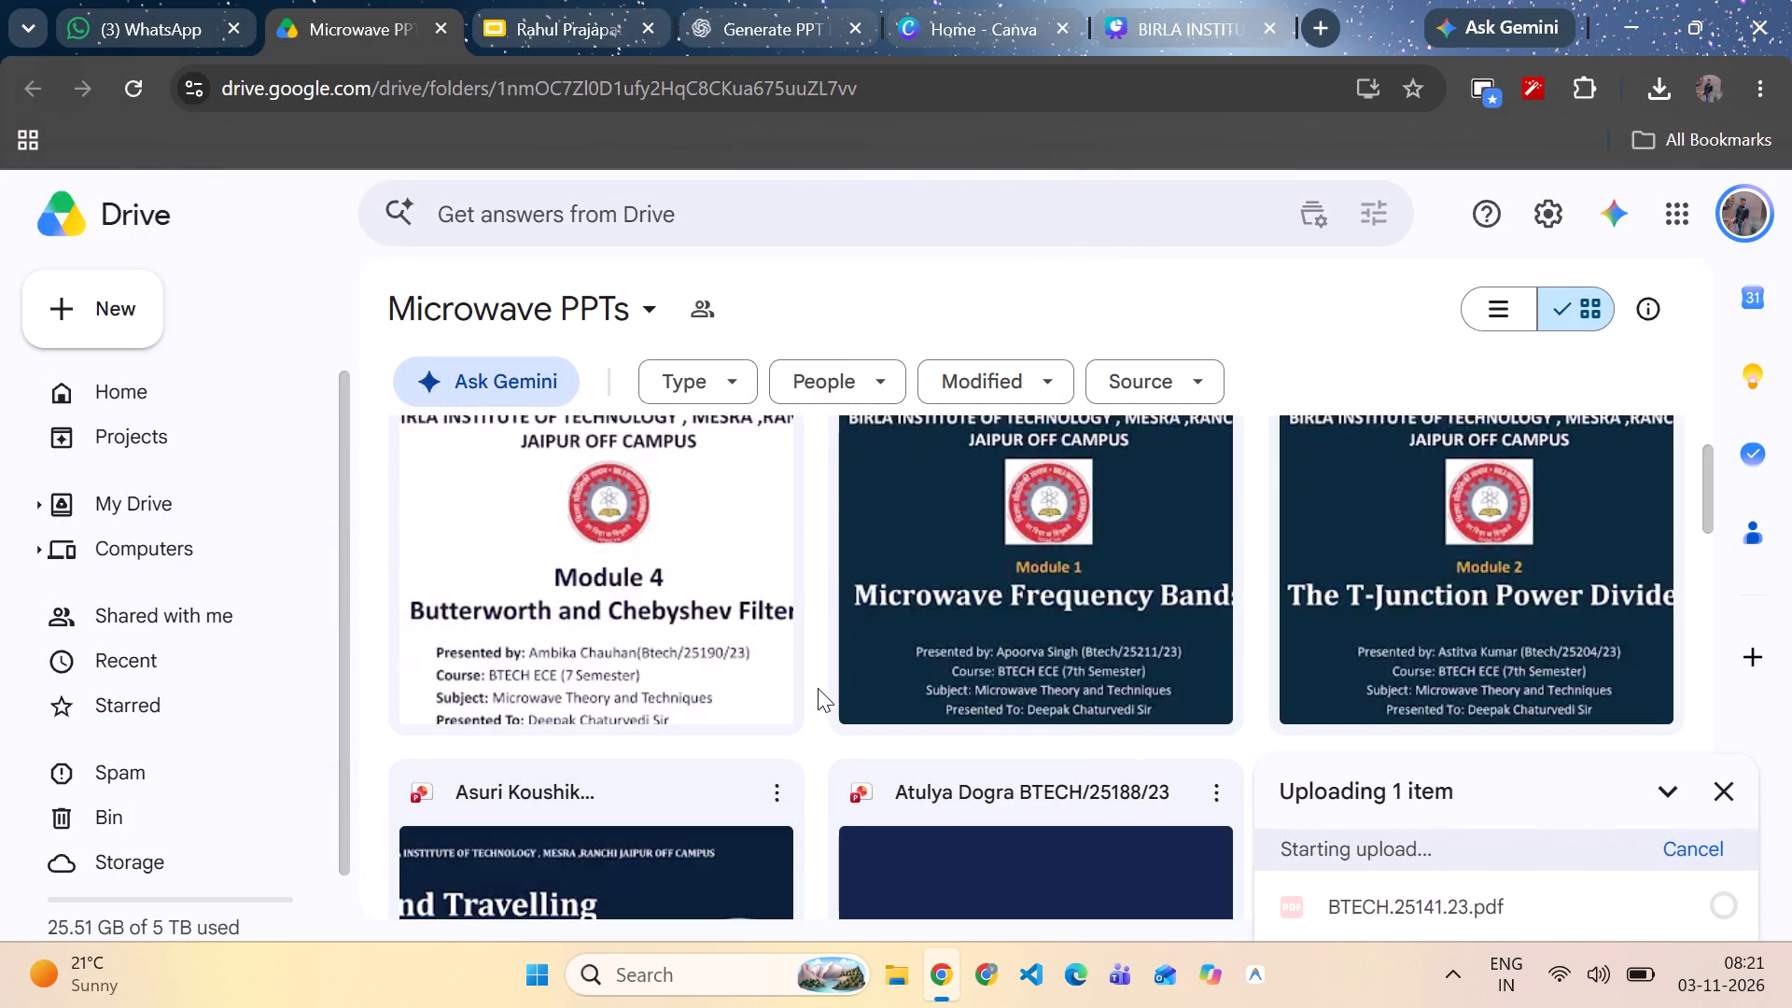
# Look through the Microwave PPTs folder for the newly uploaded PDF.
pyautogui.scroll(1, 1106, 716)
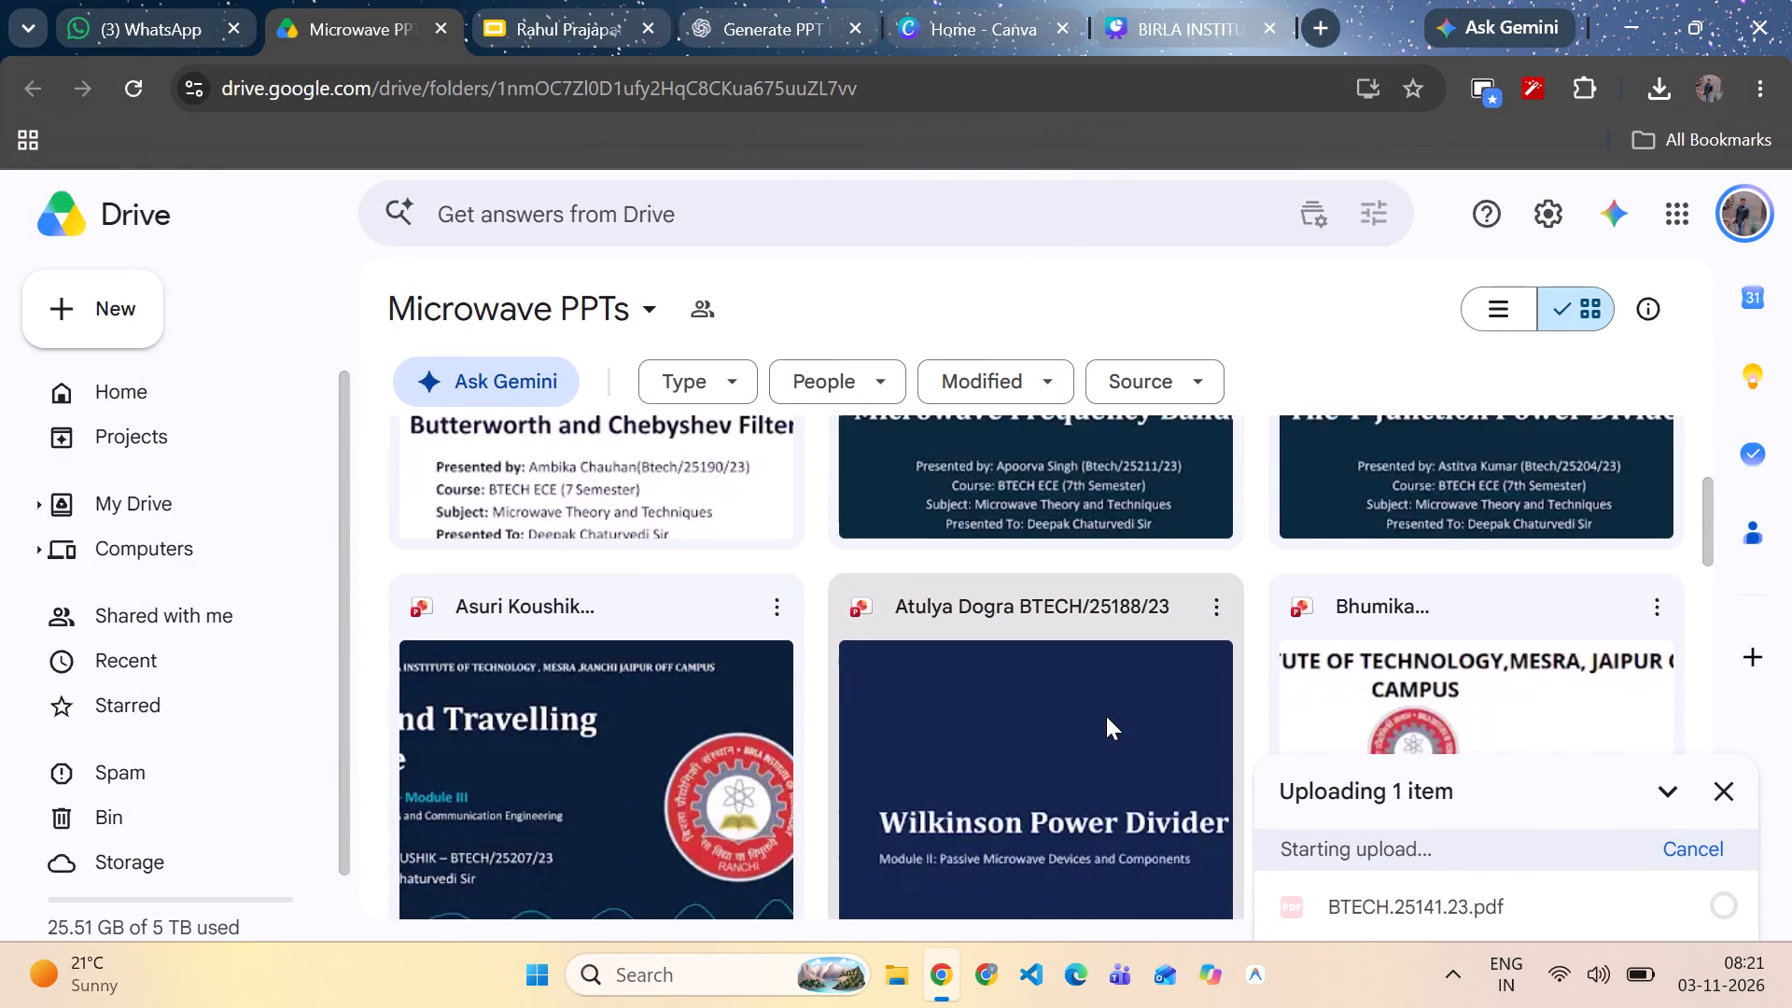
pyautogui.scroll(1, 1106, 716)
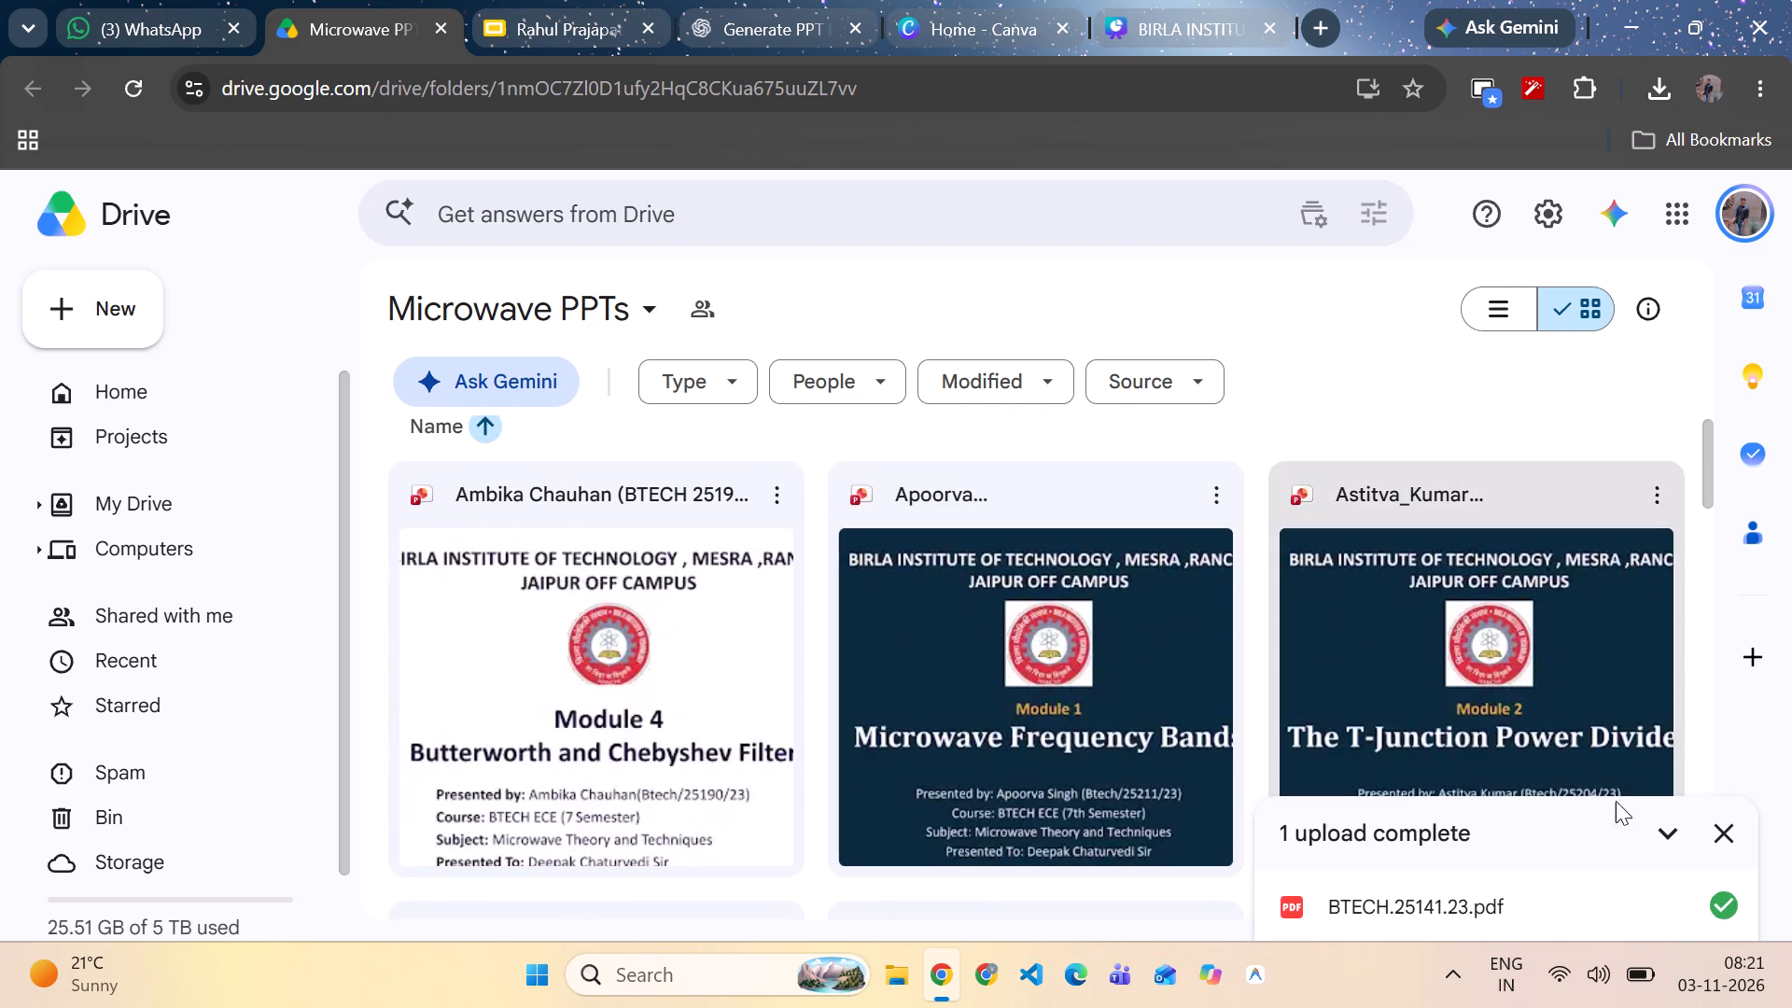
pyautogui.scroll(-5, 1053, 639)
pyautogui.scroll(-9, 987, 598)
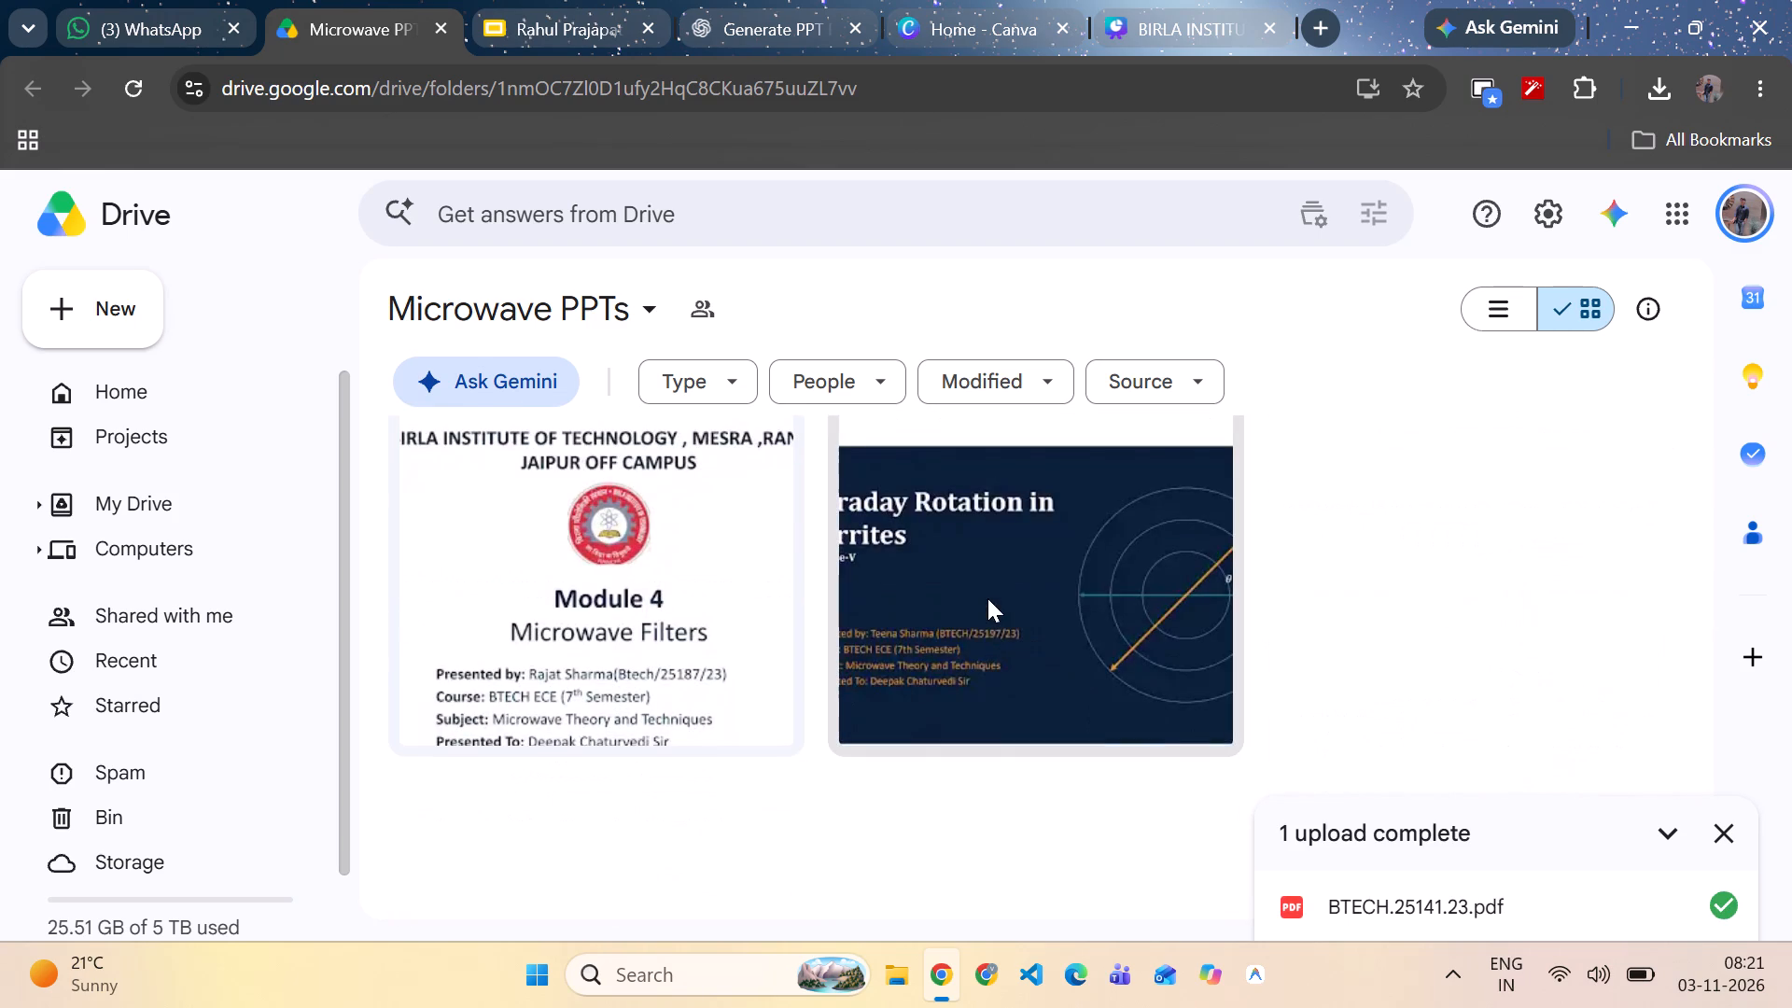
pyautogui.scroll(6, 1041, 632)
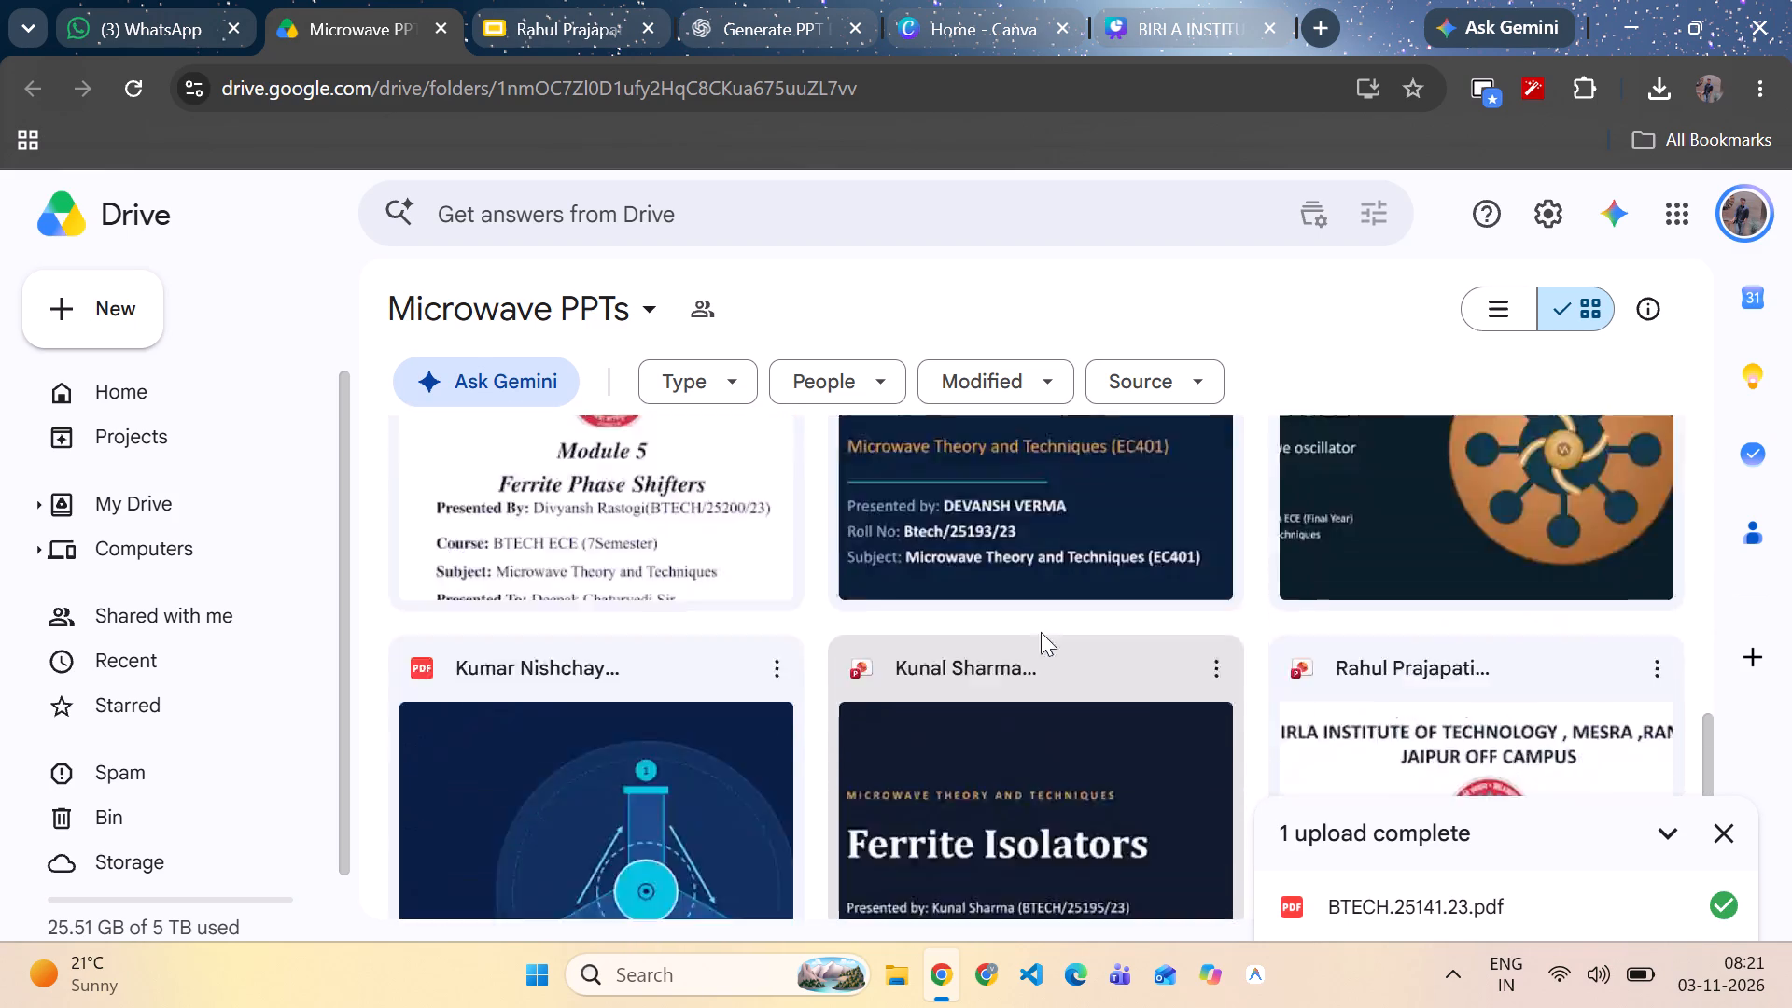
pyautogui.scroll(6, 1041, 632)
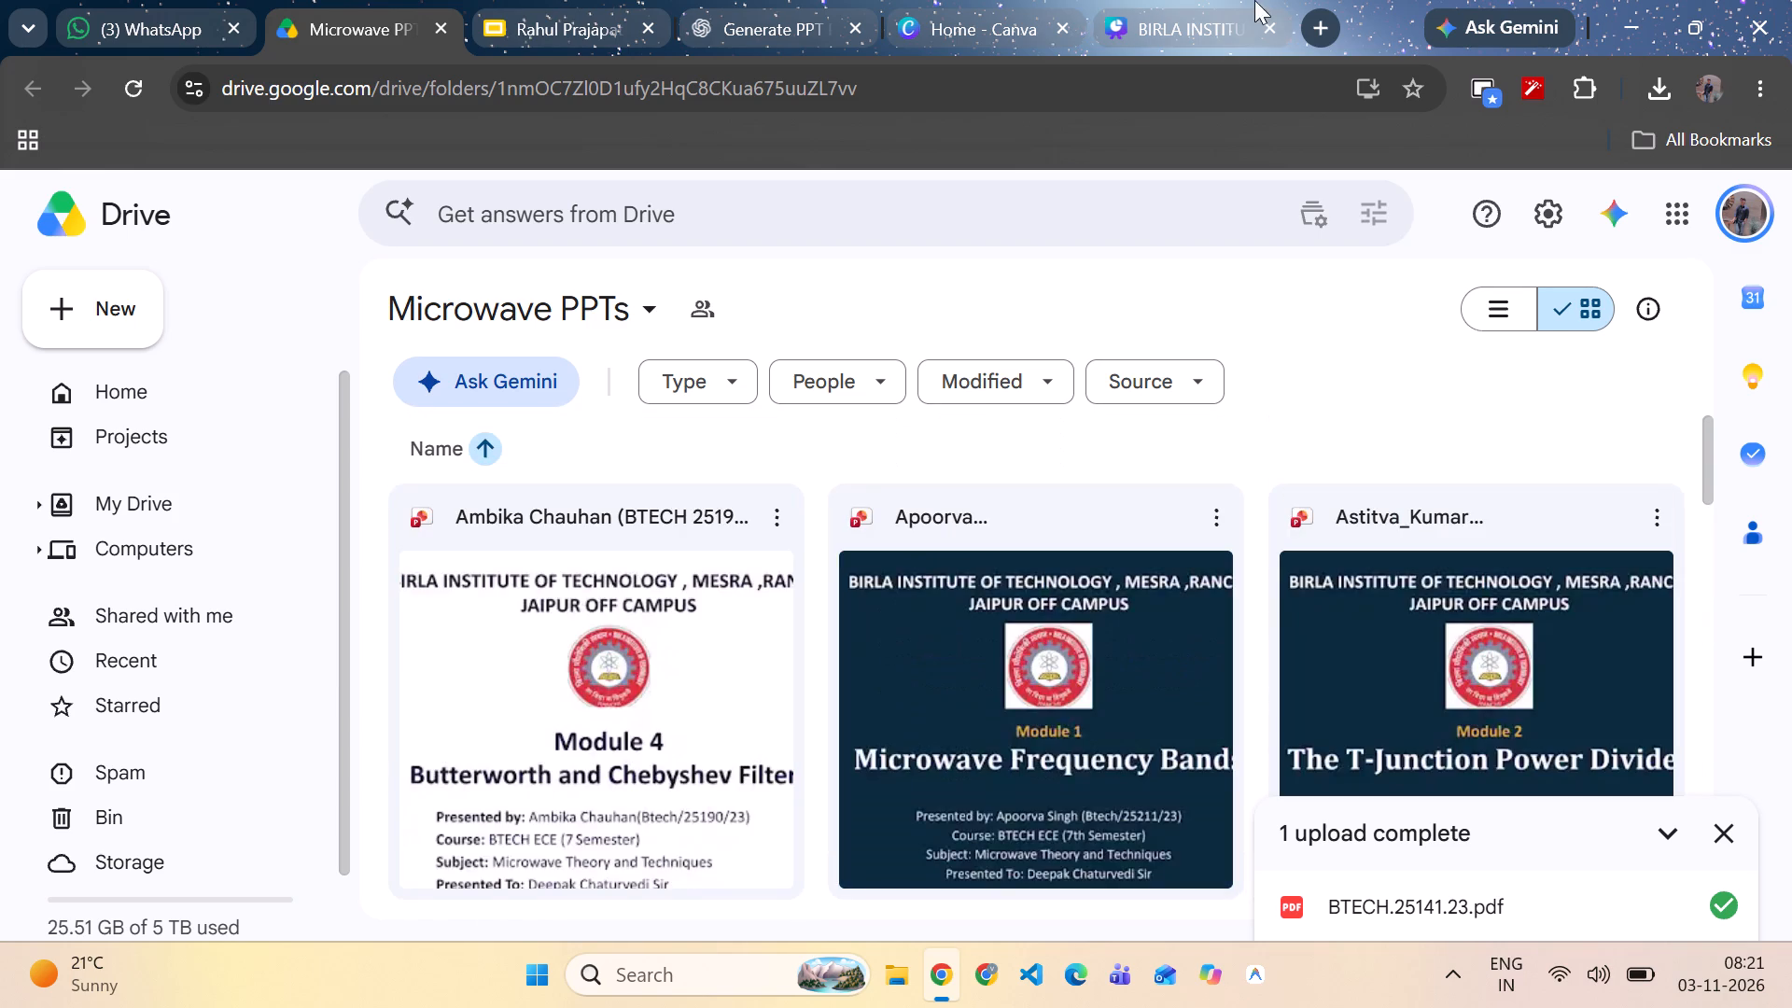
pyautogui.click(1366, 0)
# Reload the Microwave PPTs folder and look through its files again for the uploaded PDF.
pyautogui.click(135, 84)
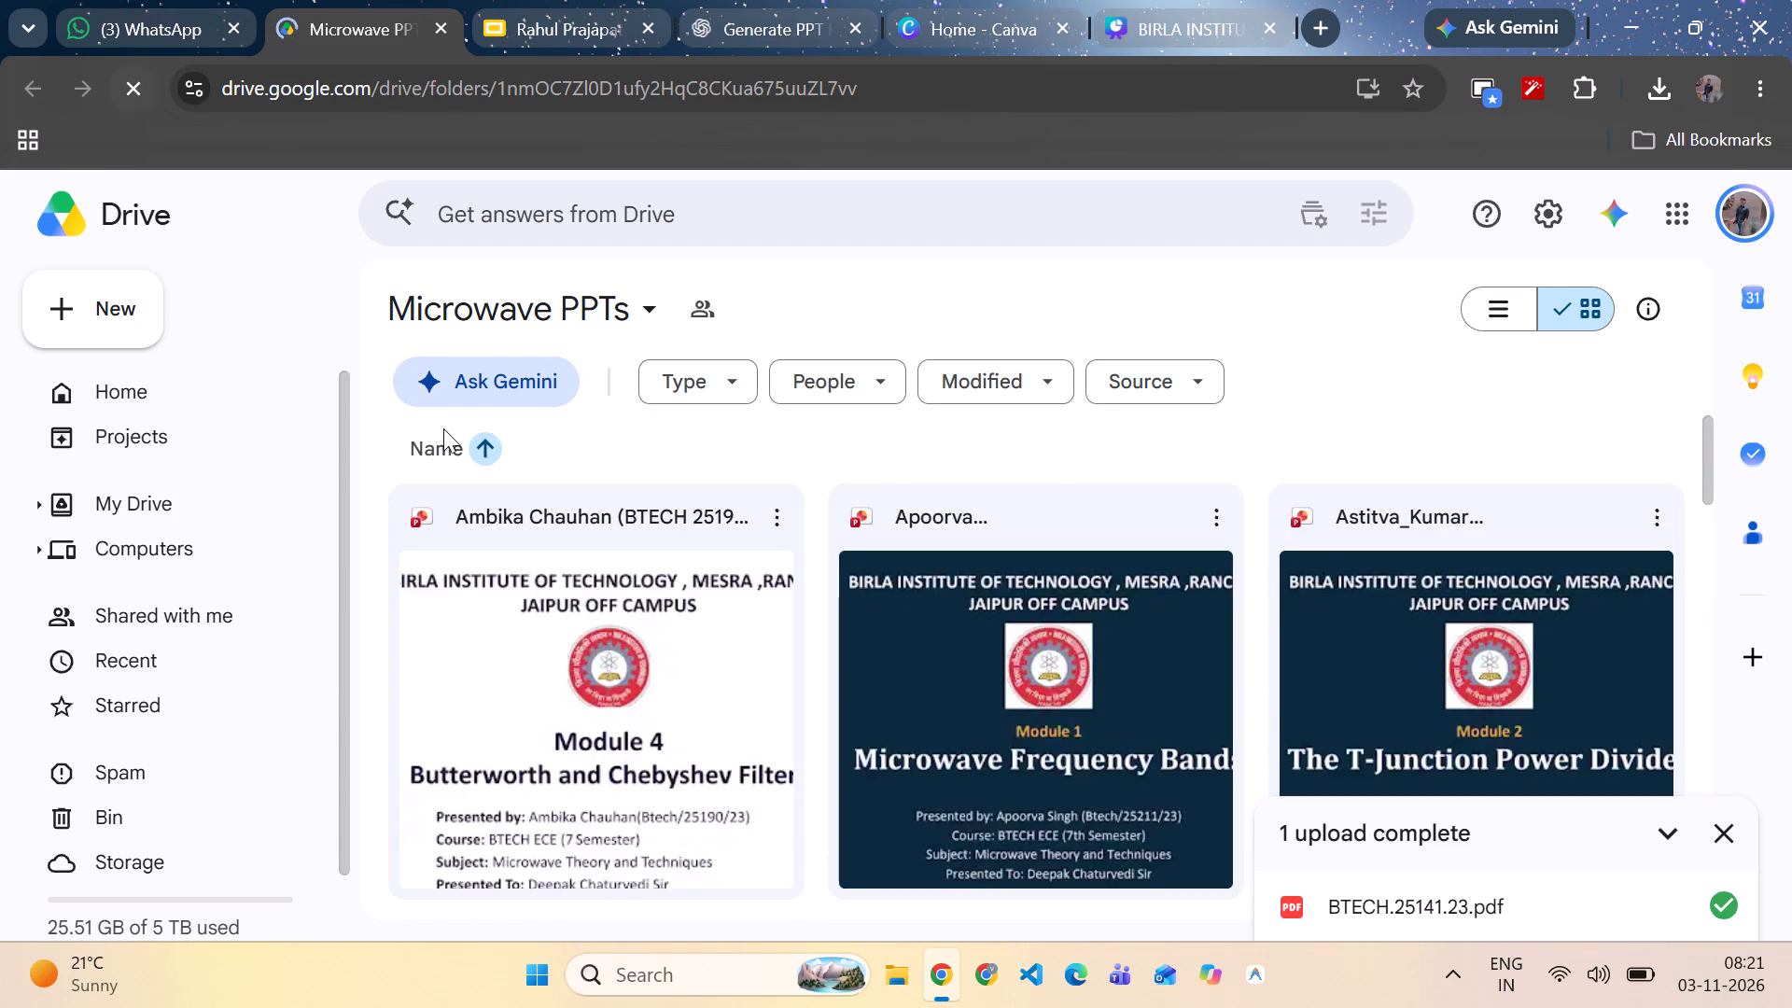
pyautogui.scroll(-4, 610, 565)
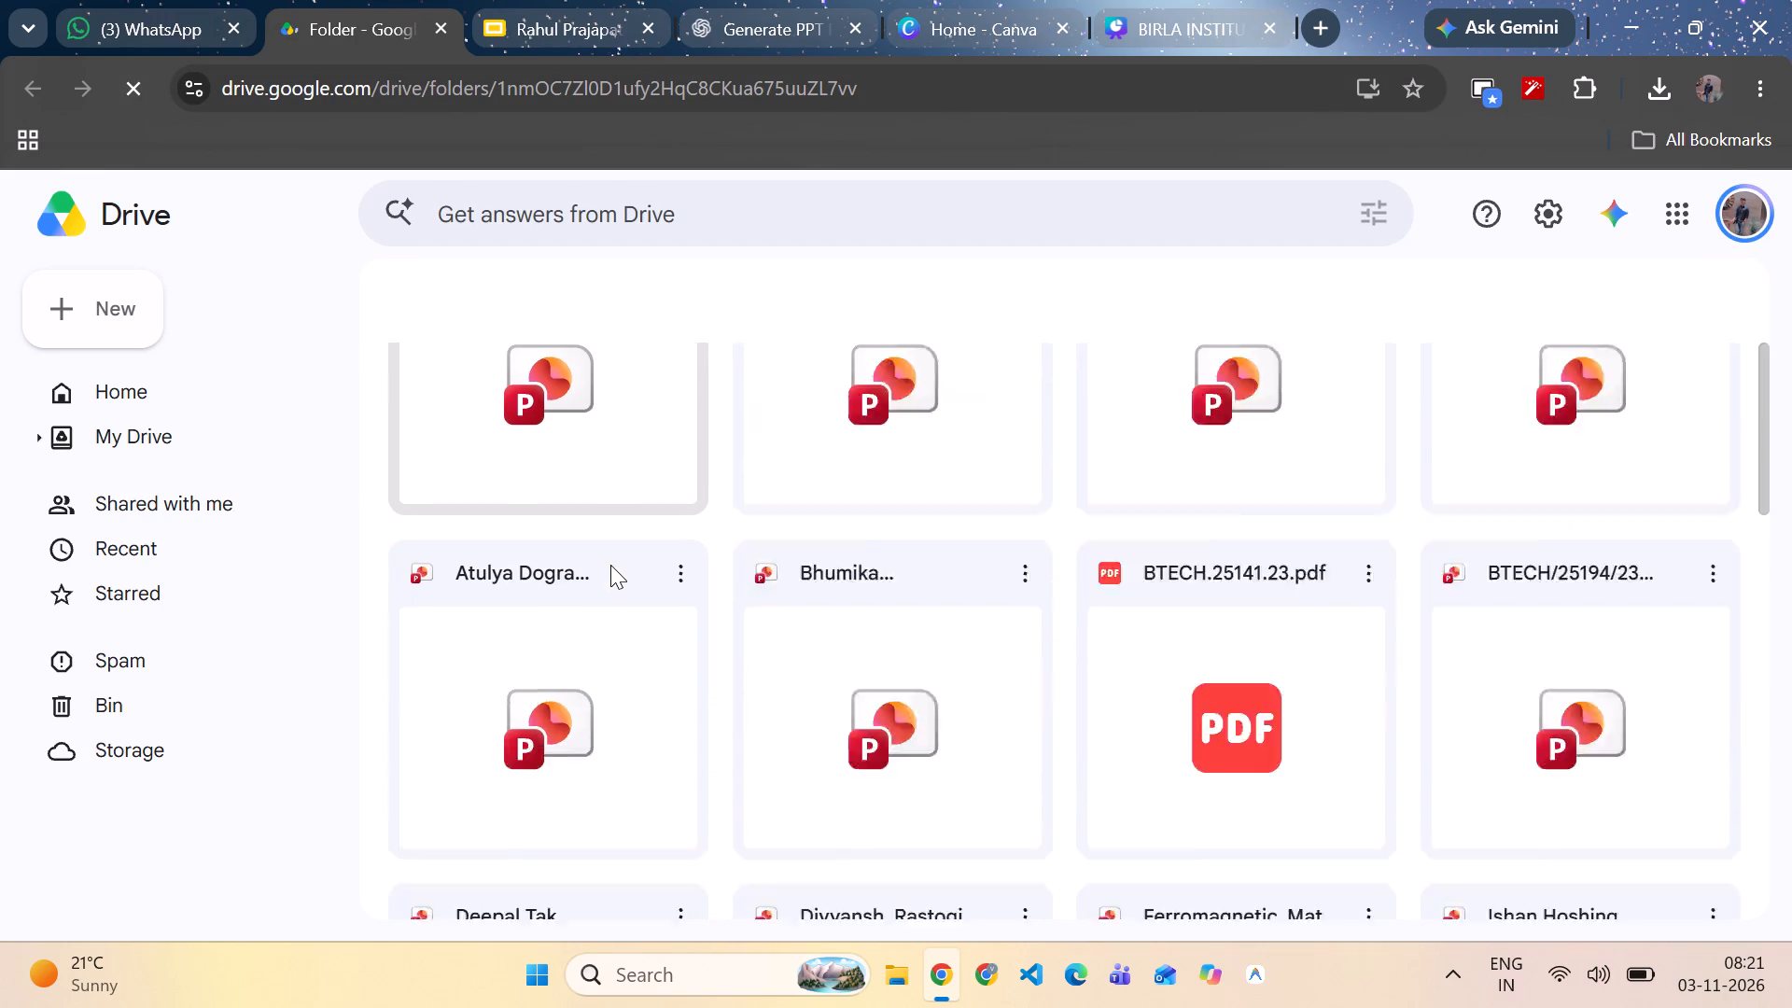
pyautogui.scroll(-2, 610, 565)
pyautogui.scroll(1, 610, 565)
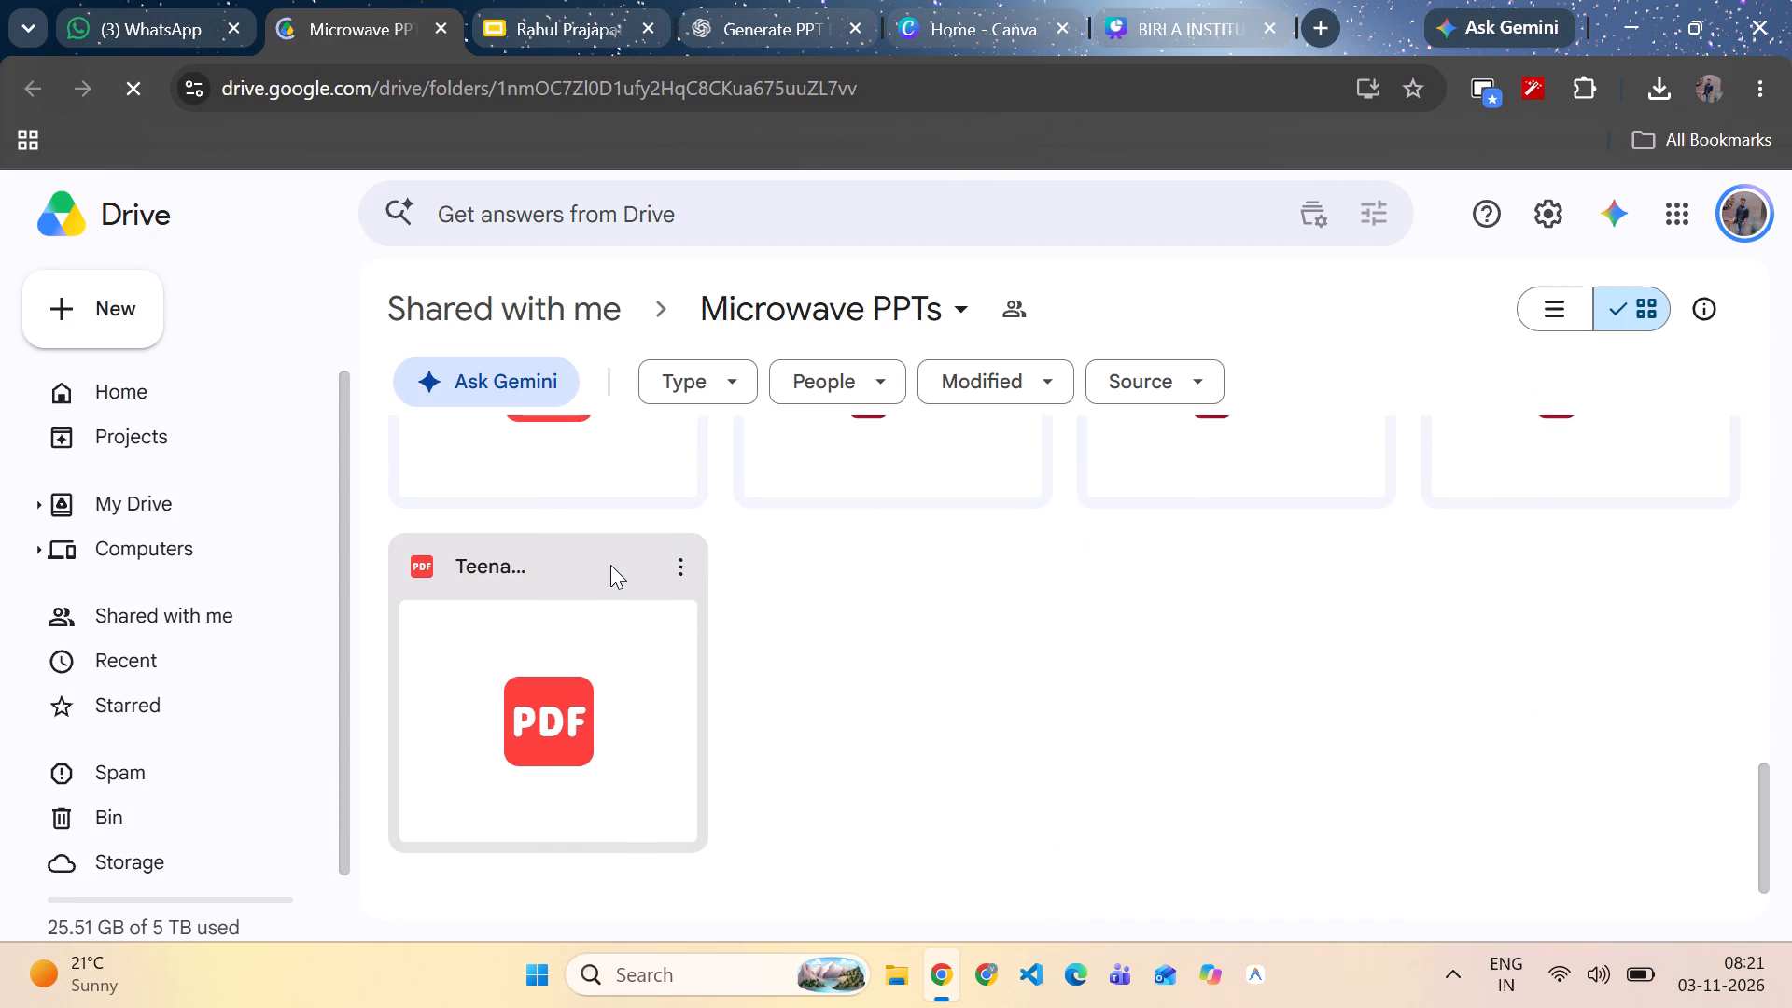
pyautogui.scroll(2, 610, 565)
pyautogui.scroll(-7, 610, 565)
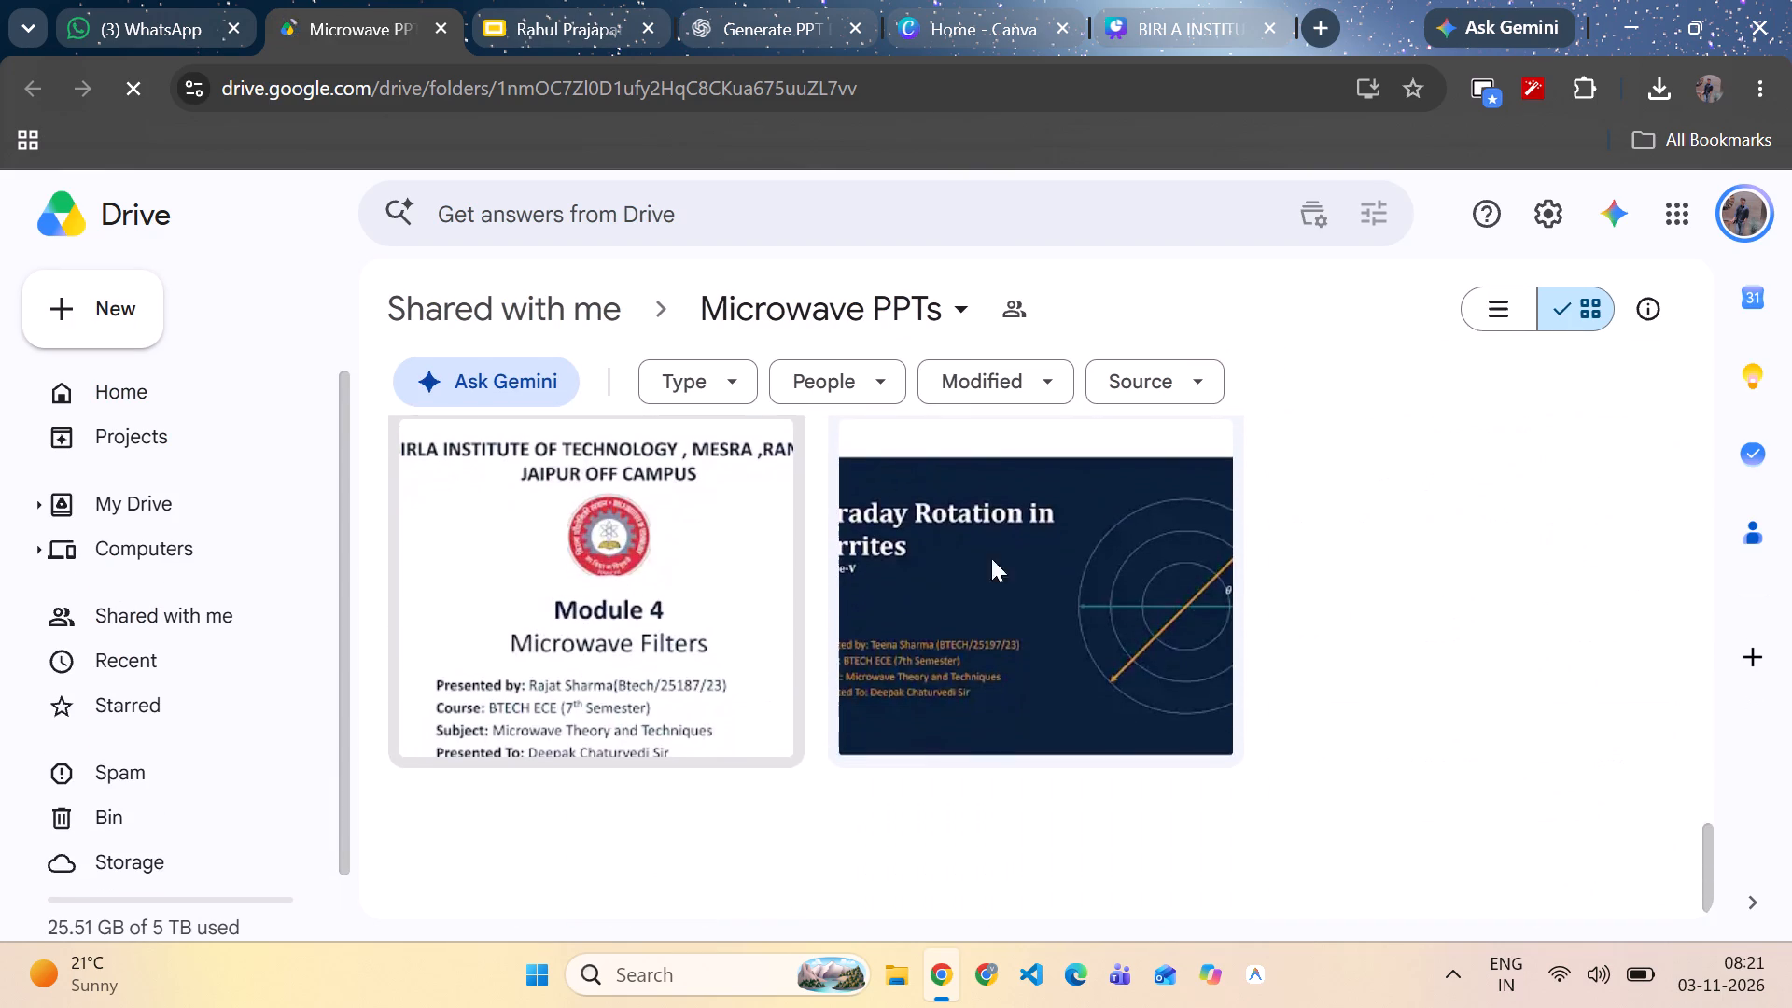
pyautogui.click(1393, 629)
pyautogui.scroll(9, 1393, 629)
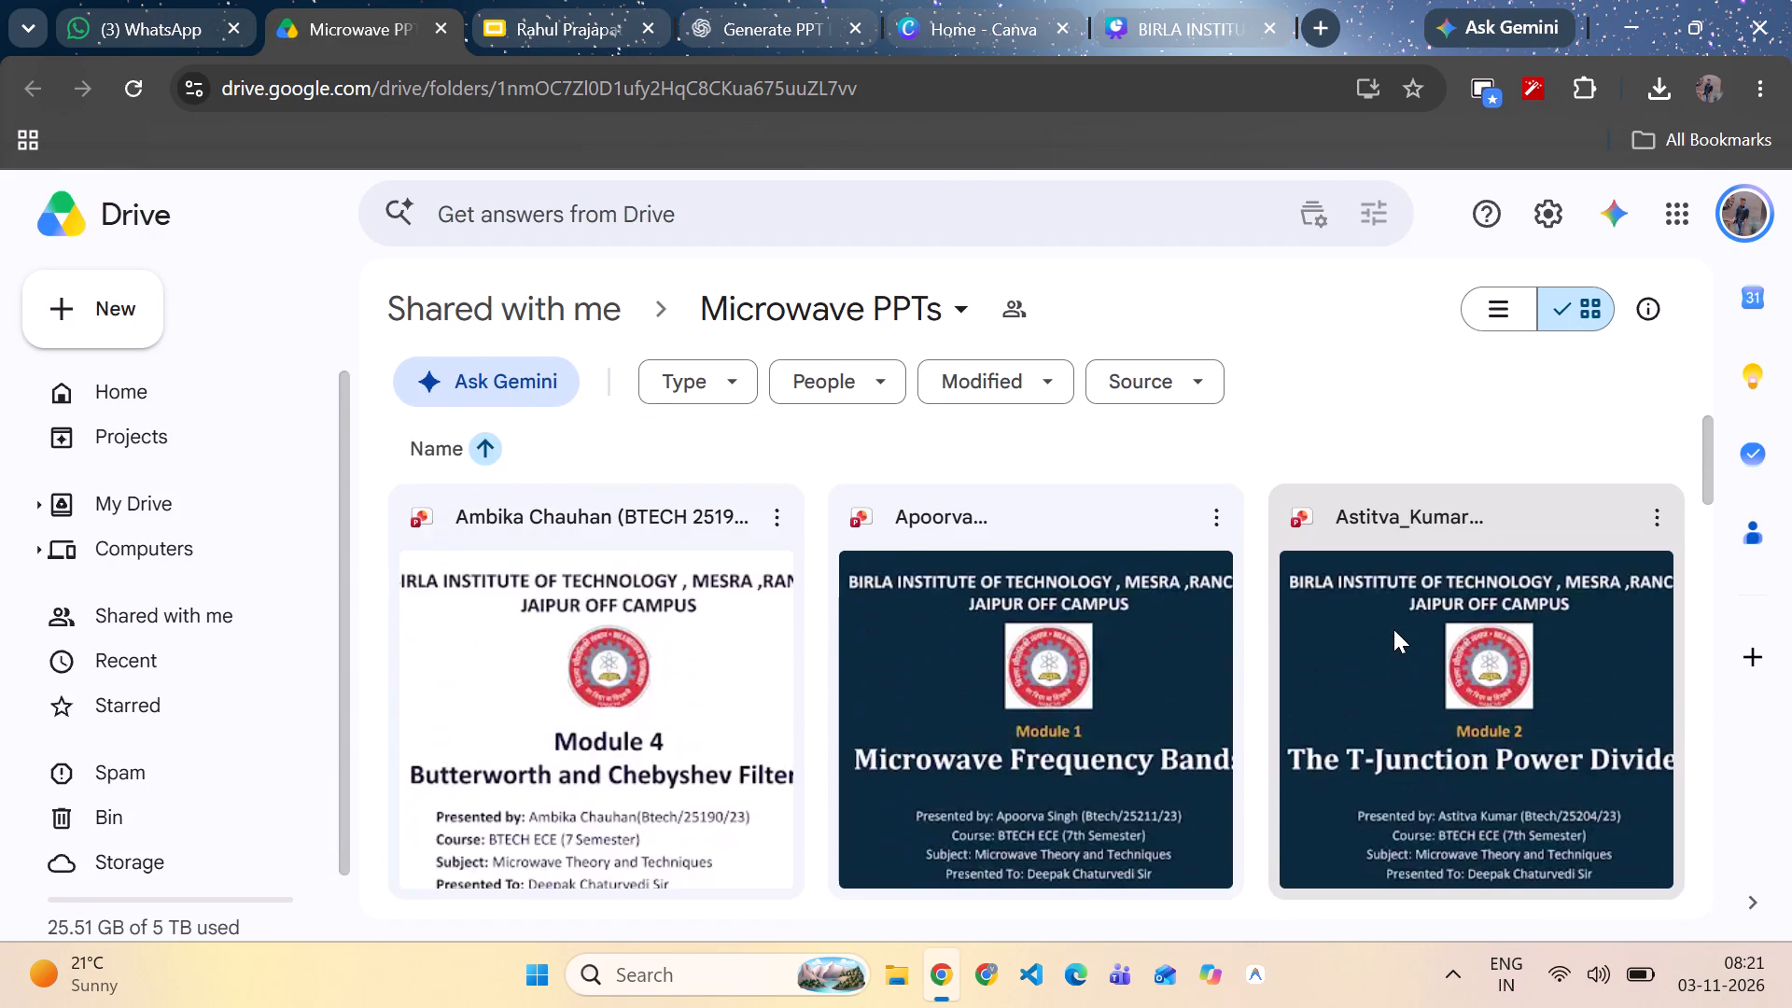
# Start renaming the uploaded roll-number PDF in Drive and put the presenter's full name in capitals before the roll number.
pyautogui.scroll(-6, 1393, 629)
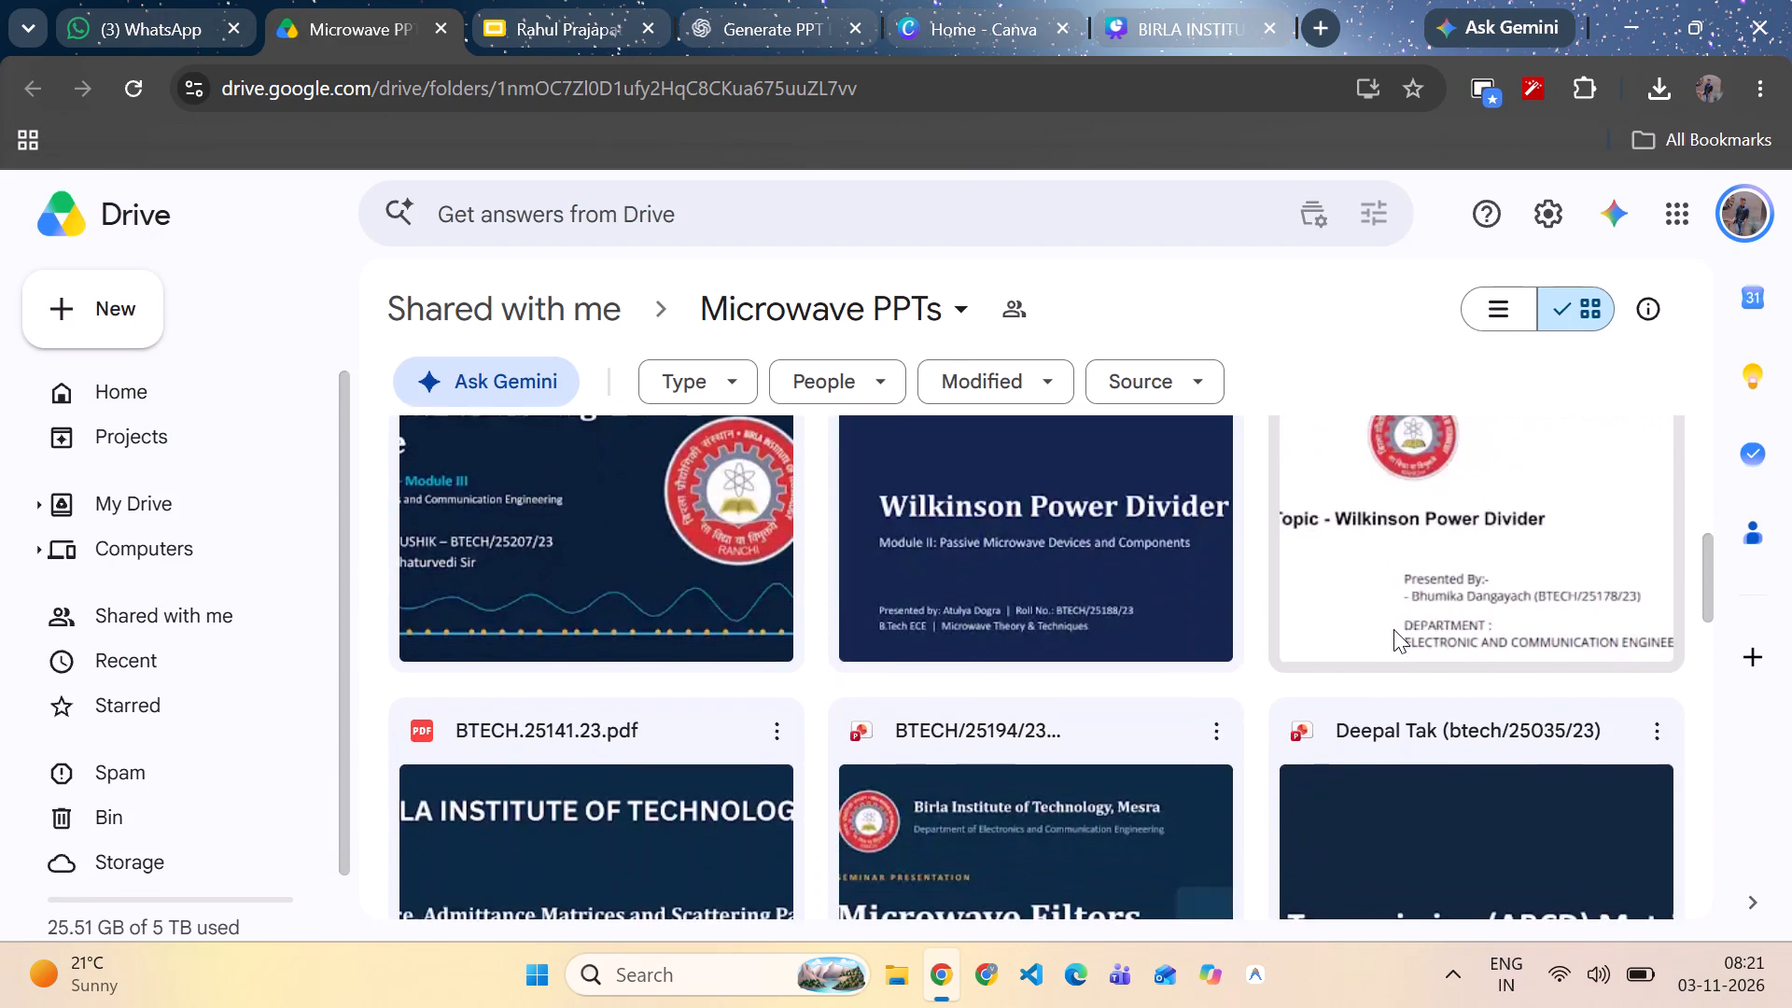
pyautogui.scroll(-2, 1393, 629)
pyautogui.click(770, 537)
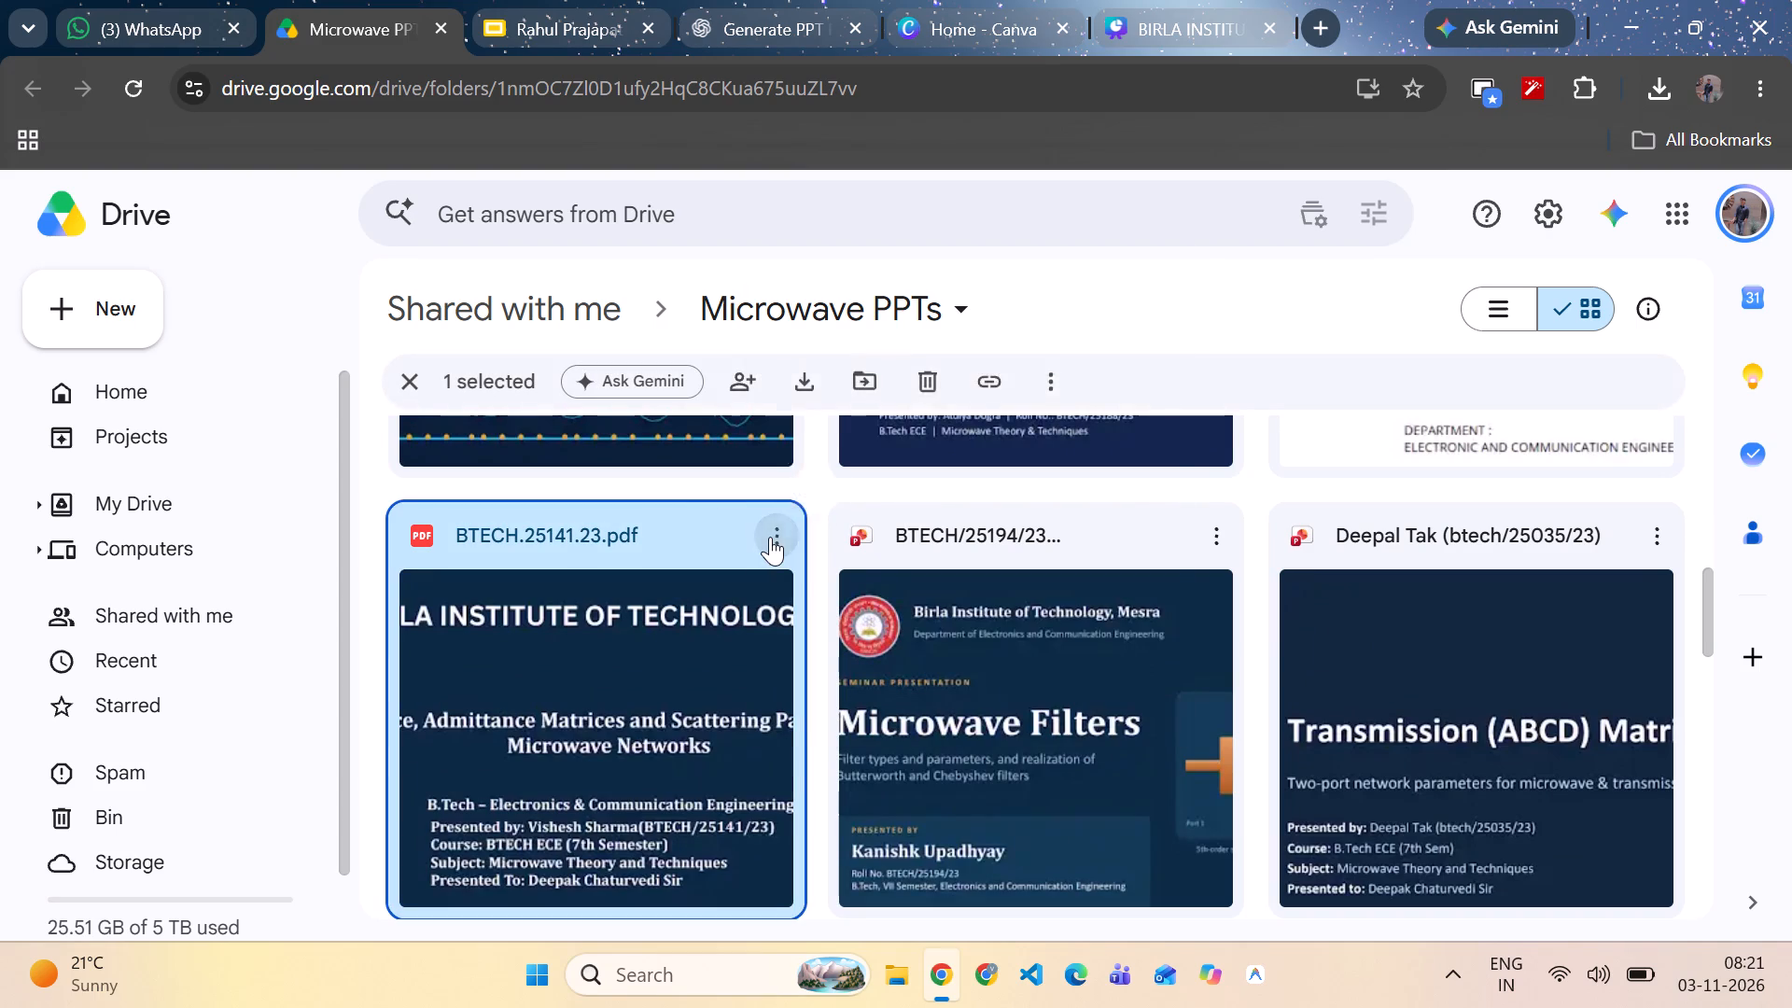
pyautogui.click(832, 318)
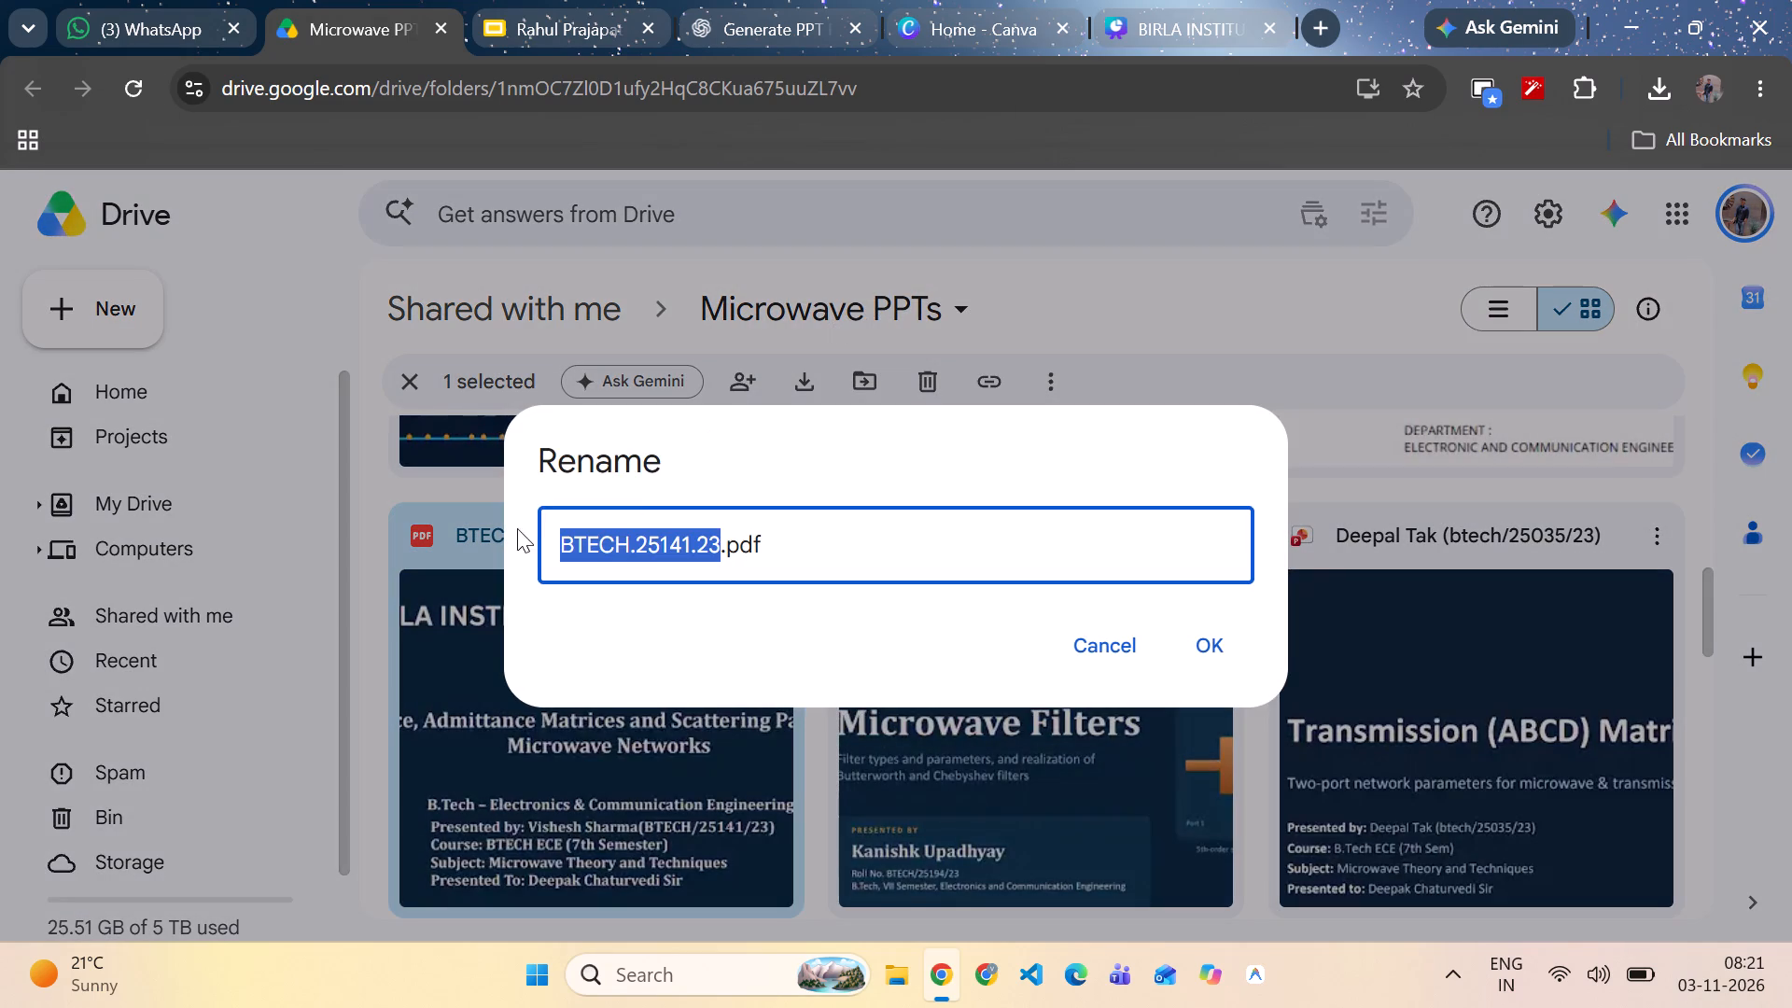
pyautogui.click(572, 533)
pyautogui.press('Left')
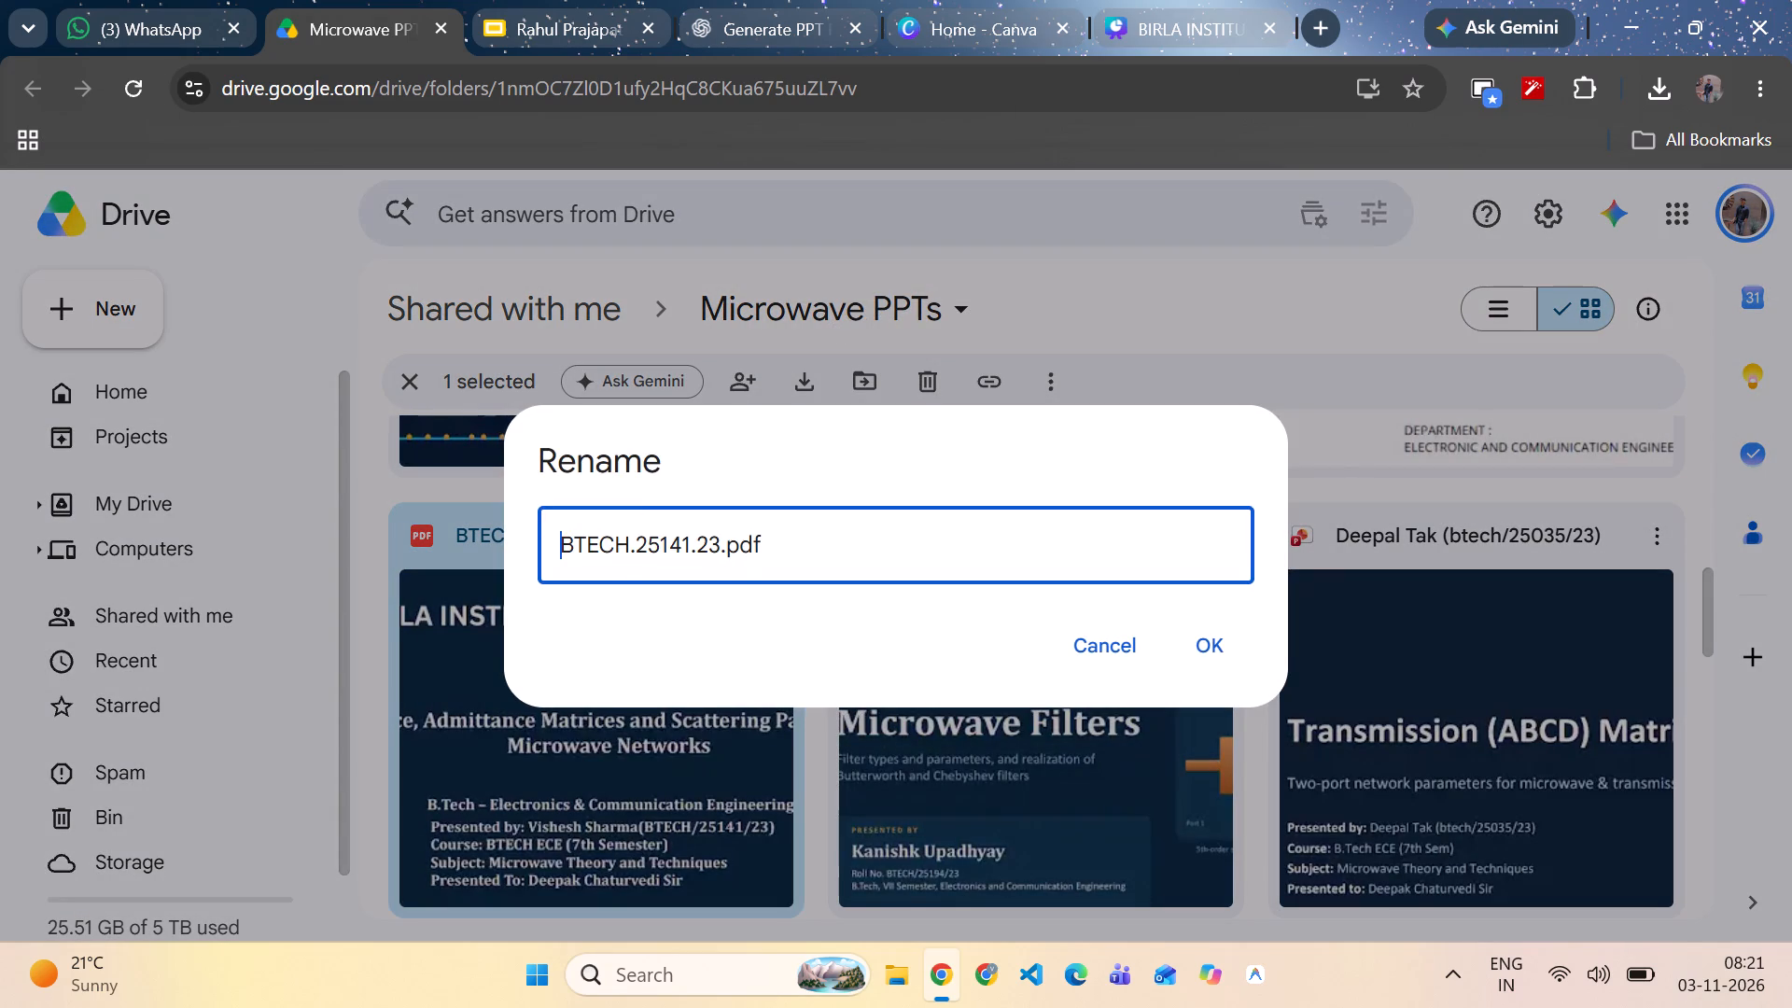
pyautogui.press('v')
pyautogui.press('BackSpace')
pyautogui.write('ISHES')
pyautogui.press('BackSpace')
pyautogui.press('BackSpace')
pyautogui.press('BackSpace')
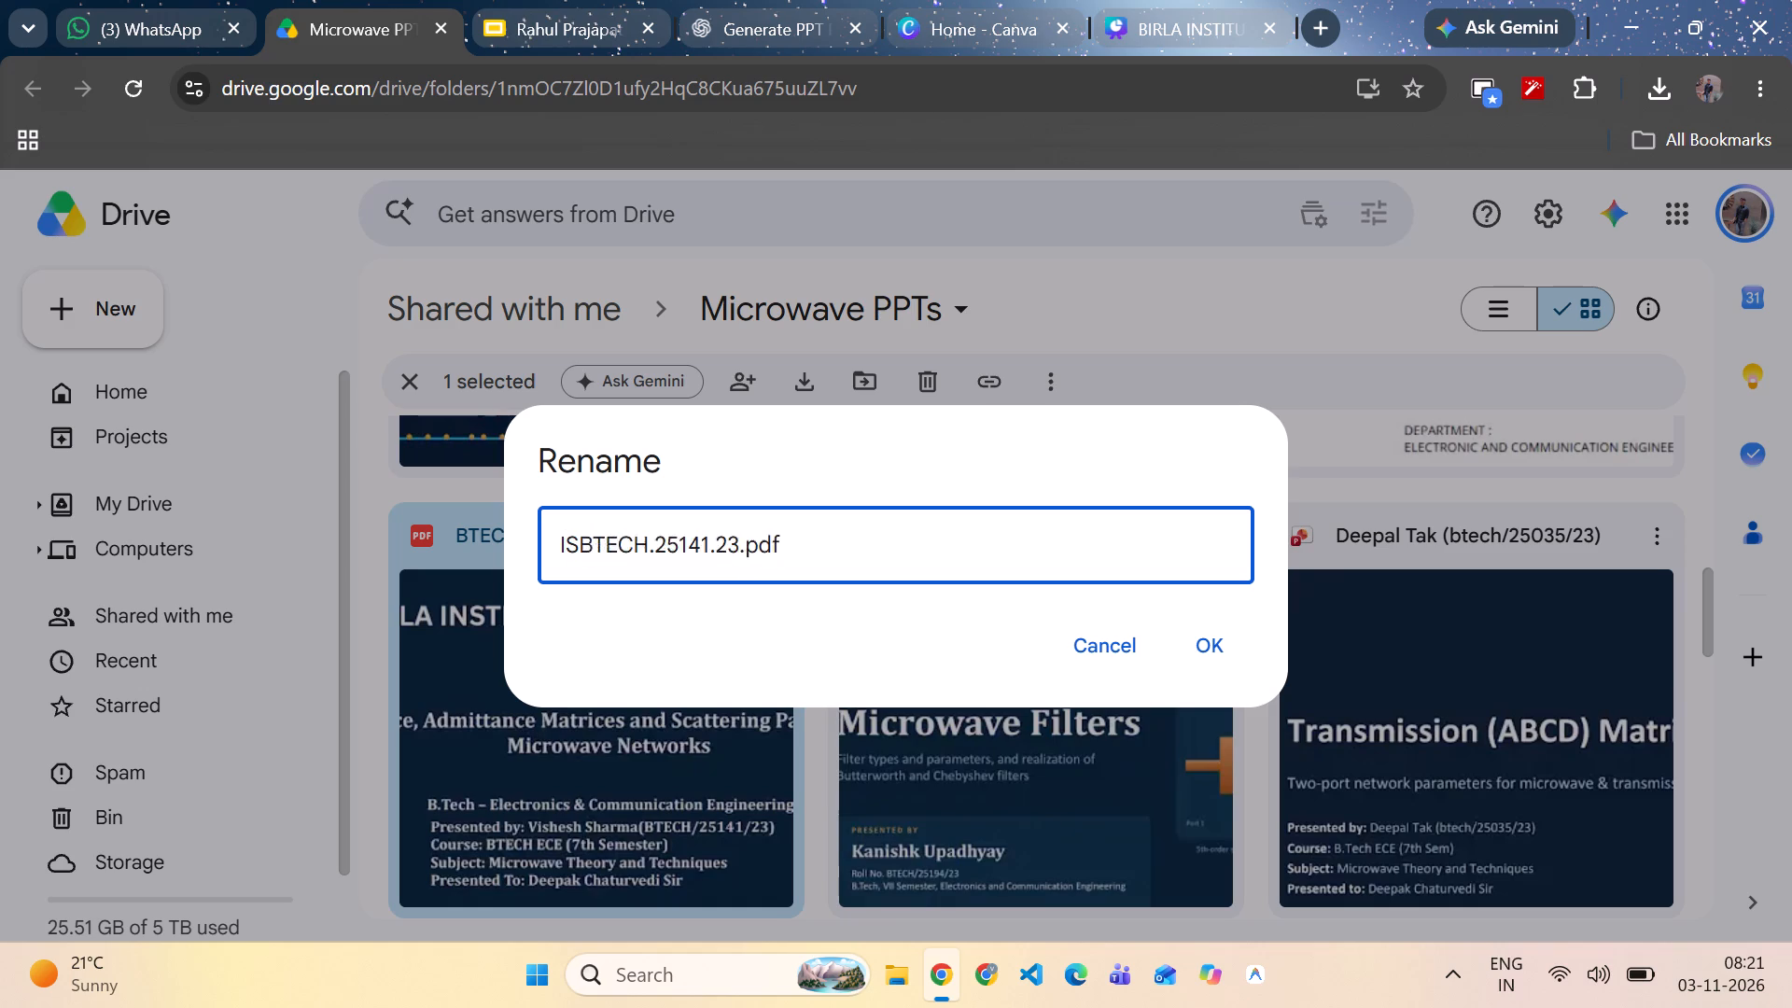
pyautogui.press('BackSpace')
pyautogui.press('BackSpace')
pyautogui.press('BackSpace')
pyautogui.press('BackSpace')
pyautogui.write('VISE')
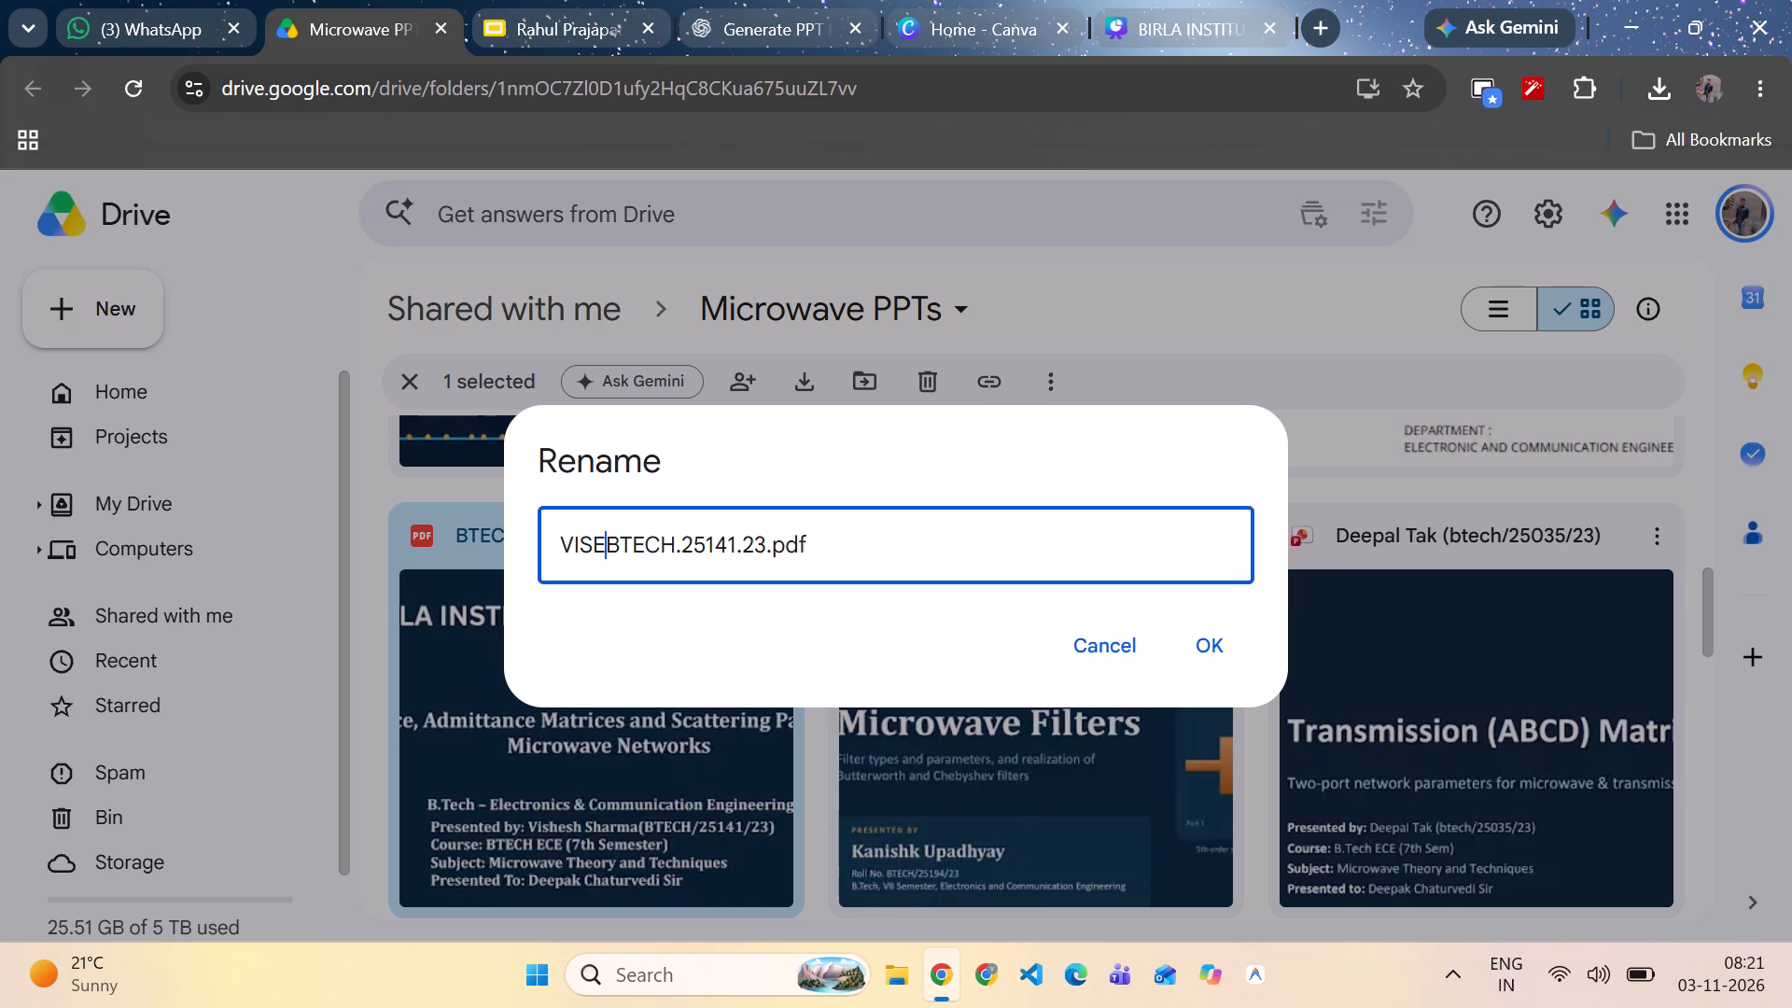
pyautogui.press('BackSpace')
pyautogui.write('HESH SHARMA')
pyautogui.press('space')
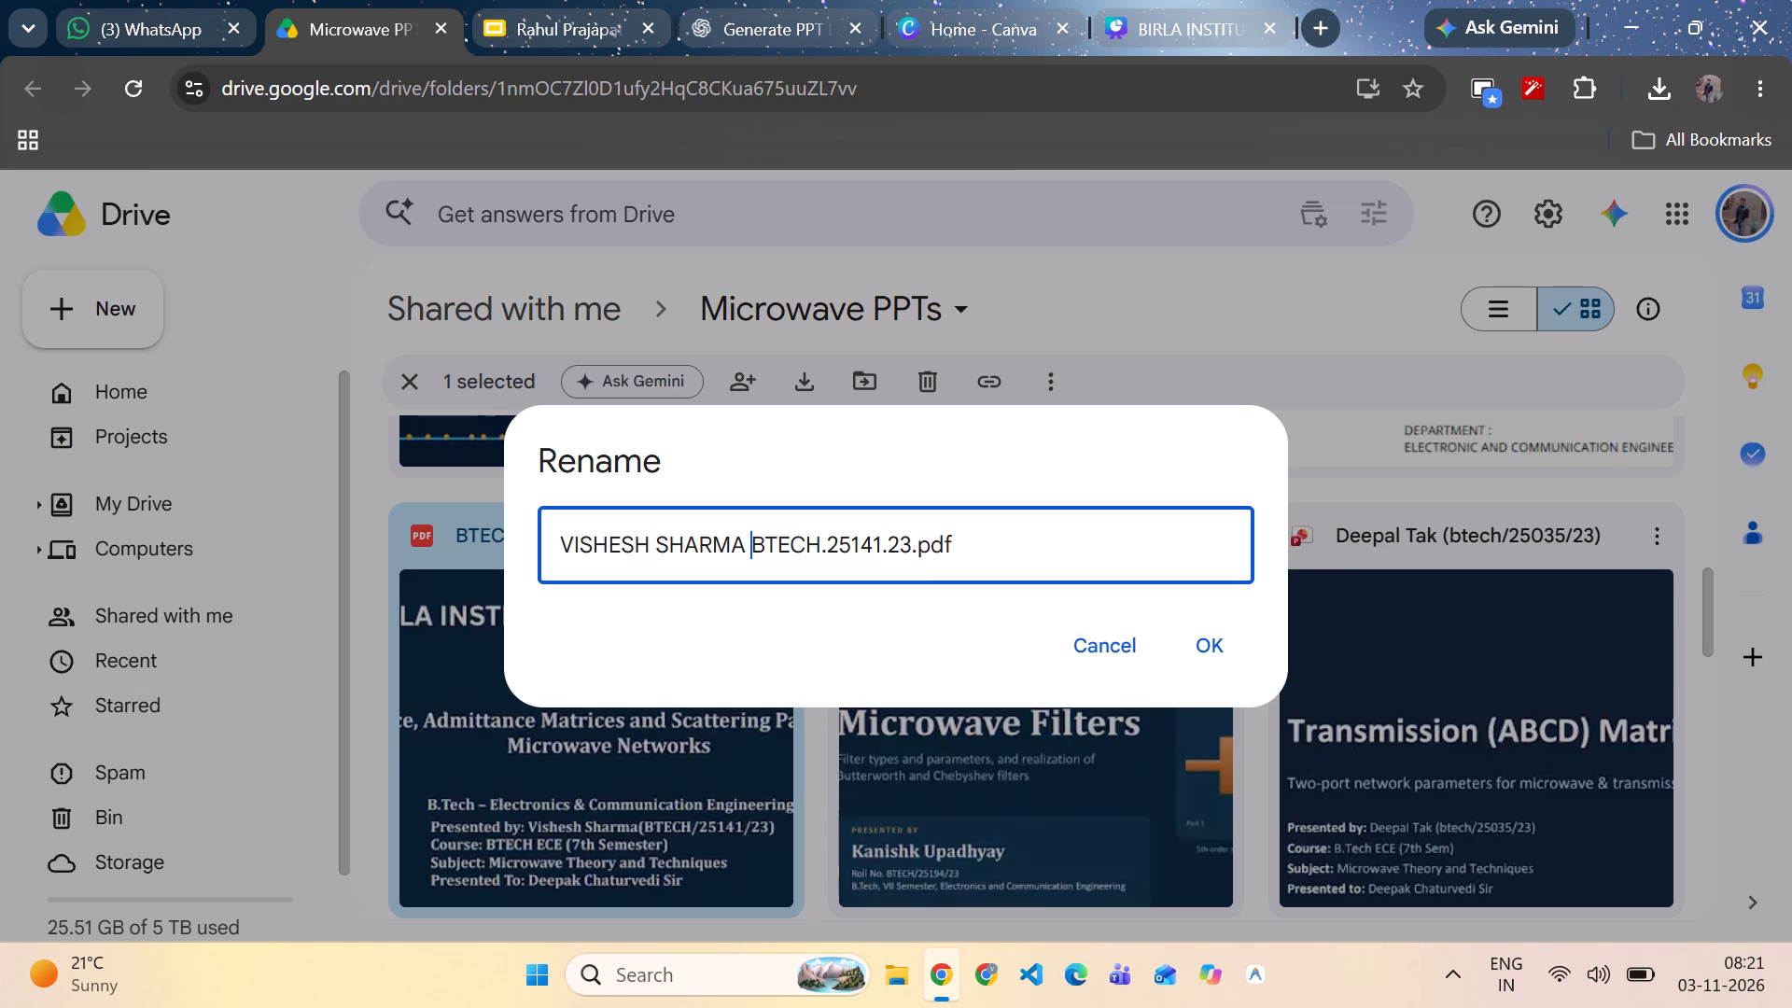
# Enclose the roll number in the new file name in parentheses, keeping the .pdf extension outside.
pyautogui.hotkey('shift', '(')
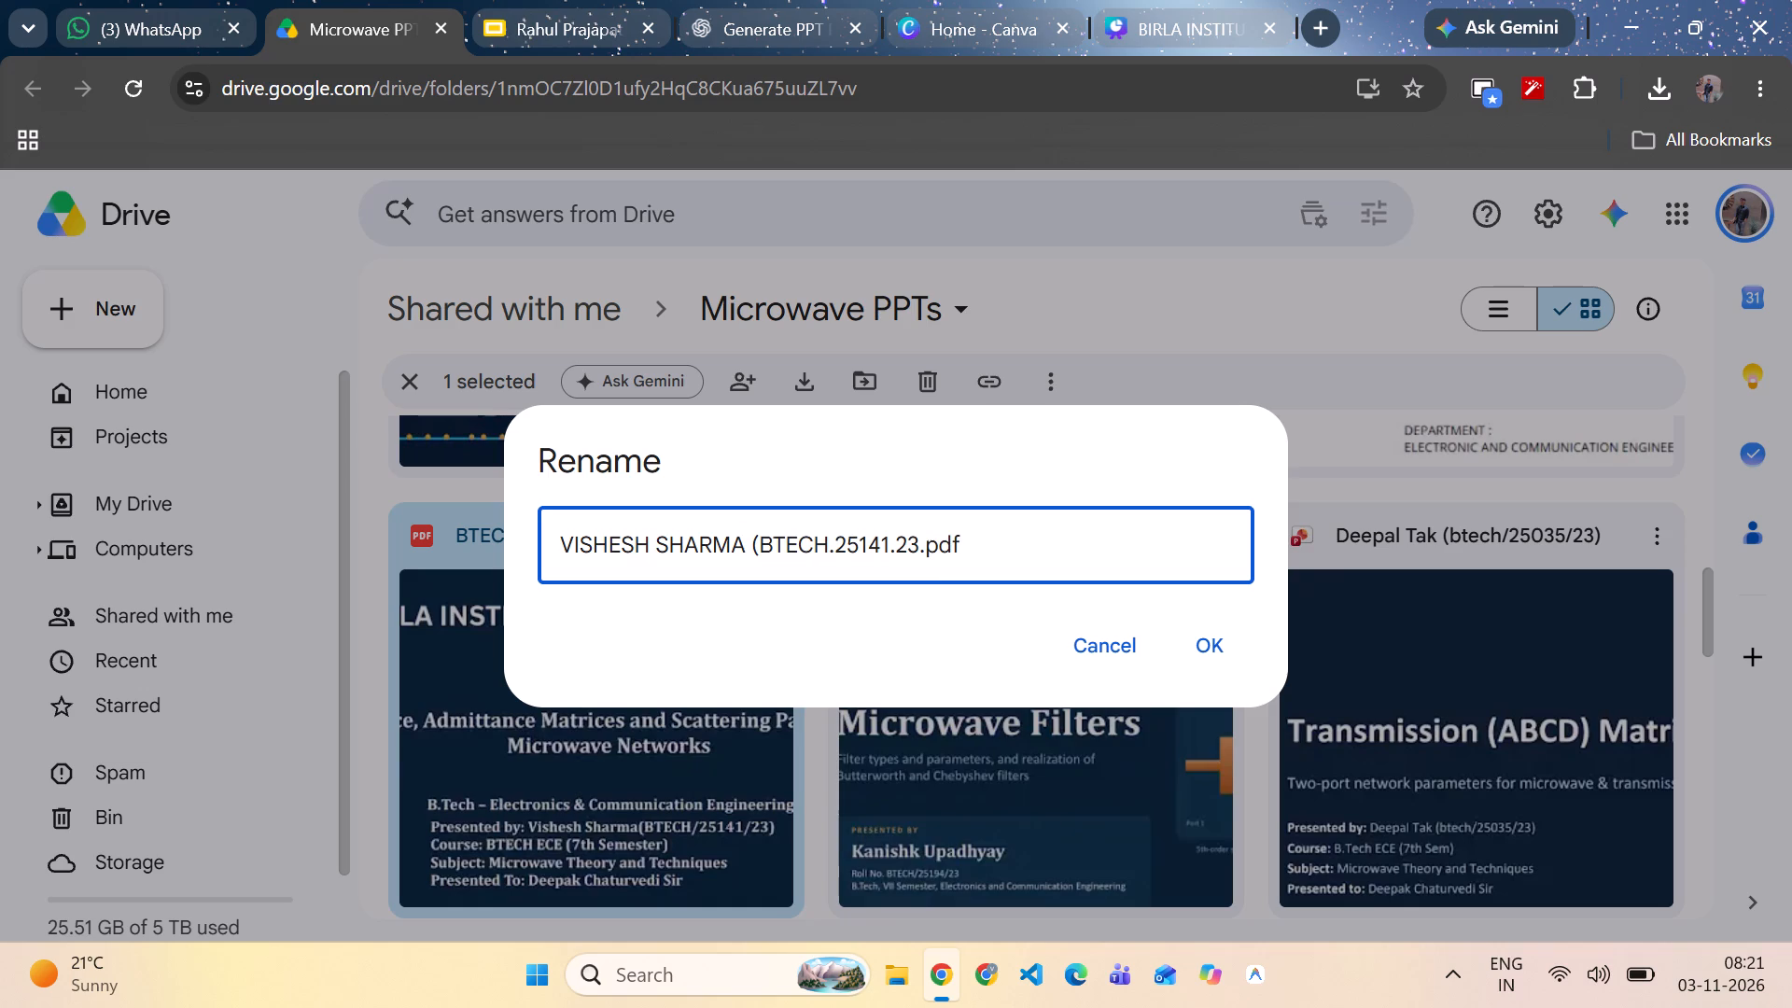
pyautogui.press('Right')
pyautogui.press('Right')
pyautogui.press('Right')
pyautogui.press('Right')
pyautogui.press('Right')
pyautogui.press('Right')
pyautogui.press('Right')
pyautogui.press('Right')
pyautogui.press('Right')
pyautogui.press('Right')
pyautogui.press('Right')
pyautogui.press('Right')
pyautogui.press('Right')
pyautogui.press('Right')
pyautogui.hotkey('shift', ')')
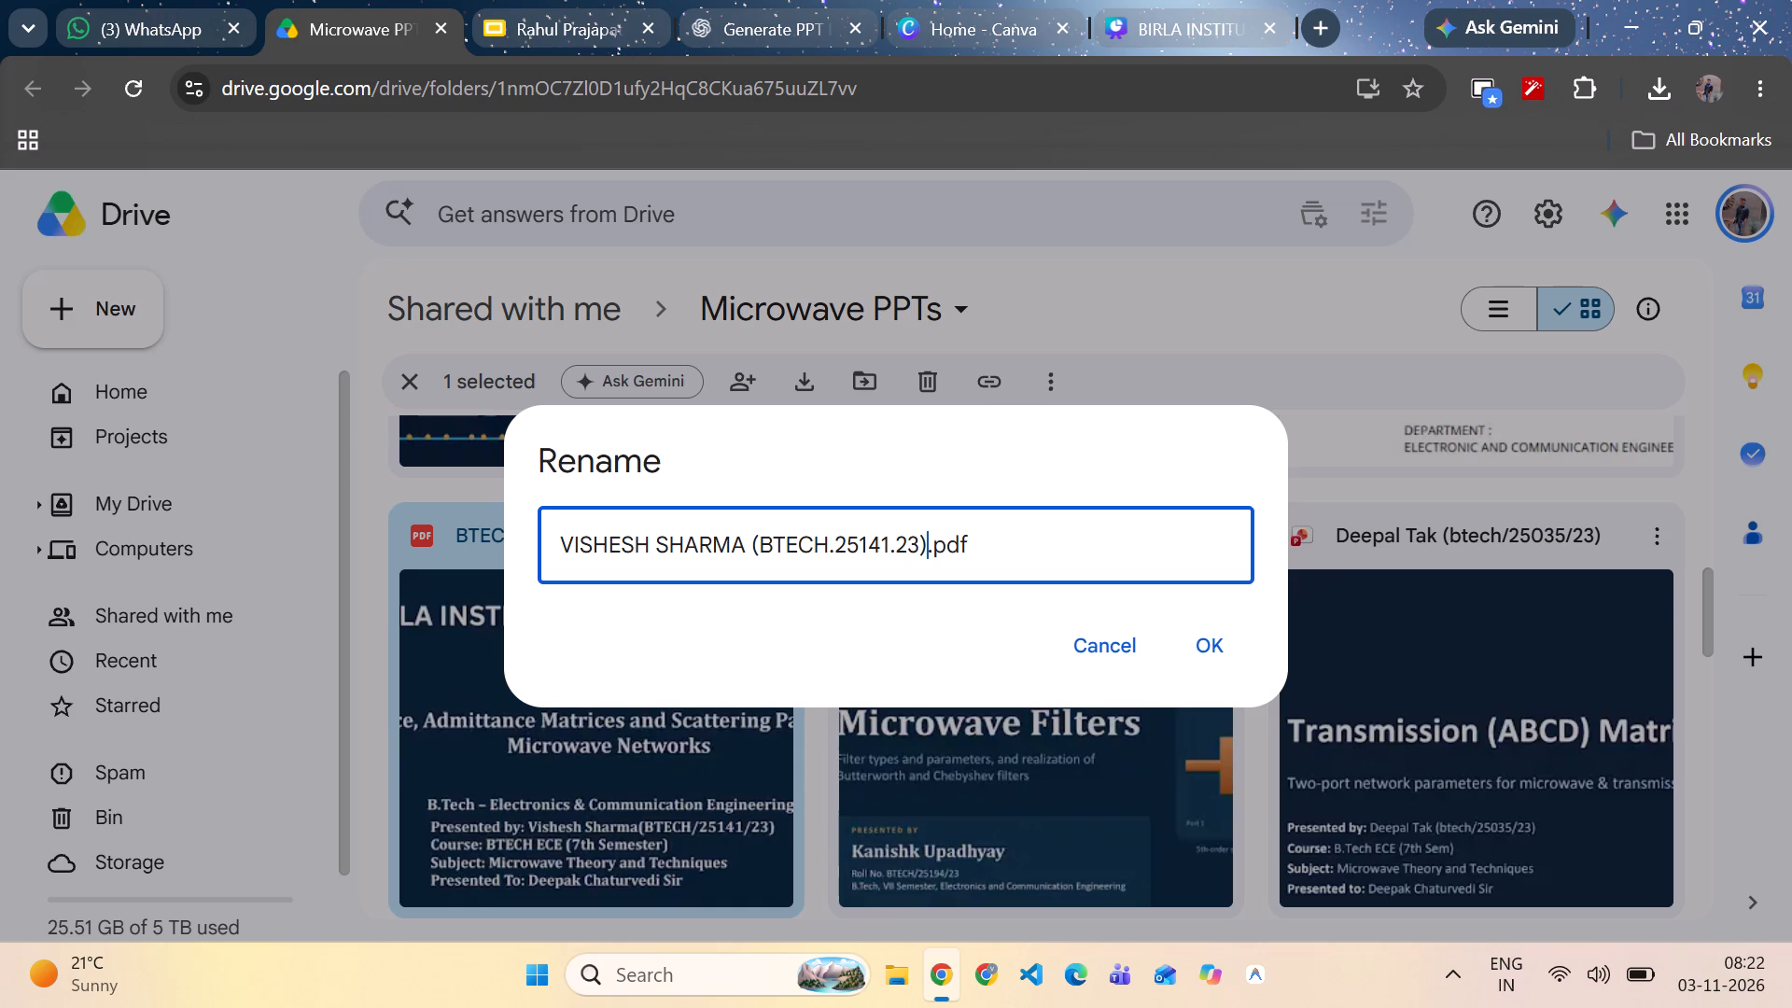
# Replace the two periods inside the roll number with slashes and apply the new file name.
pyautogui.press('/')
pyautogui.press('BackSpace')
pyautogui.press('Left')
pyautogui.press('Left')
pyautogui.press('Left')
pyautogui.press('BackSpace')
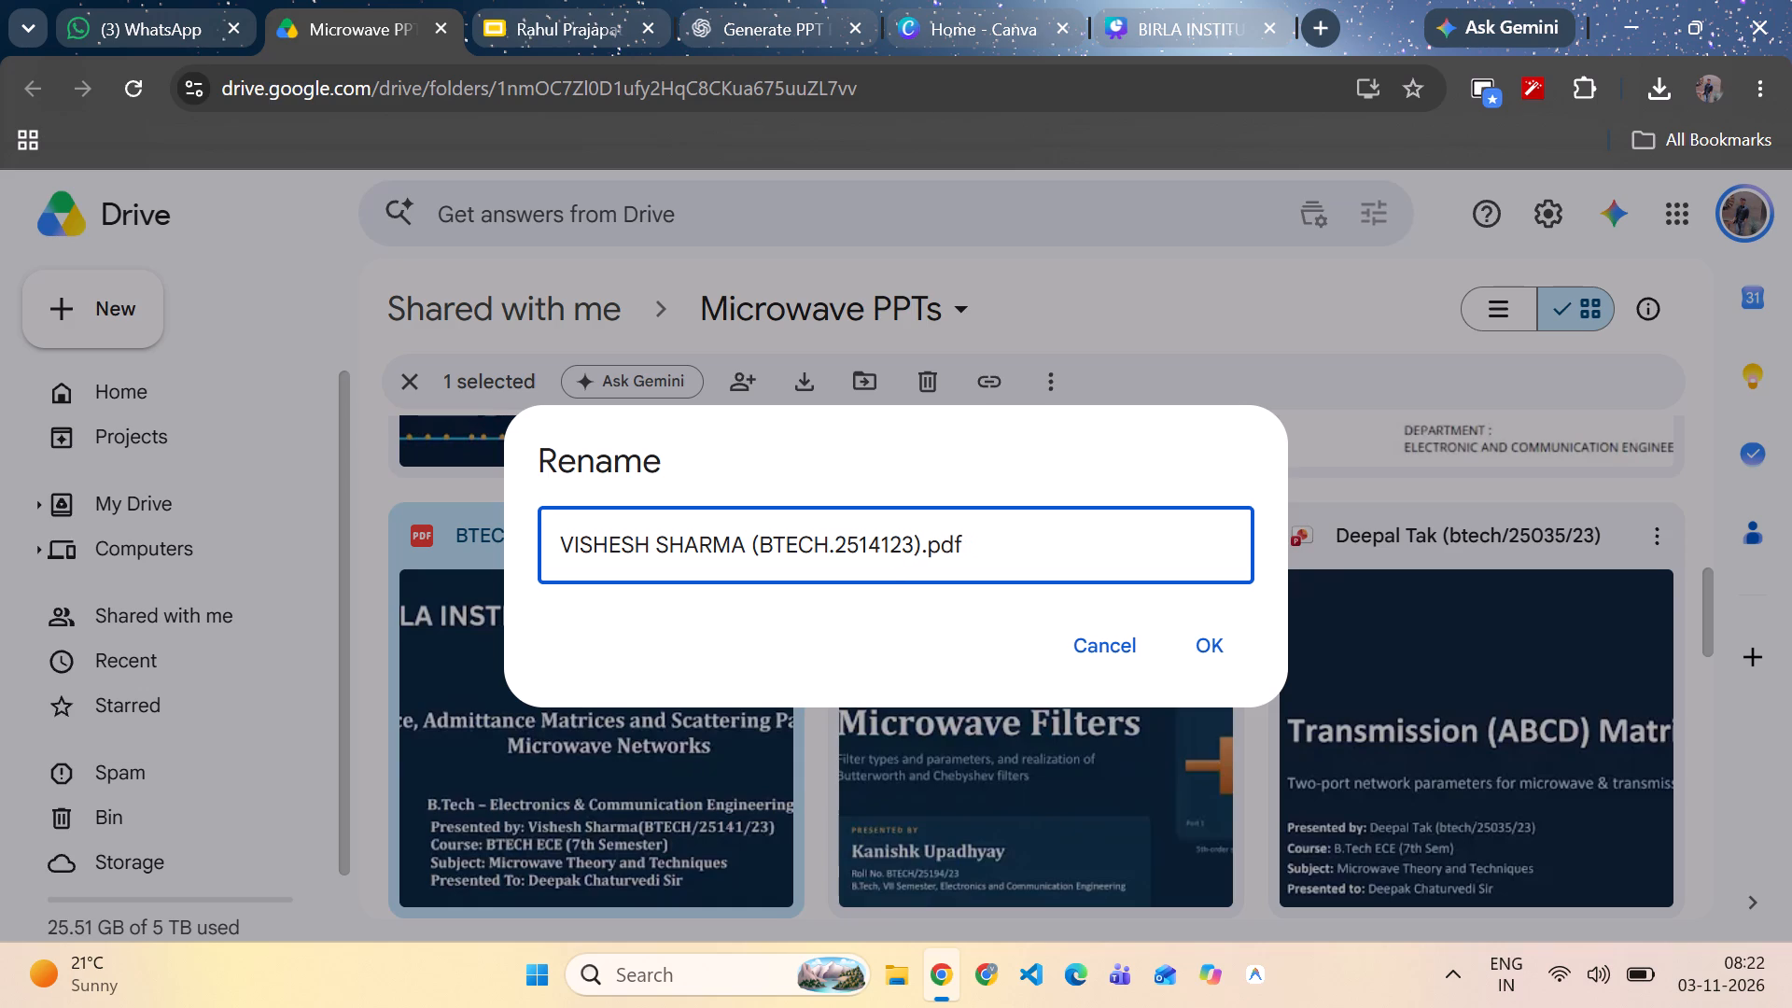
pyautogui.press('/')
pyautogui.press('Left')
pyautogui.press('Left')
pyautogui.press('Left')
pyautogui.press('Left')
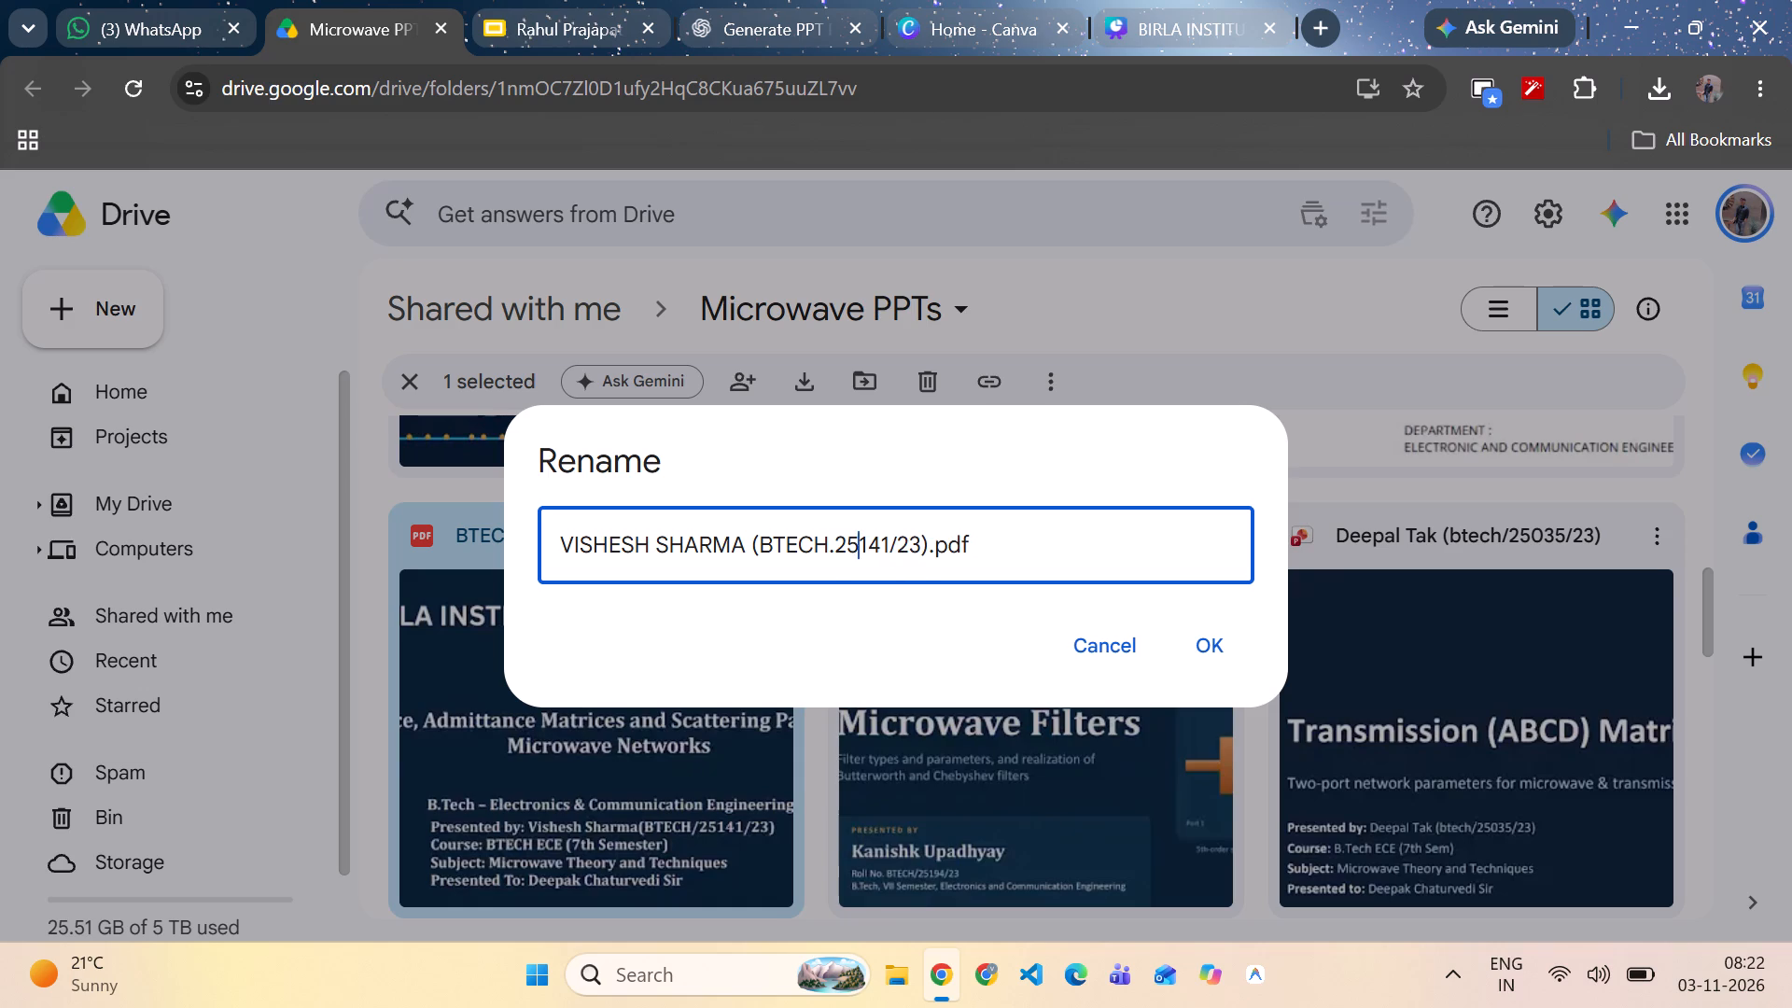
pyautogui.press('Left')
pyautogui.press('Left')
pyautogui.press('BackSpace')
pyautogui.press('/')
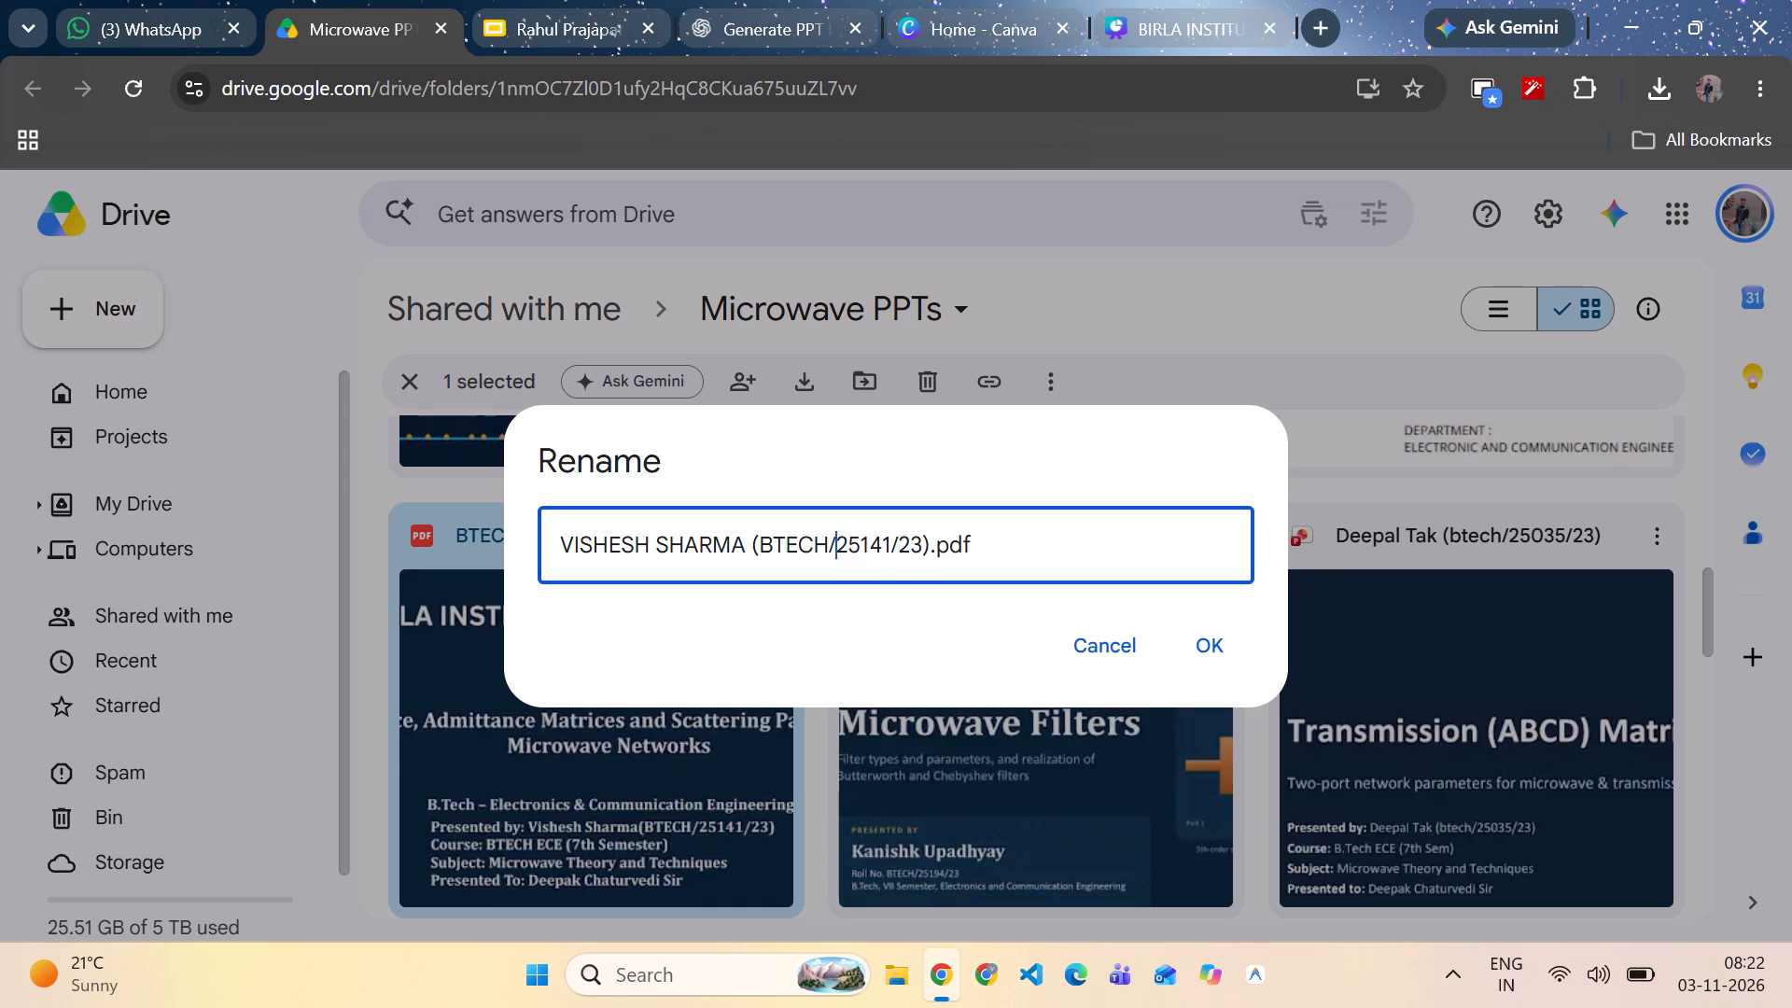
pyautogui.click(1208, 652)
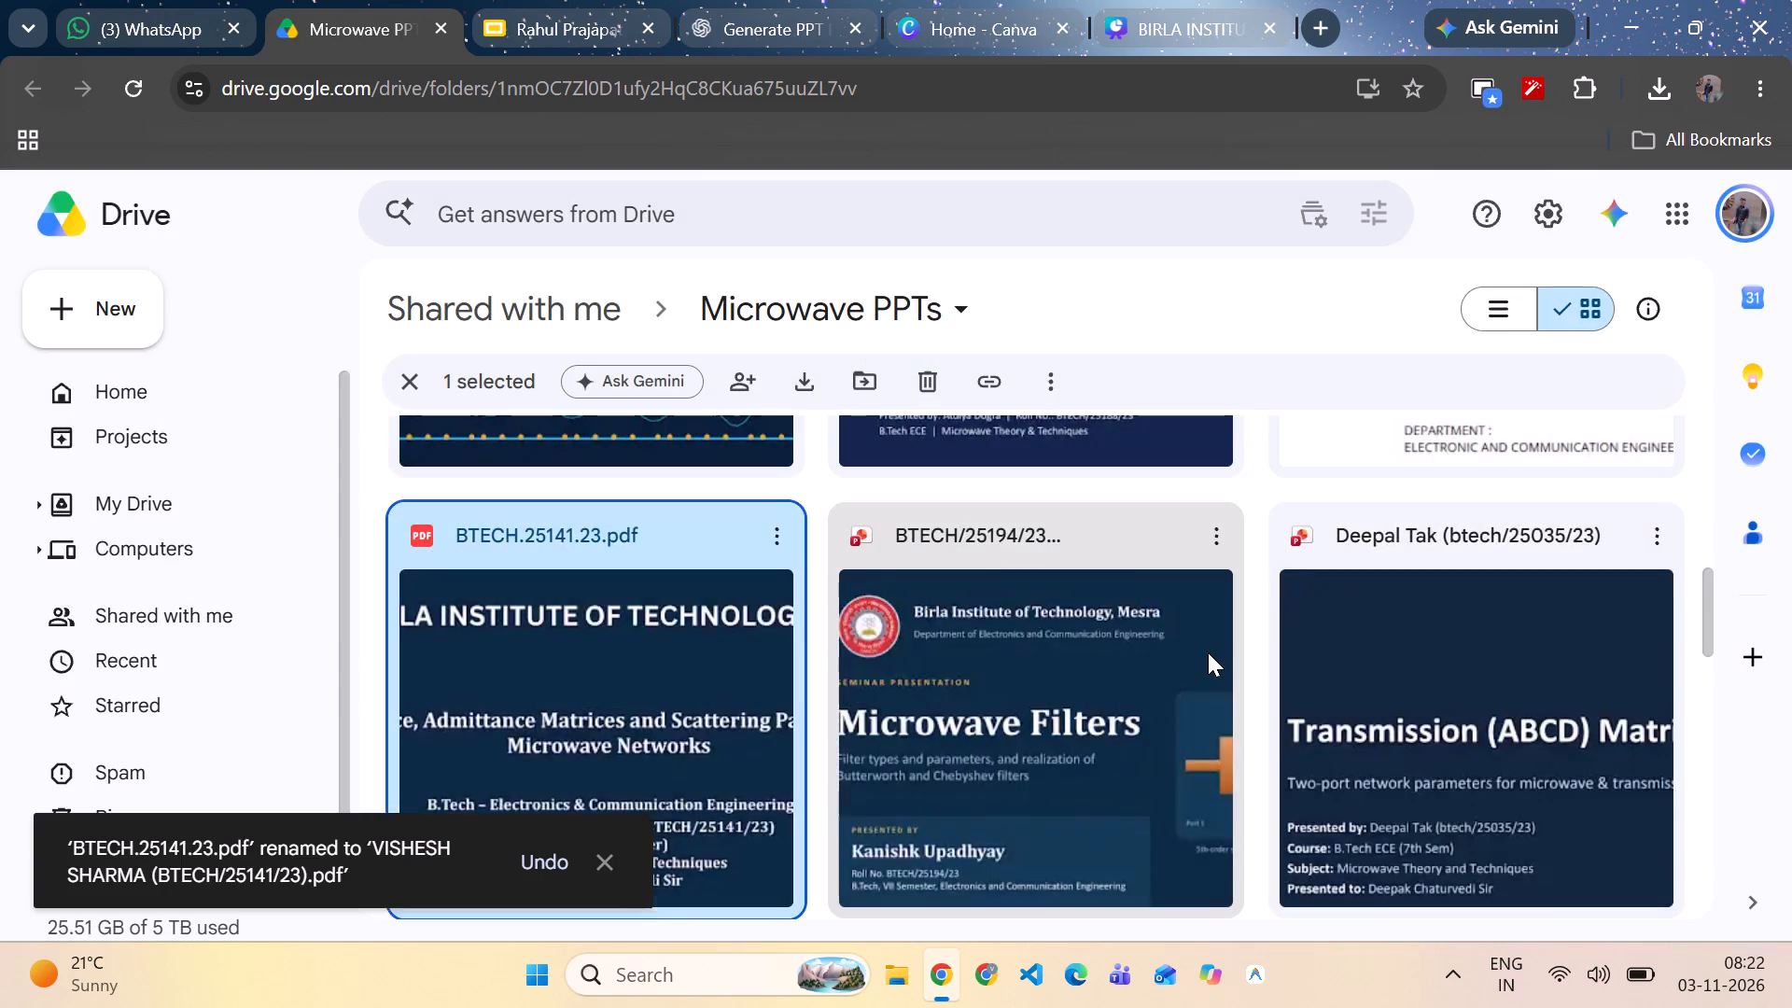
# Clear the file selection and check the end of the folder listing for the renamed PDF.
pyautogui.click(1385, 17)
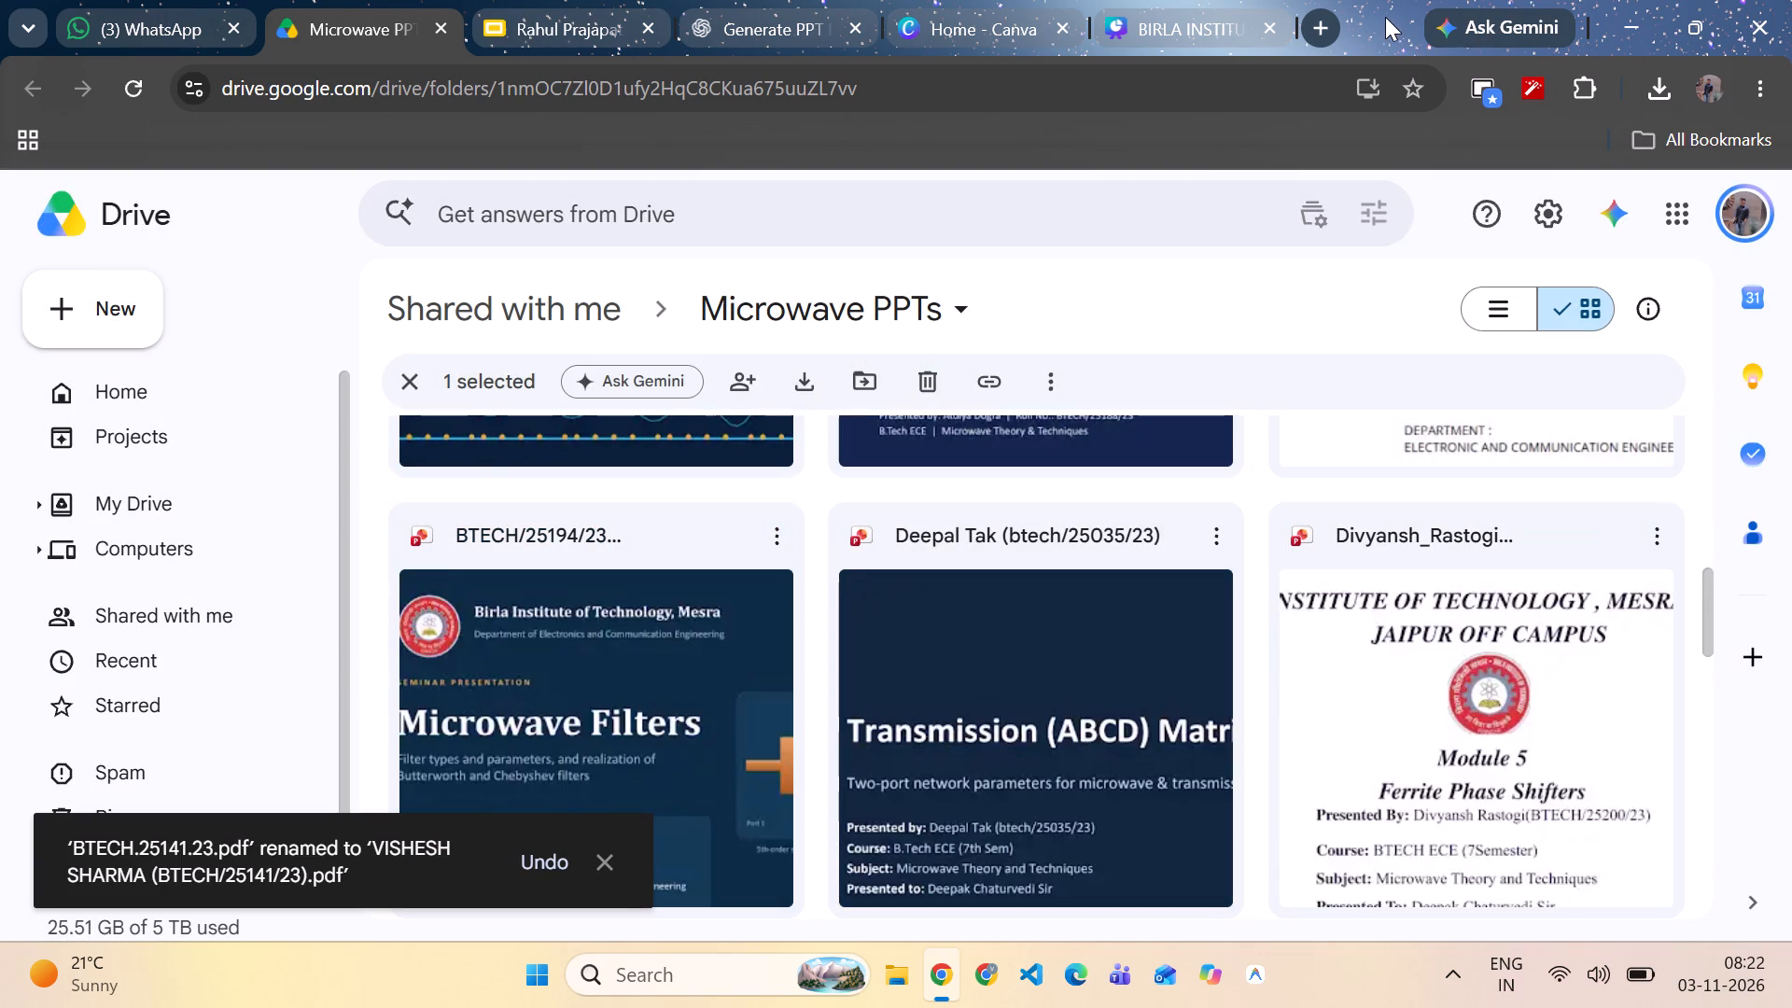
pyautogui.scroll(-13, 1249, 685)
pyautogui.click(1500, 809)
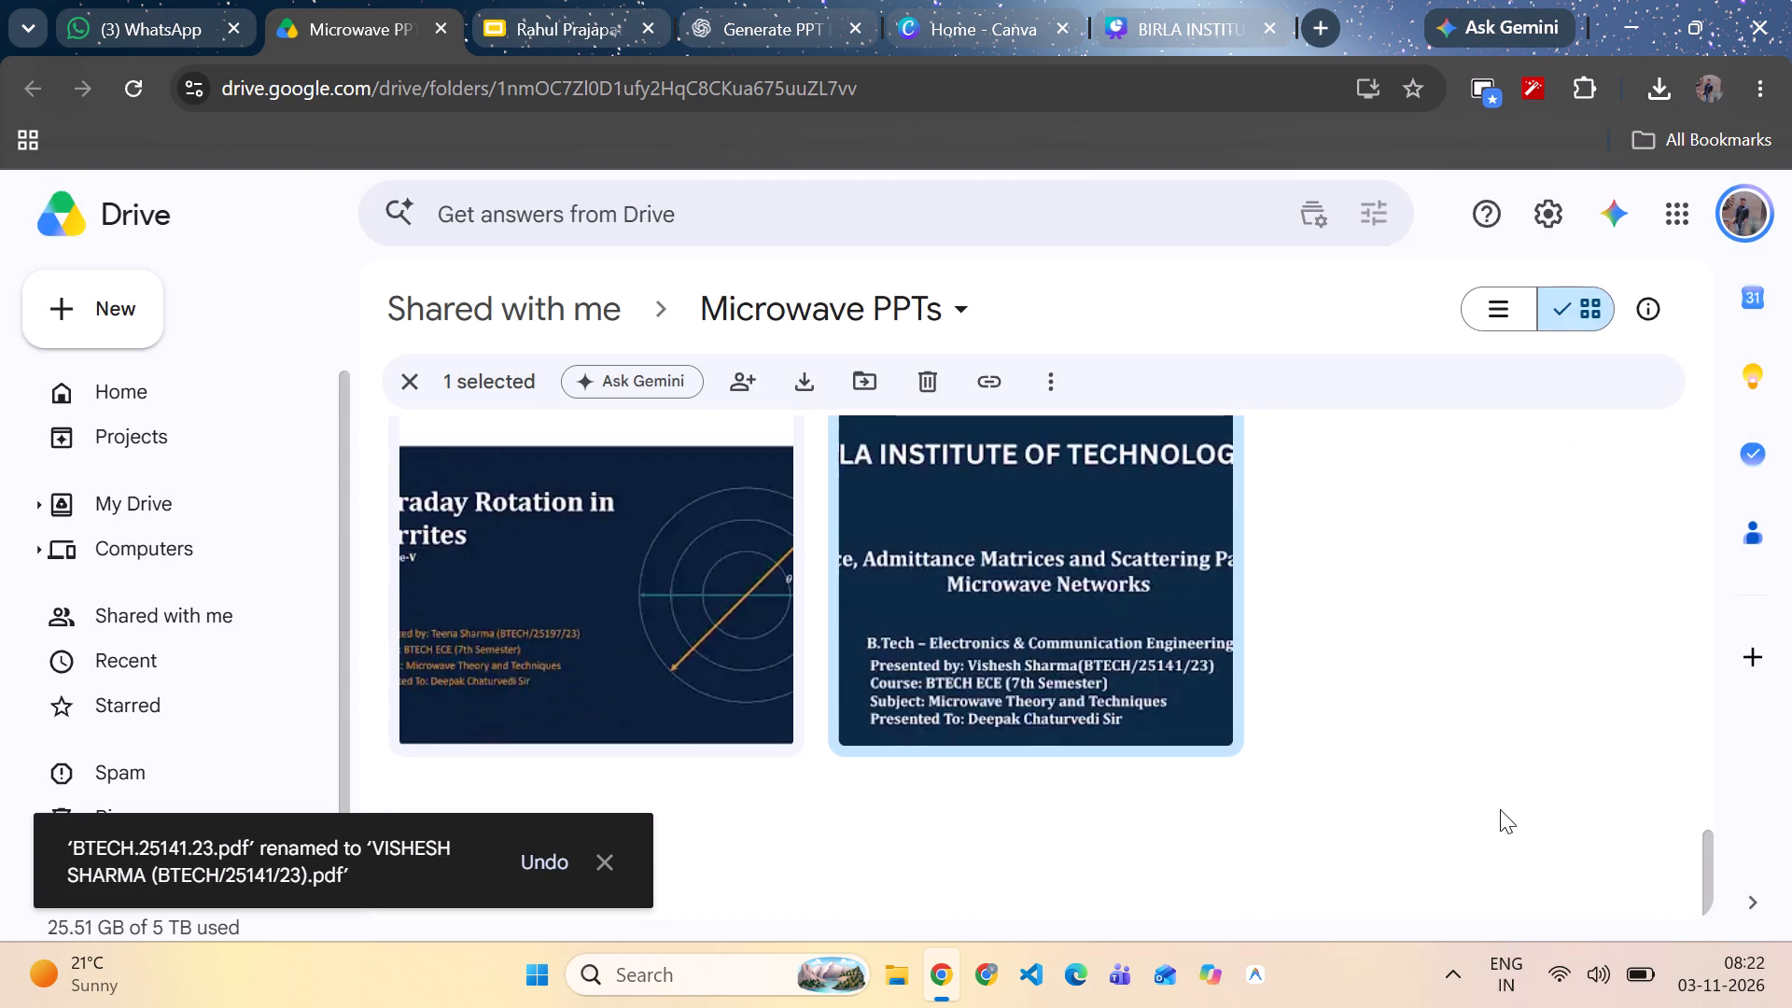
pyautogui.scroll(4, 1500, 809)
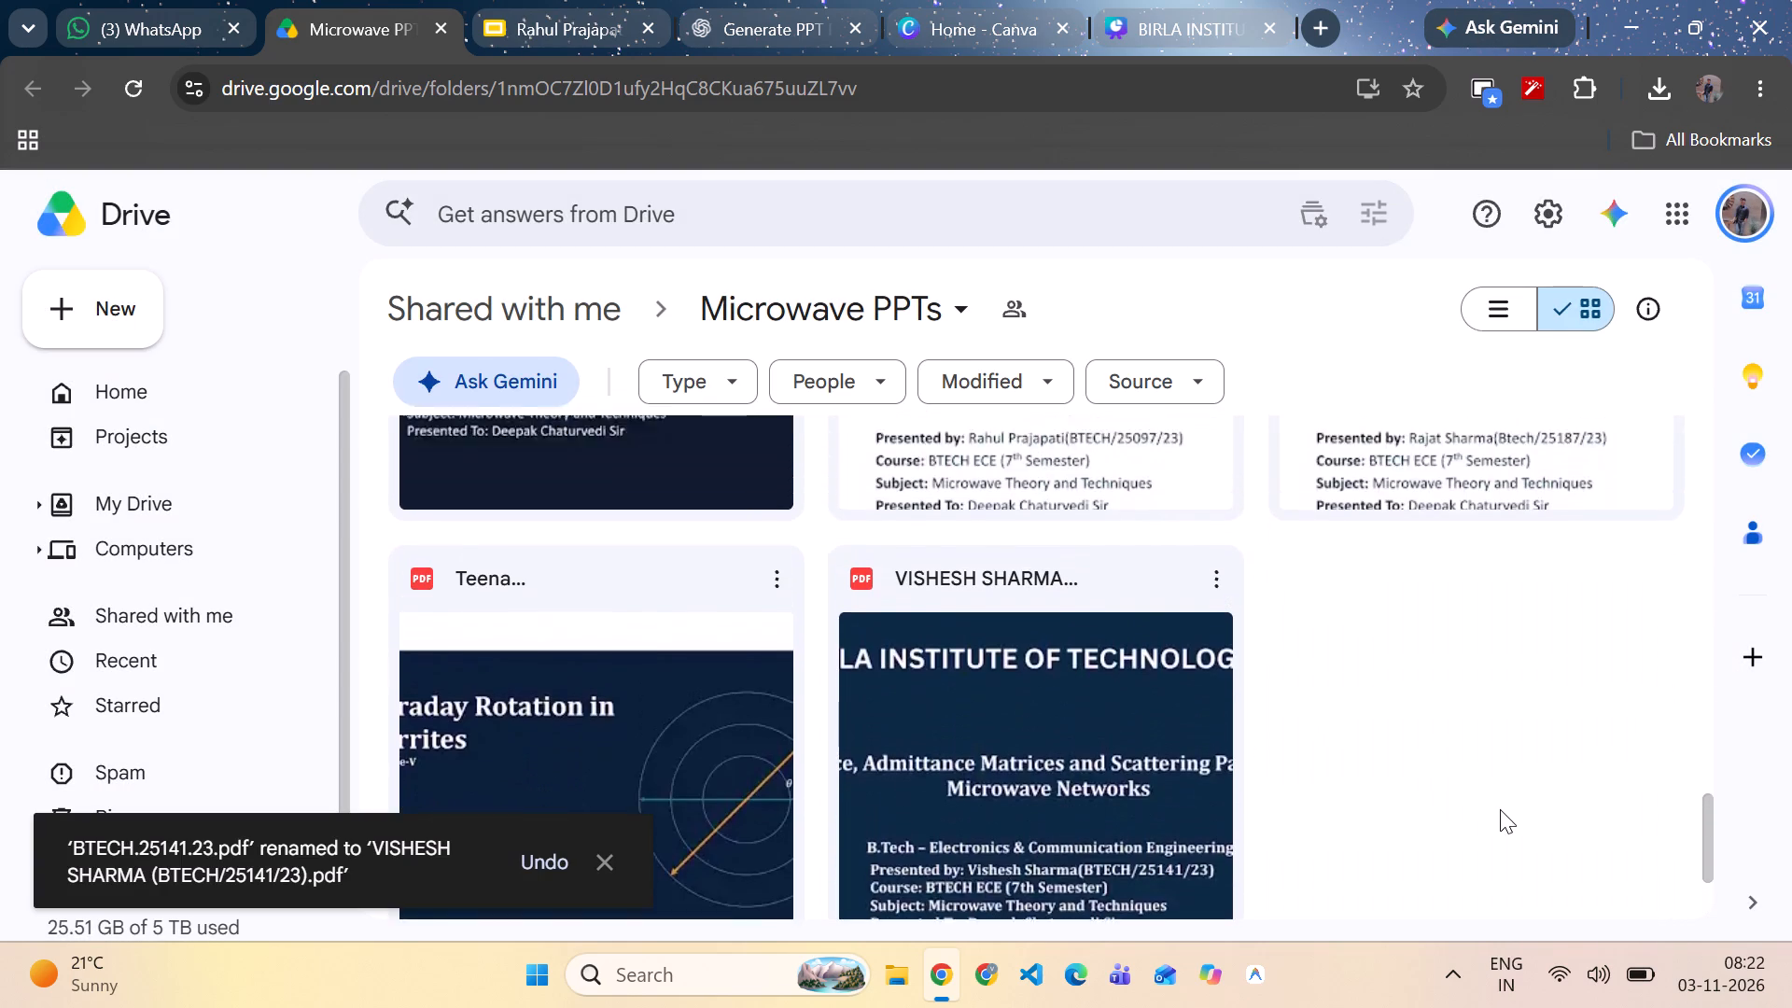
pyautogui.scroll(2, 1500, 809)
pyautogui.scroll(-4, 1500, 809)
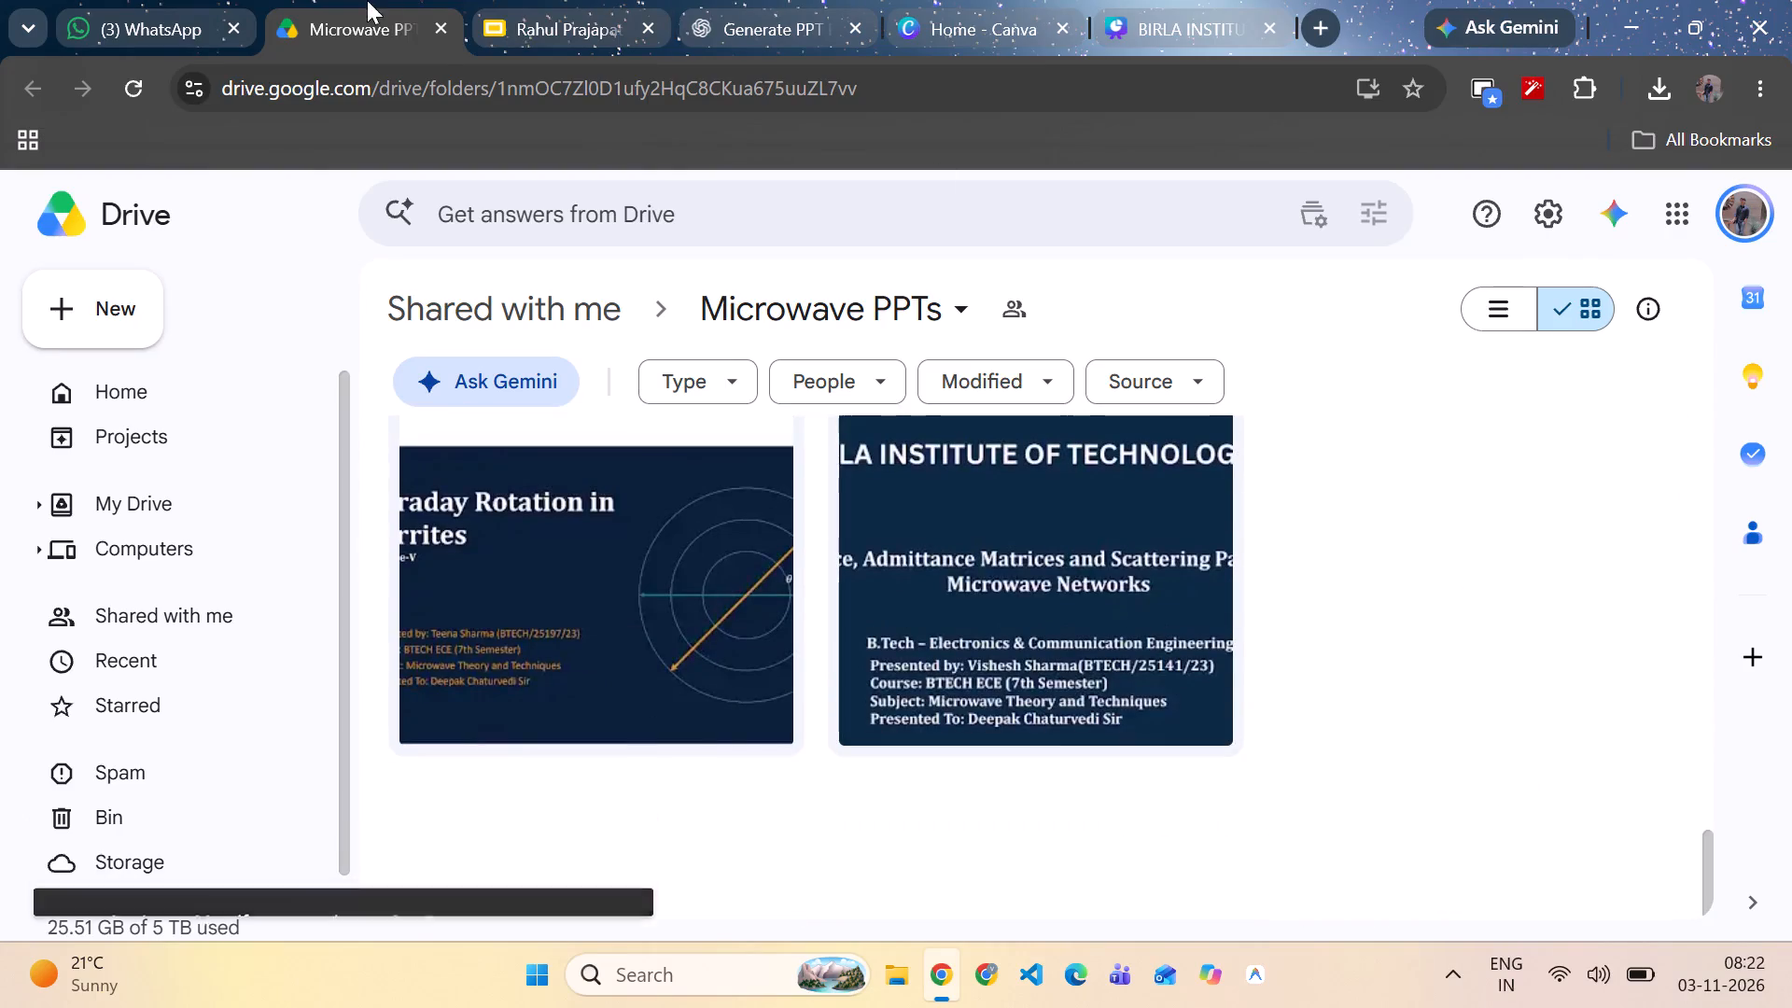
# Close the Microwave PPTs Drive folder and the reference Google Slides presentation in the browser.
pyautogui.tripleClick(444, 34)
pyautogui.tripleClick(444, 34)
pyautogui.tripleClick(444, 34)
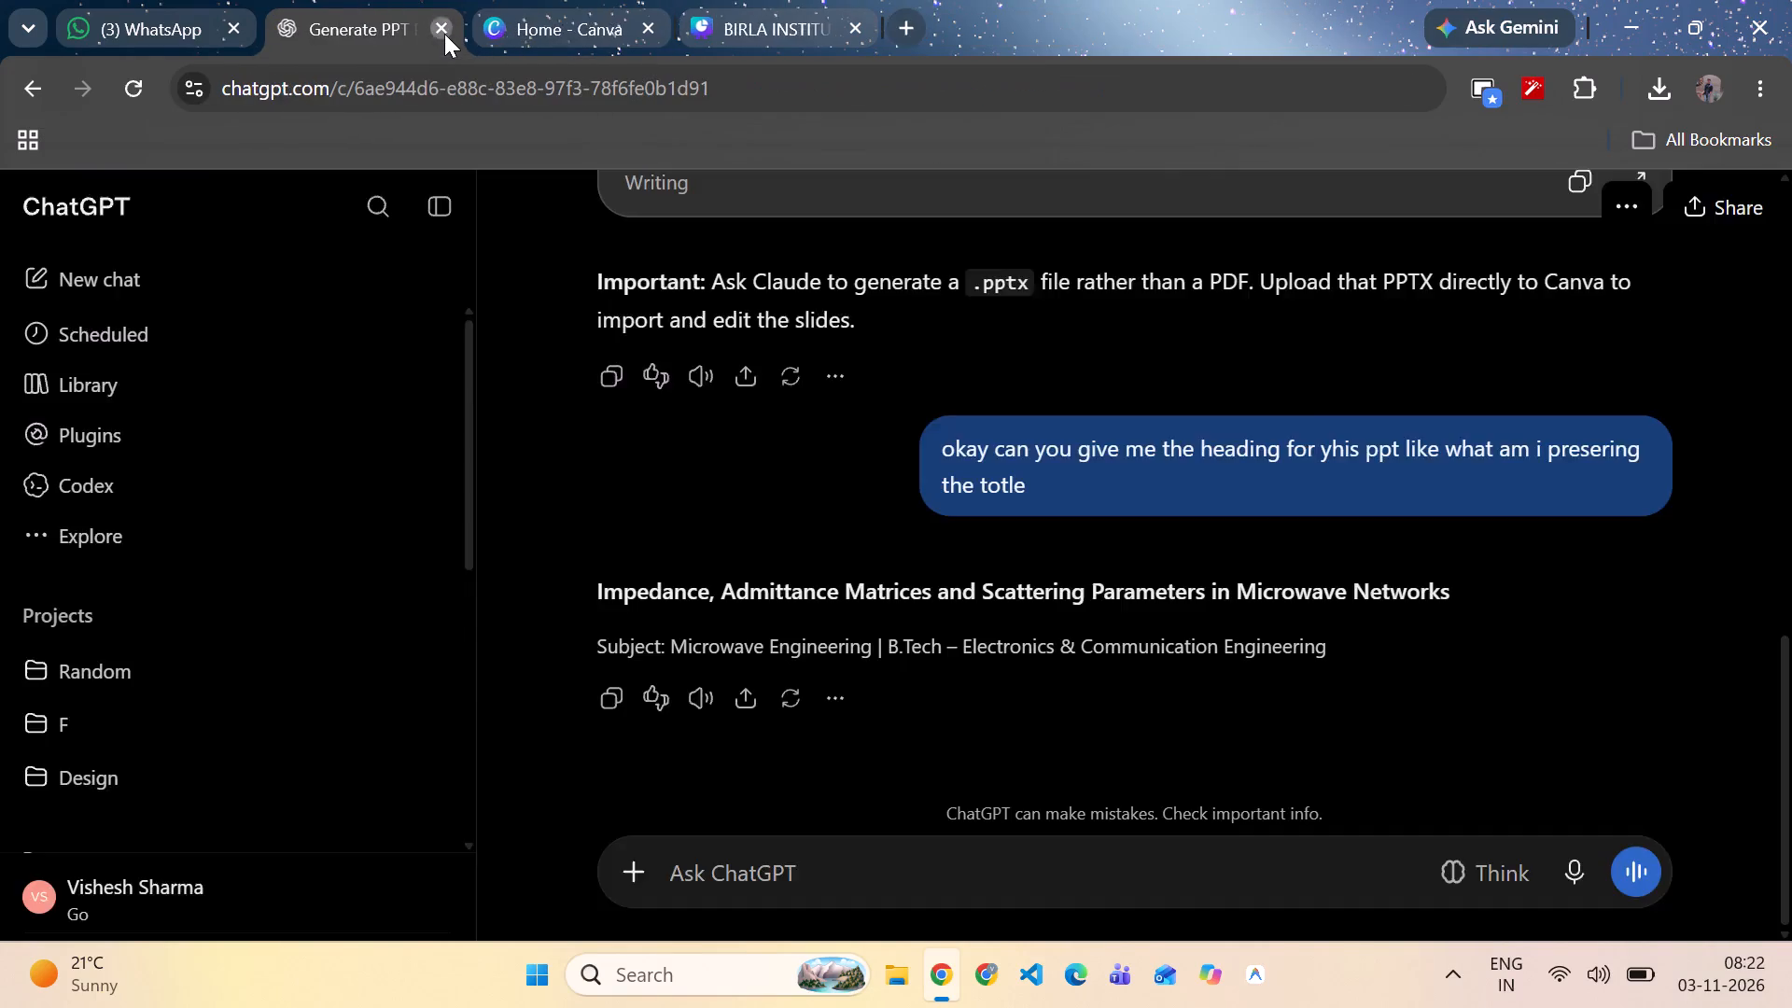